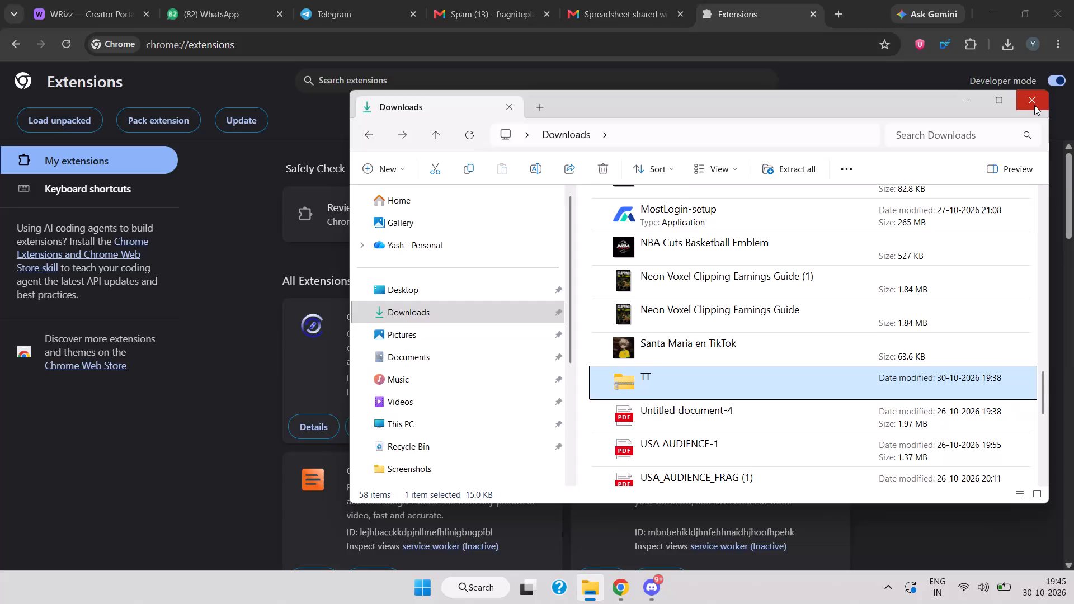
# Close the Downloads window and load the tiktok-date-checker folder from Downloads as an unpacked extension in Chrome.
pyautogui.click(1034, 105)
pyautogui.click(72, 111)
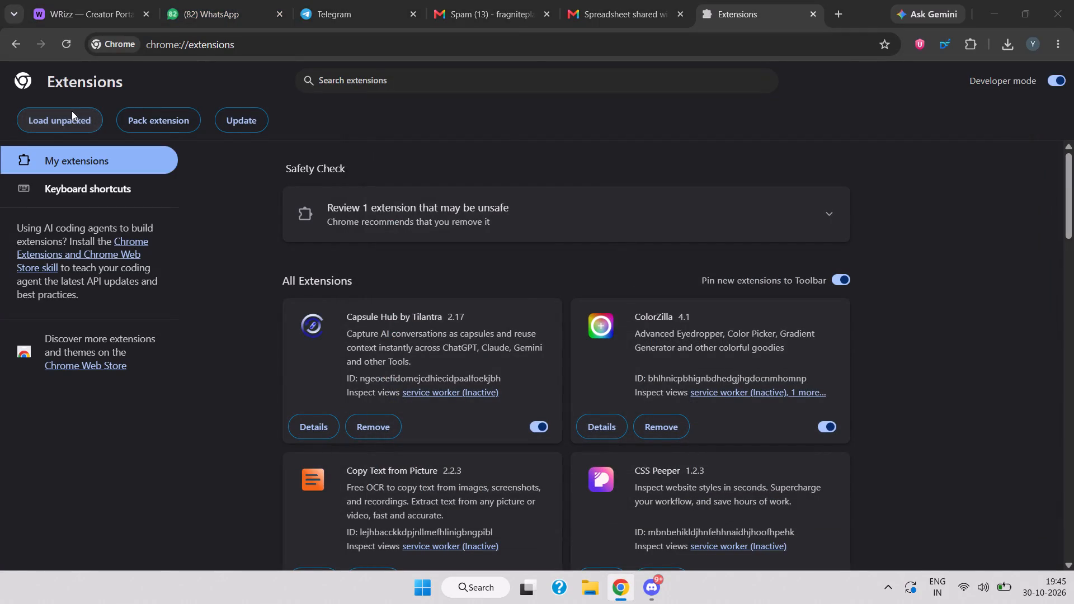
pyautogui.click(177, 145)
pyautogui.click(394, 303)
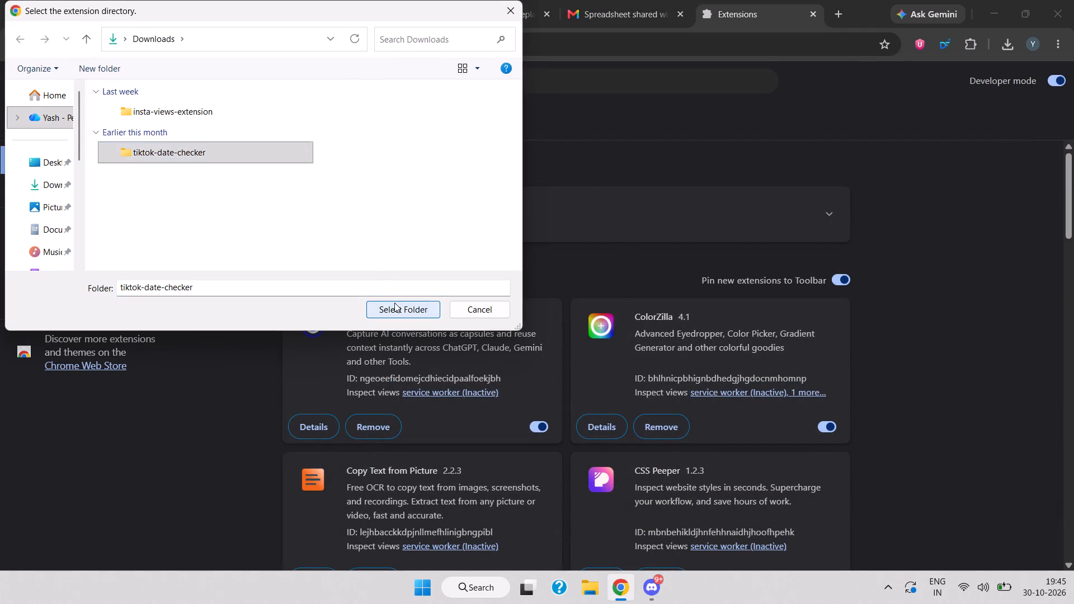
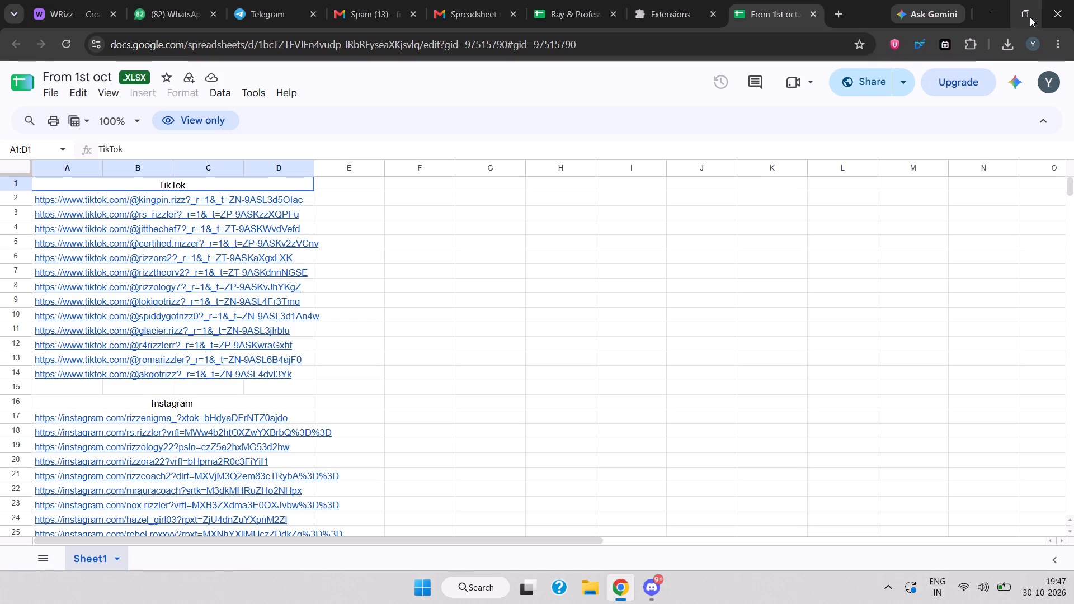
# Snap the Chrome window showing the From 1st oct spreadsheet side by side with Discord in the suggested two-window layout.
pyautogui.click(943, 49)
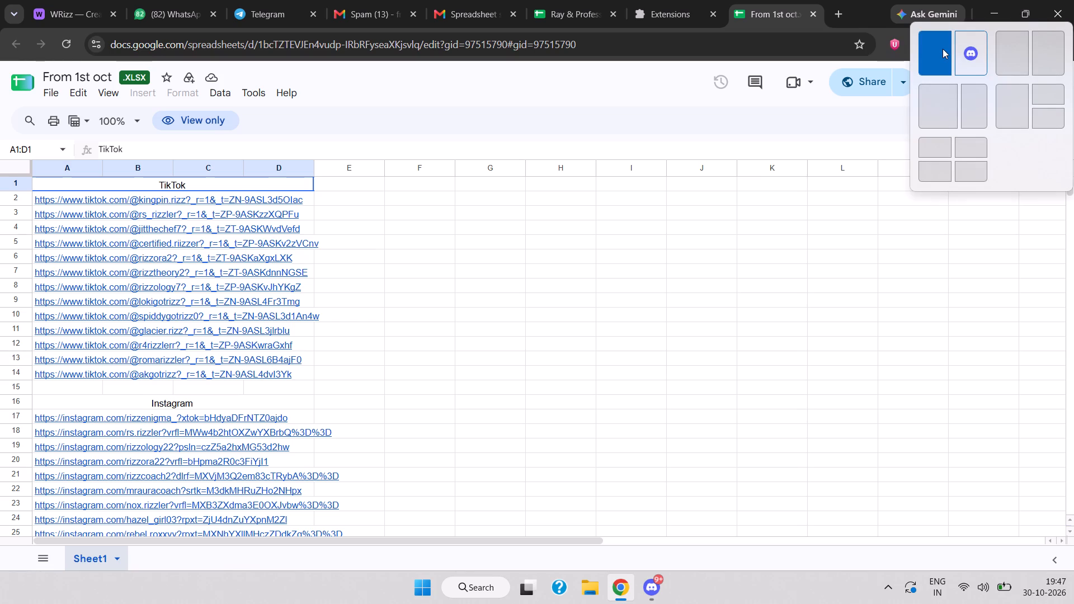
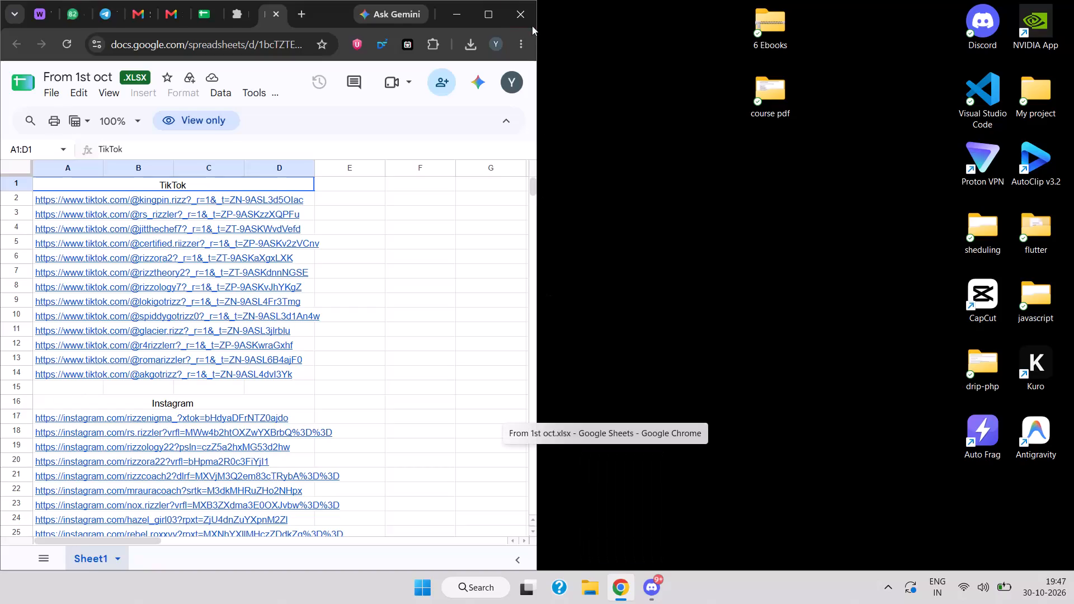
# Maximize the Chrome window with the From 1st oct spreadsheet and detach the Ray & Professor spreadsheet tab into its own window.
pyautogui.click(493, 16)
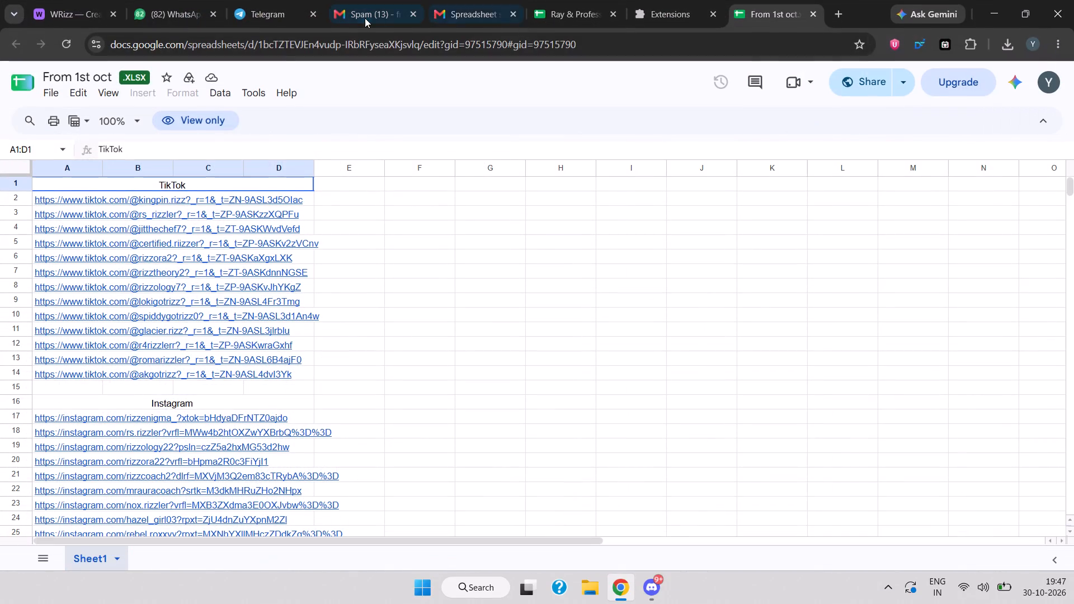
pyautogui.moveTo(564, 13); pyautogui.dragTo(538, 138)
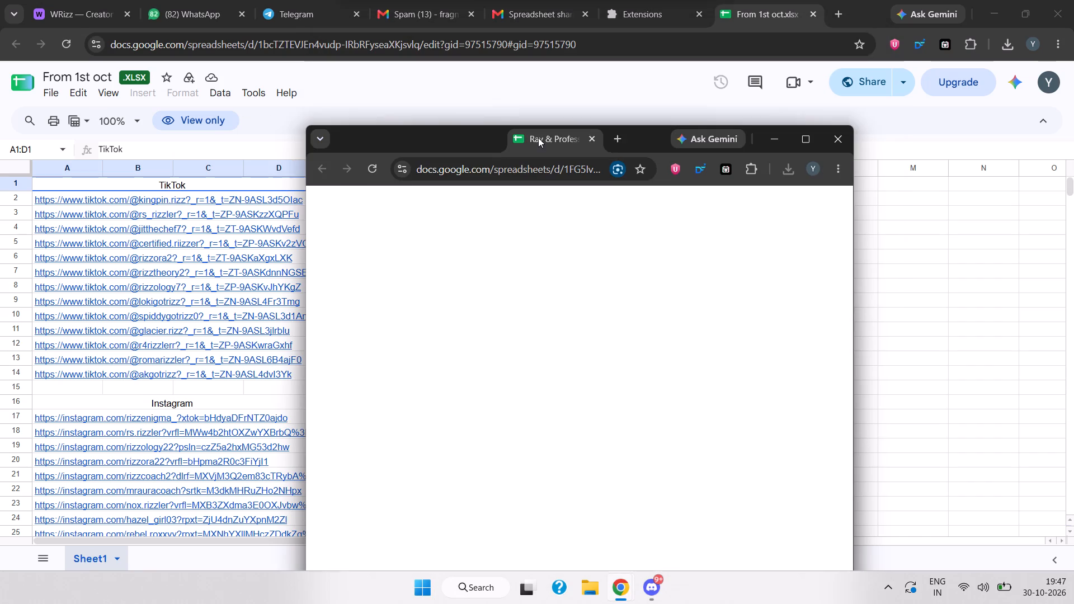
pyautogui.moveTo(538, 138); pyautogui.dragTo(538, 137)
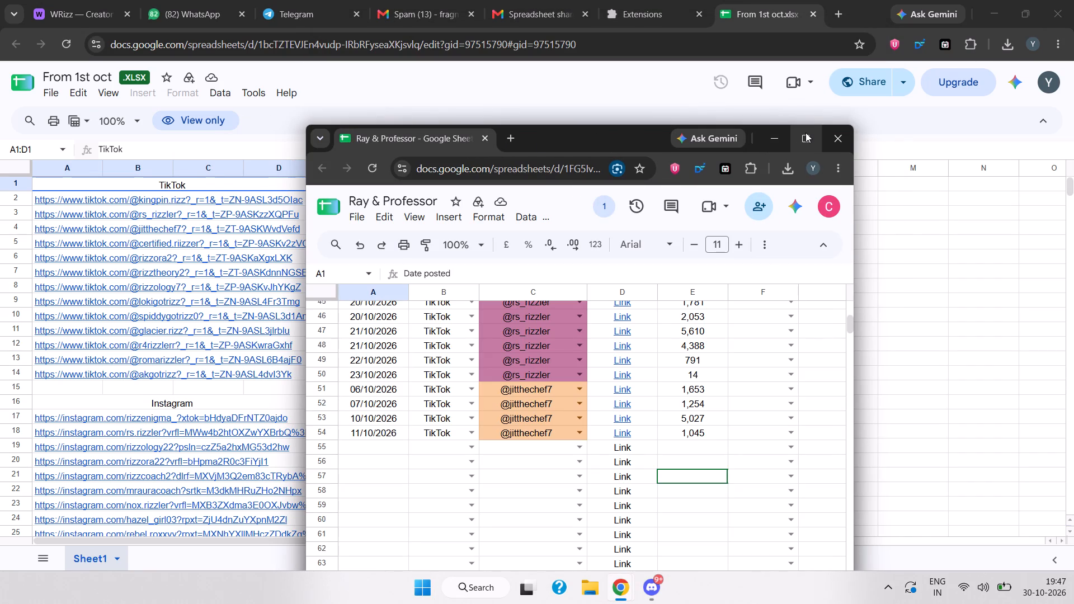
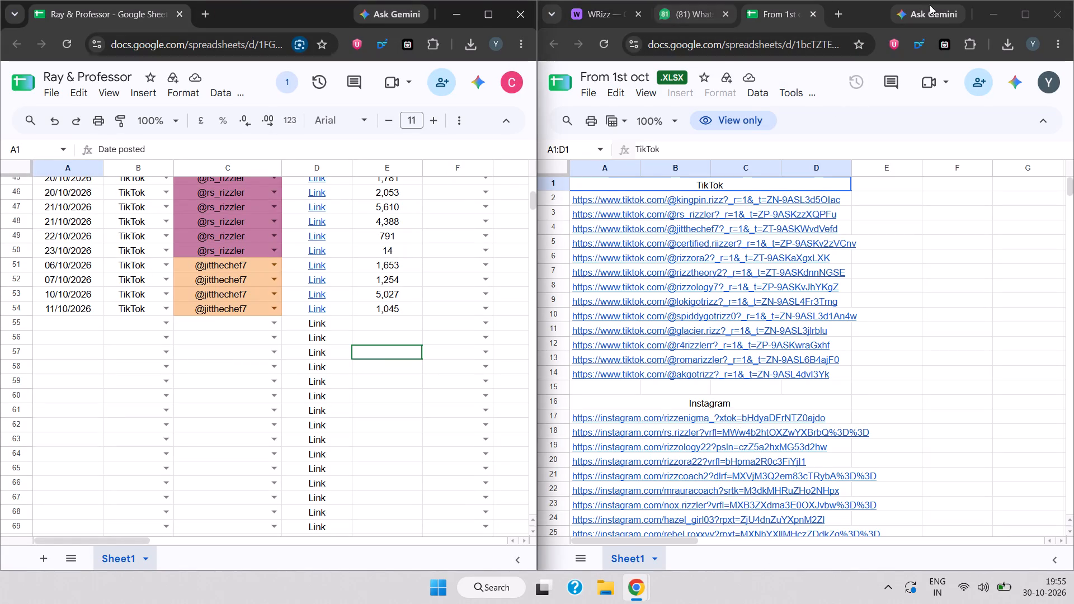
# Open the Urban VPN extension in the browser window containing the From 1st oct spreadsheet.
pyautogui.click(840, 16)
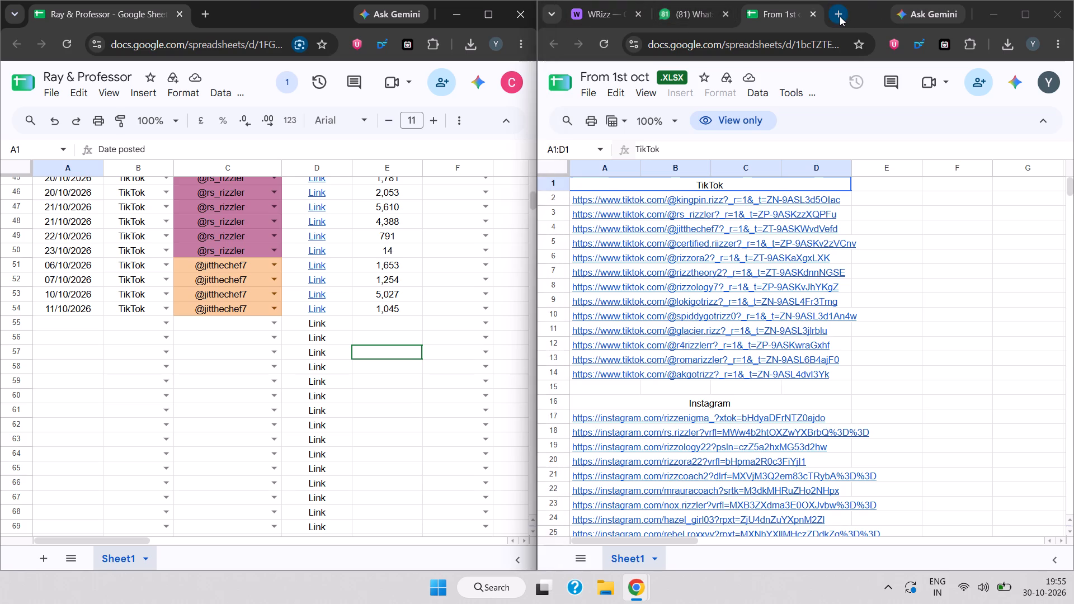
pyautogui.click(816, 13)
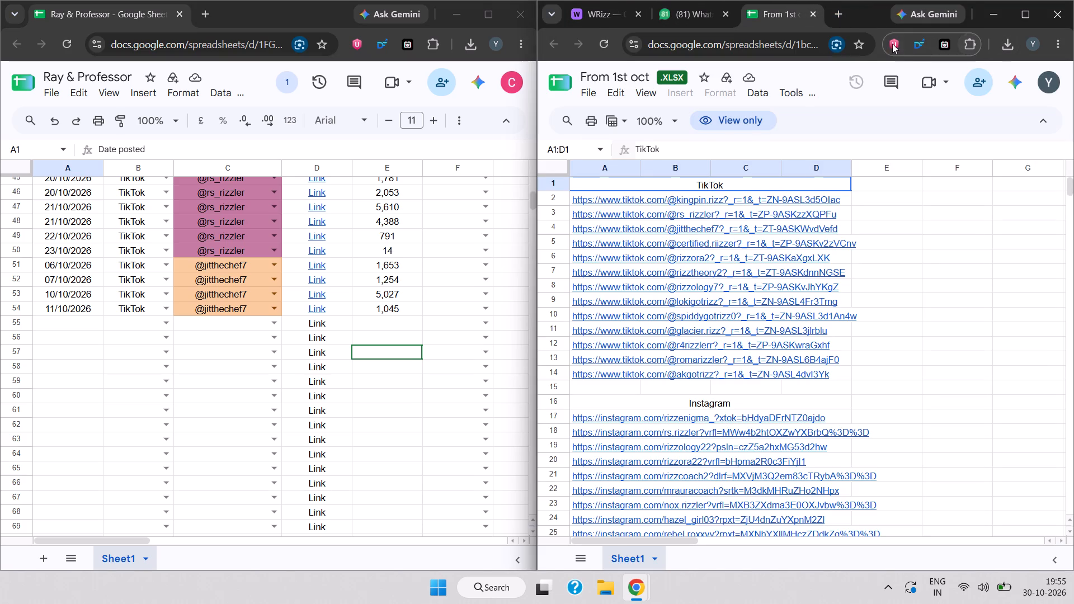
pyautogui.click(893, 42)
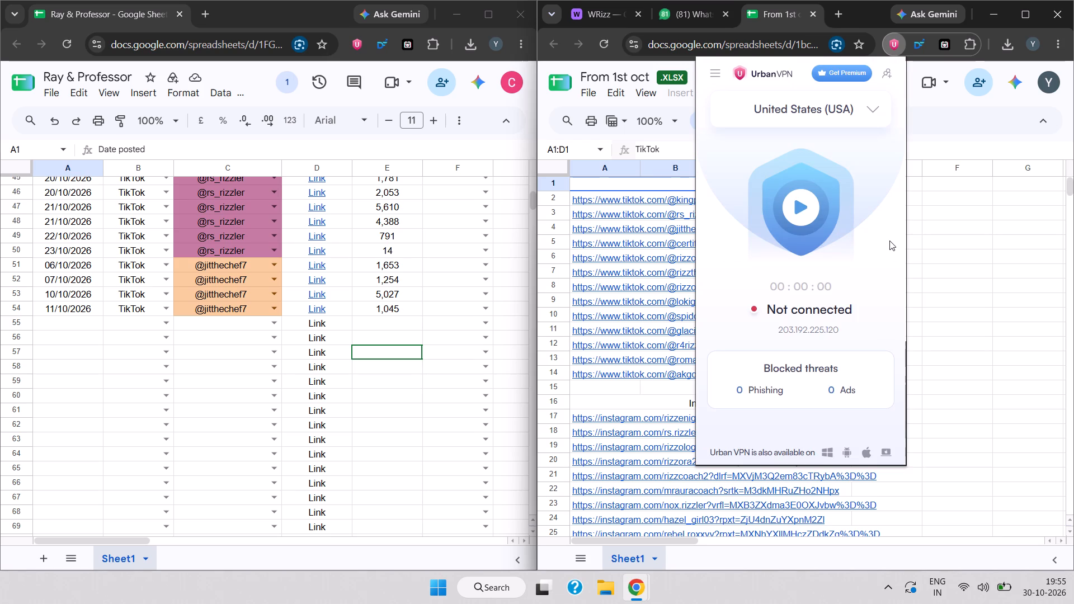
# Connect Urban VPN to the United States (USA) location.
pyautogui.click(790, 200)
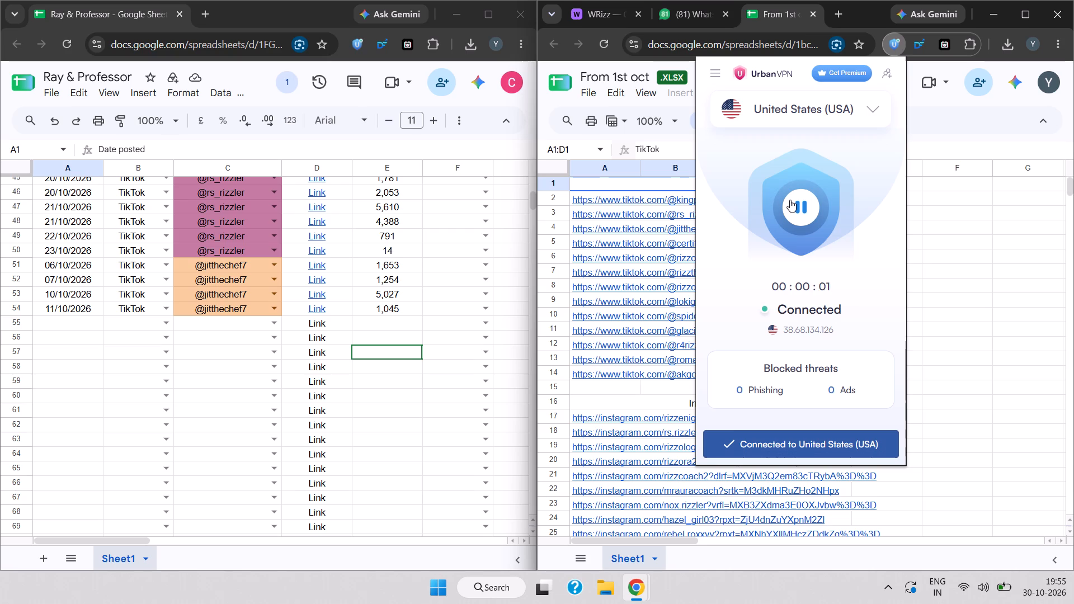
pyautogui.click(579, 226)
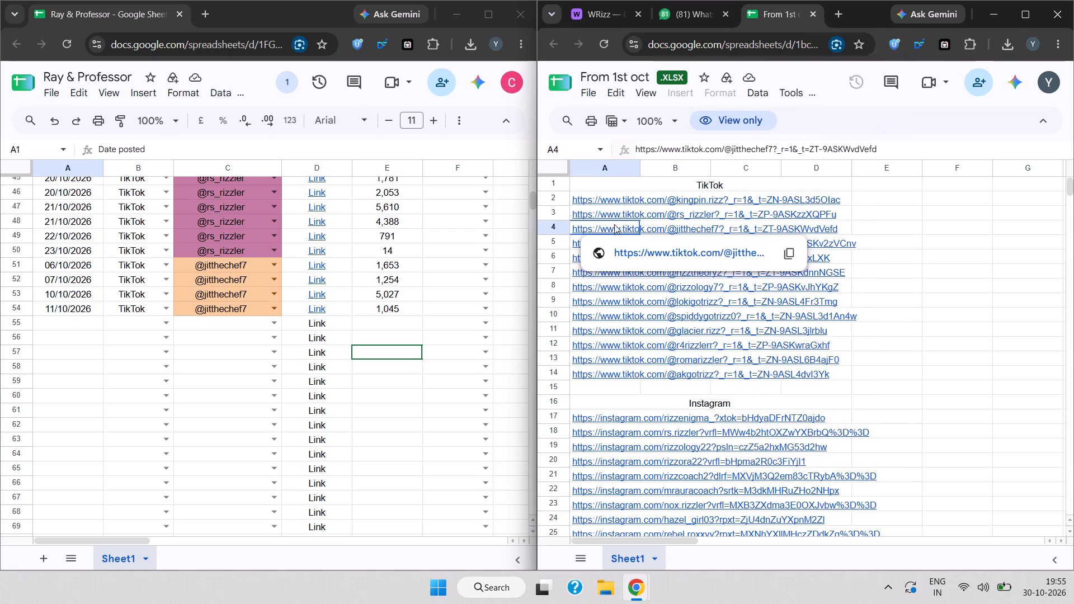
pyautogui.click(660, 228)
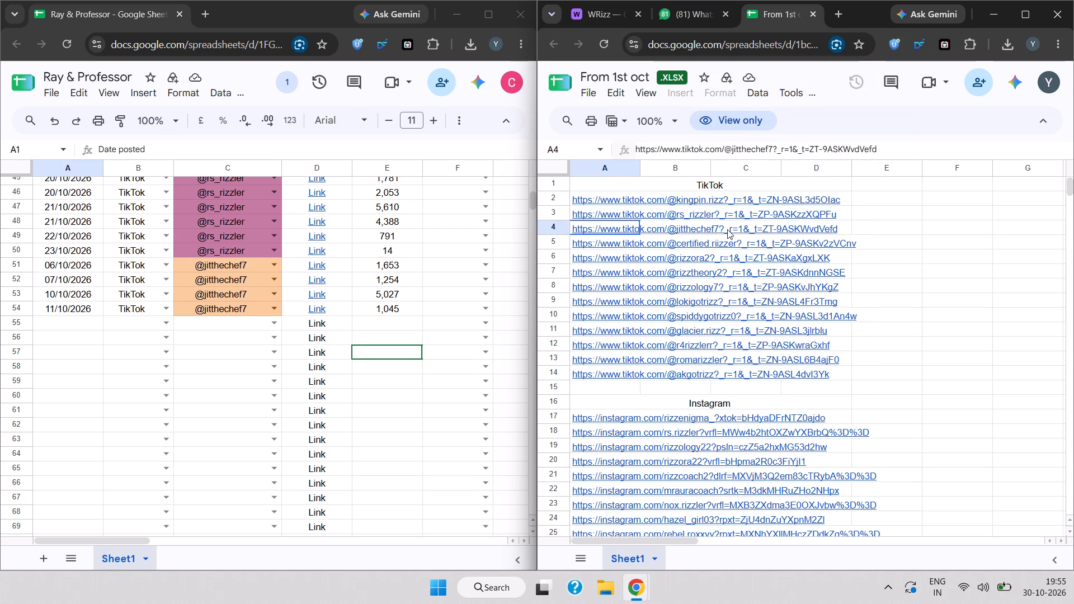
pyautogui.click(727, 229)
pyautogui.click(792, 226)
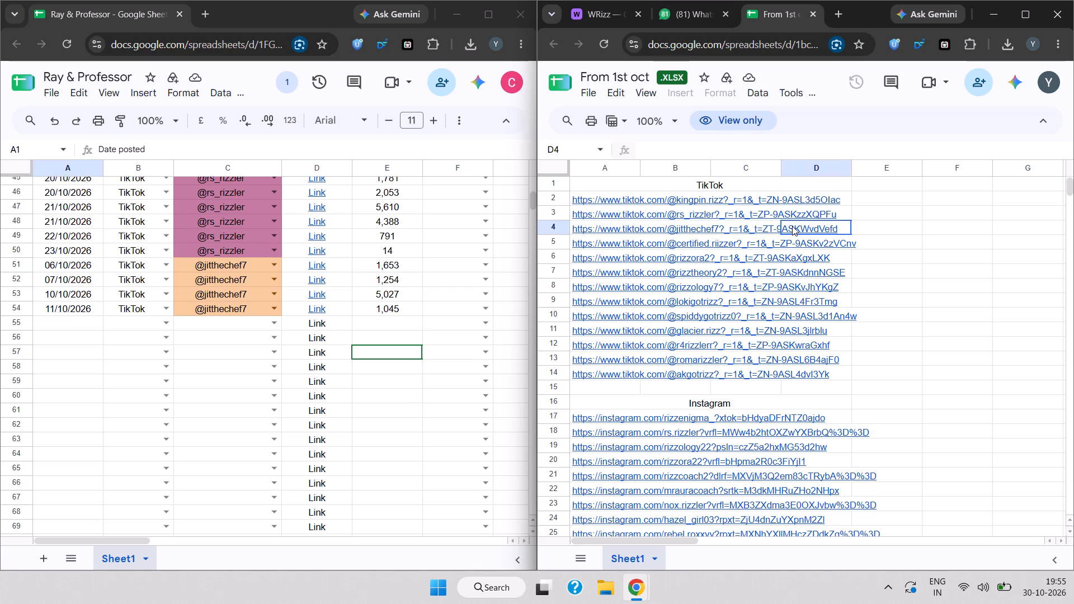
pyautogui.click(626, 226)
pyautogui.click(662, 252)
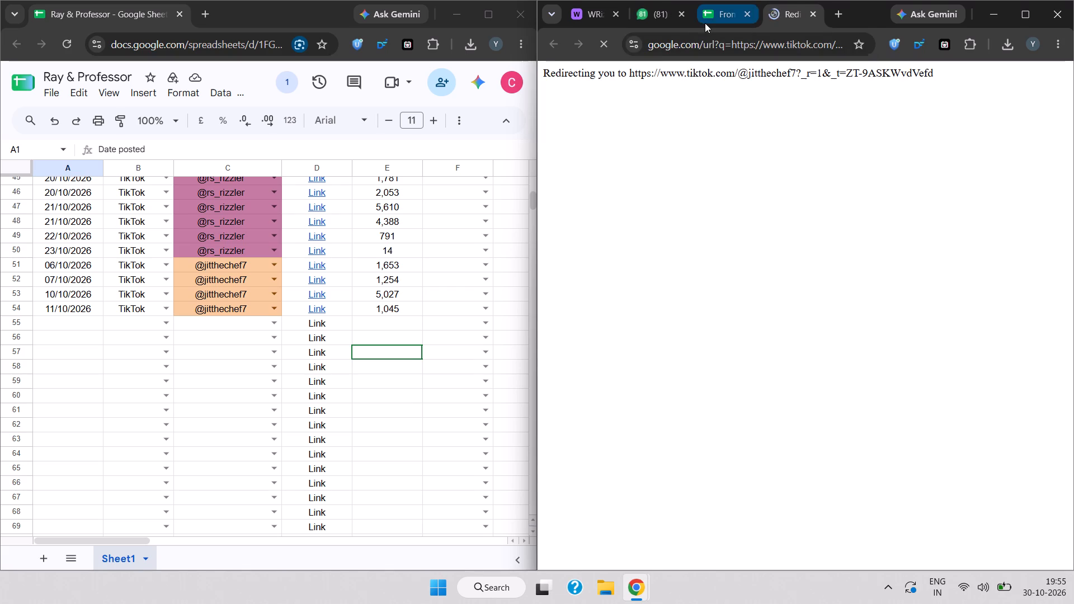
pyautogui.click(705, 23)
pyautogui.click(613, 224)
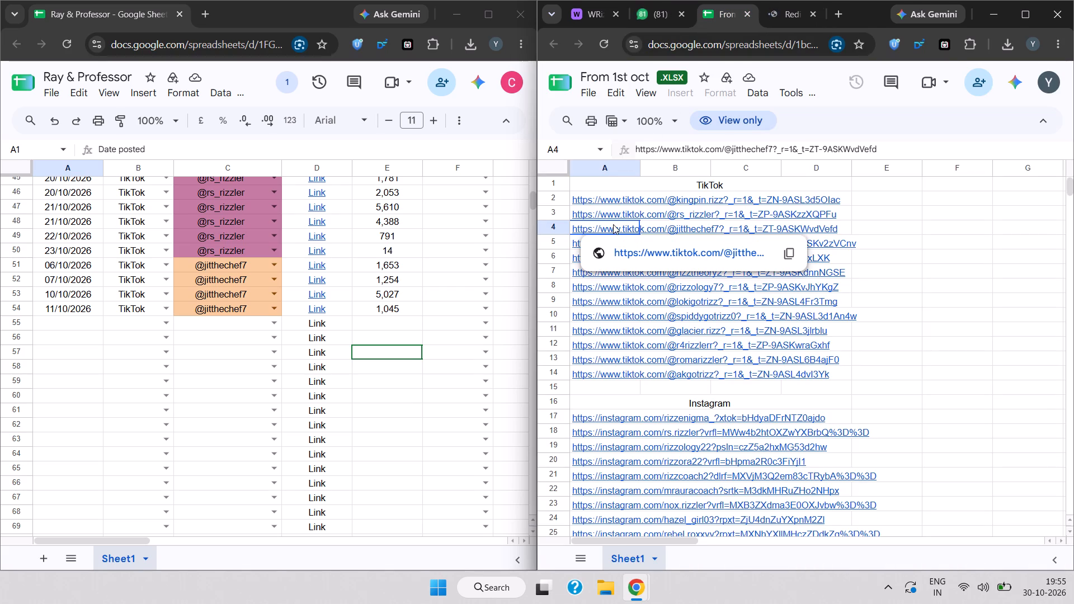
pyautogui.click(671, 226)
pyautogui.click(671, 226)
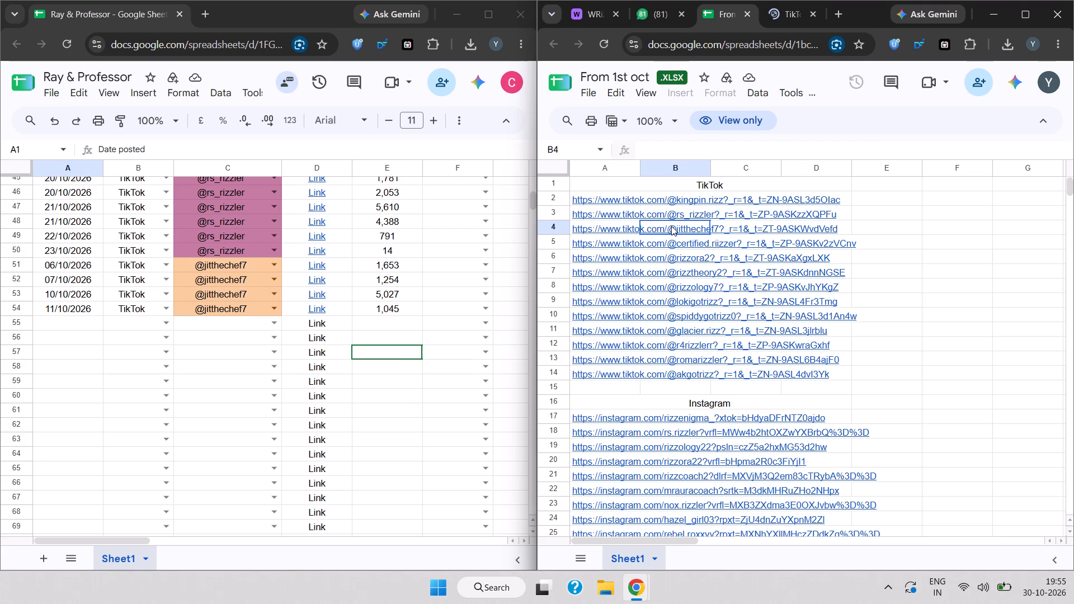
pyautogui.doubleClick(747, 224)
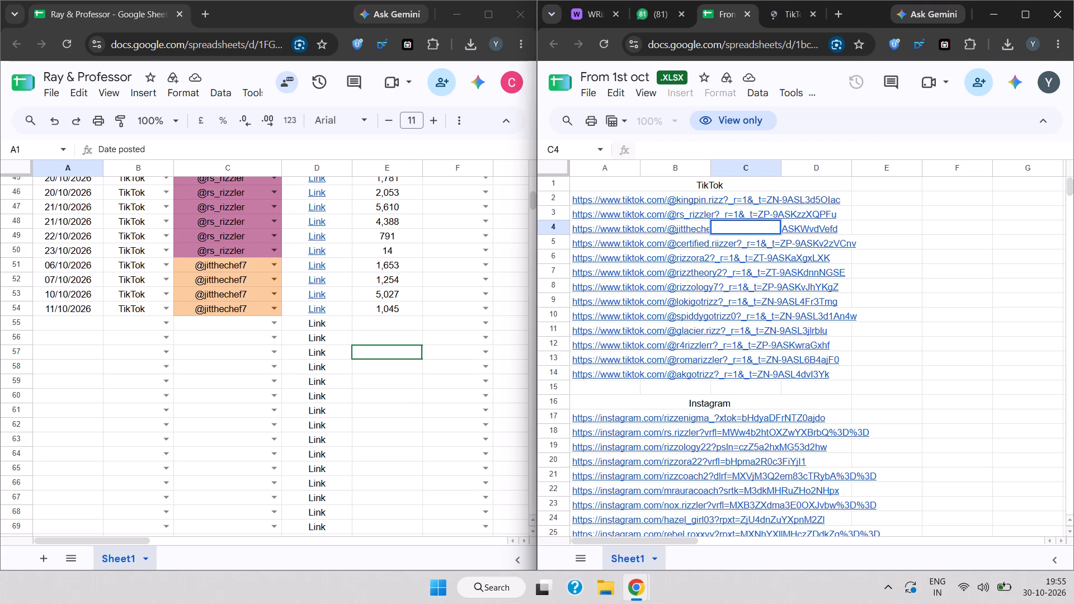
pyautogui.click(770, 10)
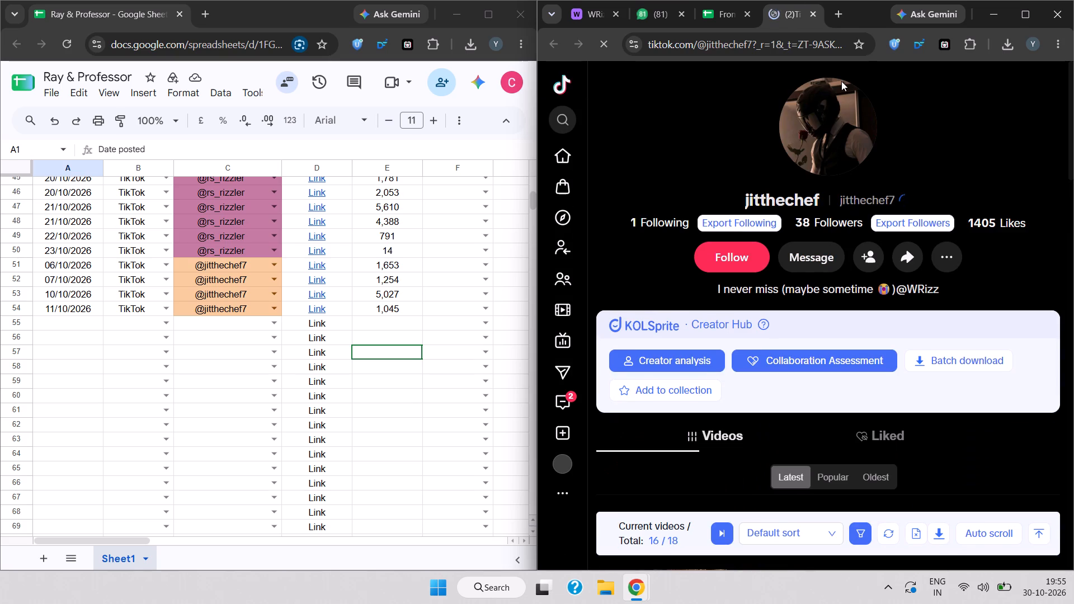
pyautogui.scroll(-2, 842, 284)
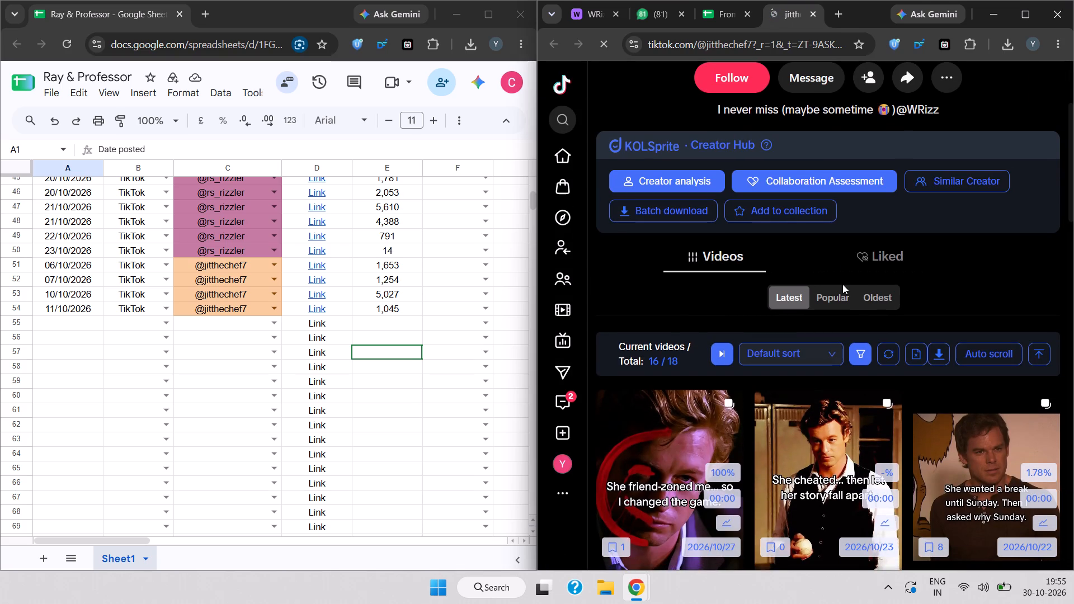
pyautogui.scroll(-3, 842, 284)
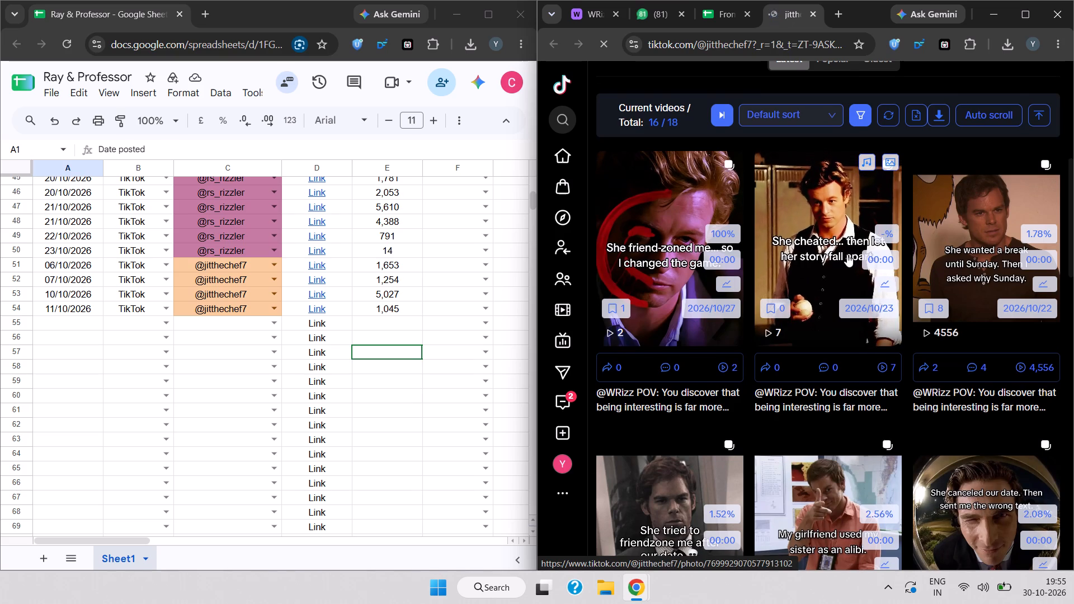
pyautogui.scroll(4, 847, 254)
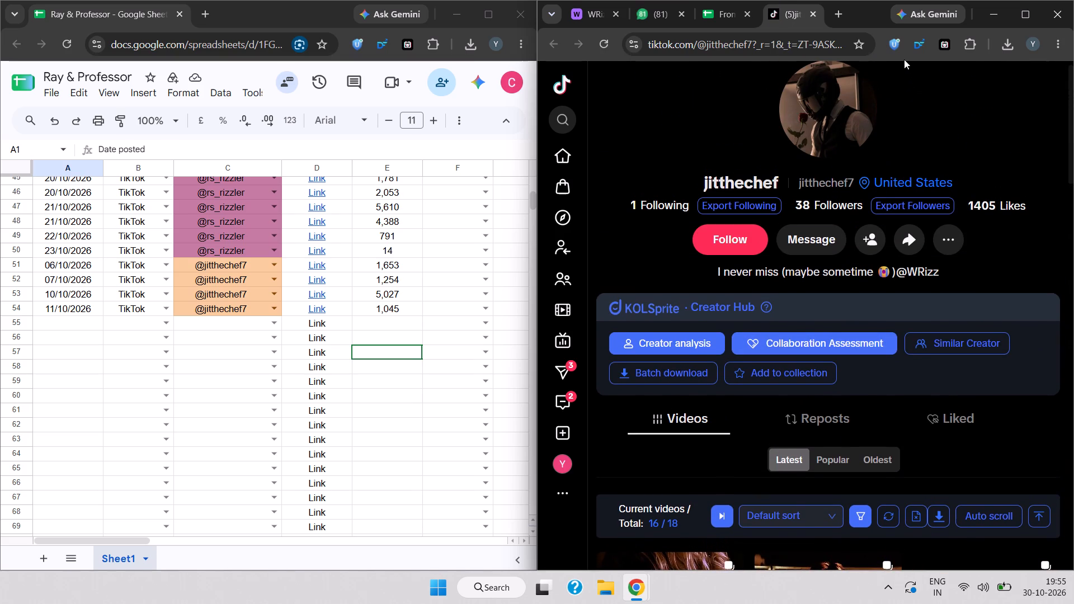
# Unpin the DryFlip extension from the browser.
pyautogui.click(967, 41)
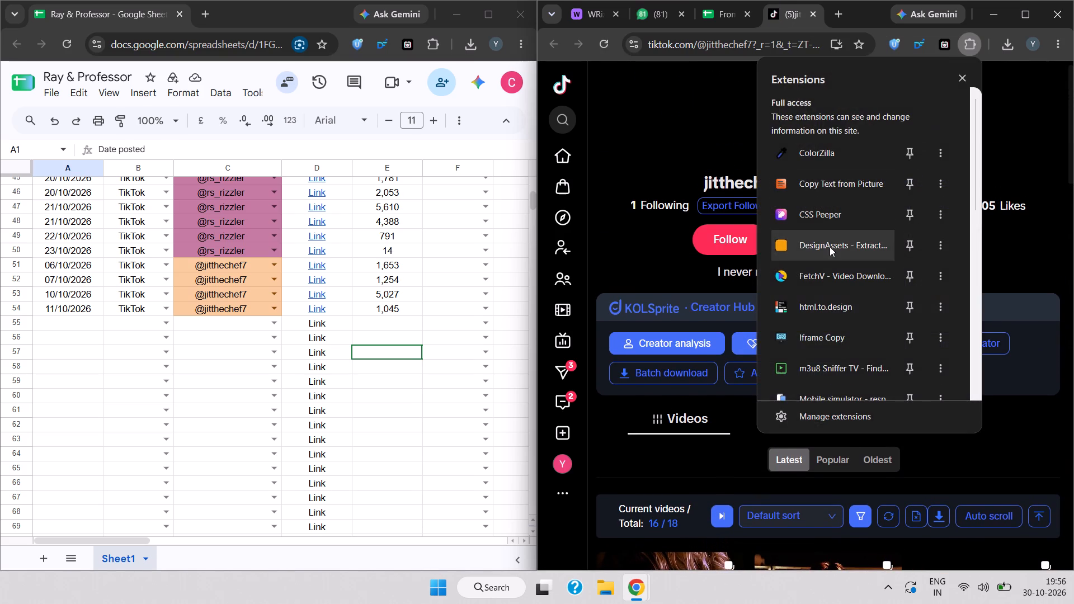
pyautogui.scroll(-4, 830, 247)
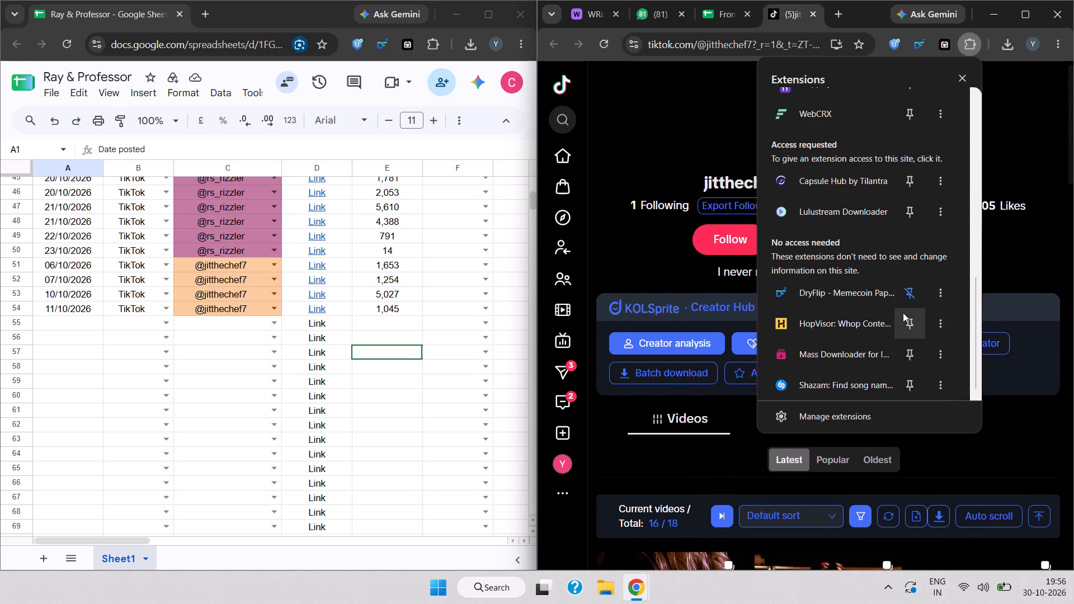
pyautogui.click(909, 288)
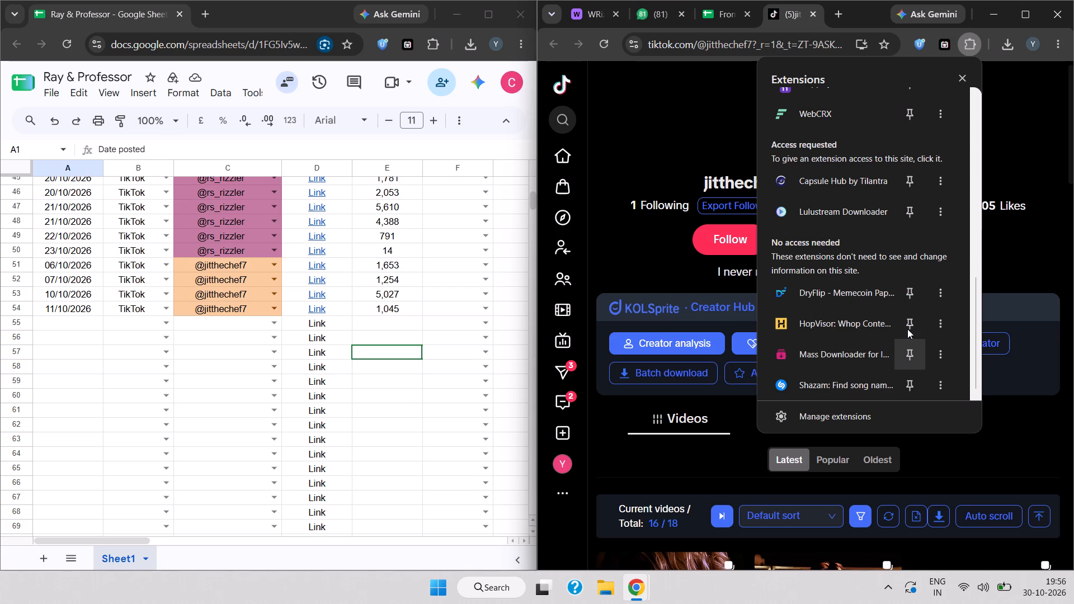
# Check the site access options of the TikTok Downloader (KOLSprite) extension.
pyautogui.scroll(1, 885, 311)
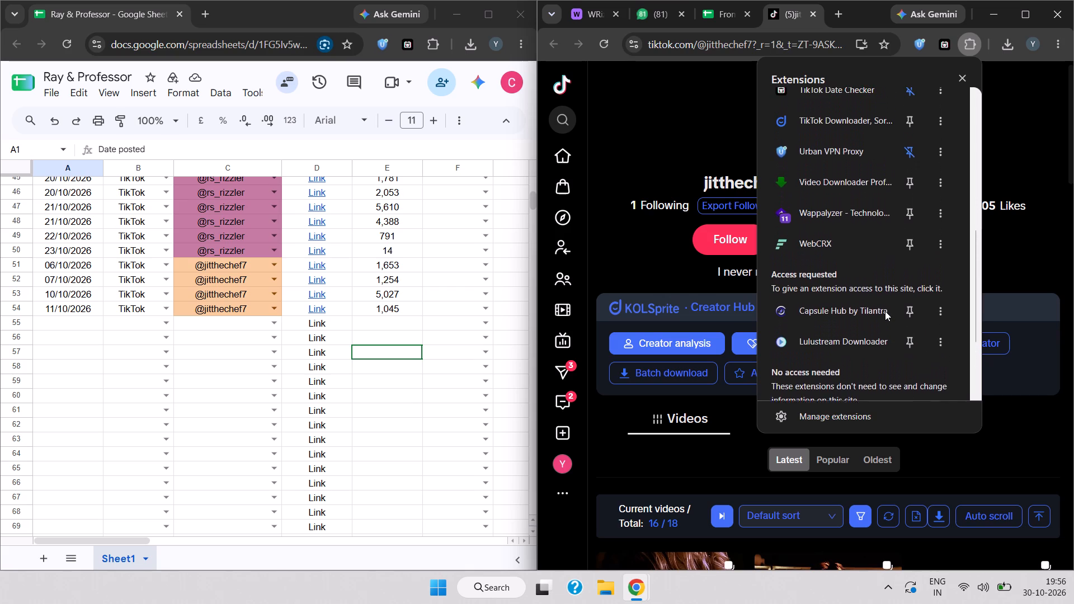
pyautogui.scroll(1, 885, 311)
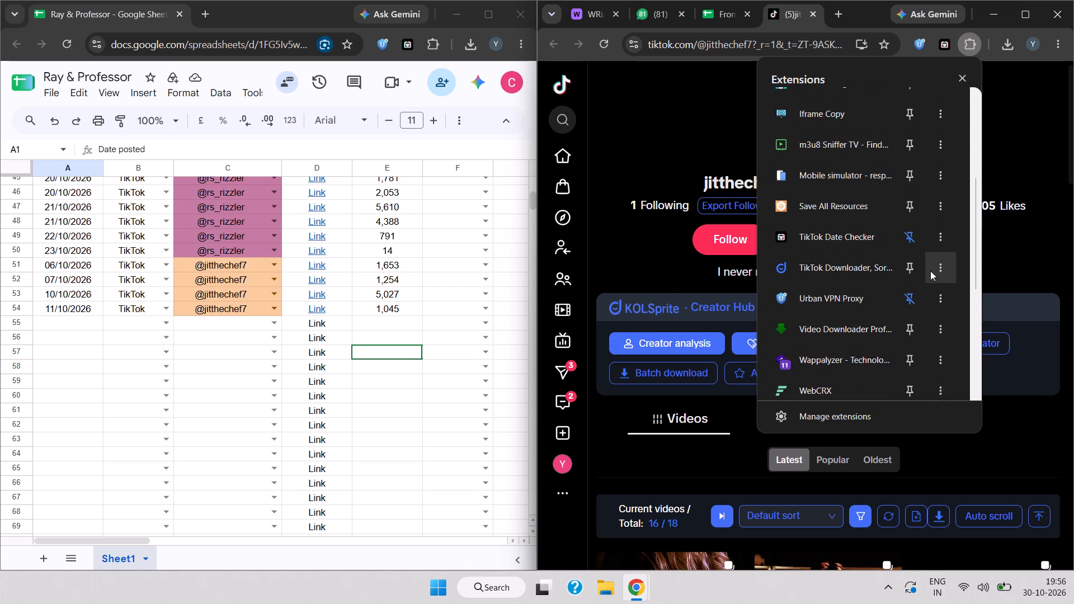
pyautogui.click(938, 270)
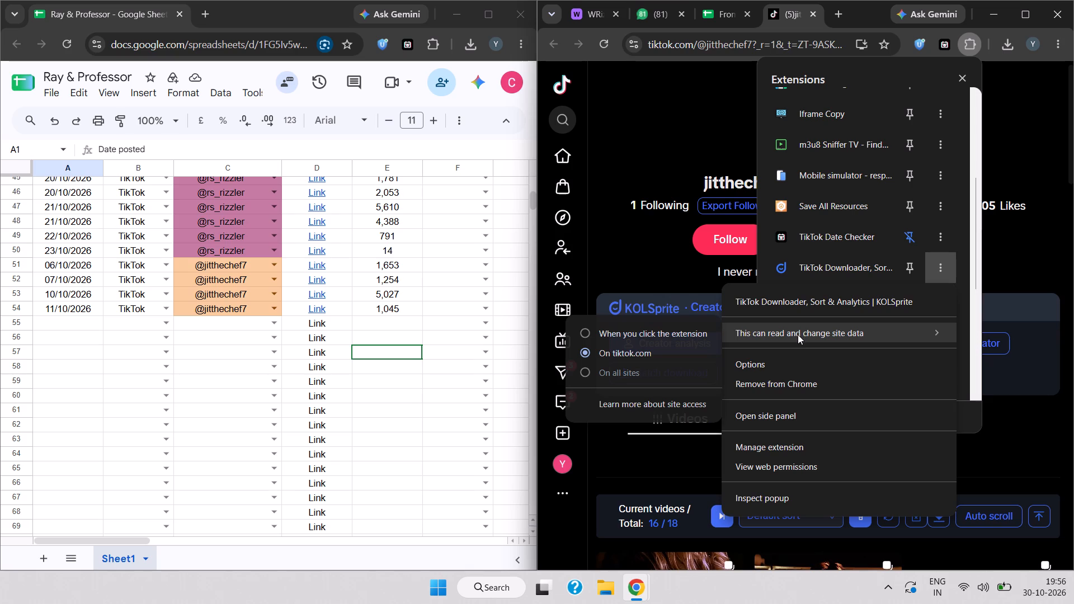
pyautogui.click(1033, 205)
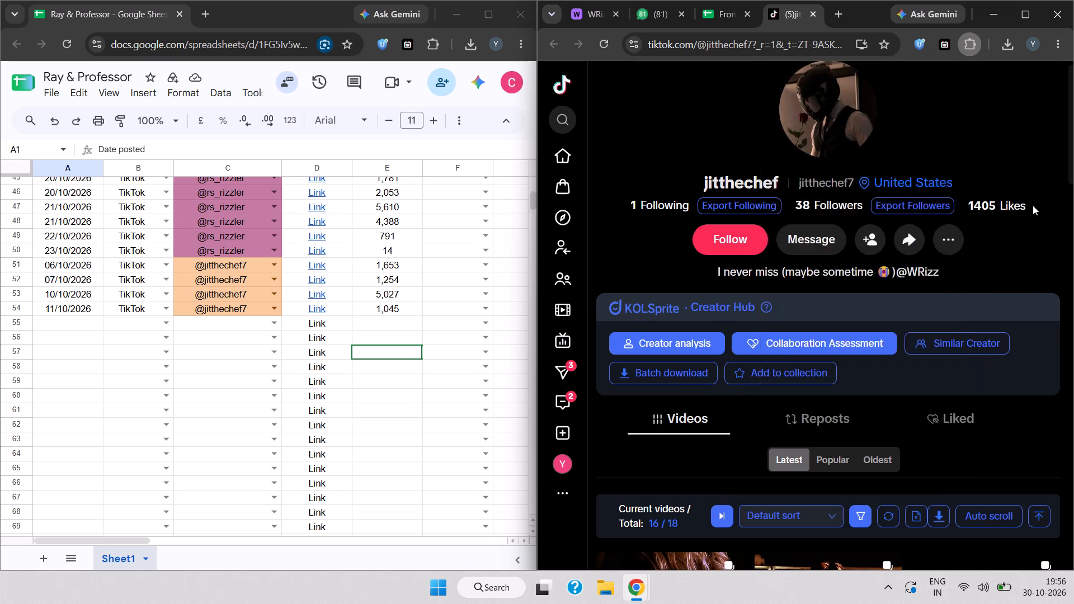
pyautogui.scroll(-12, 1033, 205)
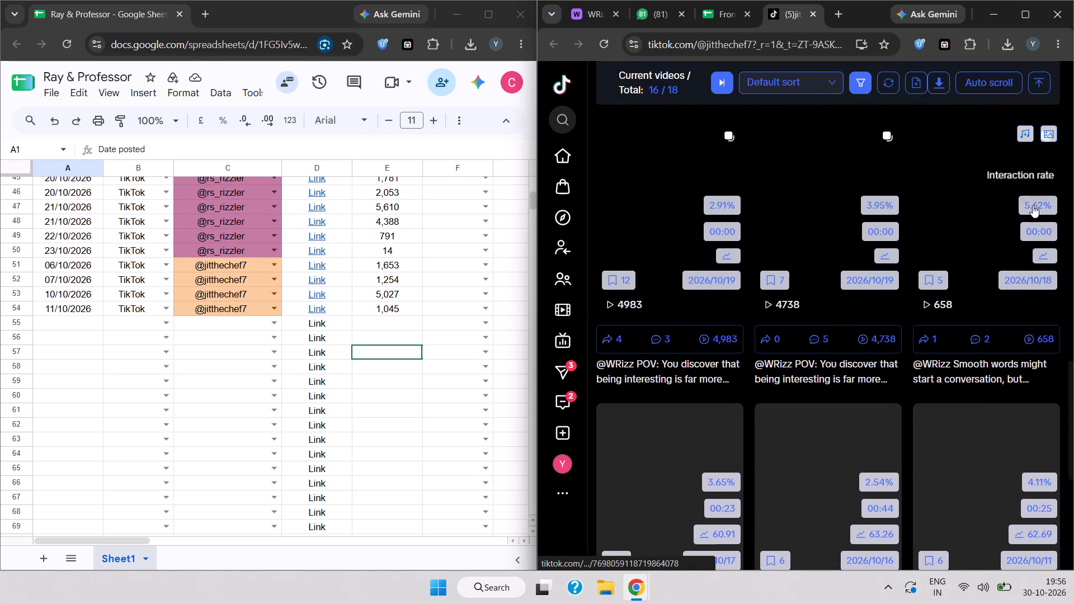
pyautogui.scroll(-2, 1033, 205)
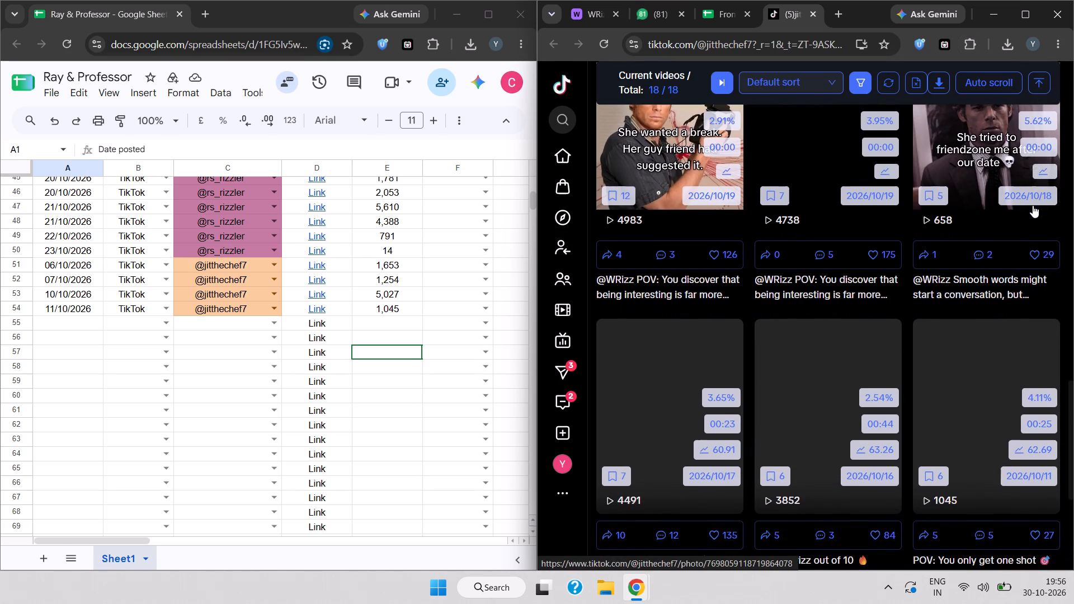
pyautogui.scroll(-4, 1033, 205)
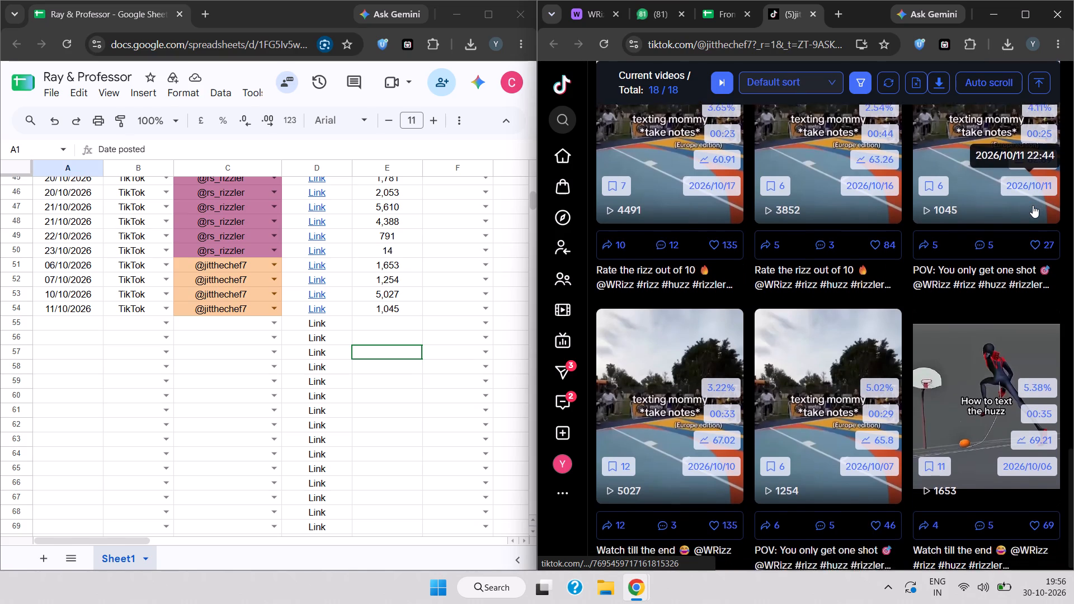
pyautogui.scroll(-1, 1033, 205)
pyautogui.scroll(3, 1033, 205)
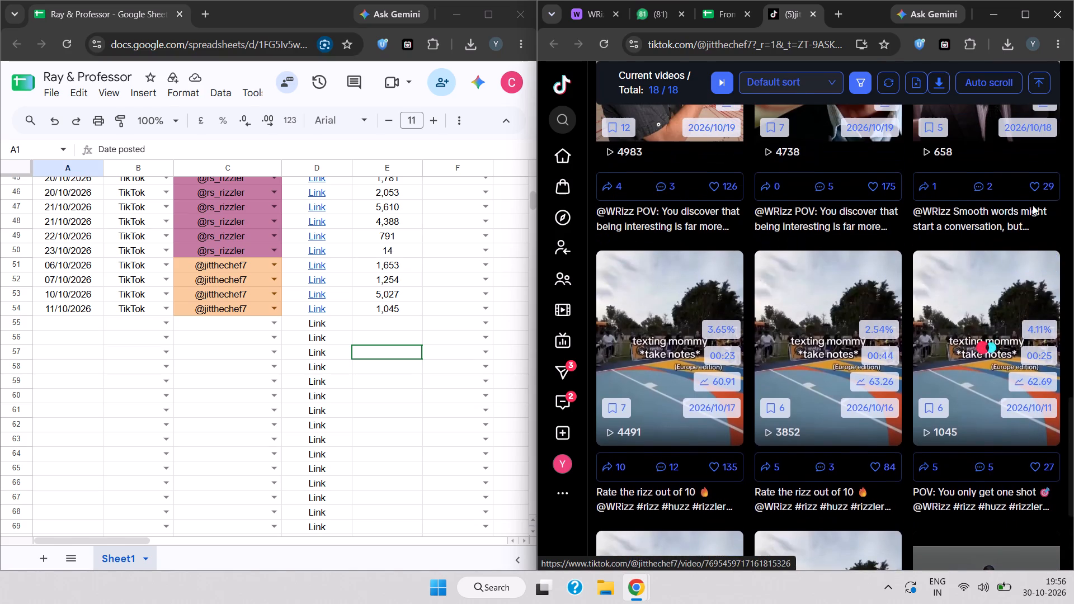
pyautogui.scroll(2, 1033, 205)
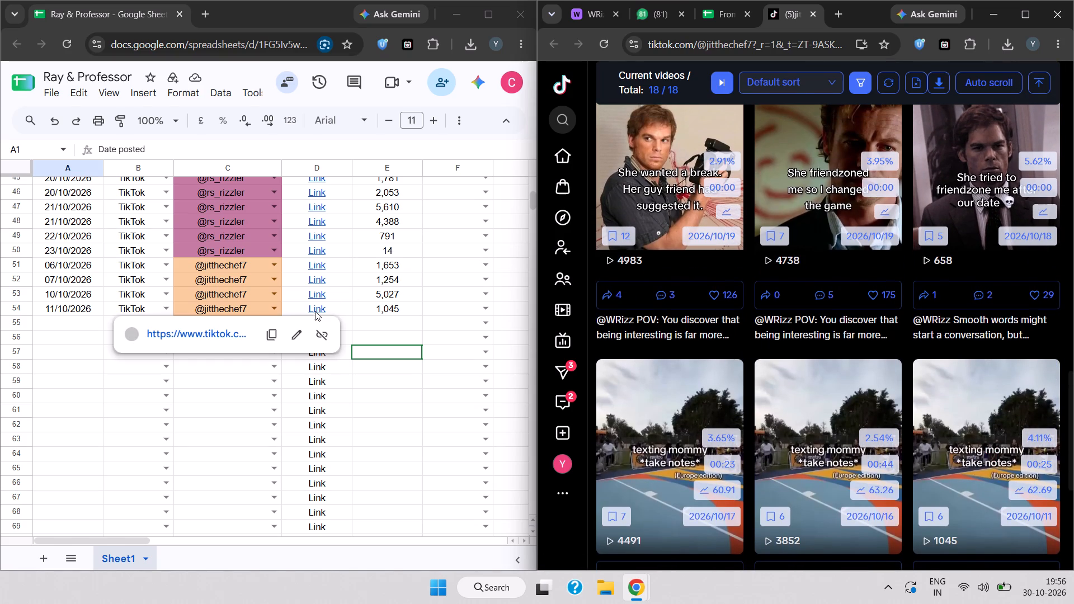
pyautogui.click(232, 393)
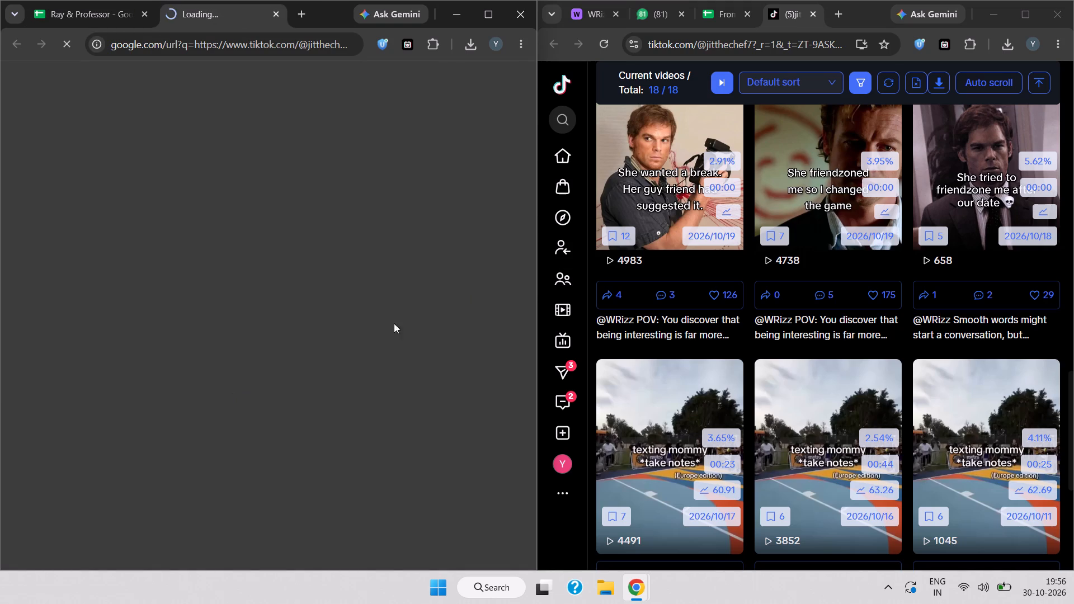
pyautogui.click(974, 162)
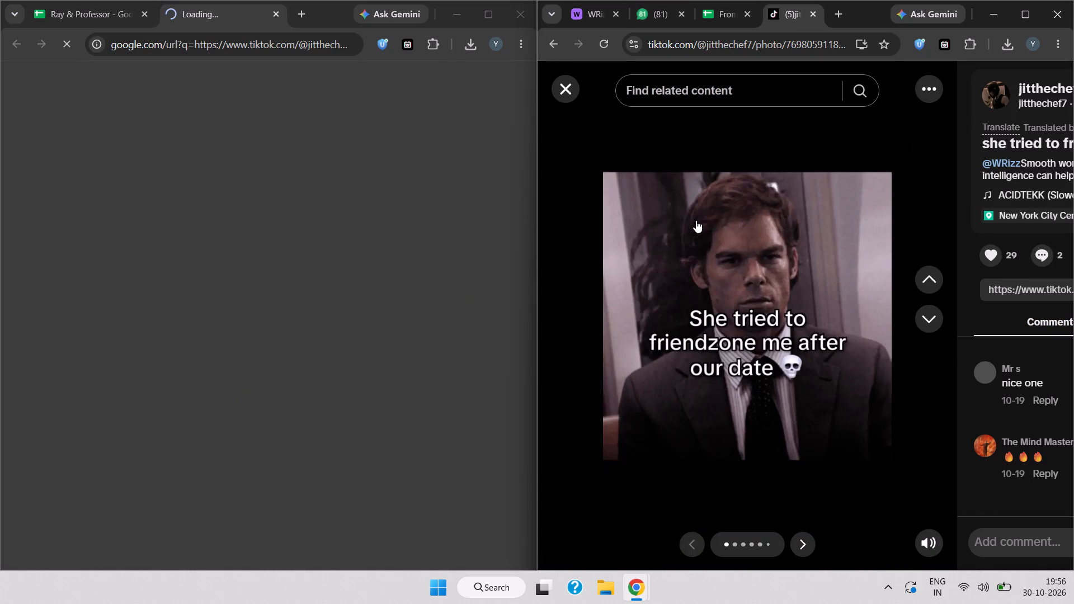
pyautogui.click(560, 83)
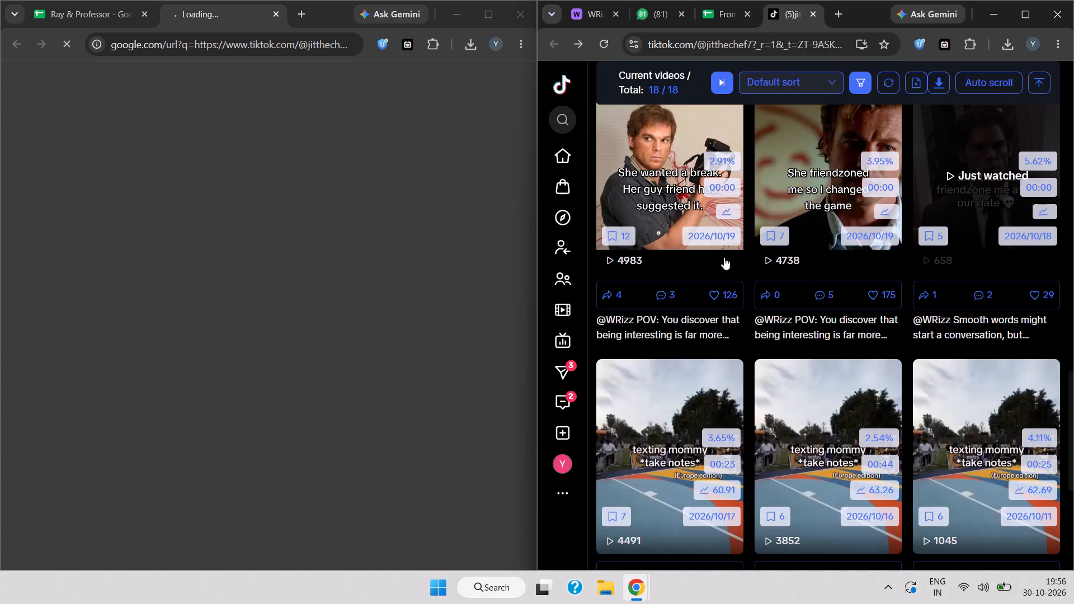
pyautogui.scroll(1, 891, 328)
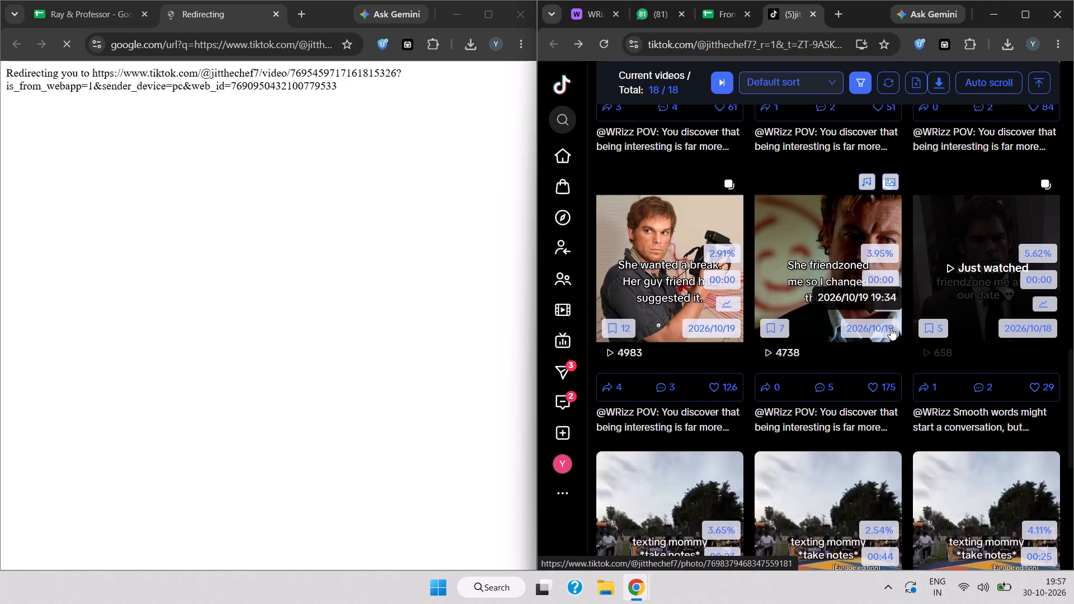
pyautogui.click(64, 46)
pyautogui.click(64, 46)
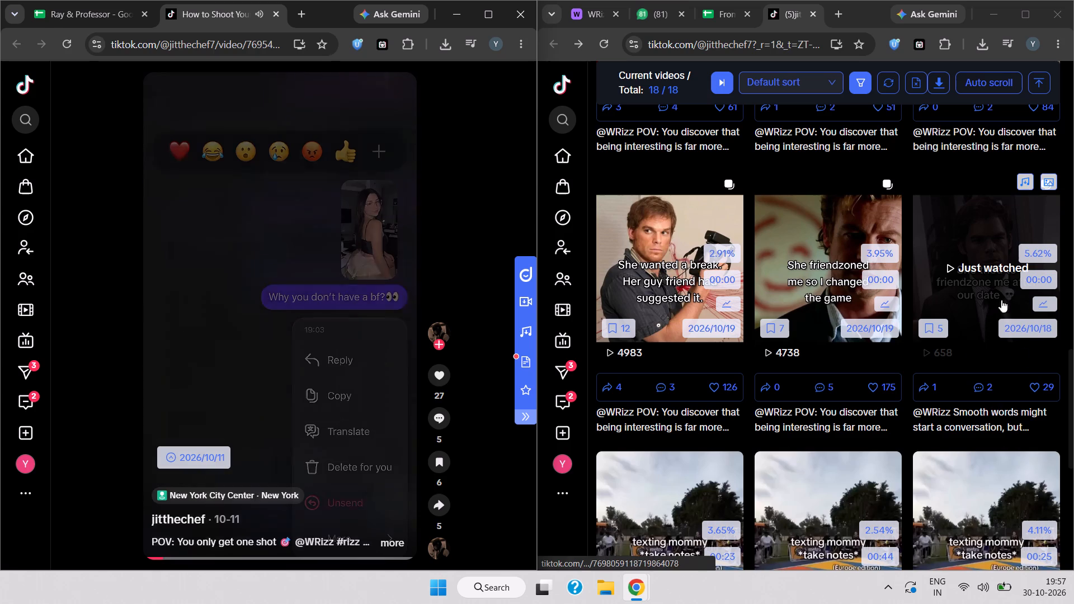
pyautogui.scroll(-1, 891, 391)
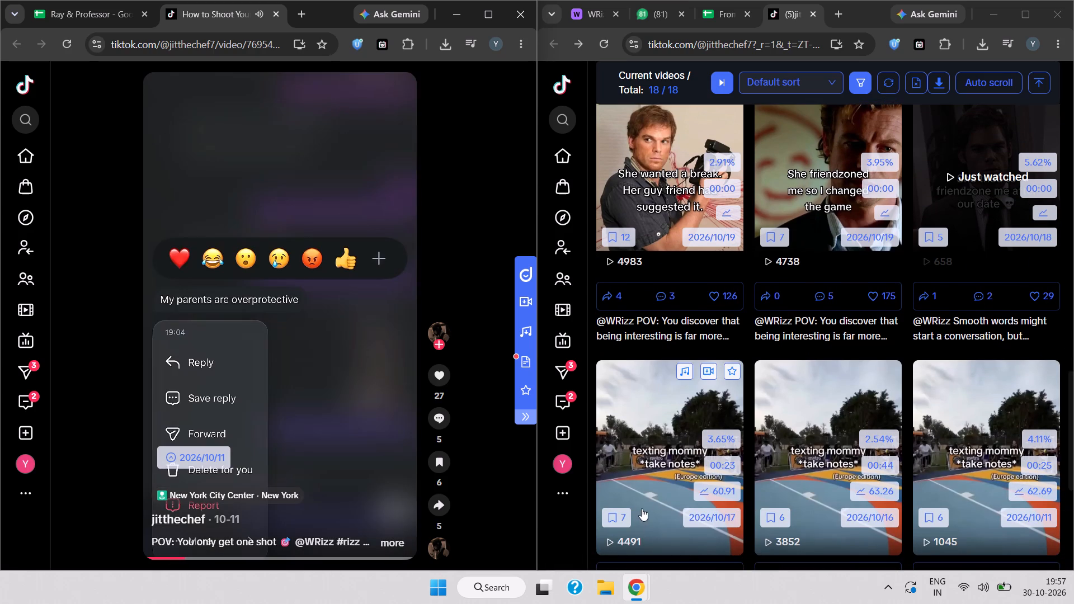
pyautogui.scroll(-2, 644, 460)
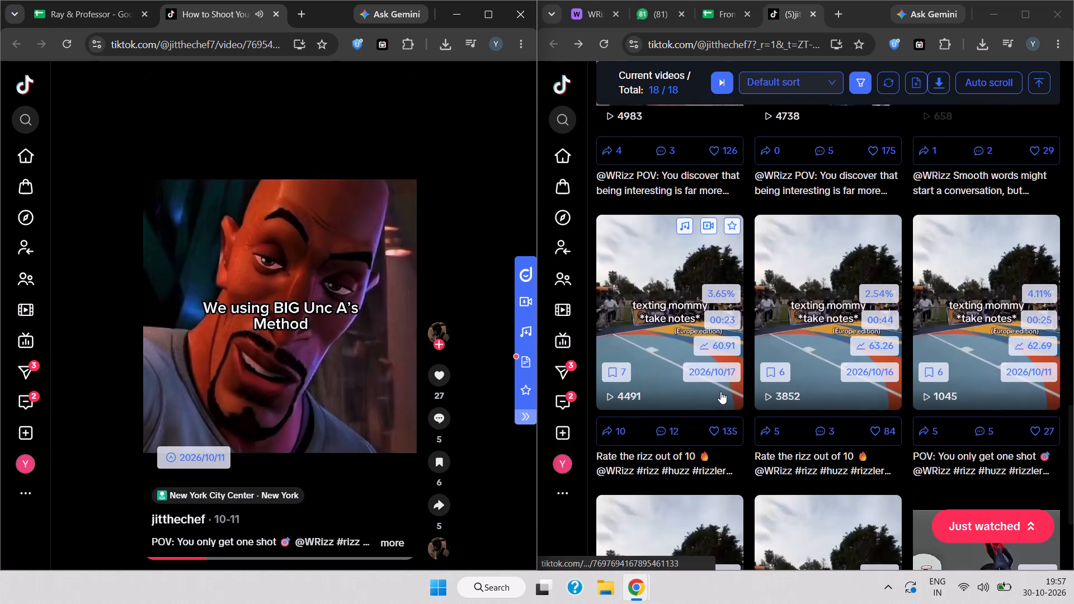
pyautogui.scroll(3, 720, 391)
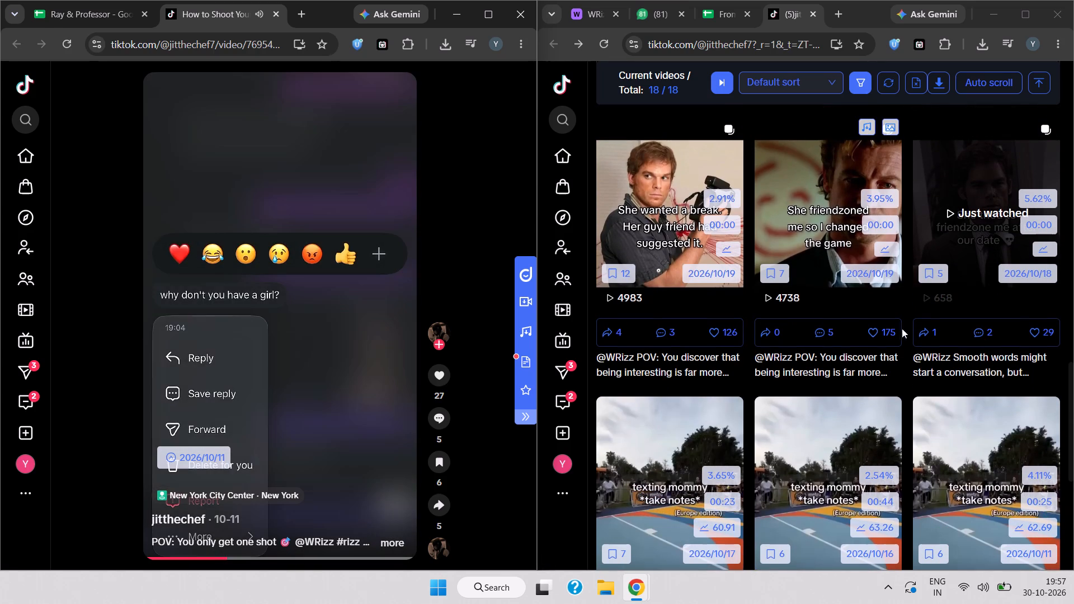
pyautogui.scroll(-2, 707, 497)
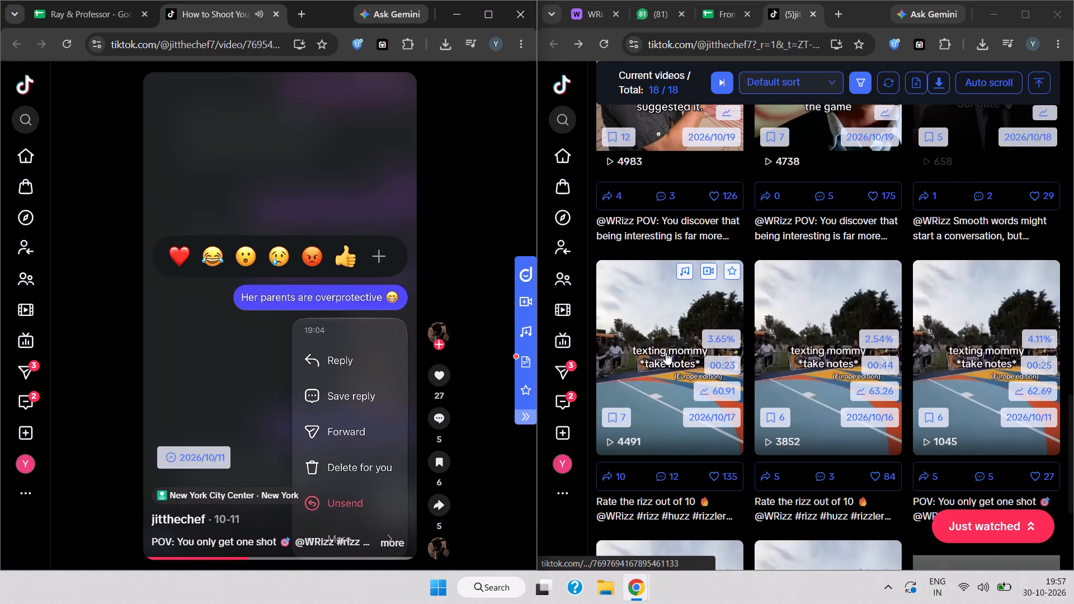
pyautogui.click(666, 352)
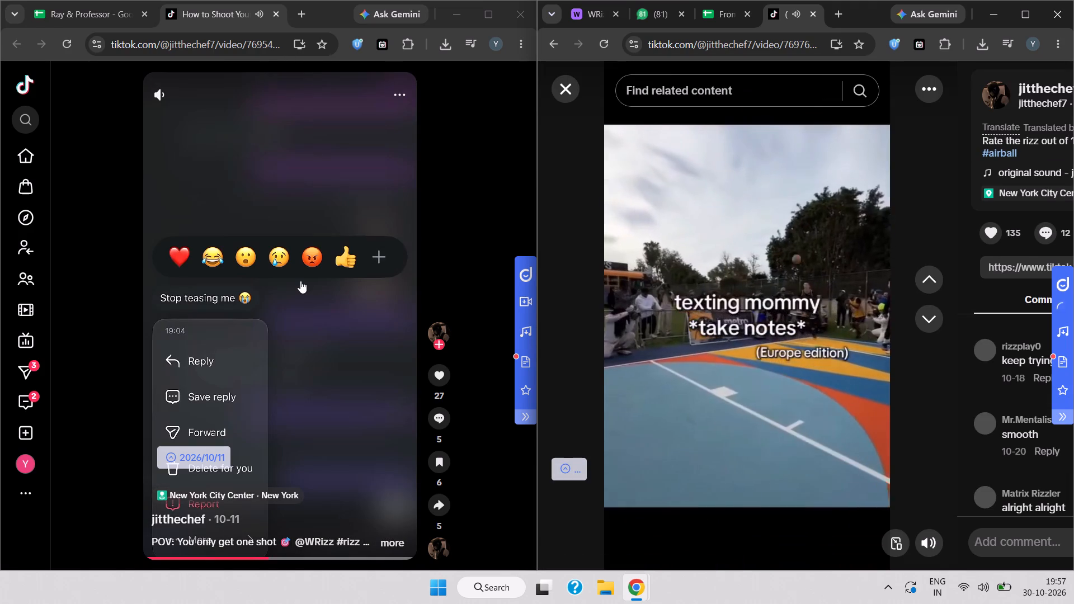
pyautogui.click(300, 281)
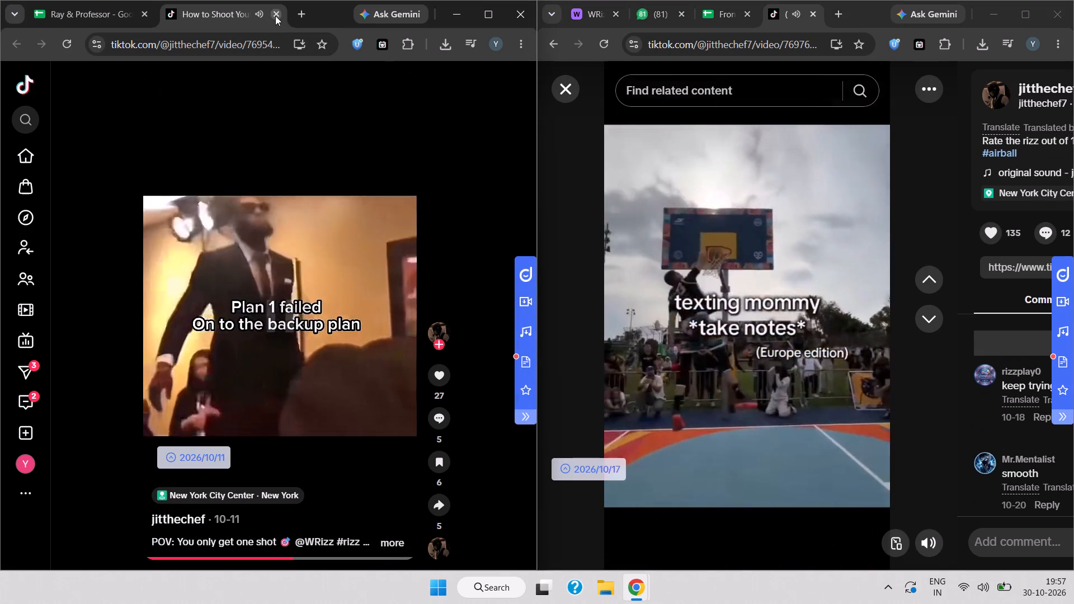
pyautogui.click(275, 16)
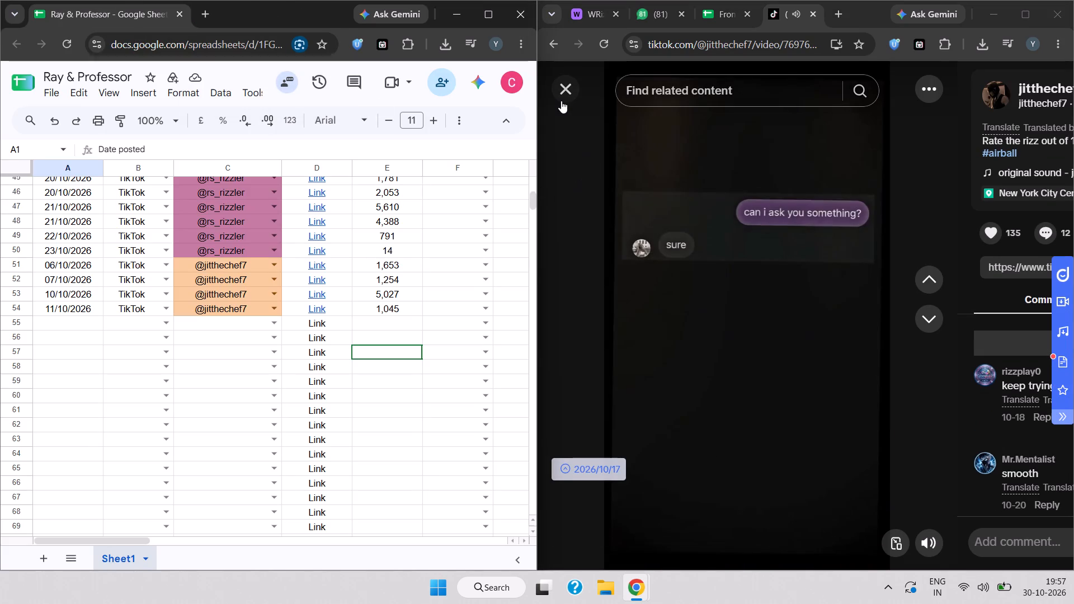
pyautogui.click(561, 101)
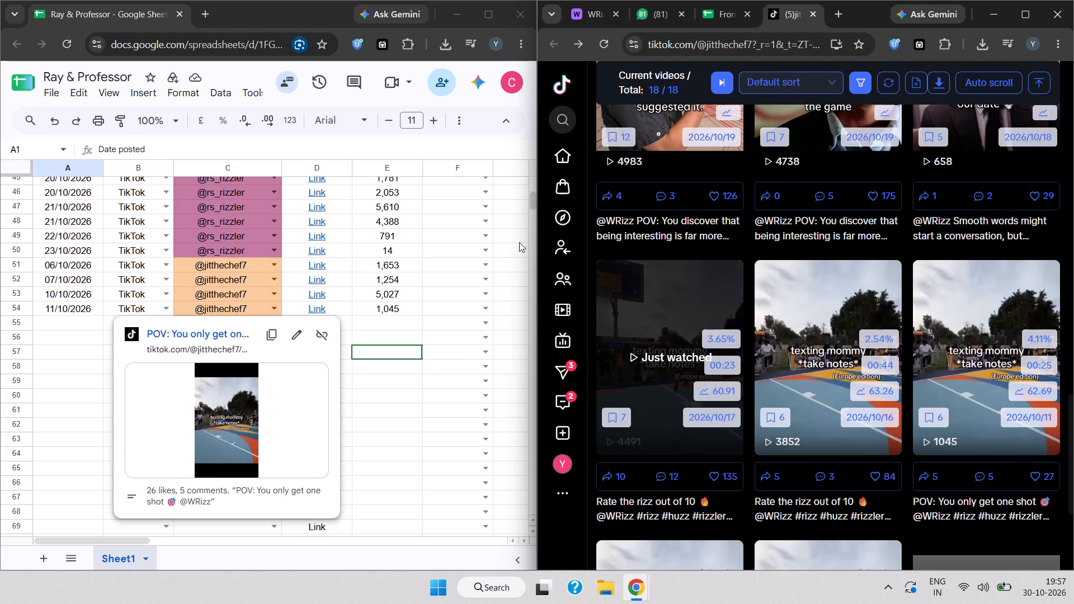
pyautogui.scroll(1, 1009, 169)
pyautogui.scroll(-1, 1009, 169)
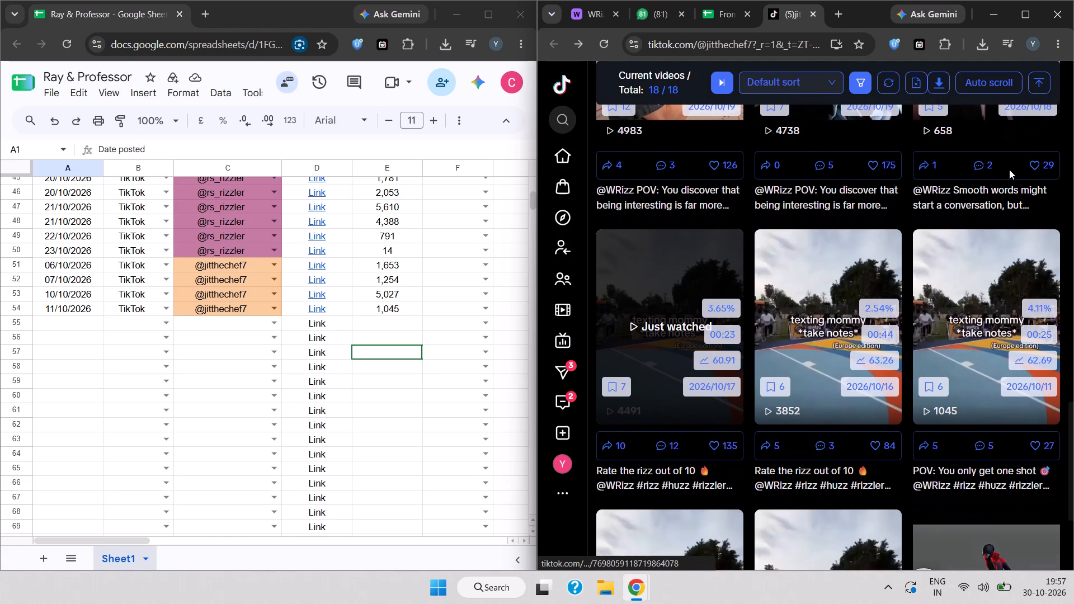
pyautogui.scroll(-1, 1009, 169)
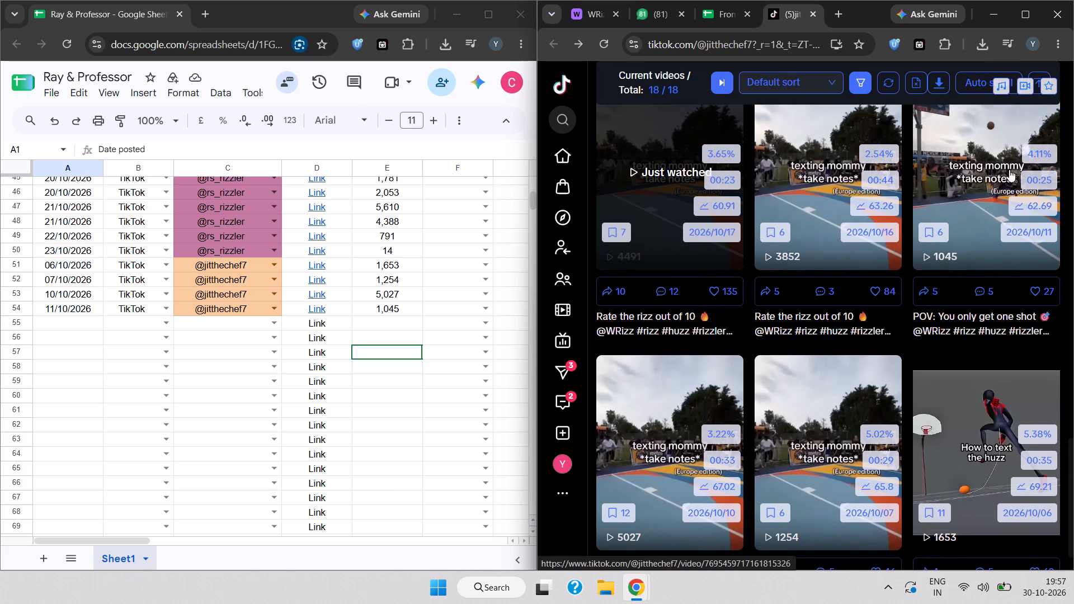
pyautogui.scroll(1, 1009, 169)
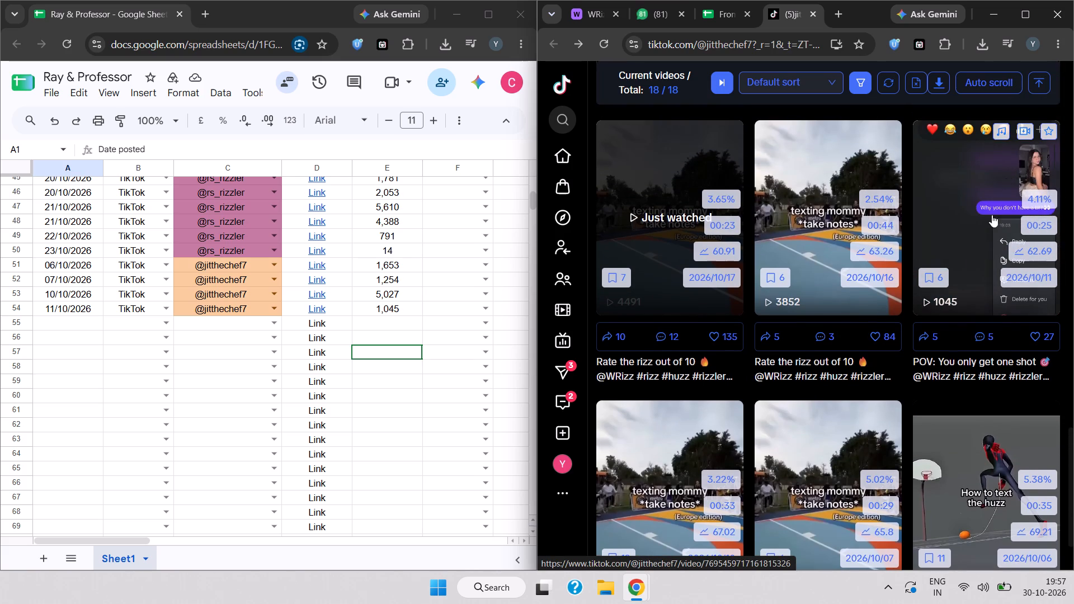
pyautogui.scroll(-5, 971, 257)
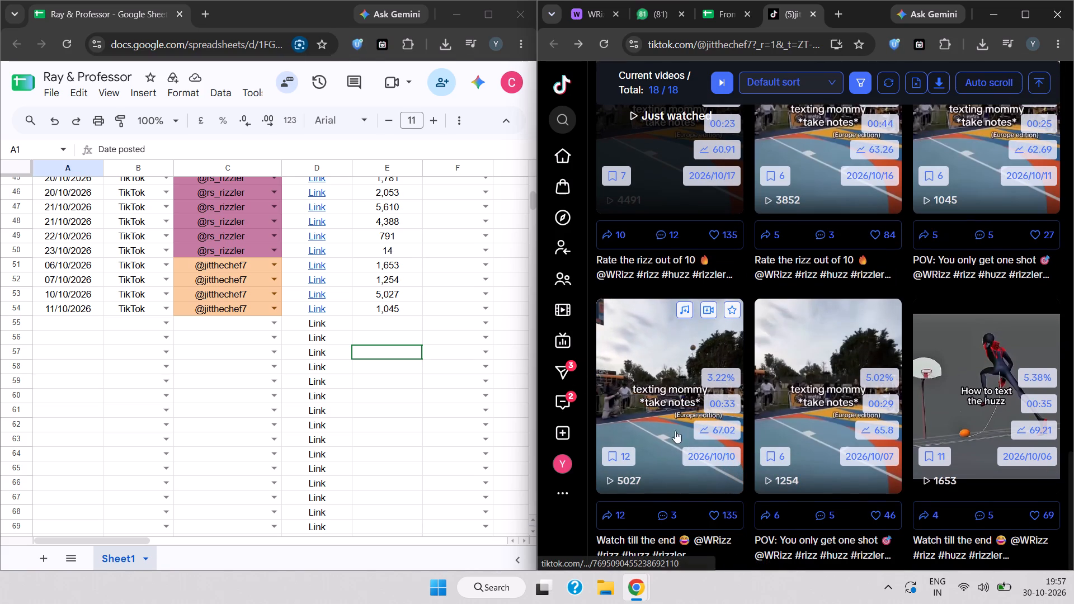
pyautogui.scroll(2, 915, 395)
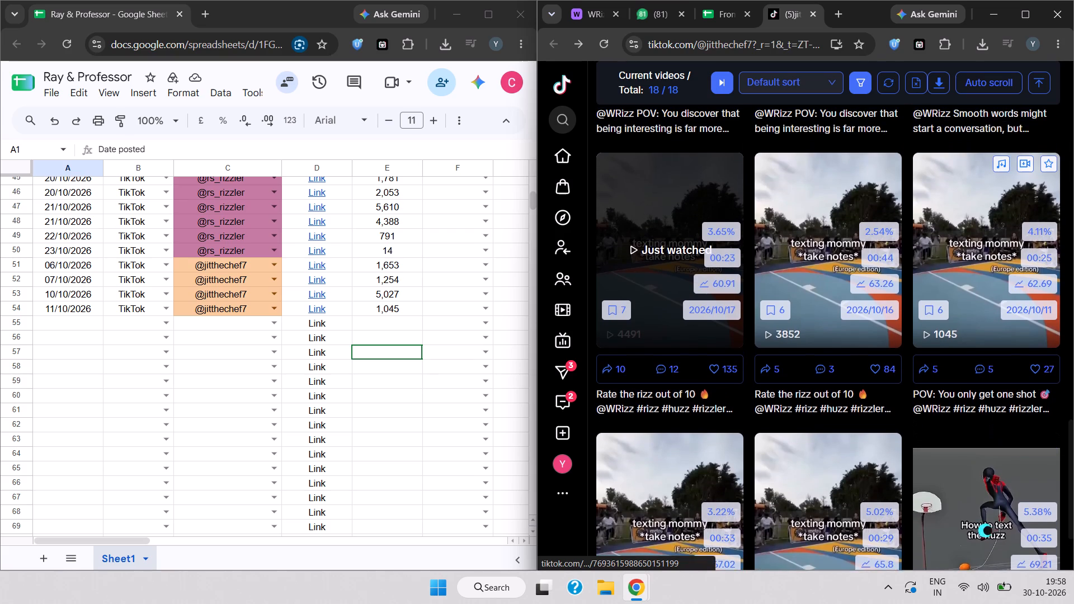
pyautogui.scroll(3, 915, 395)
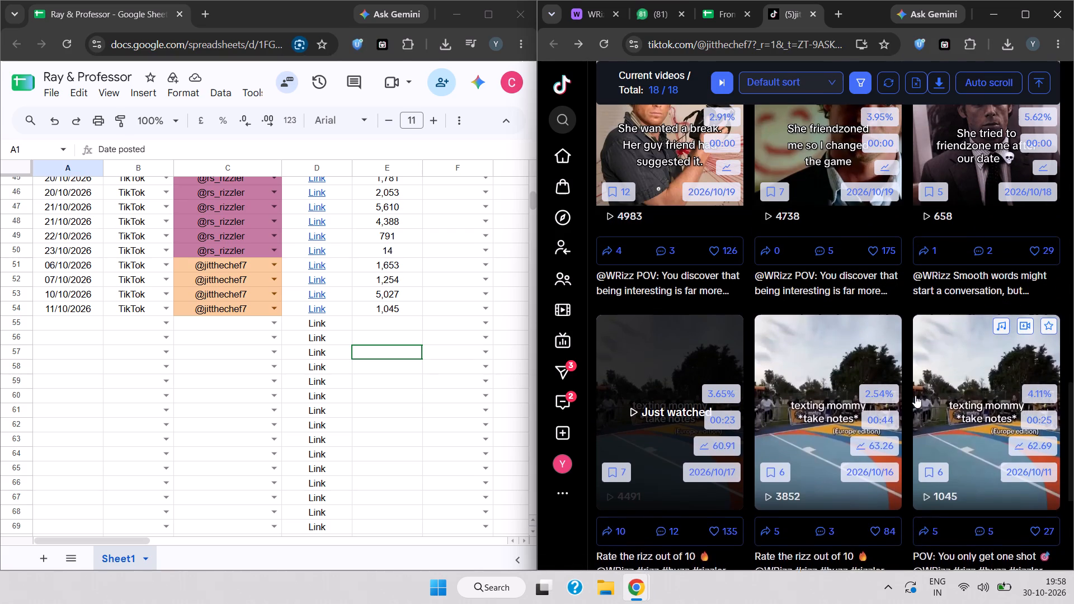
pyautogui.scroll(3, 915, 395)
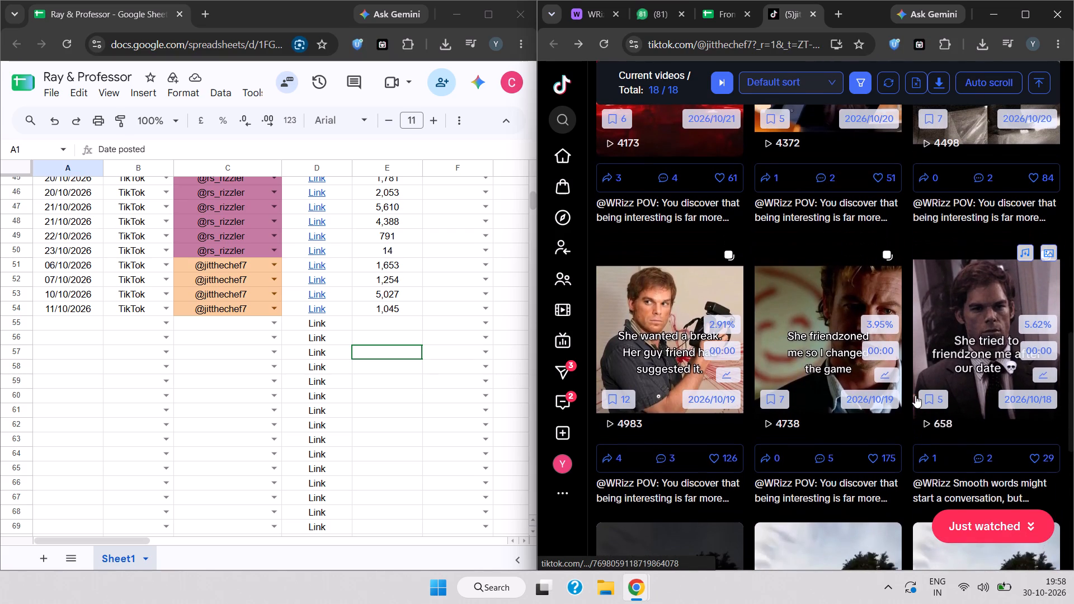
pyautogui.scroll(1, 915, 395)
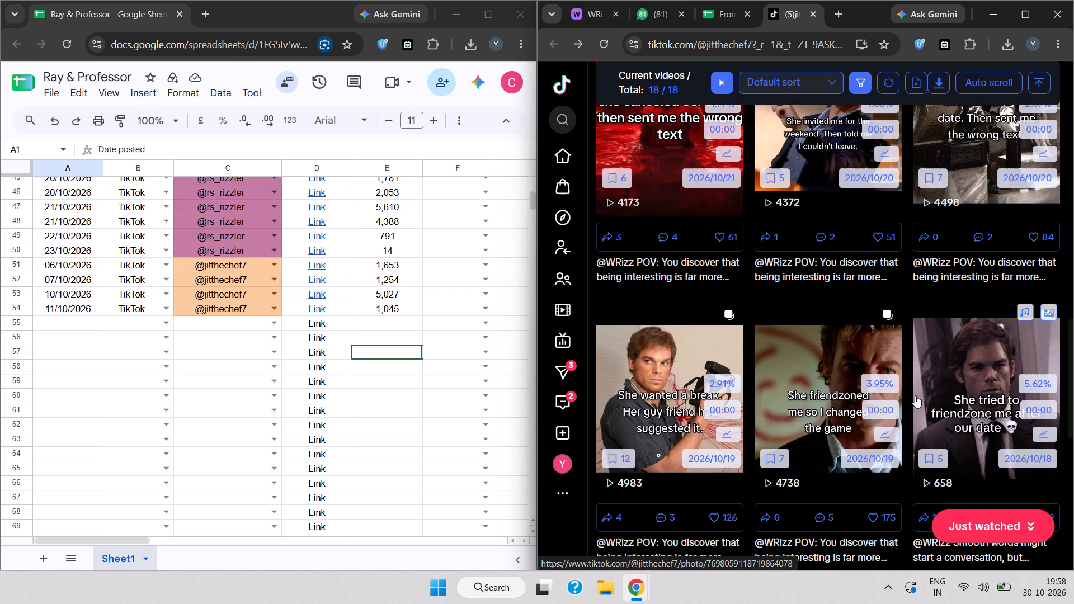
pyautogui.scroll(-4, 915, 395)
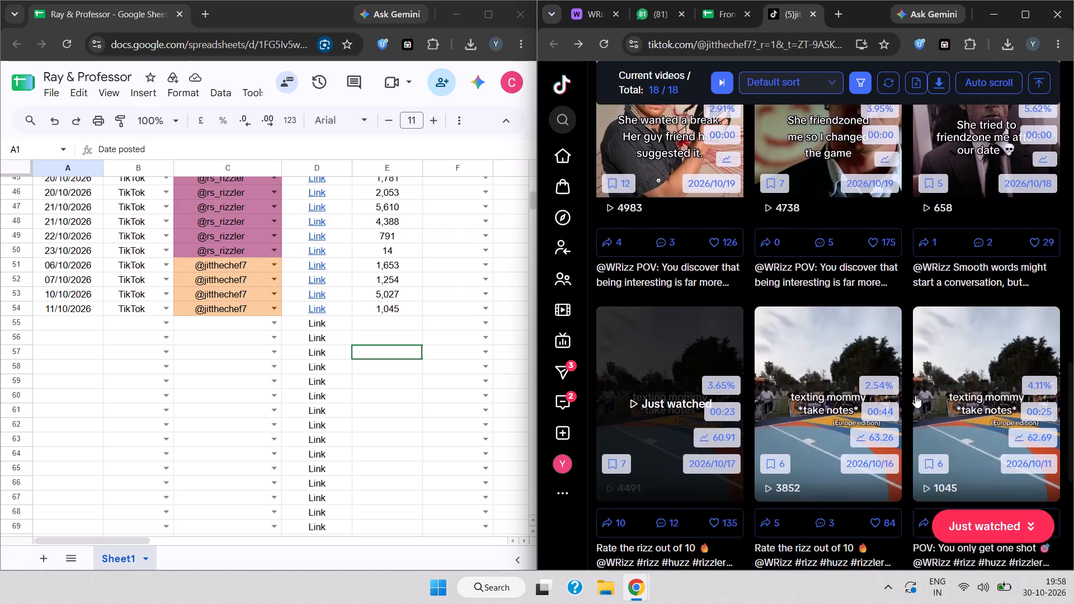
pyautogui.scroll(-2, 915, 395)
pyautogui.scroll(1, 915, 395)
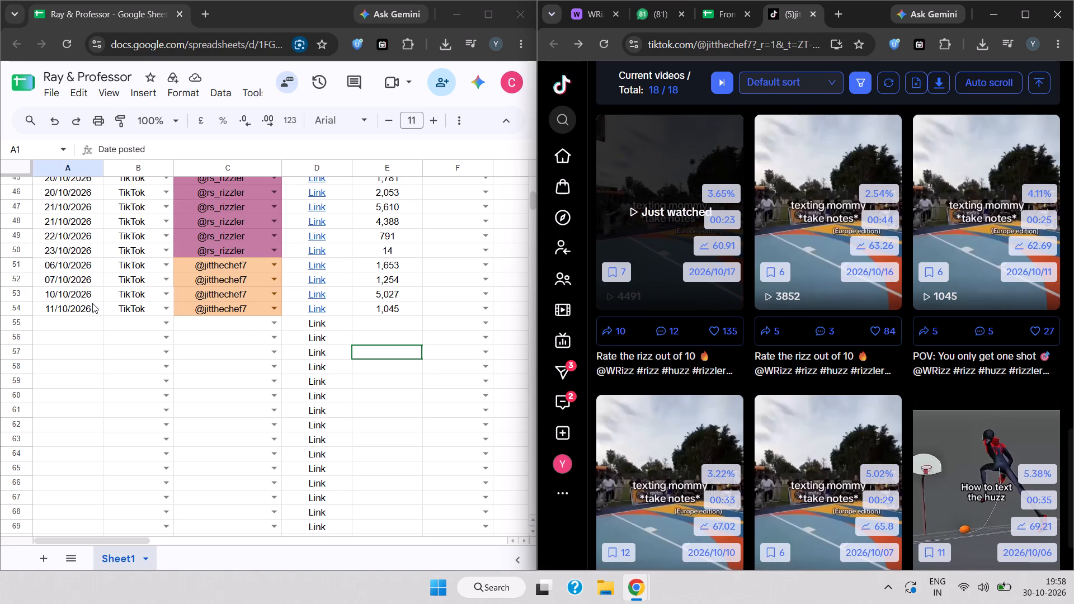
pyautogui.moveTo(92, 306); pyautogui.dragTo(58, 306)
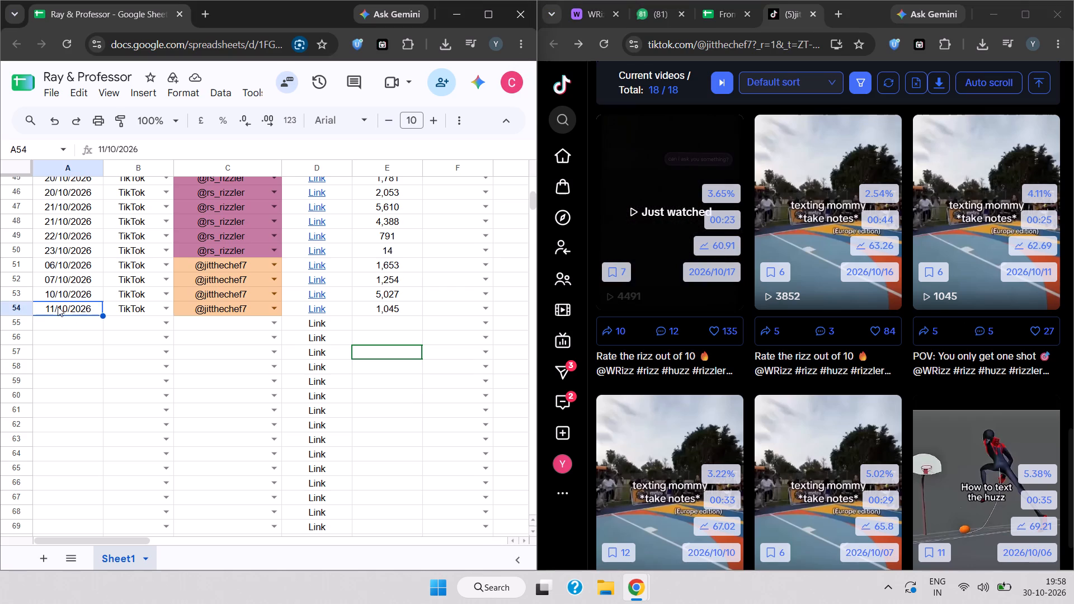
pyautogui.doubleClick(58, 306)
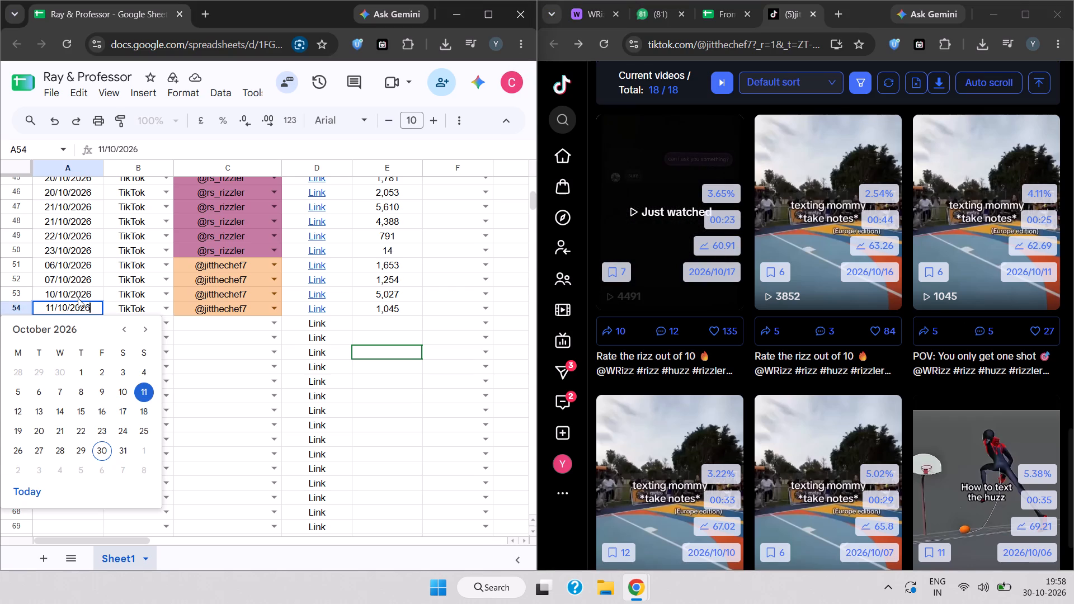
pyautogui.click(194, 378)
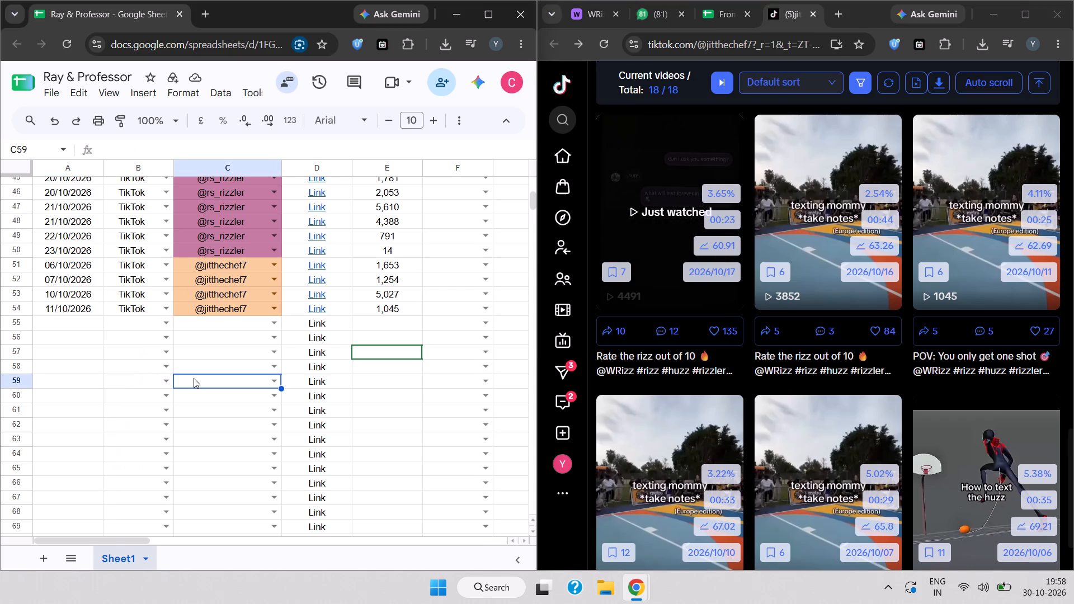
# Enter 12/10/2026 as the date posted and TikTok as the platform in row 55.
pyautogui.click(59, 322)
pyautogui.click(59, 322)
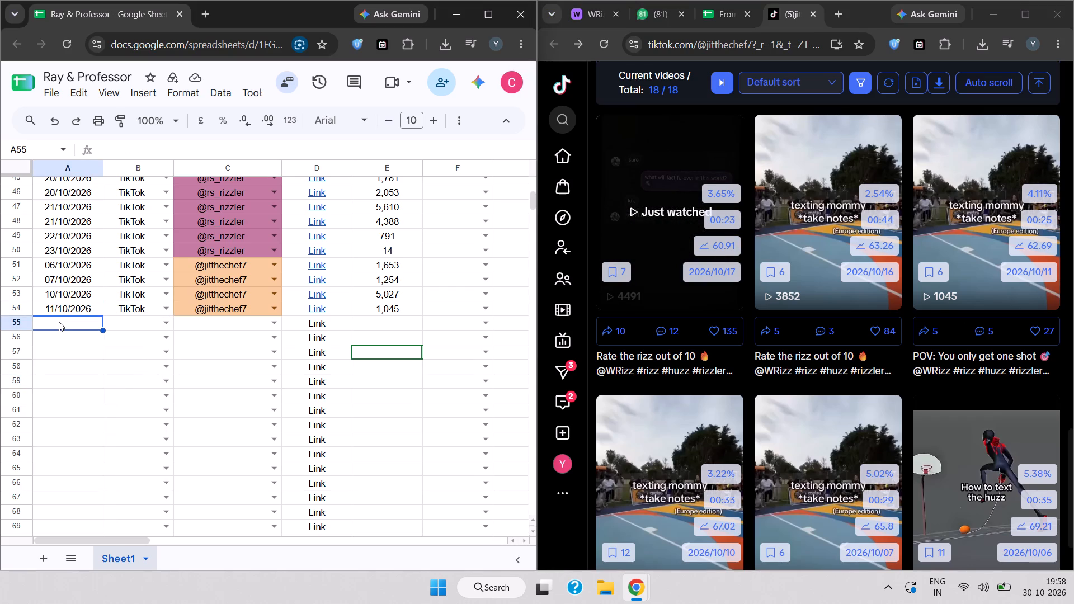
pyautogui.doubleClick(59, 322)
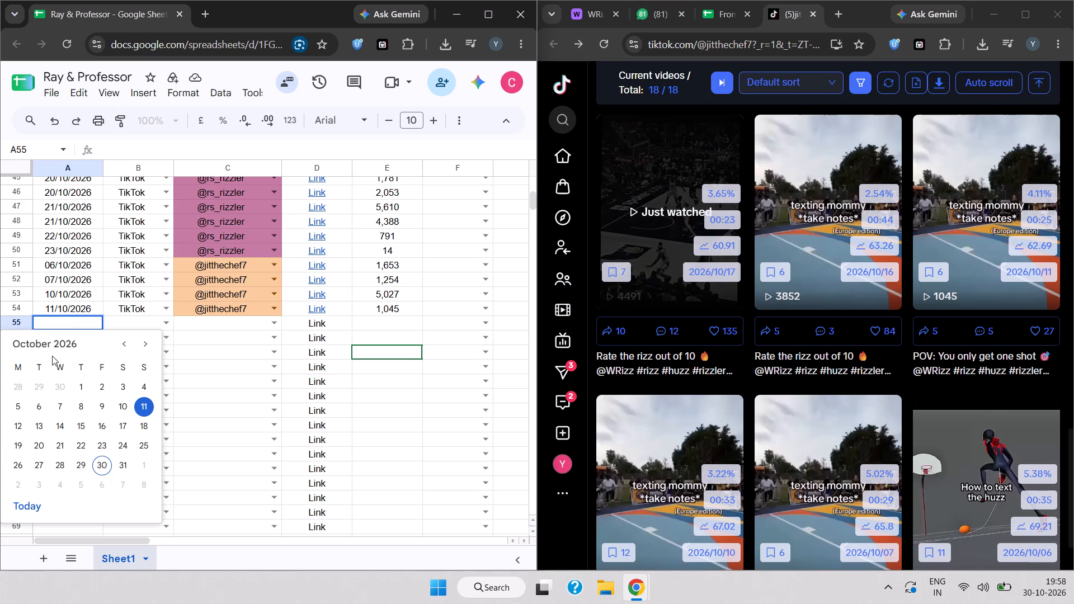
pyautogui.click(18, 421)
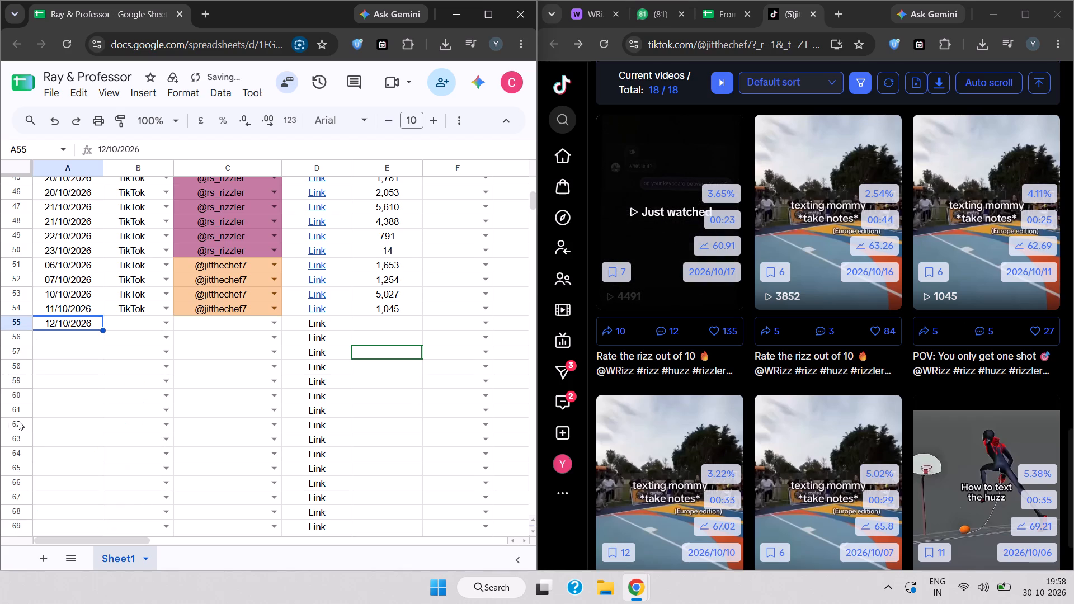
pyautogui.click(141, 323)
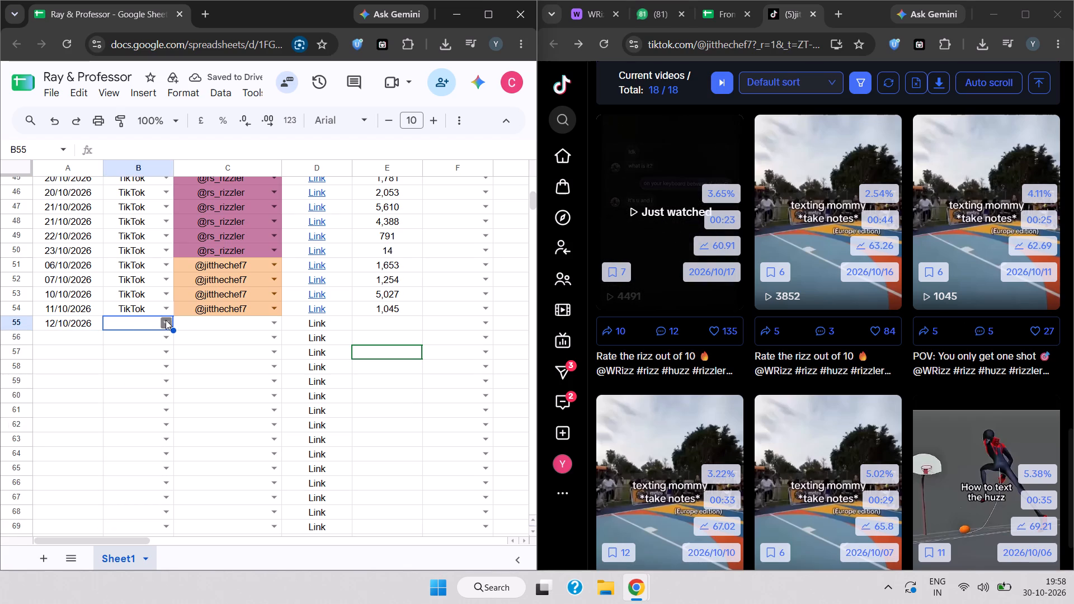
pyautogui.click(167, 323)
pyautogui.click(147, 336)
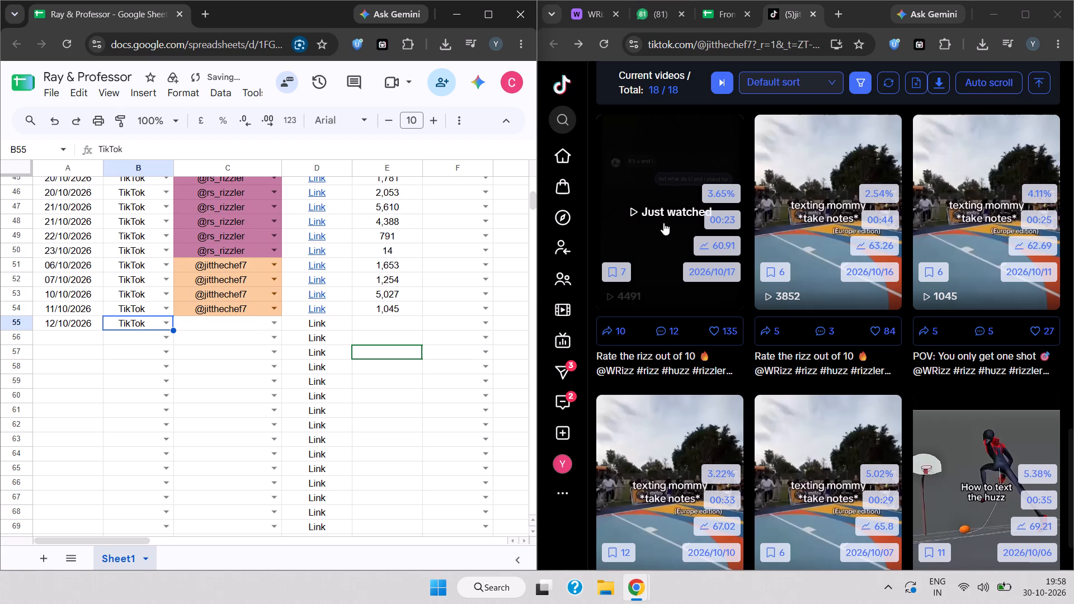
pyautogui.scroll(16, 761, 284)
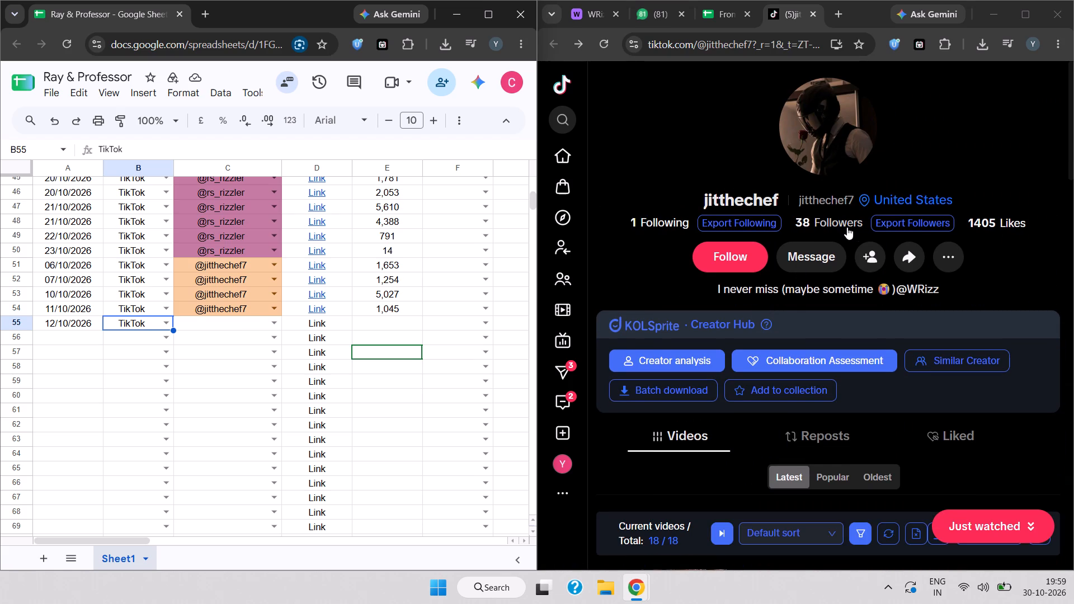
pyautogui.doubleClick(808, 194)
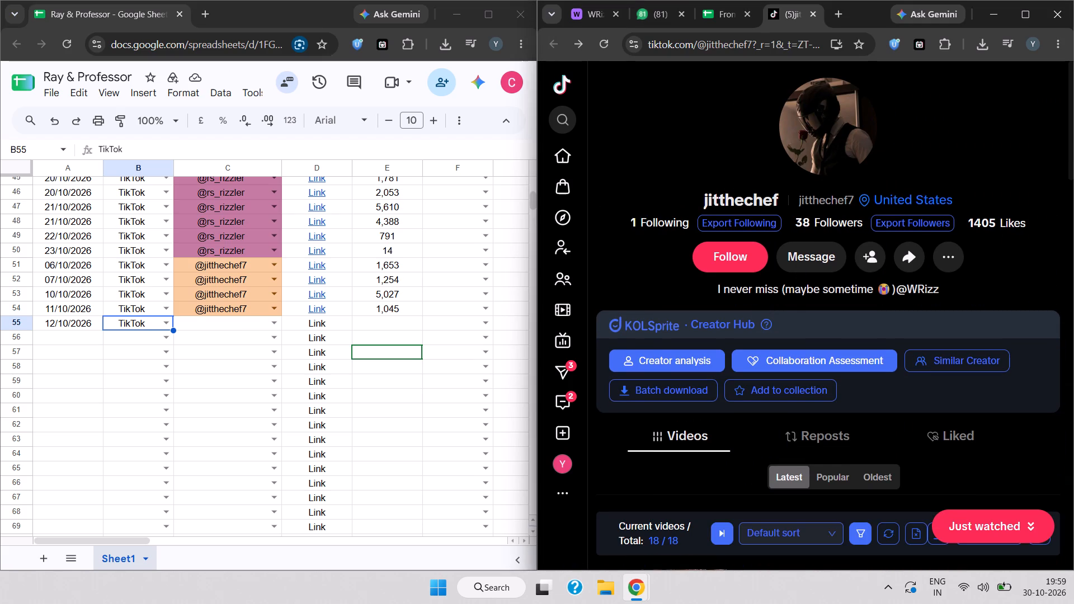
pyautogui.hotkey('ctrl', 'c')
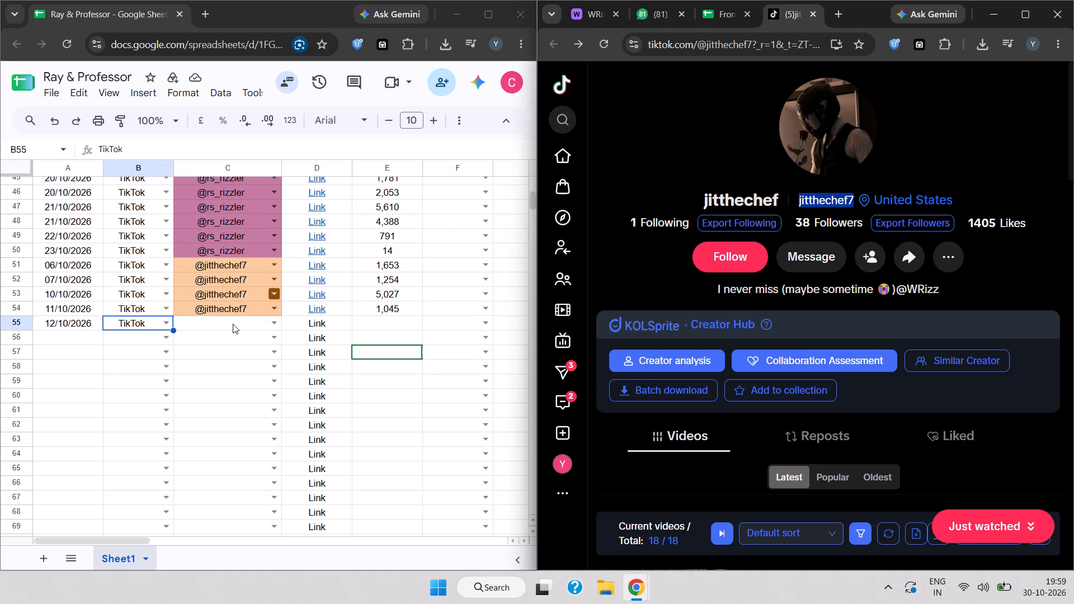
pyautogui.click(233, 324)
pyautogui.click(272, 323)
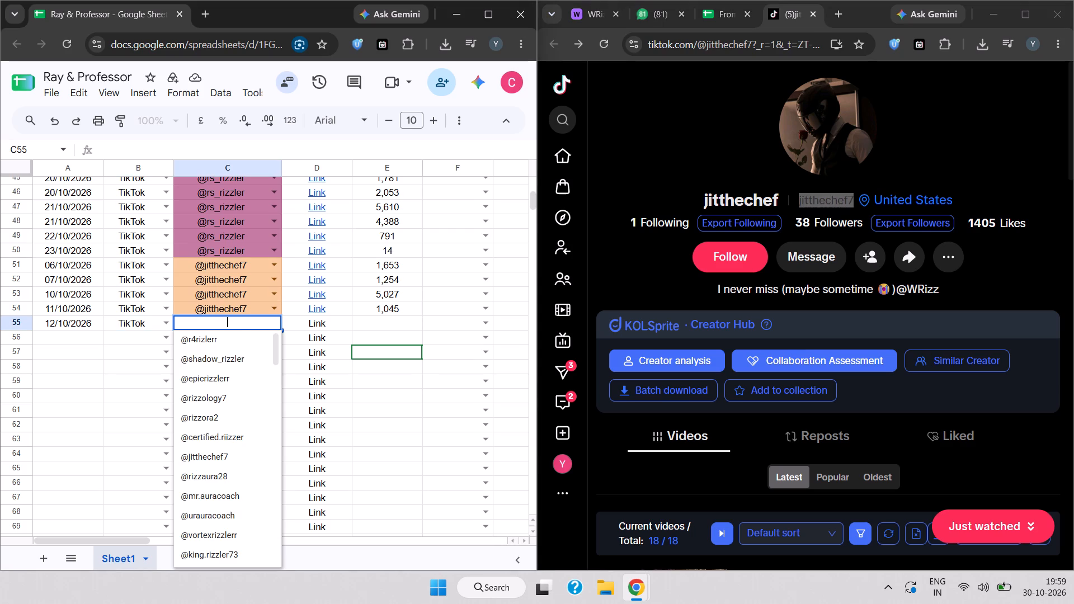
pyautogui.hotkey('ctrl', 'v')
pyautogui.click(201, 337)
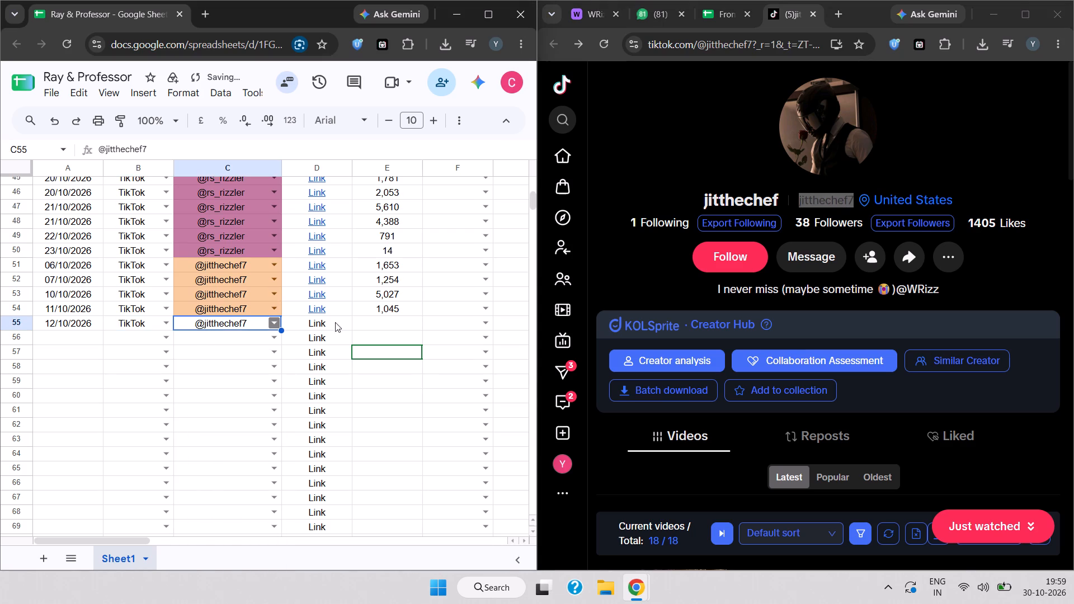
pyautogui.scroll(-2, 693, 310)
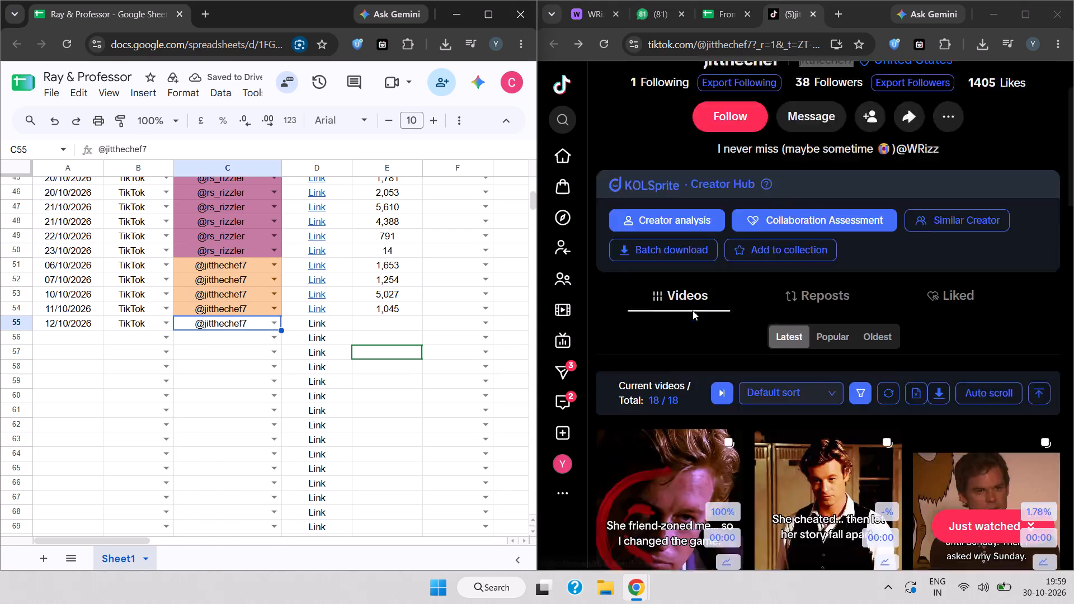
pyautogui.scroll(-8, 693, 310)
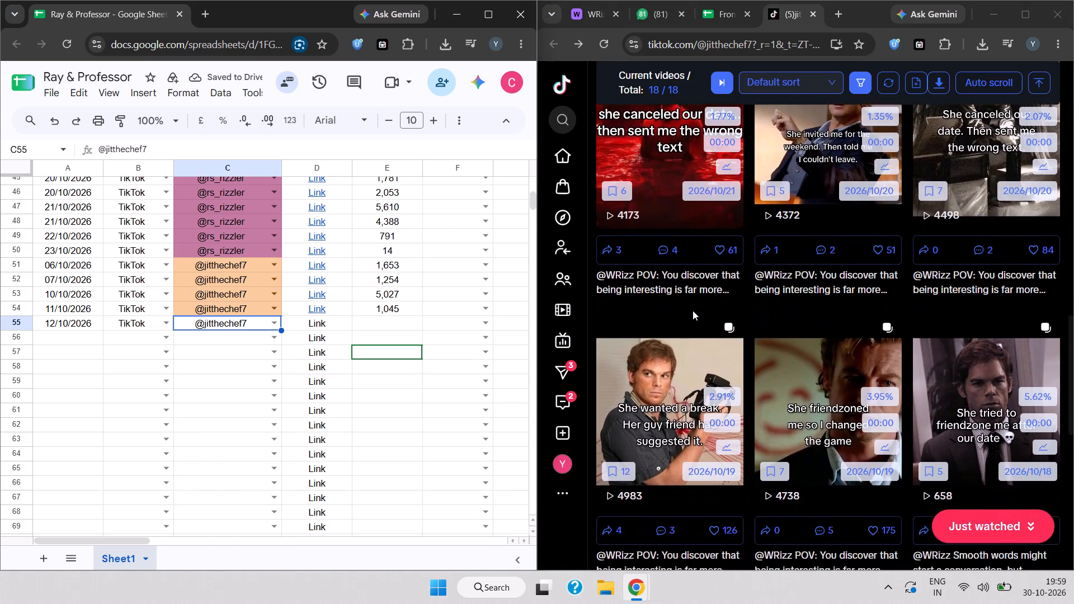
pyautogui.scroll(-5, 693, 310)
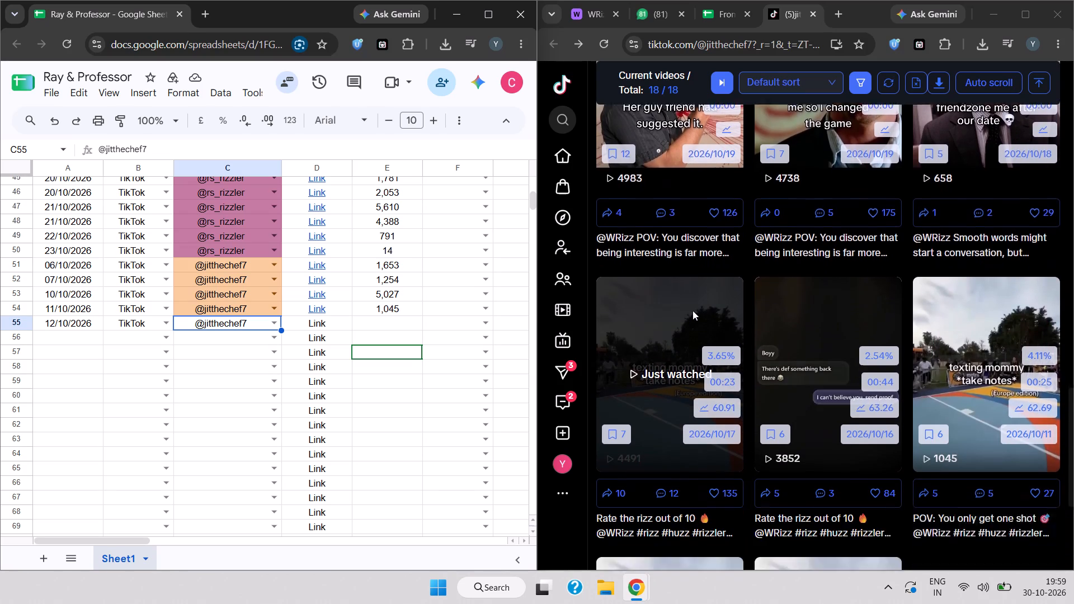
pyautogui.scroll(-1, 693, 310)
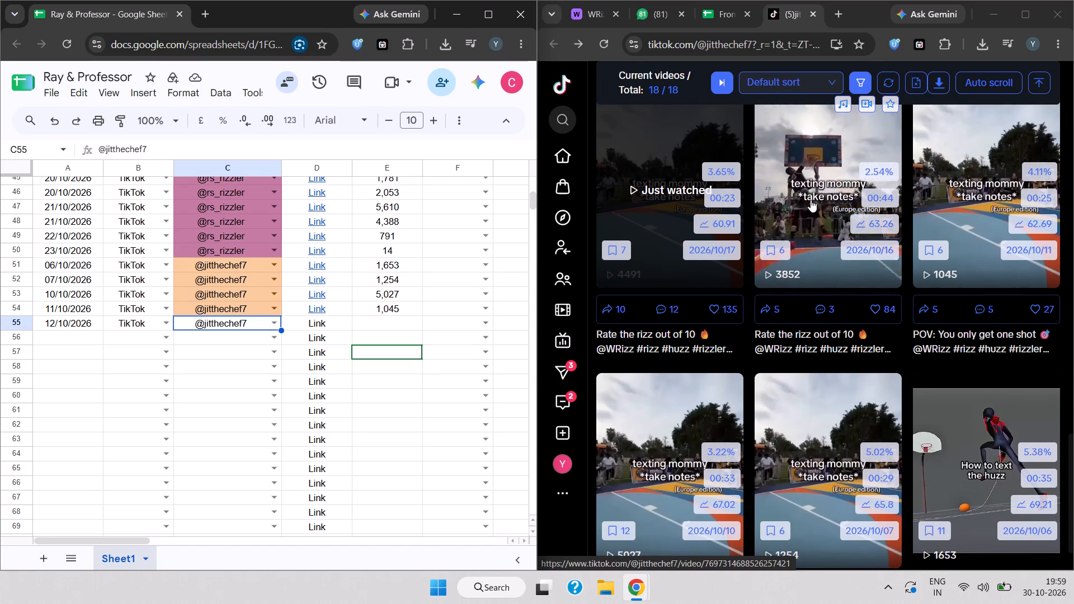
pyautogui.click(811, 200)
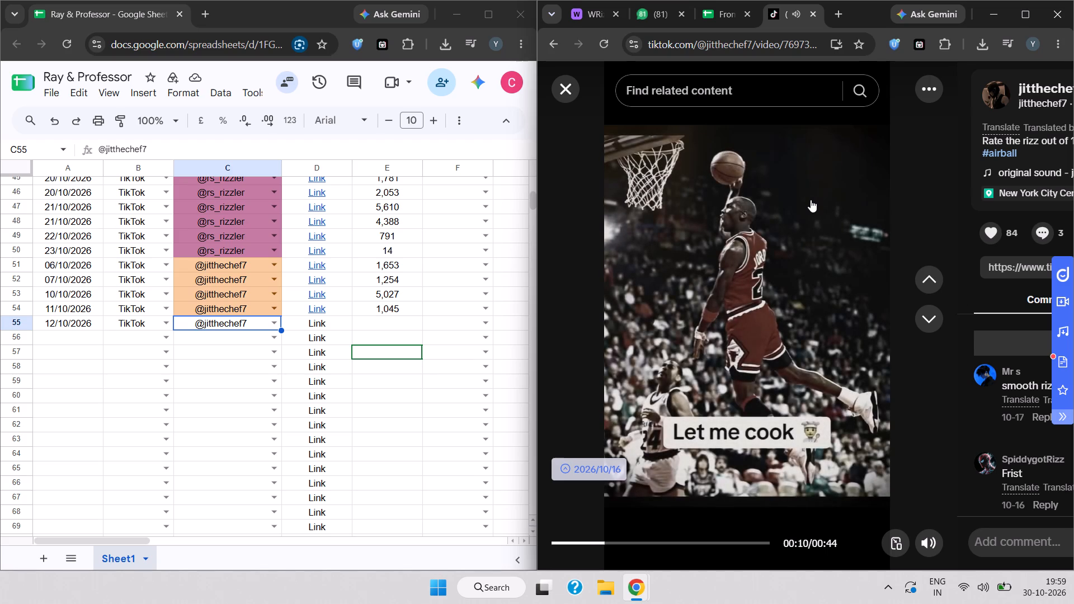
pyautogui.click(811, 200)
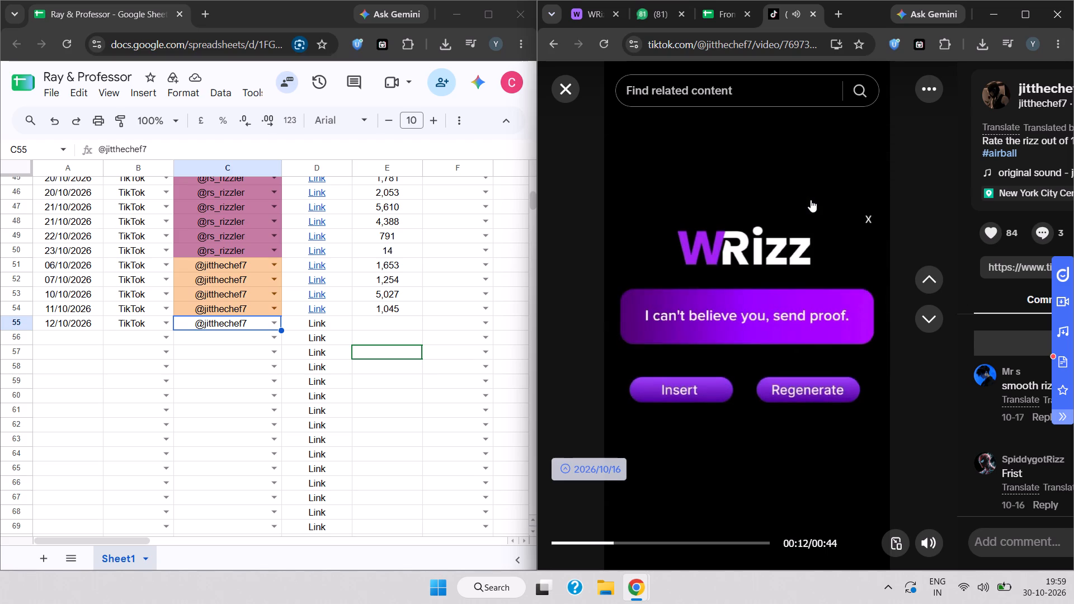
pyautogui.press('space')
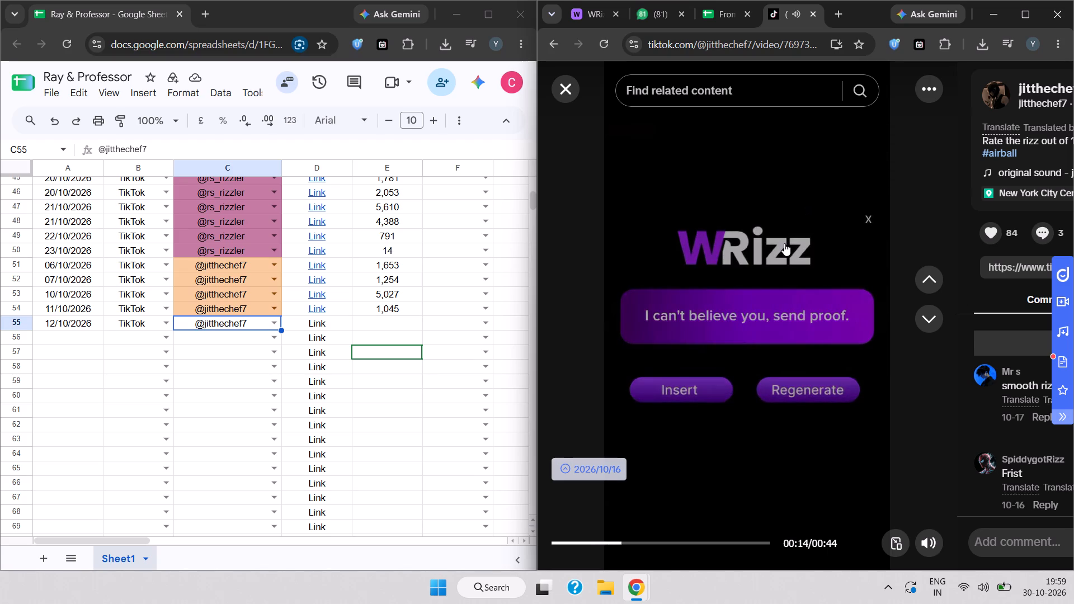
pyautogui.scroll(-2, 851, 323)
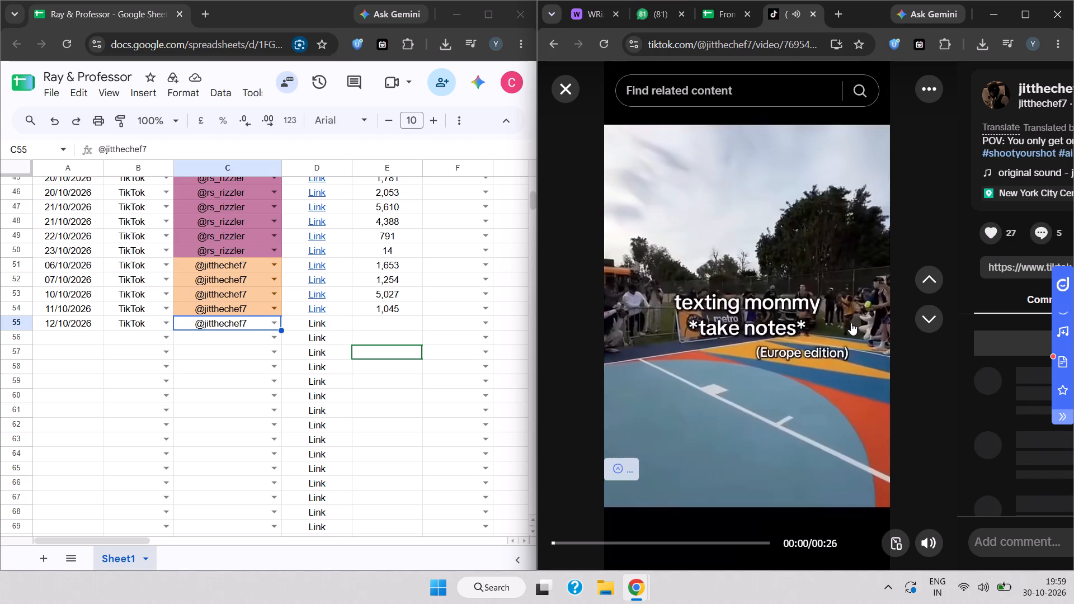
pyautogui.scroll(1, 851, 323)
pyautogui.click(804, 309)
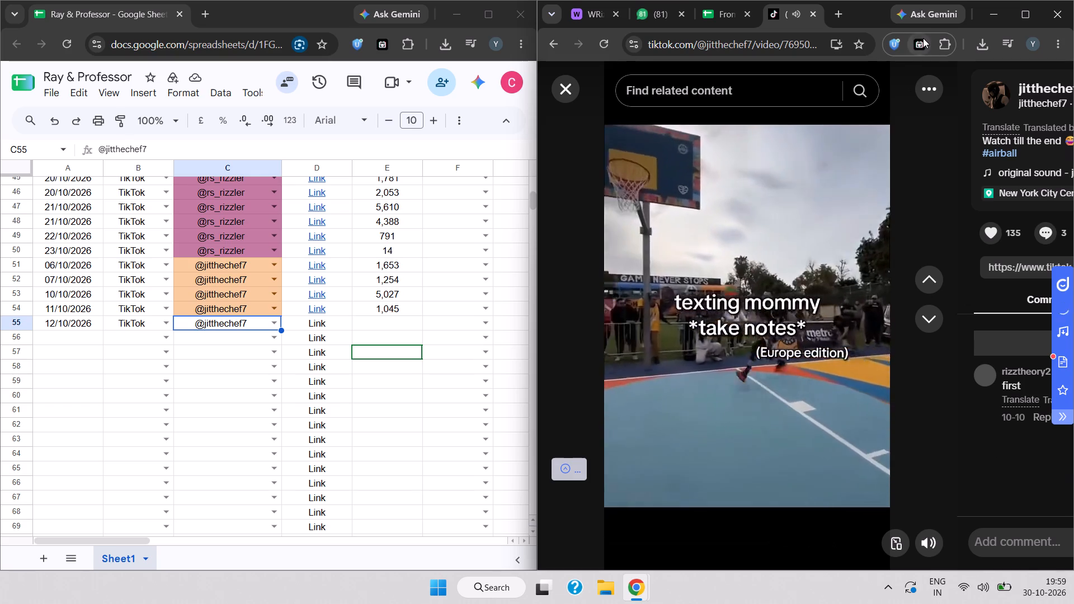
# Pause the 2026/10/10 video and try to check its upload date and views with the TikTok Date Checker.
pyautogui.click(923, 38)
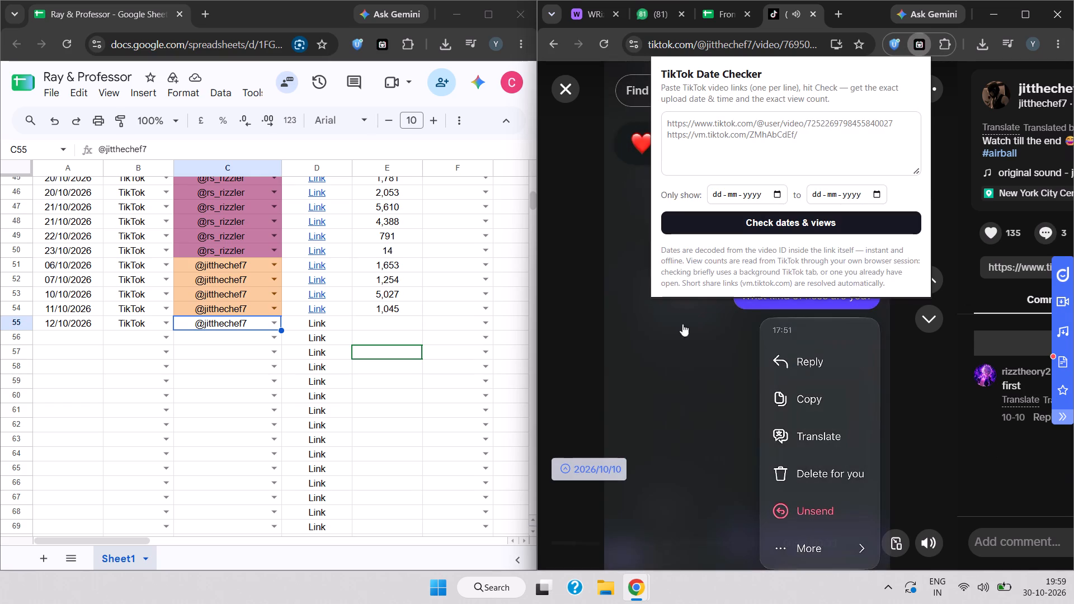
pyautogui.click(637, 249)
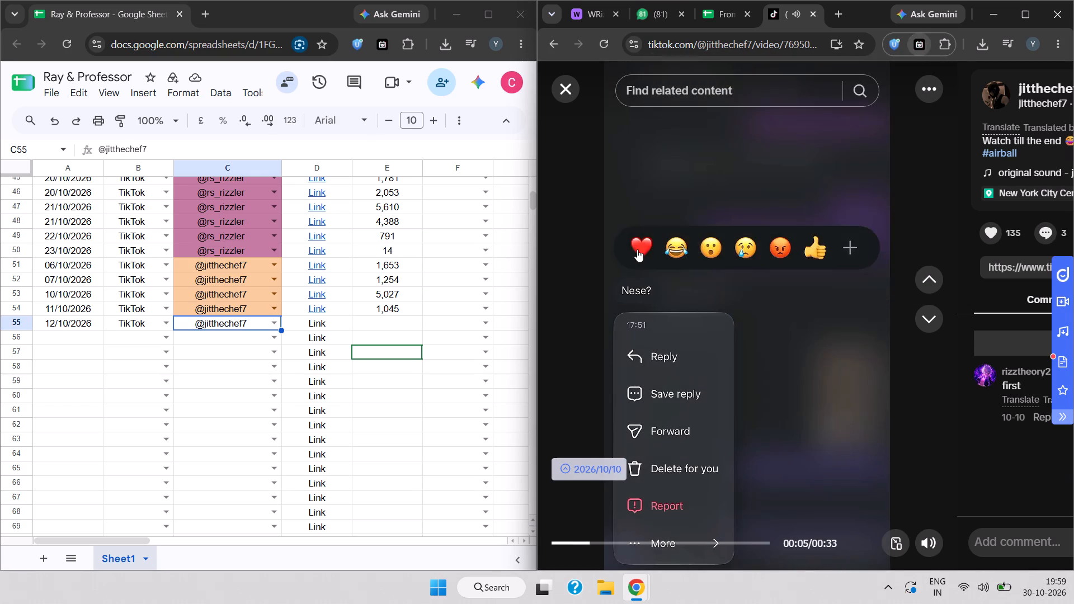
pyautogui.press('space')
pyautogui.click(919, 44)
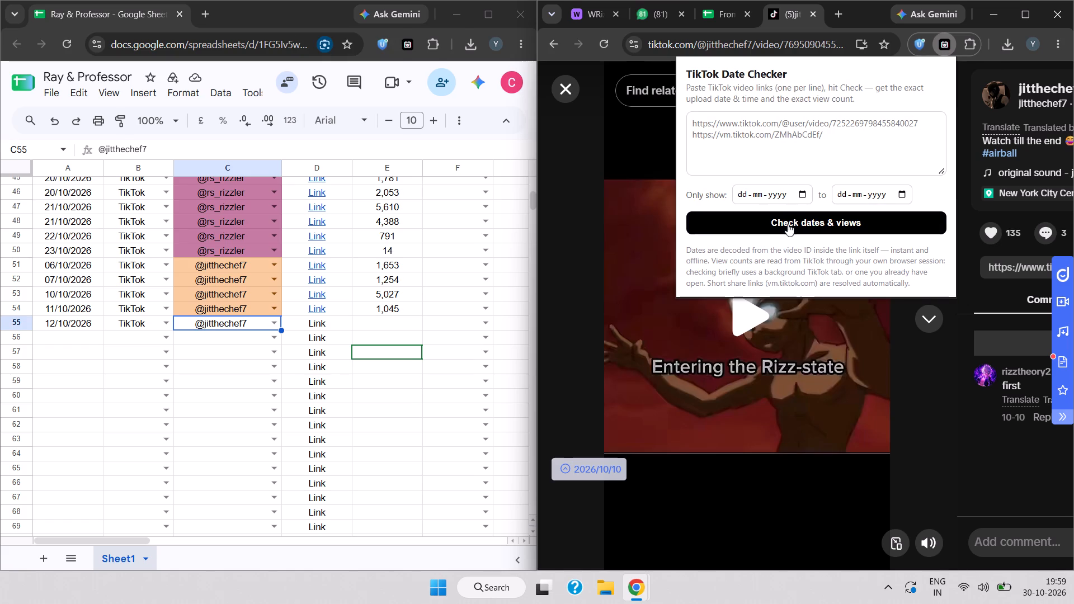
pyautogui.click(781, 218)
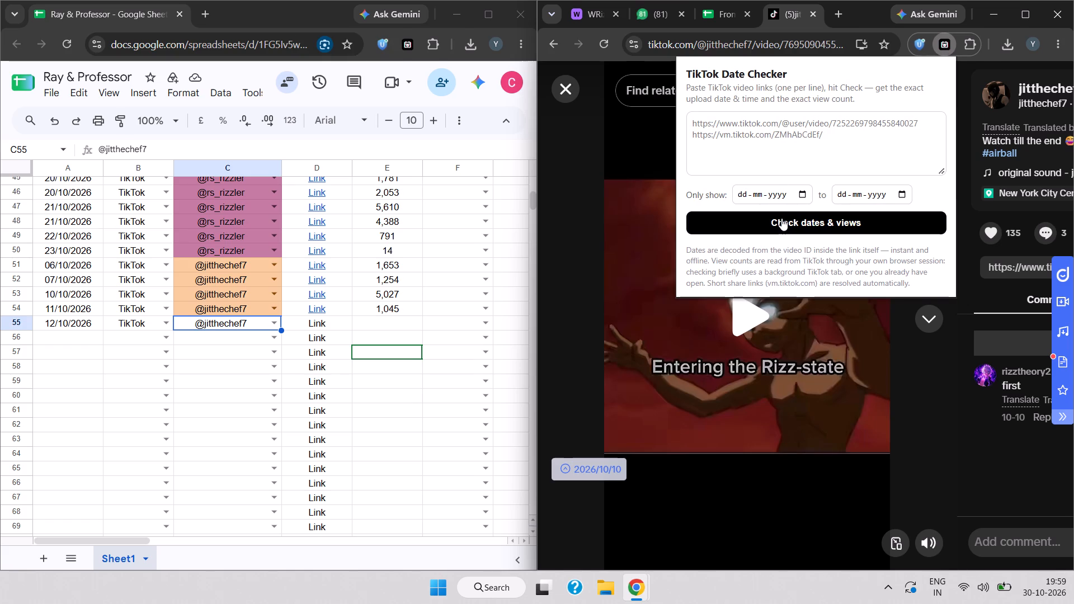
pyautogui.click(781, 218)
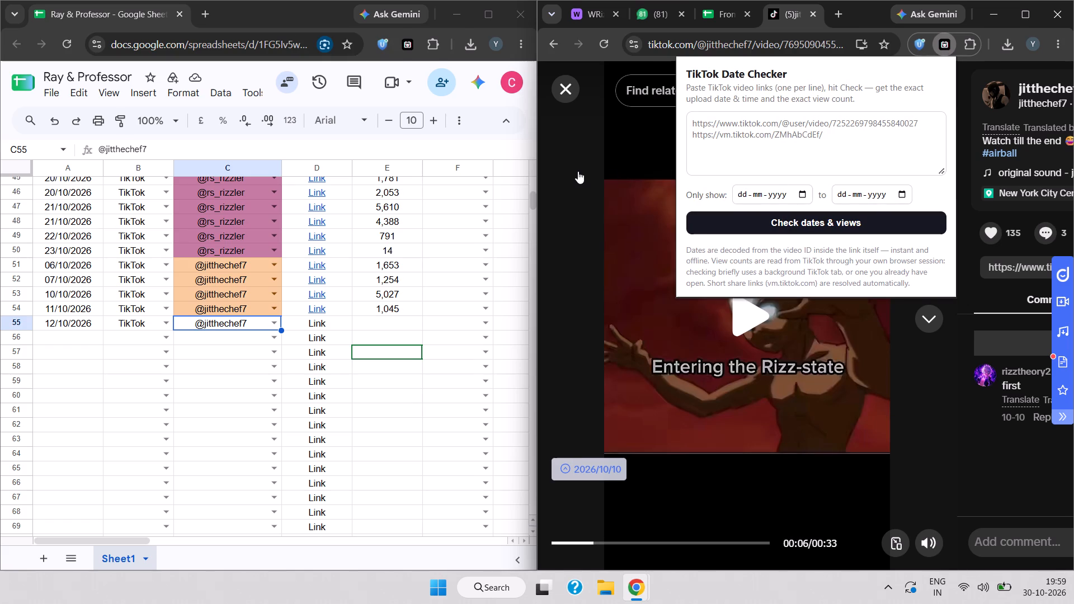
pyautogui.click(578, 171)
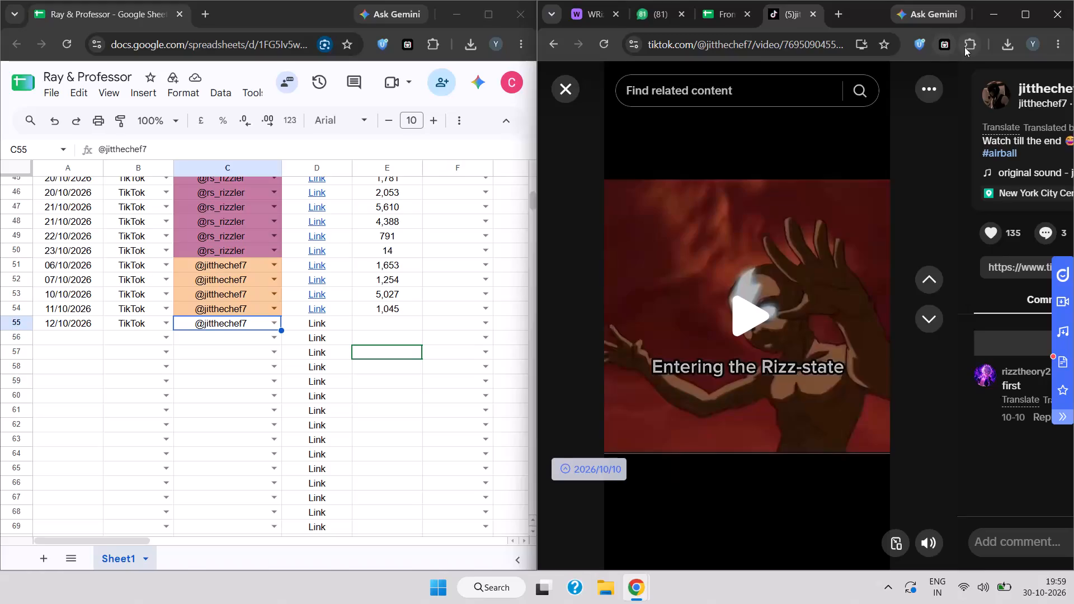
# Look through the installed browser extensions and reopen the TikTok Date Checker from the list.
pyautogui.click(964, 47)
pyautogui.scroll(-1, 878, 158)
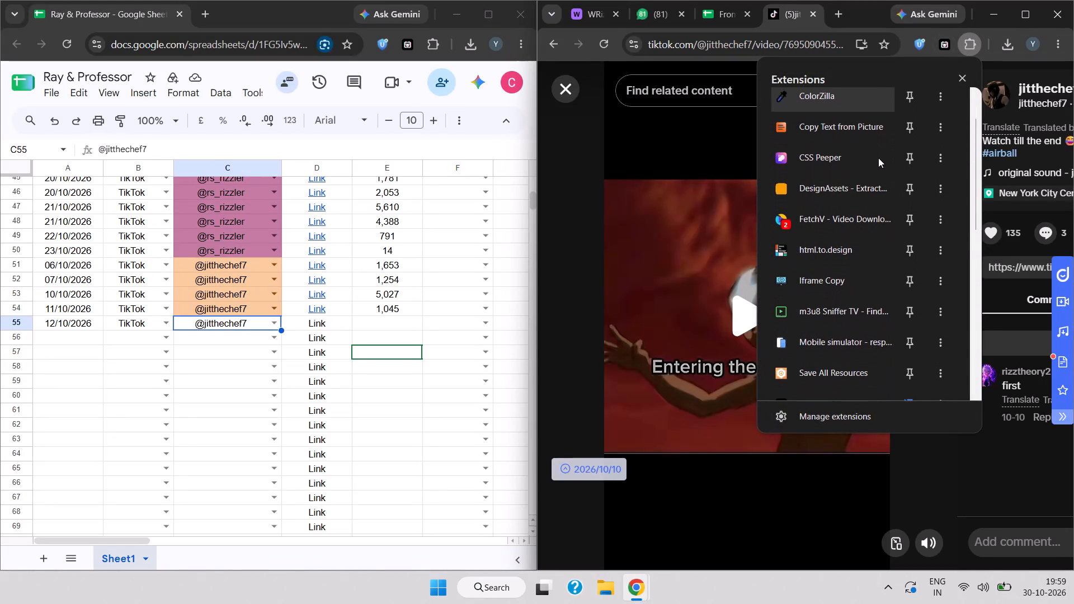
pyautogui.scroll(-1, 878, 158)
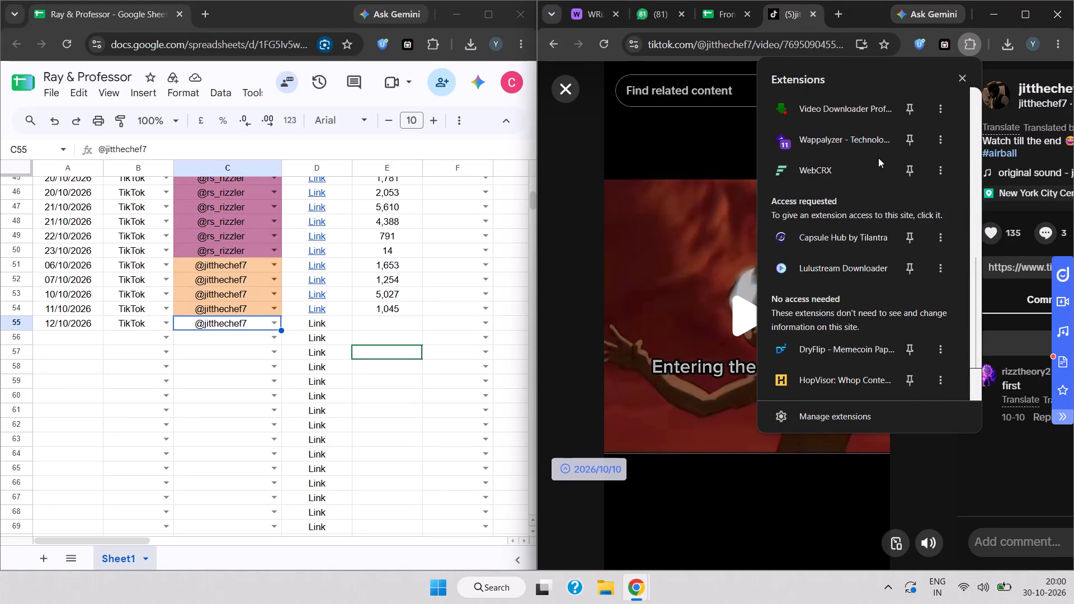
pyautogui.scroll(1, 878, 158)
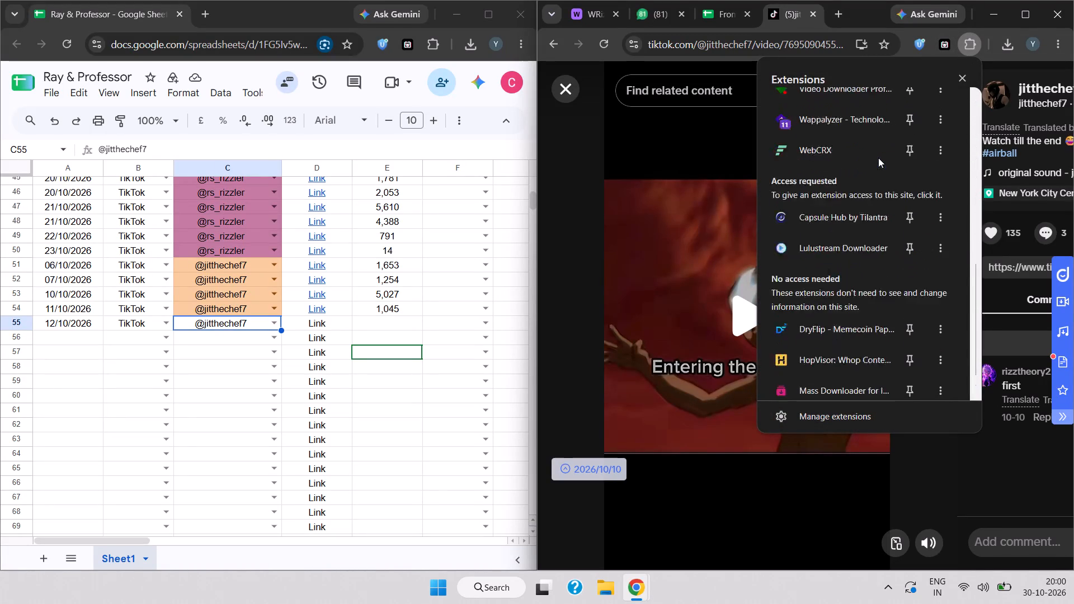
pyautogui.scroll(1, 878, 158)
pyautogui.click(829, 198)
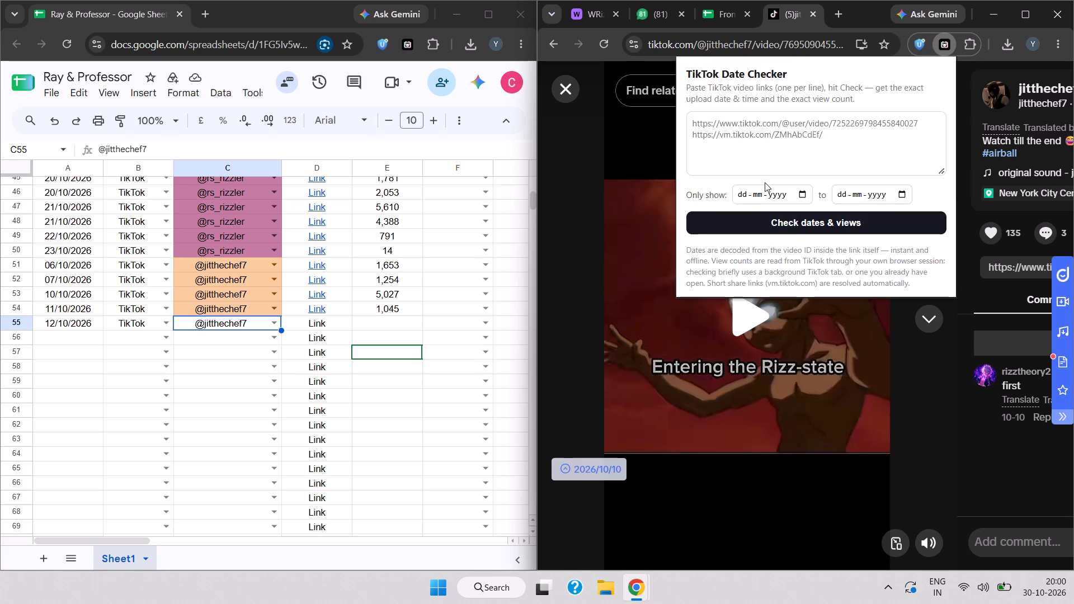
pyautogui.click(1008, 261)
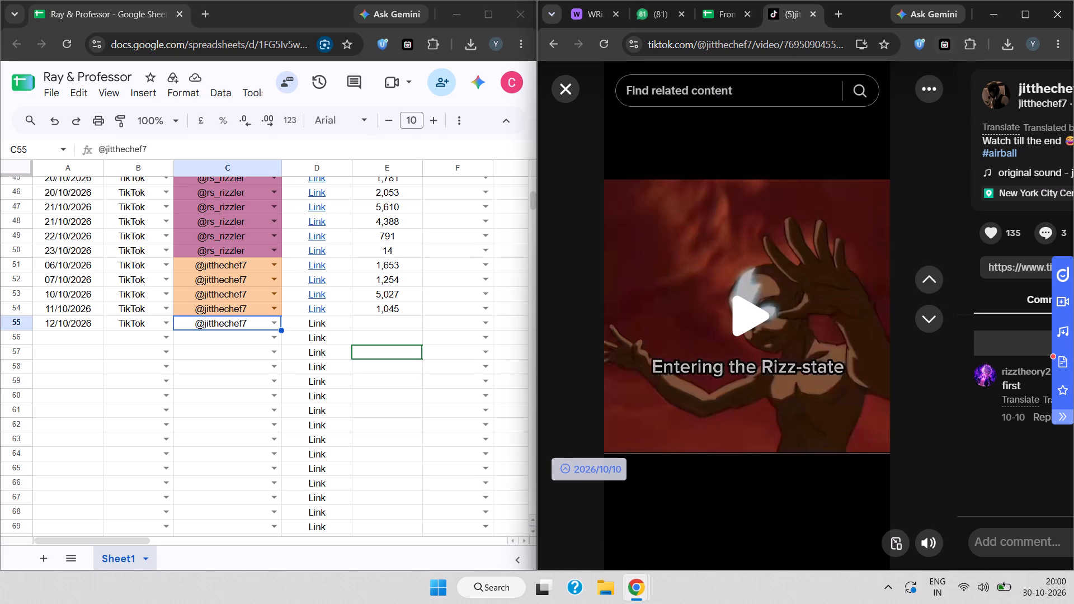
pyautogui.hscroll(-2, 971, 216)
pyautogui.scroll(-2, 991, 431)
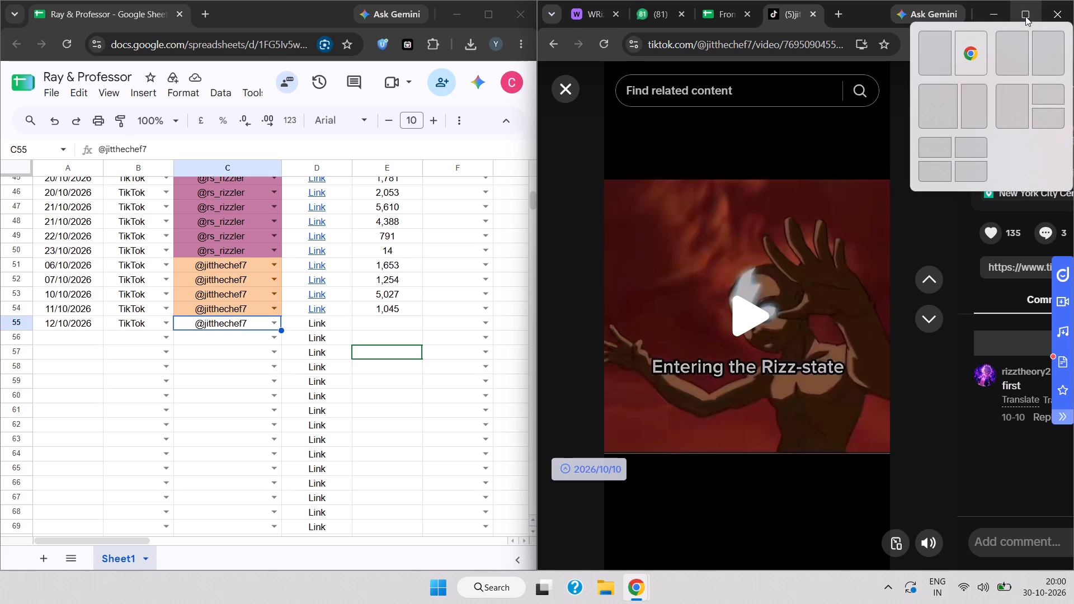
pyautogui.click(566, 468)
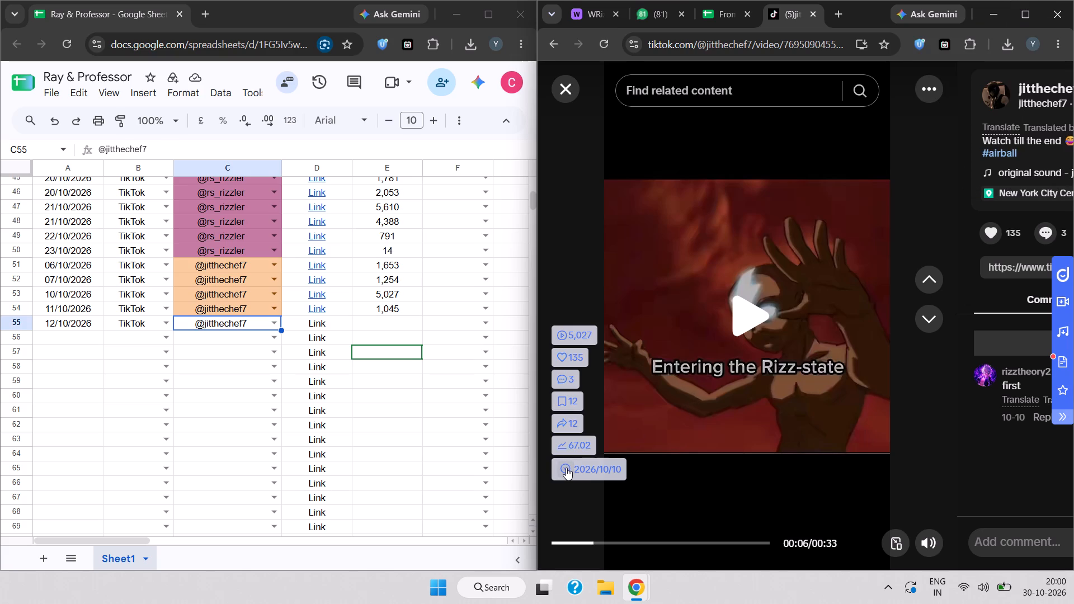
pyautogui.click(566, 468)
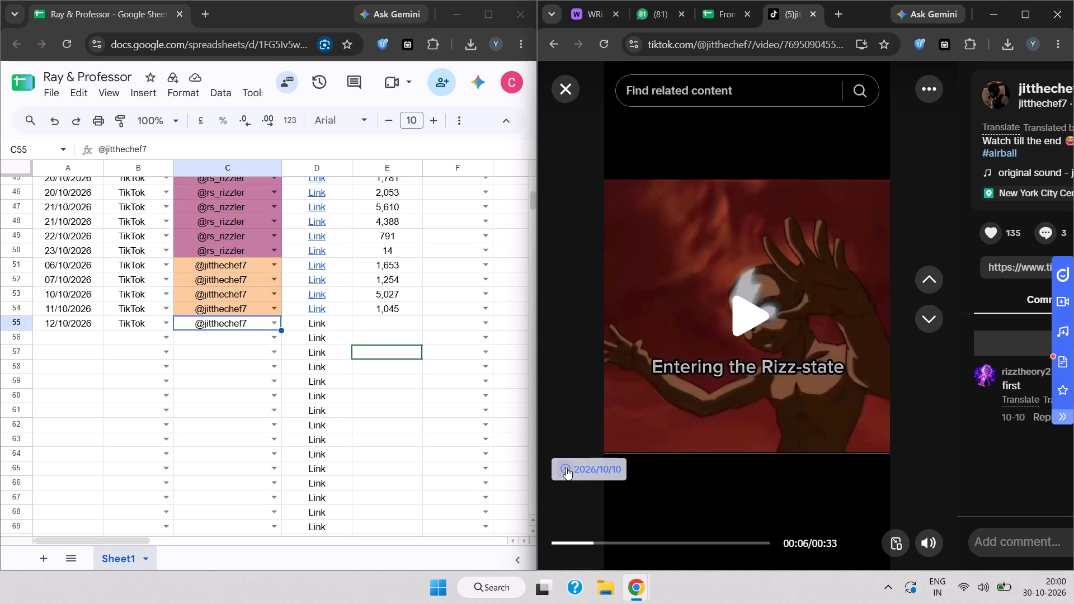
pyautogui.click(701, 410)
pyautogui.press('space')
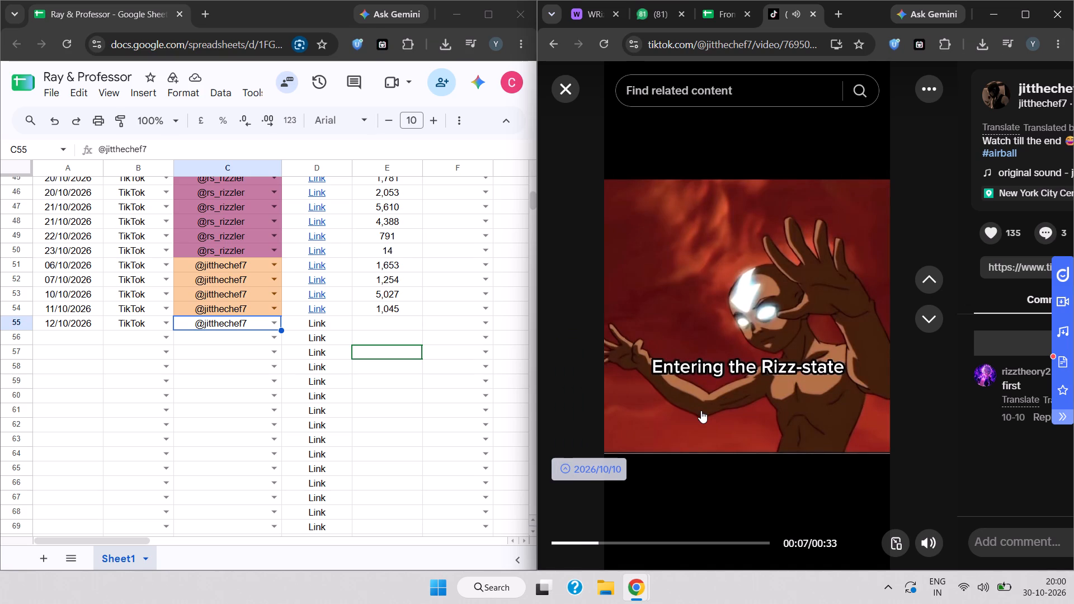
pyautogui.press('Up')
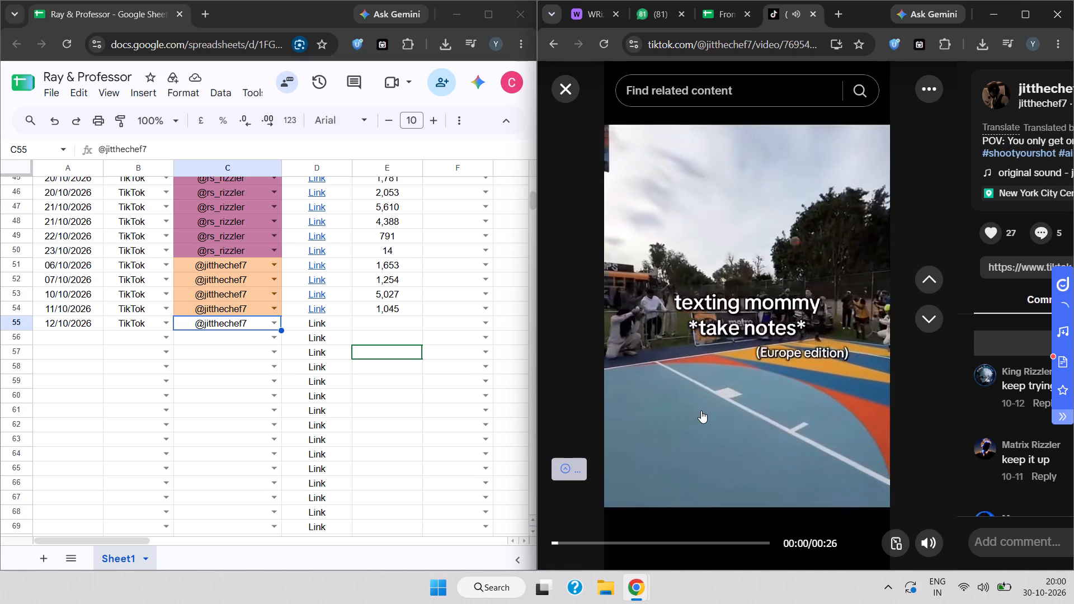
pyautogui.click(562, 465)
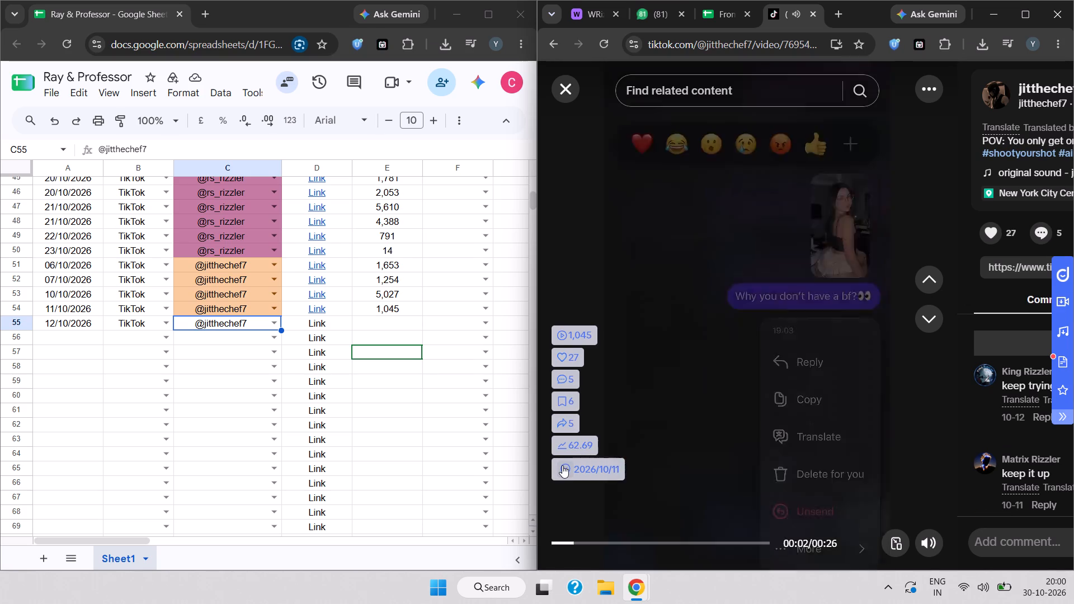
pyautogui.click(562, 465)
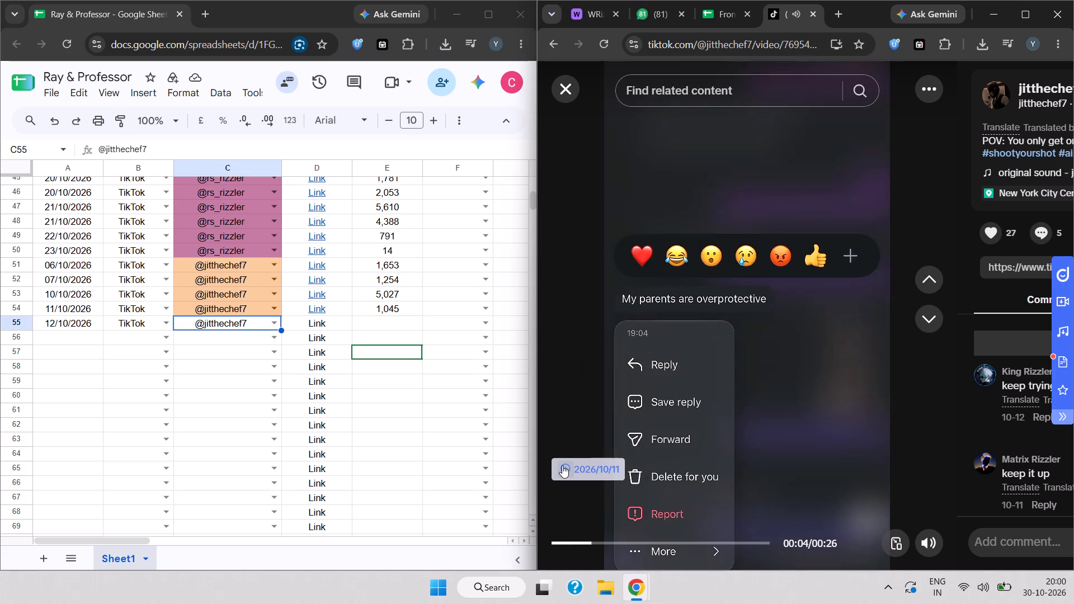
pyautogui.press('Up')
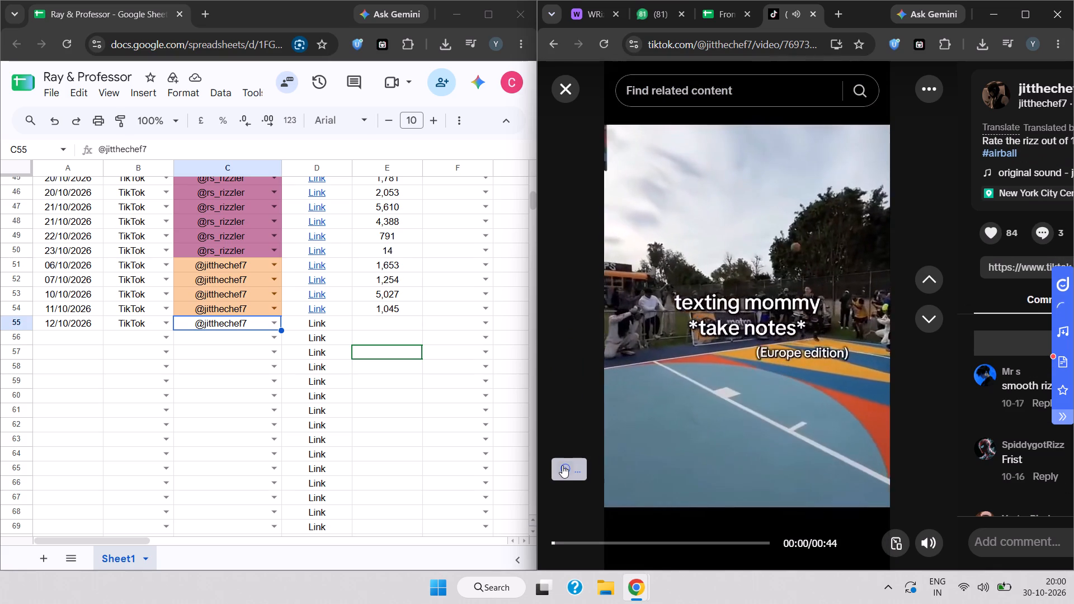
pyautogui.click(560, 470)
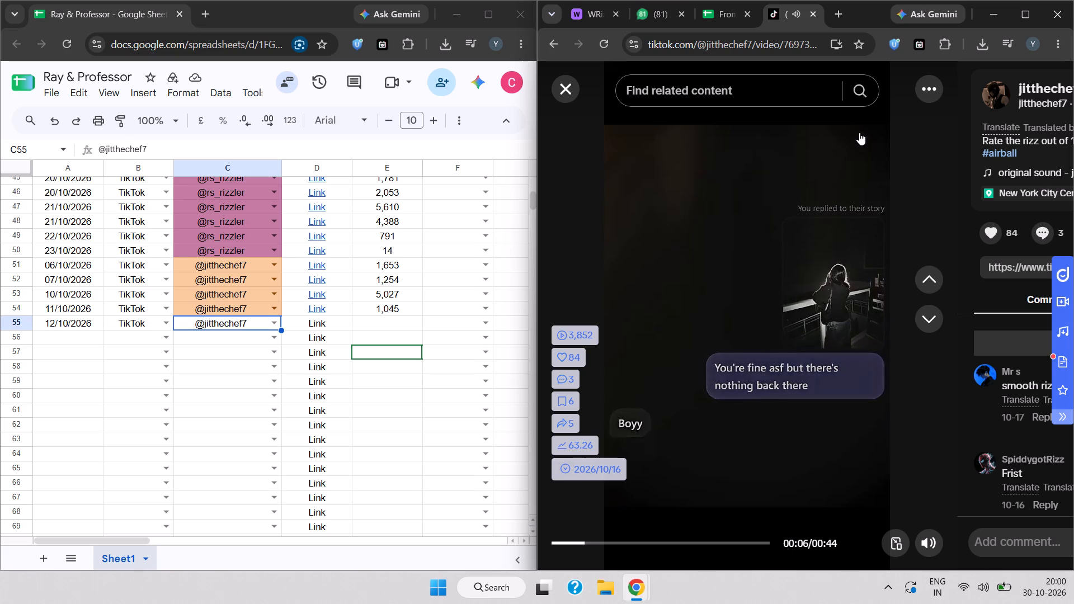
pyautogui.click(577, 94)
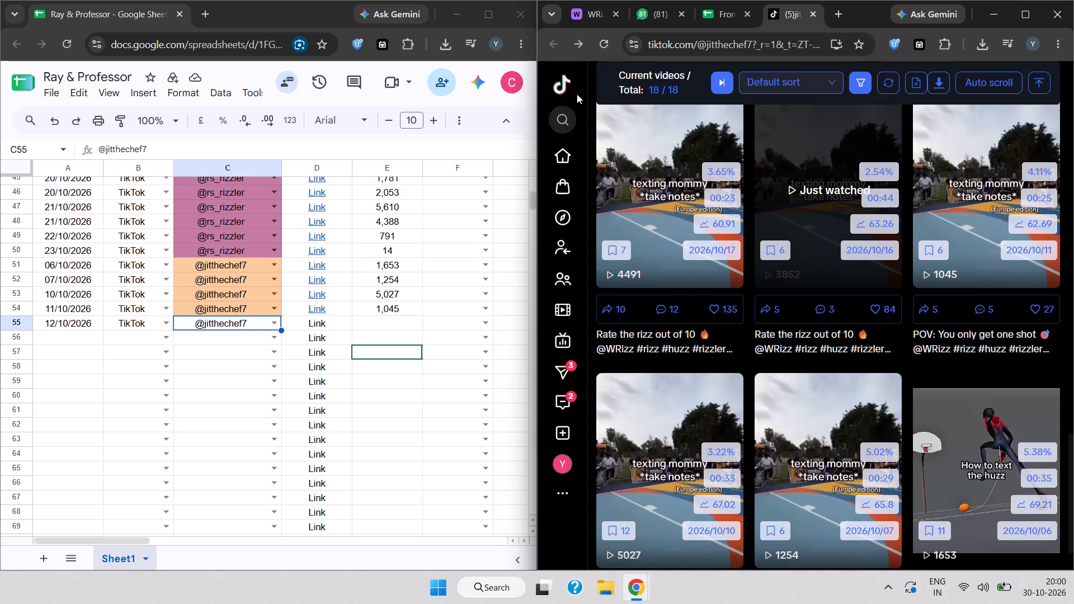
pyautogui.scroll(2, 577, 94)
pyautogui.scroll(5, 710, 303)
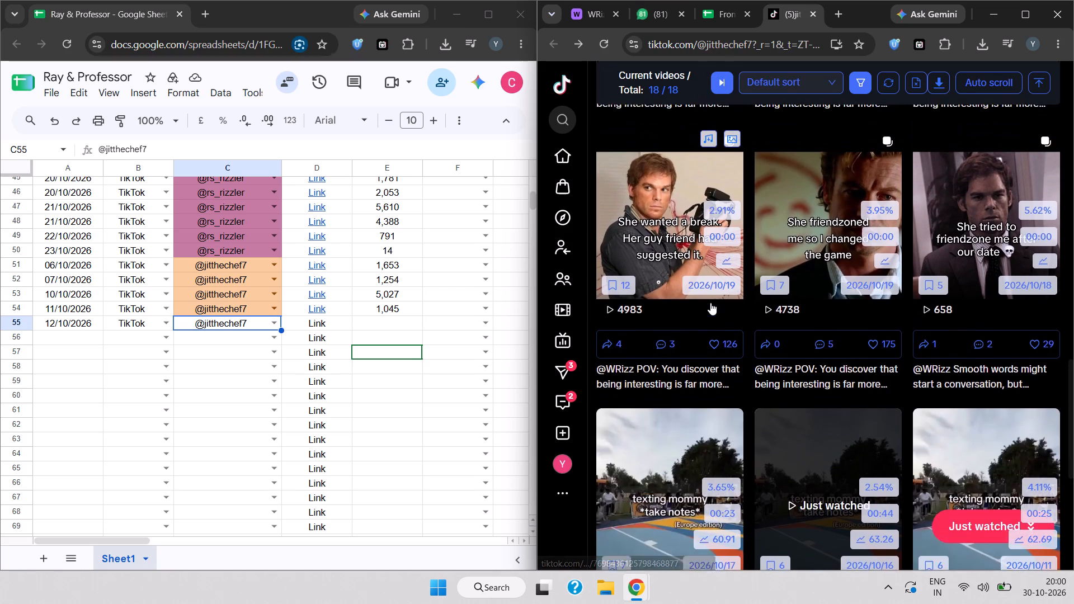
pyautogui.scroll(2, 710, 303)
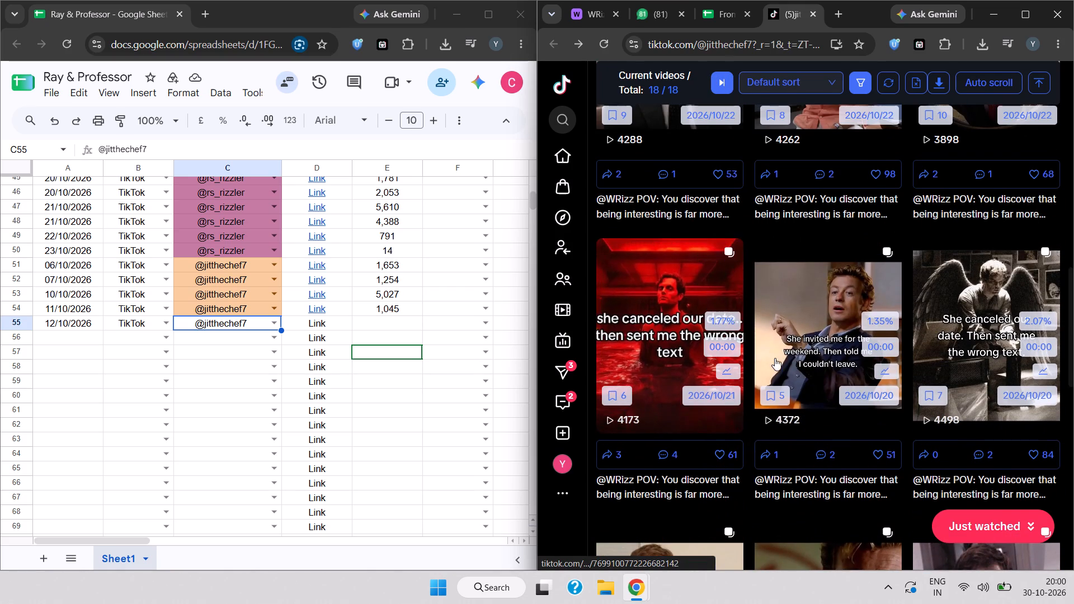
pyautogui.scroll(1, 861, 387)
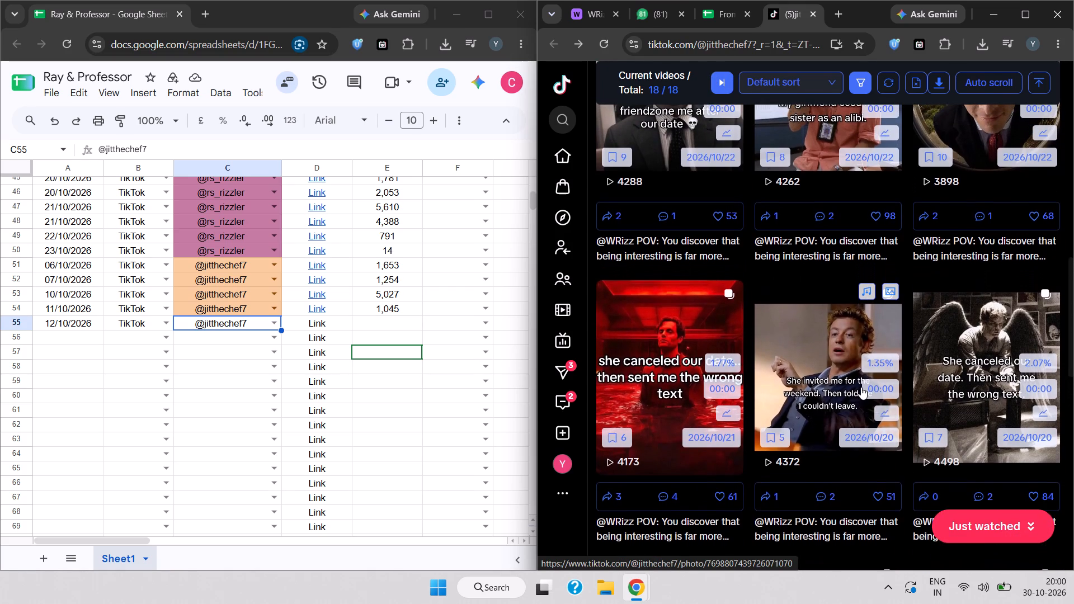
pyautogui.scroll(1, 861, 387)
pyautogui.scroll(-1, 861, 387)
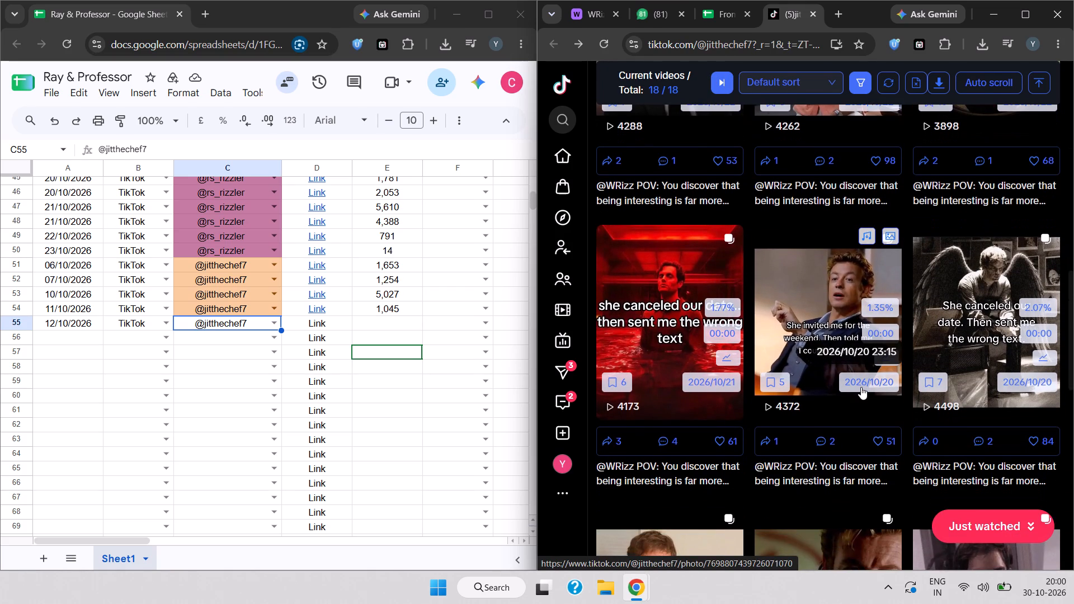
pyautogui.scroll(-1, 861, 387)
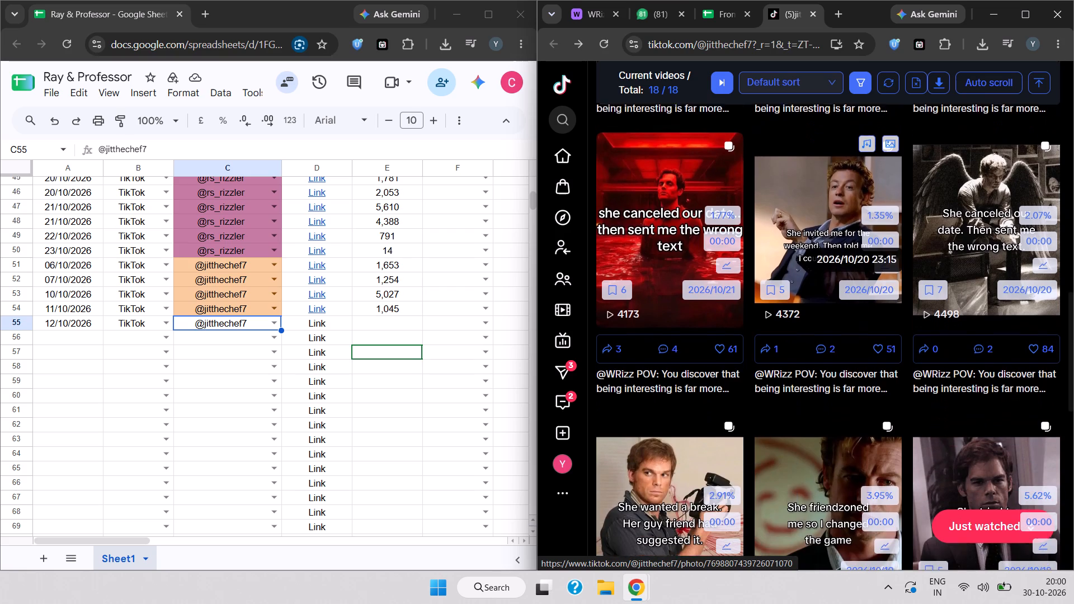
pyautogui.scroll(-1, 861, 387)
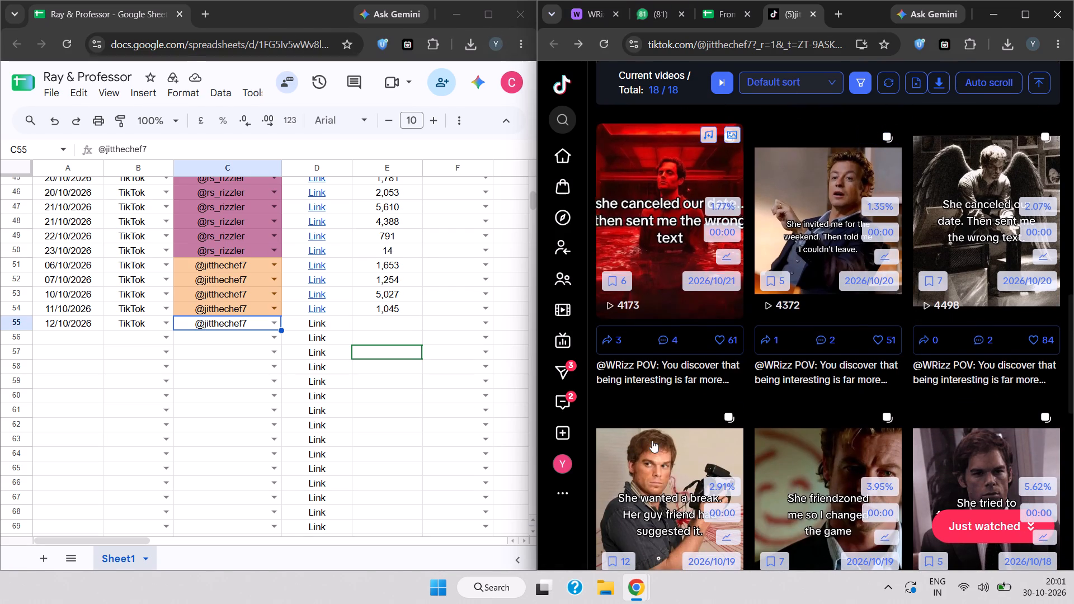
pyautogui.scroll(1, 652, 440)
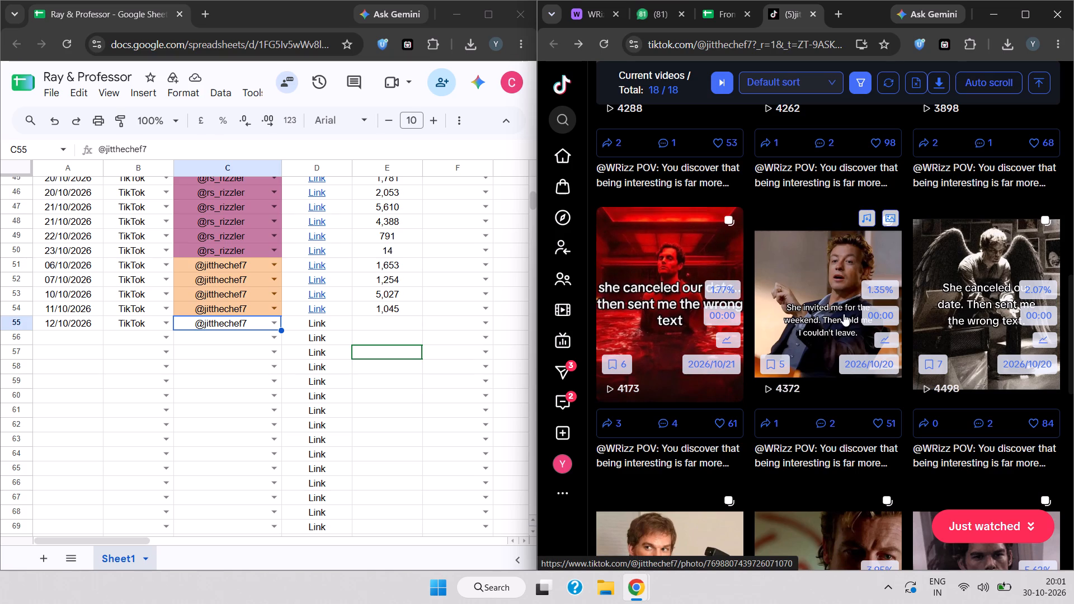
pyautogui.press('Print')
pyautogui.moveTo(759, 292); pyautogui.dragTo(914, 358)
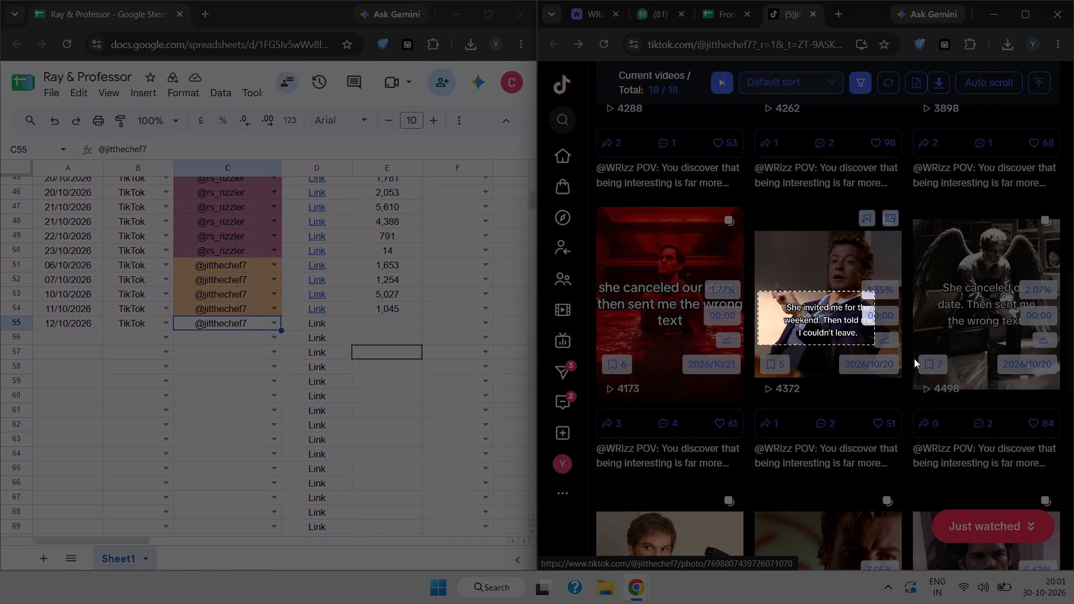
pyautogui.moveTo(914, 358); pyautogui.dragTo(1073, 427)
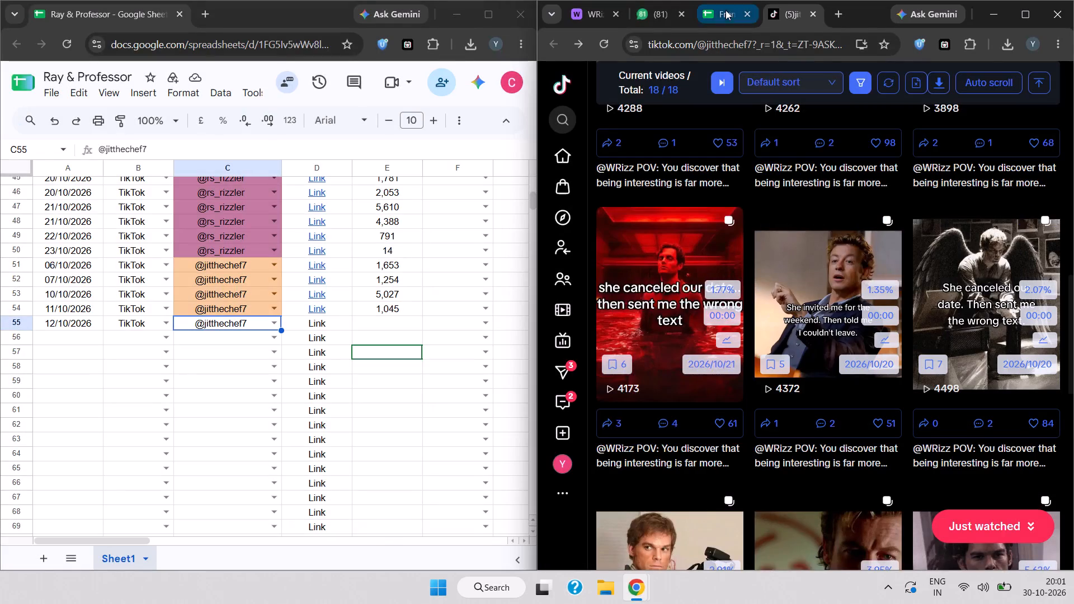
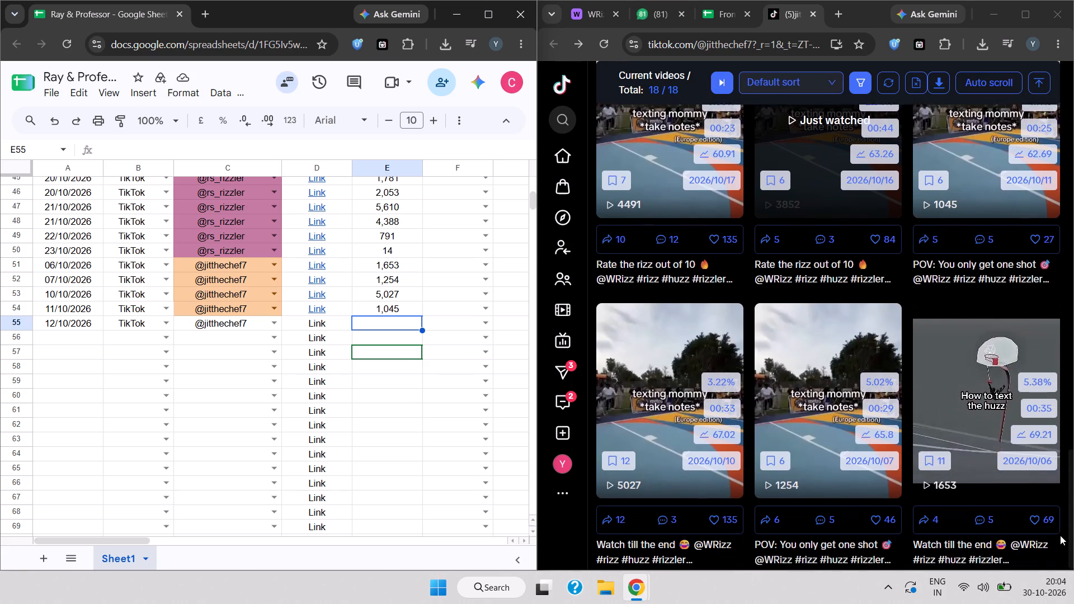
pyautogui.scroll(-1, 1060, 535)
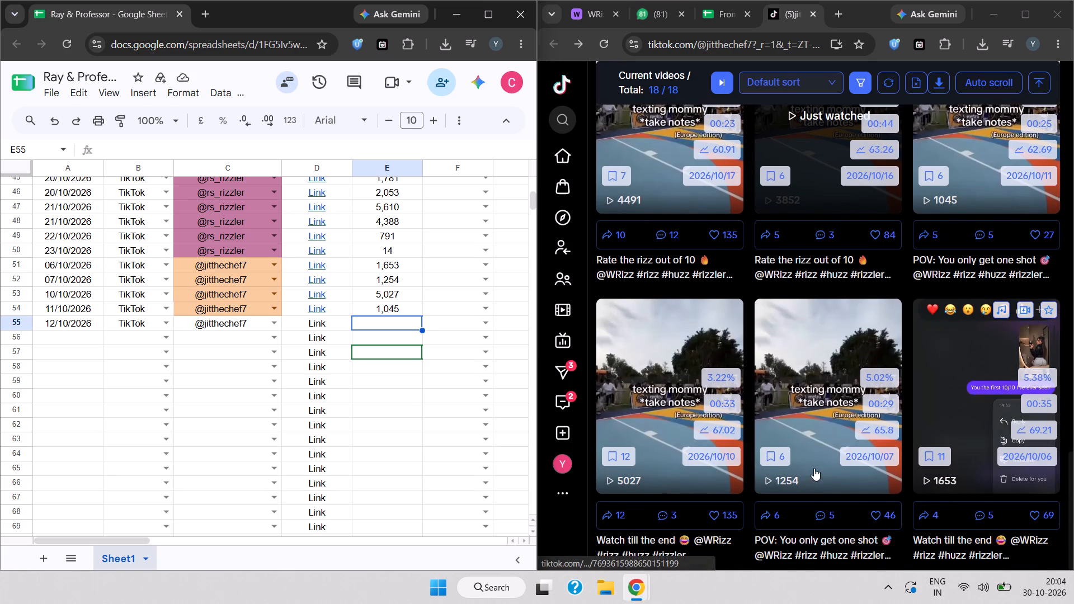
pyautogui.scroll(2, 789, 437)
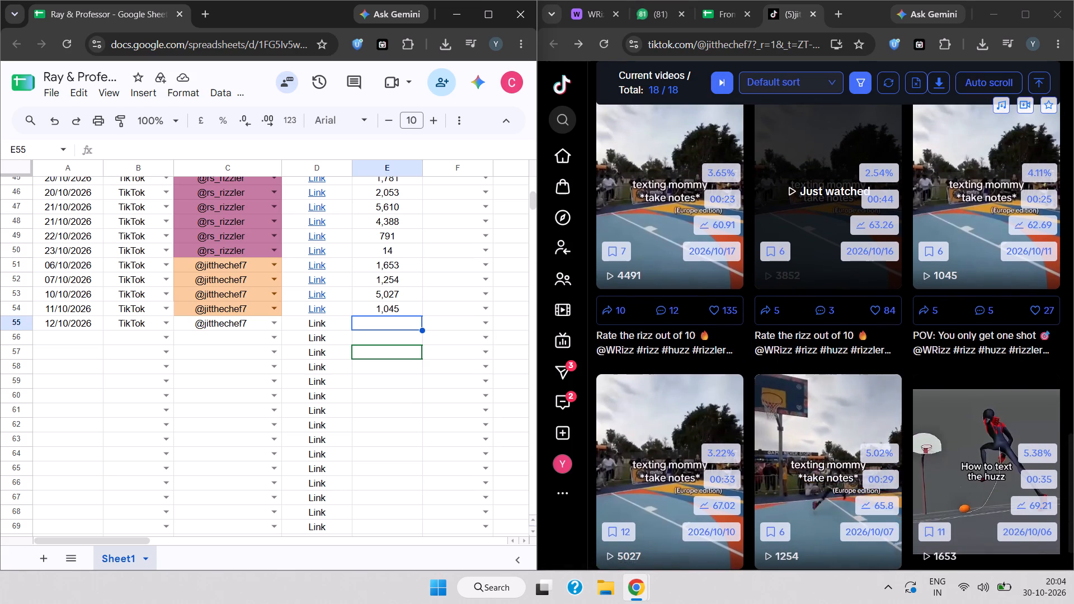
pyautogui.scroll(1, 1024, 338)
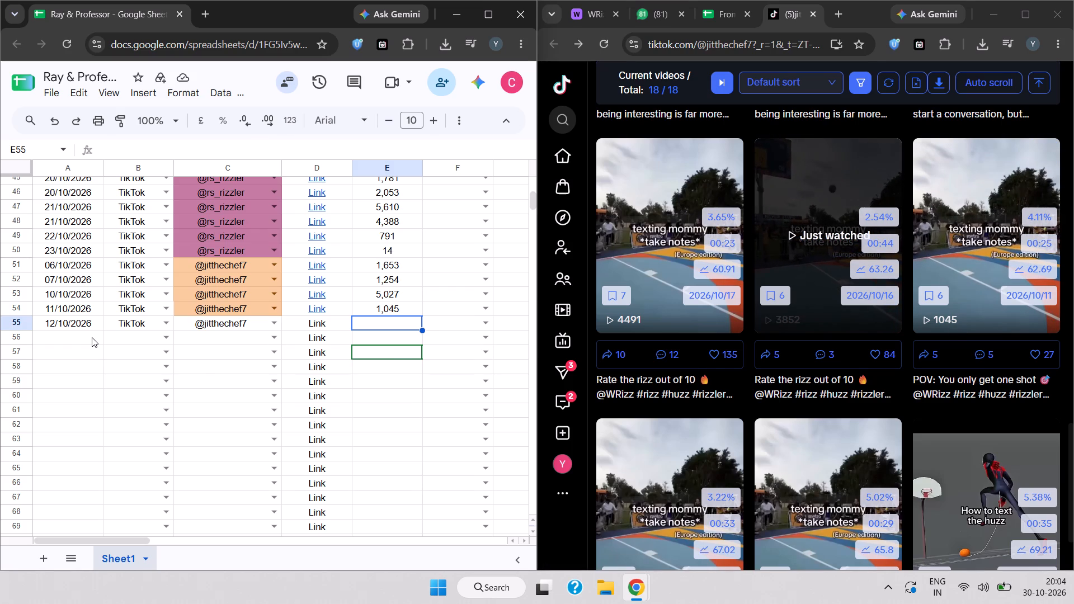
pyautogui.scroll(1, 92, 337)
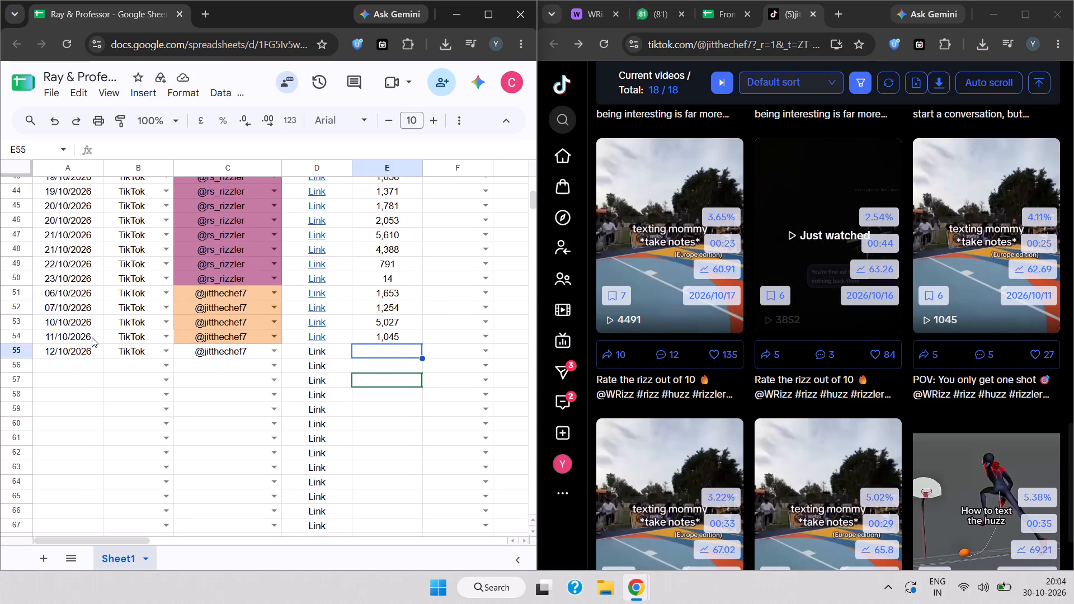
pyautogui.scroll(1, 92, 337)
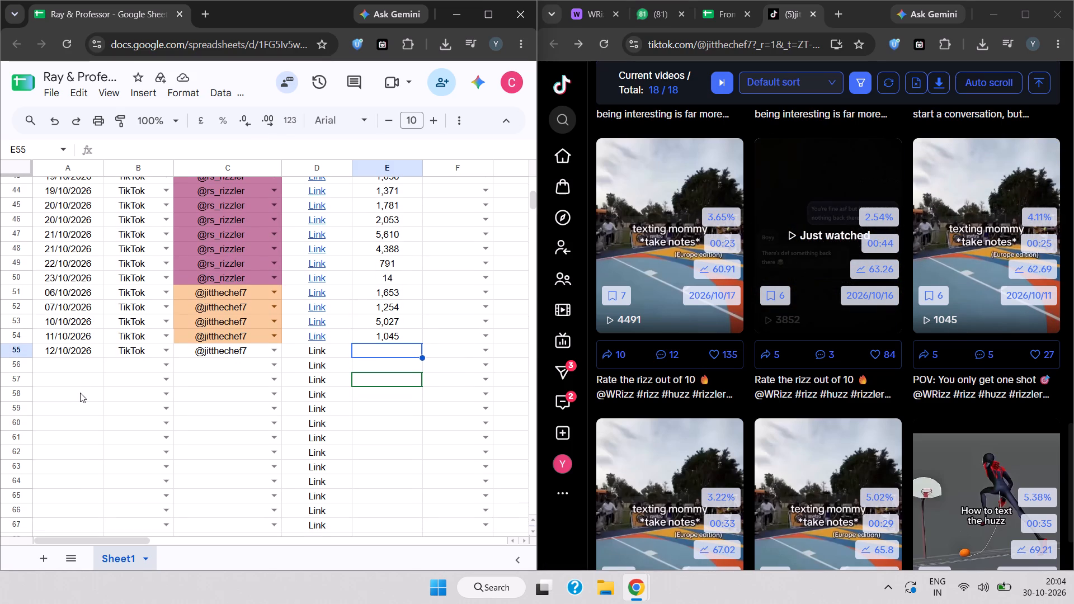
pyautogui.scroll(1, 80, 393)
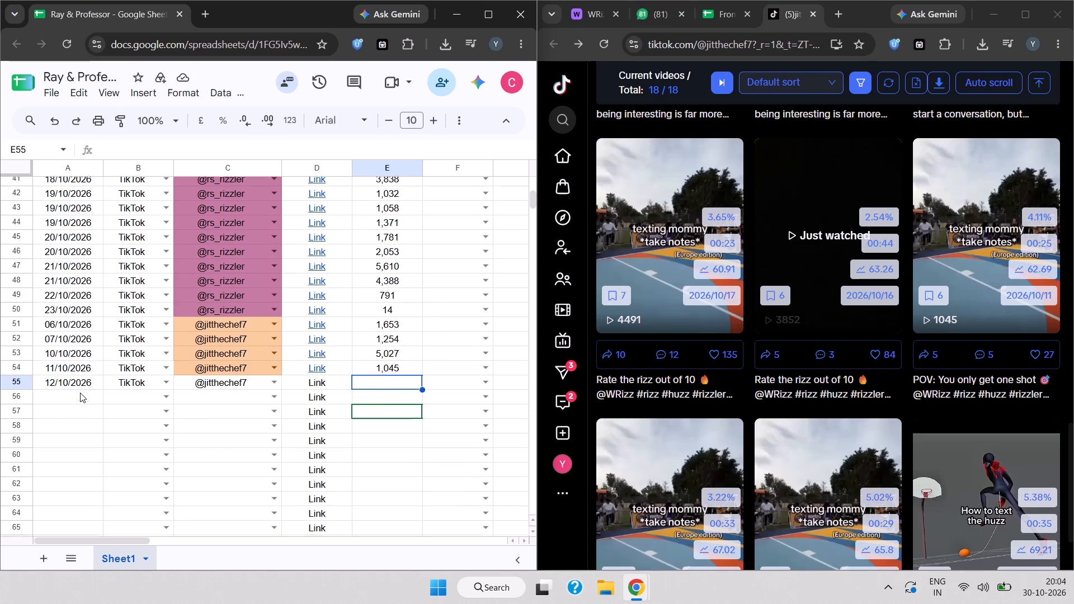
pyautogui.scroll(3, 80, 393)
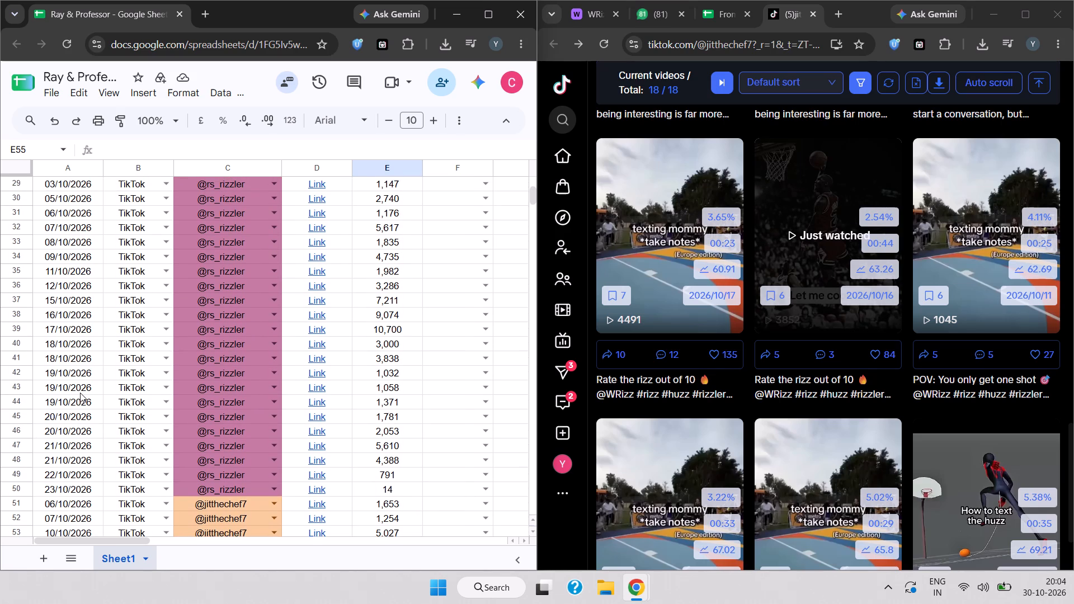
pyautogui.scroll(2, 80, 393)
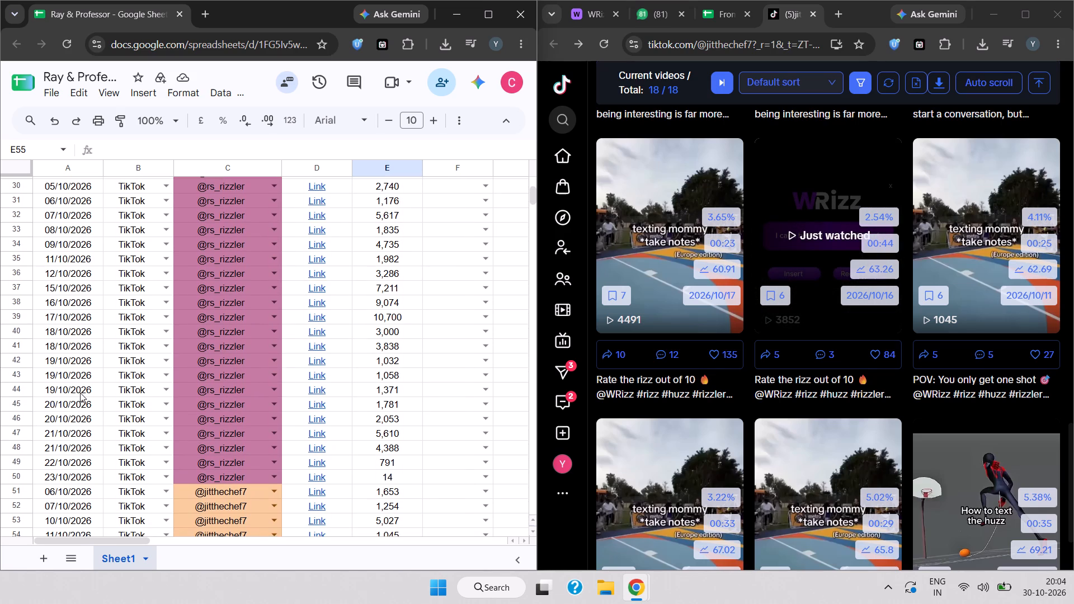
pyautogui.scroll(1, 80, 393)
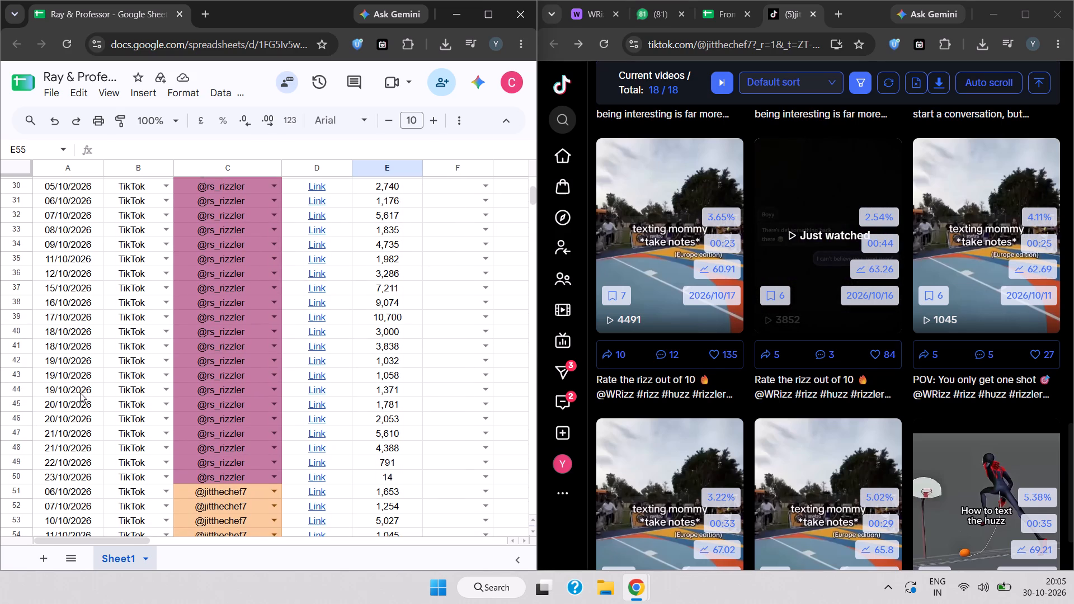
pyautogui.scroll(1, 80, 393)
pyautogui.scroll(-5, 622, 431)
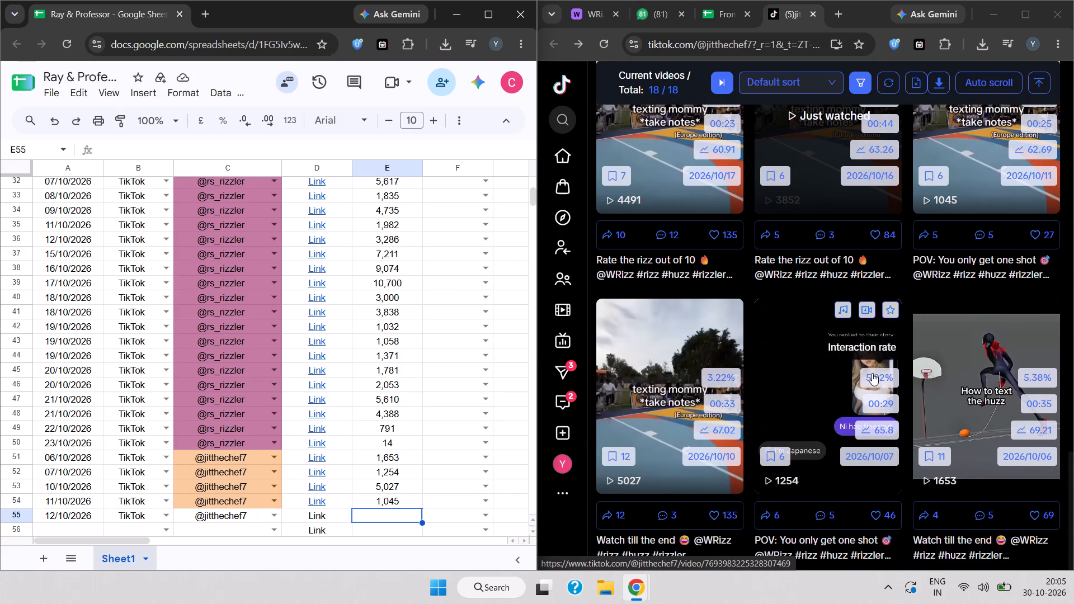
pyautogui.scroll(2, 872, 373)
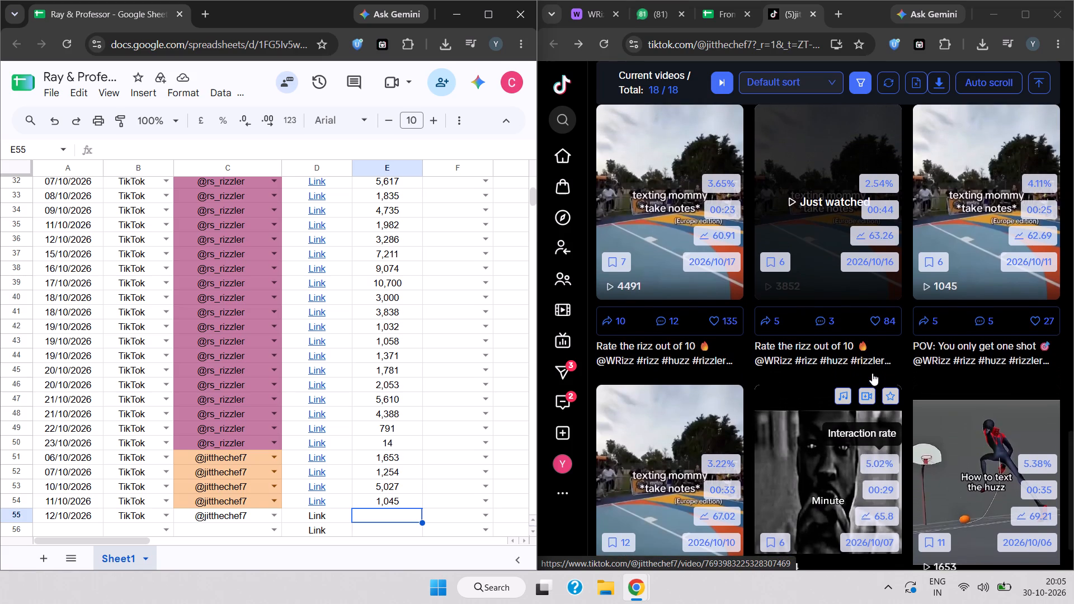
pyautogui.scroll(-7, 872, 373)
pyautogui.scroll(11, 872, 373)
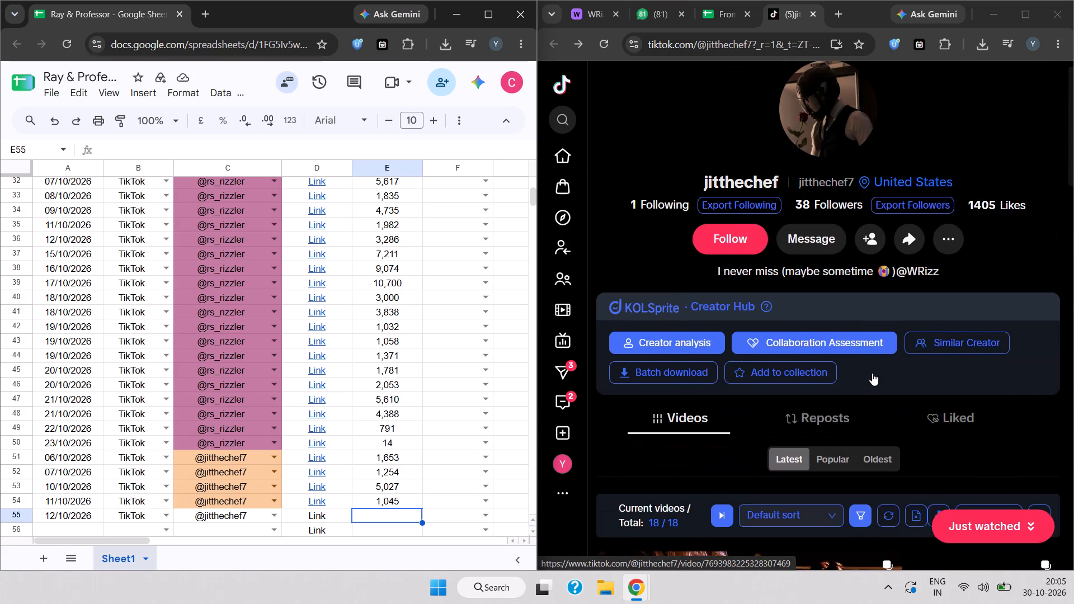
pyautogui.scroll(-15, 872, 373)
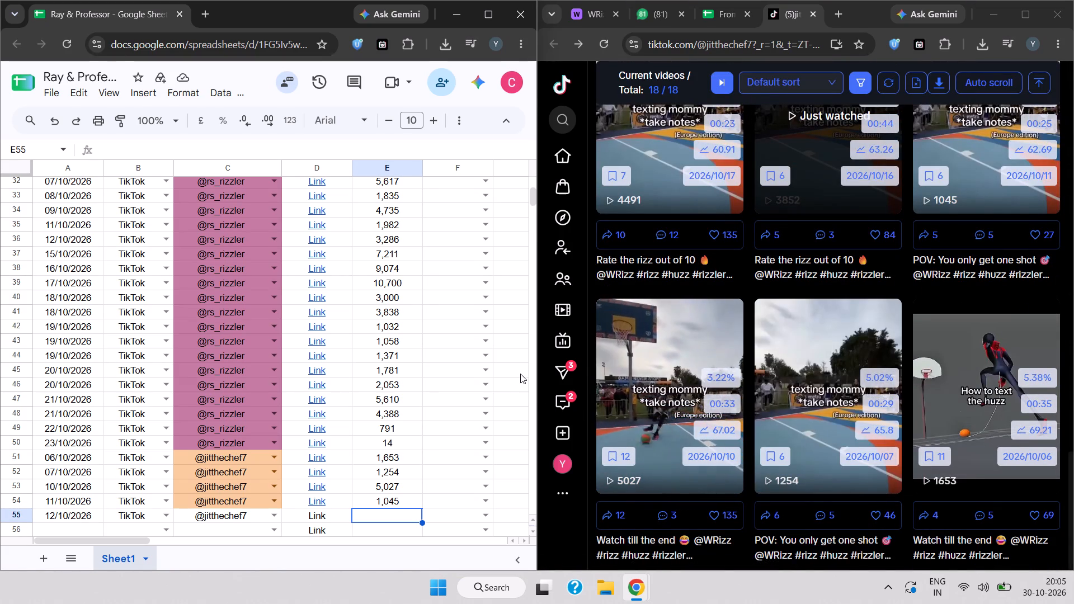
pyautogui.scroll(6, 520, 374)
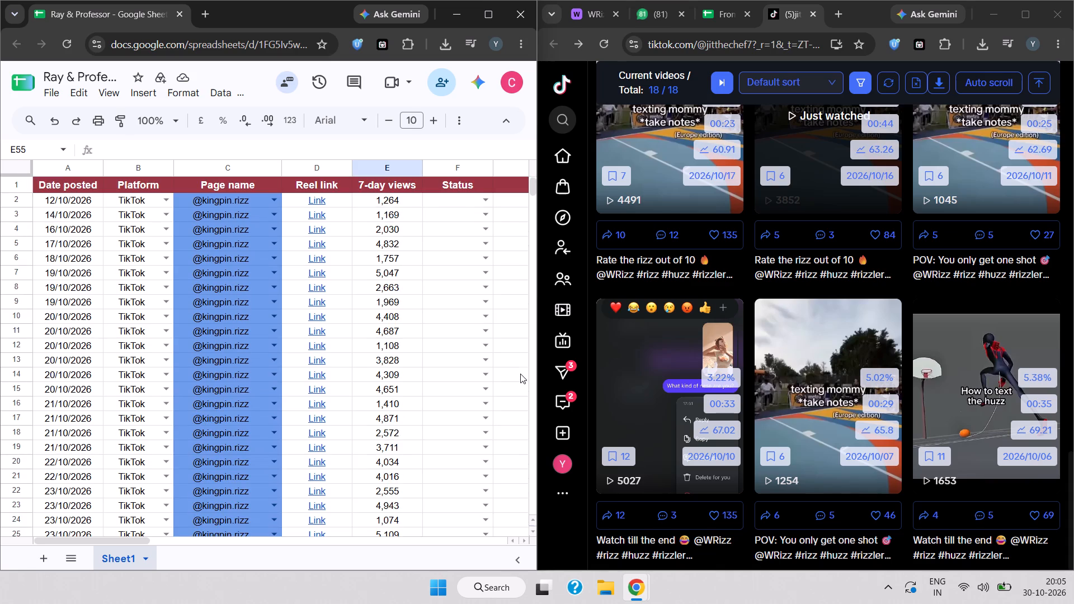
pyautogui.scroll(-7, 520, 374)
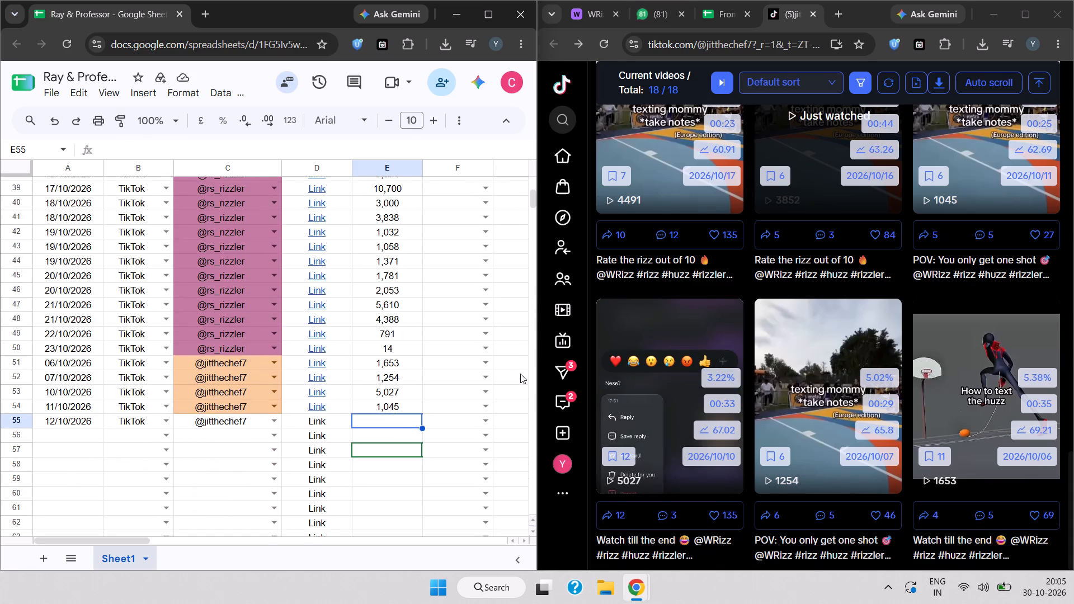
pyautogui.scroll(-4, 716, 387)
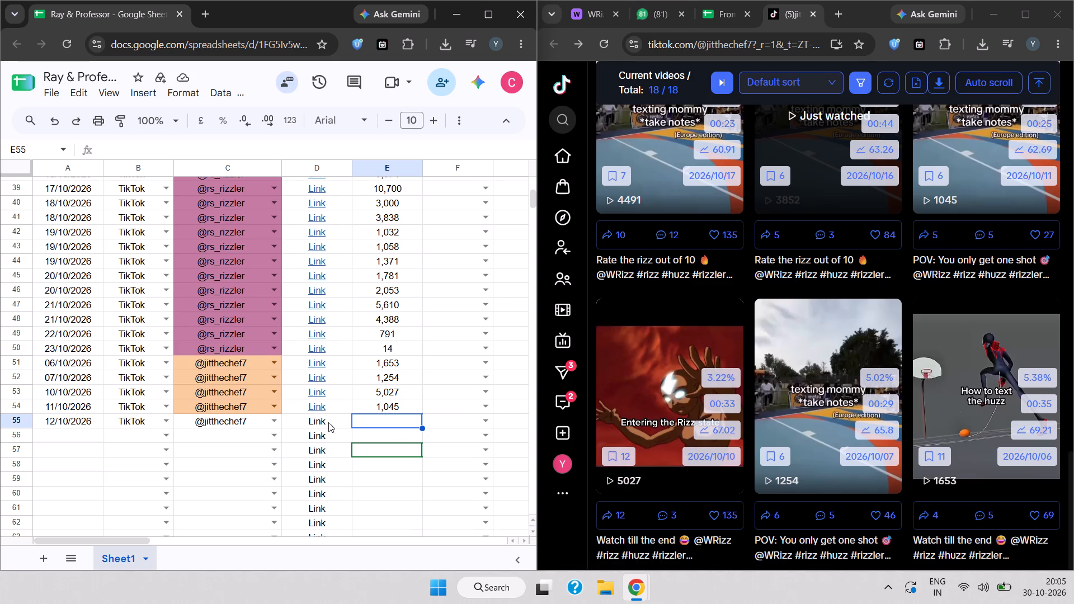
pyautogui.scroll(-6, 670, 451)
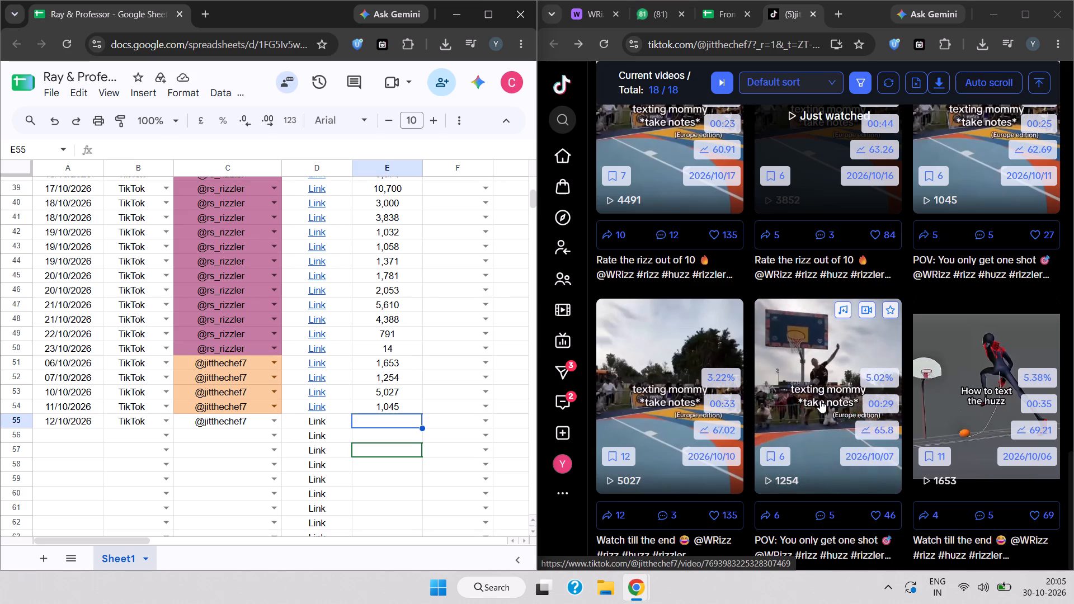
pyautogui.scroll(-4, 820, 400)
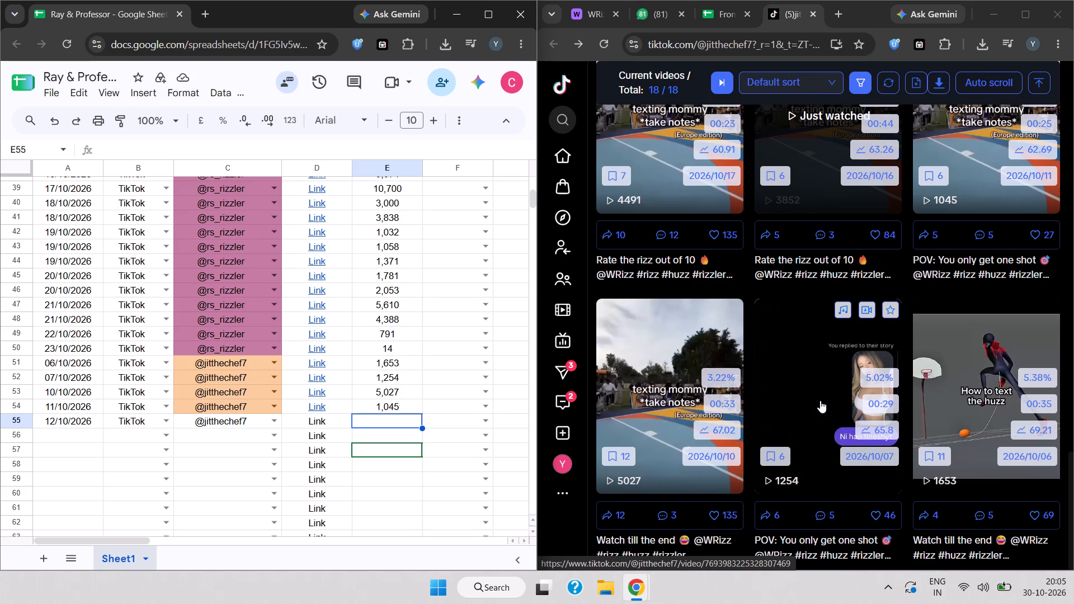
pyautogui.scroll(3, 820, 400)
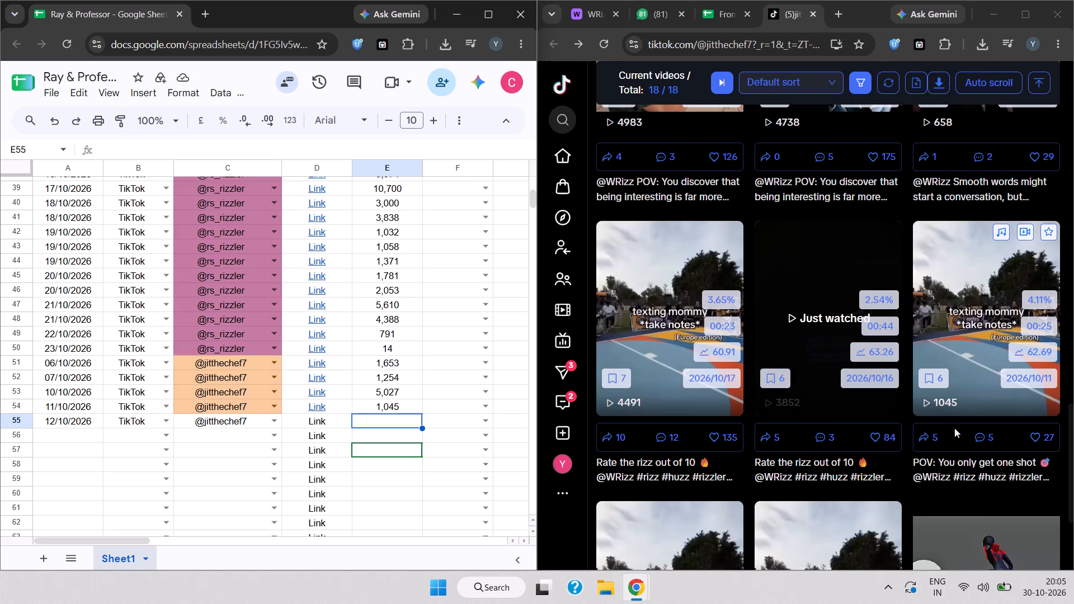
pyautogui.hscroll(-1, 168, 418)
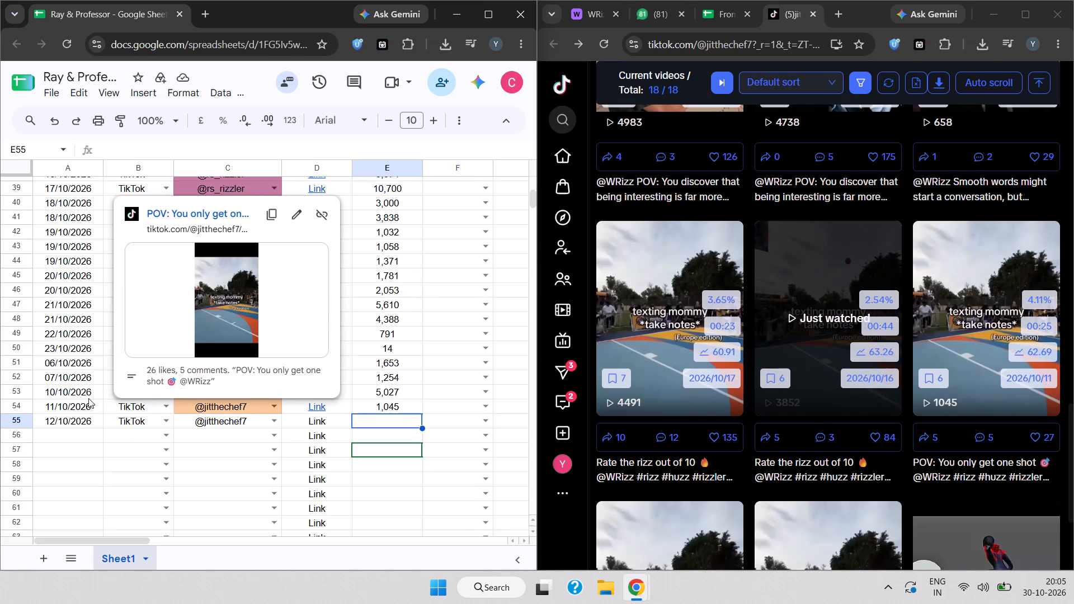
pyautogui.click(53, 421)
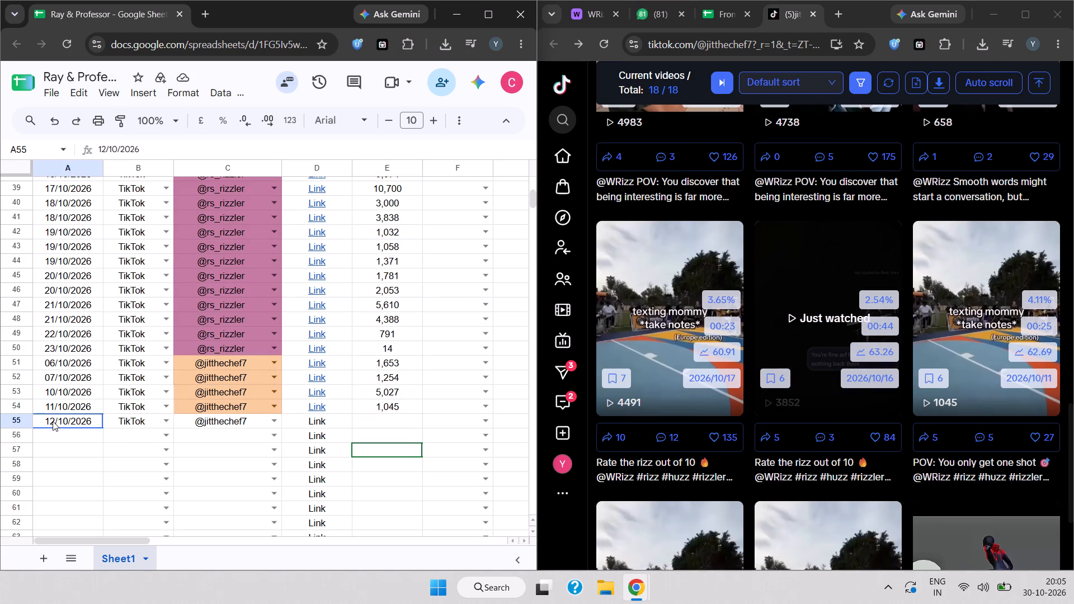
pyautogui.click(53, 421)
pyautogui.click(53, 421)
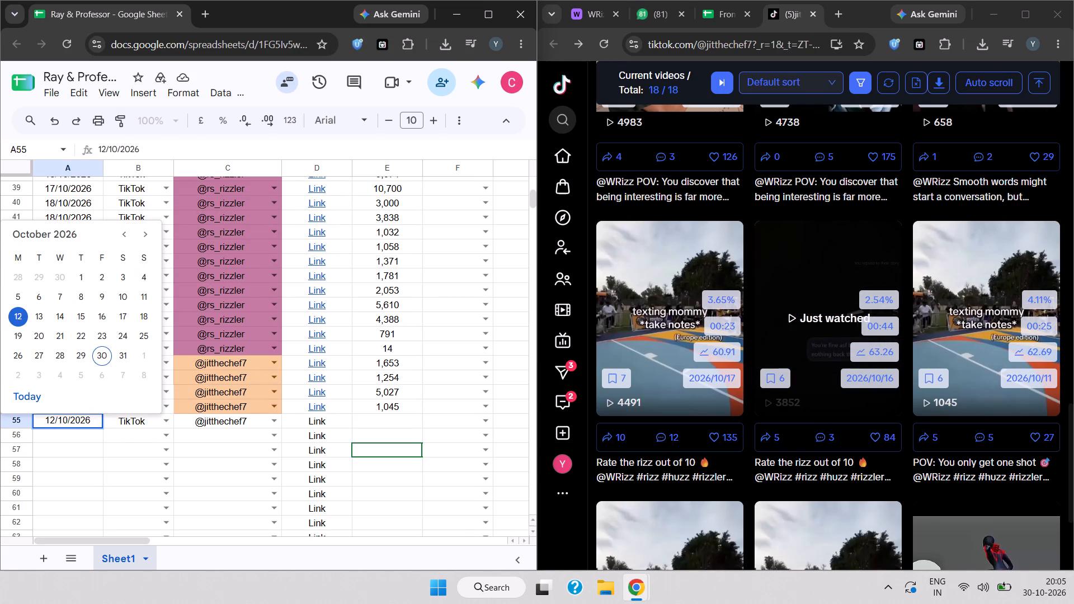
pyautogui.click(102, 317)
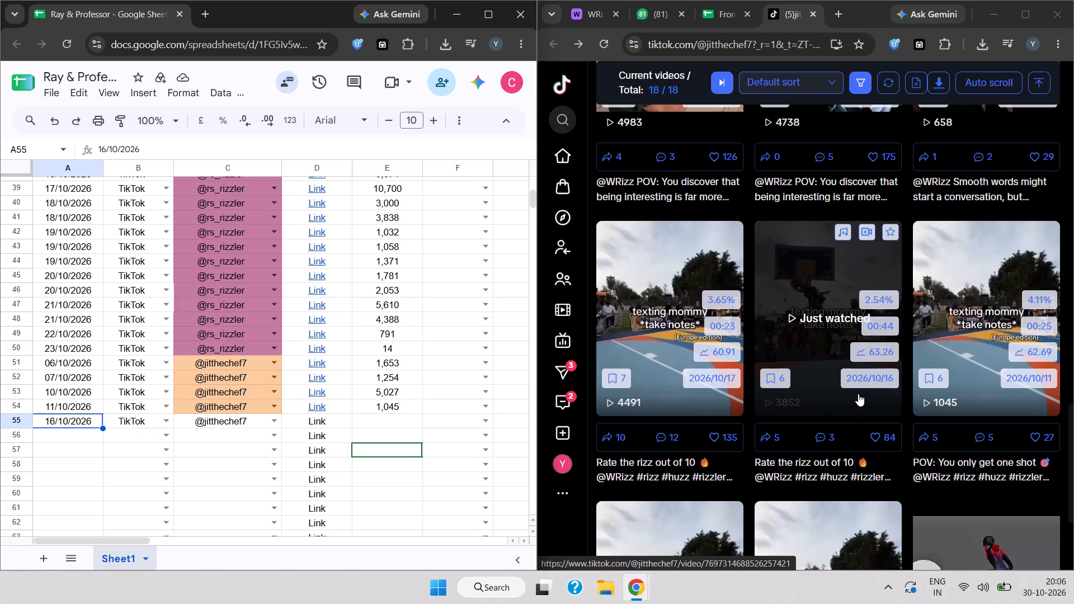
pyautogui.click(809, 379)
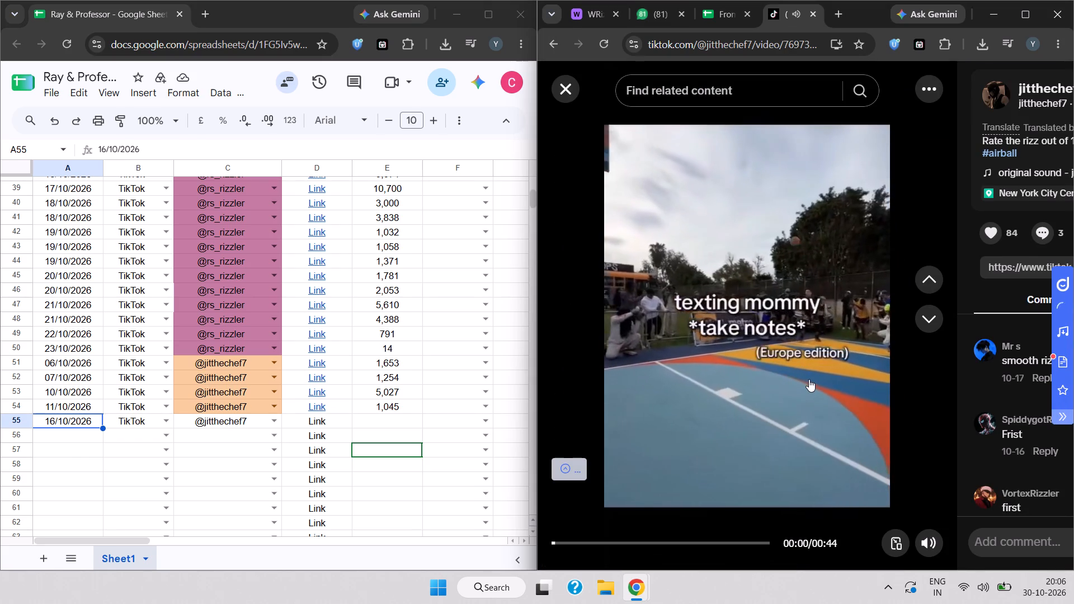
pyautogui.click(780, 396)
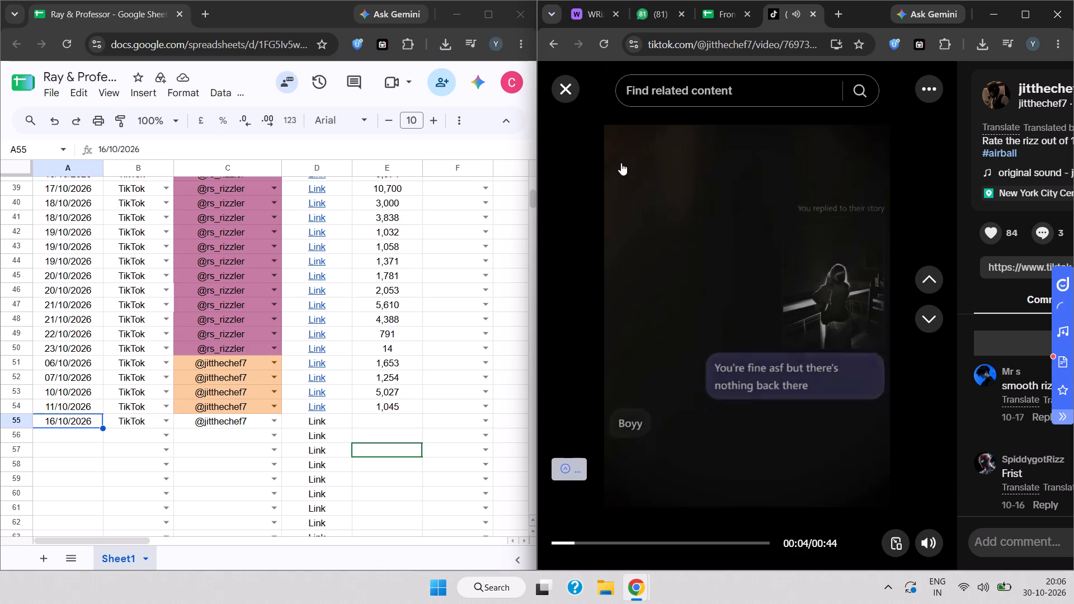
pyautogui.click(558, 84)
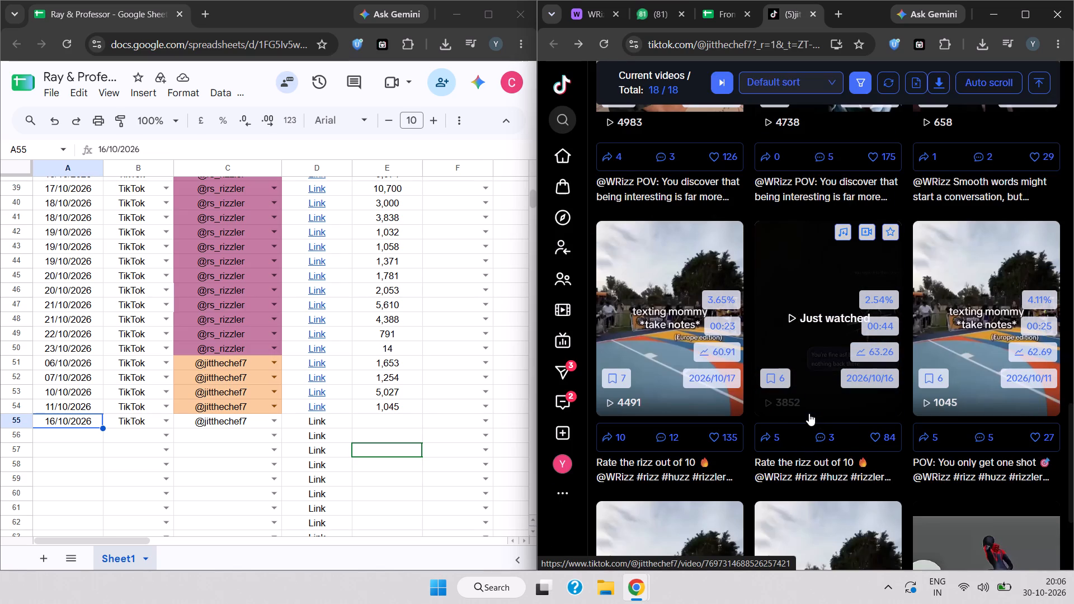
pyautogui.click(813, 350)
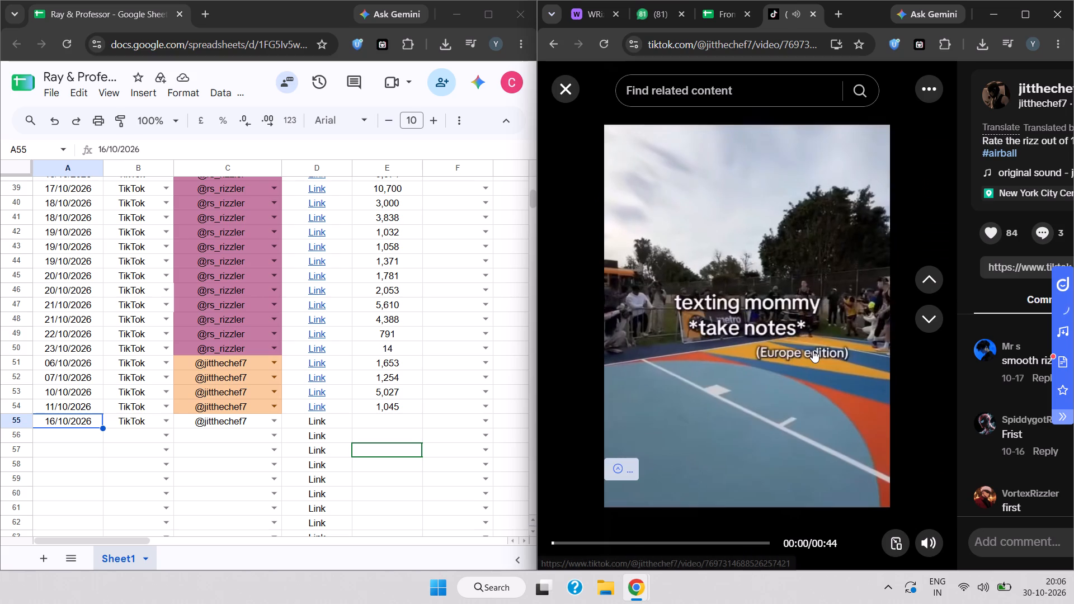
pyautogui.click(568, 466)
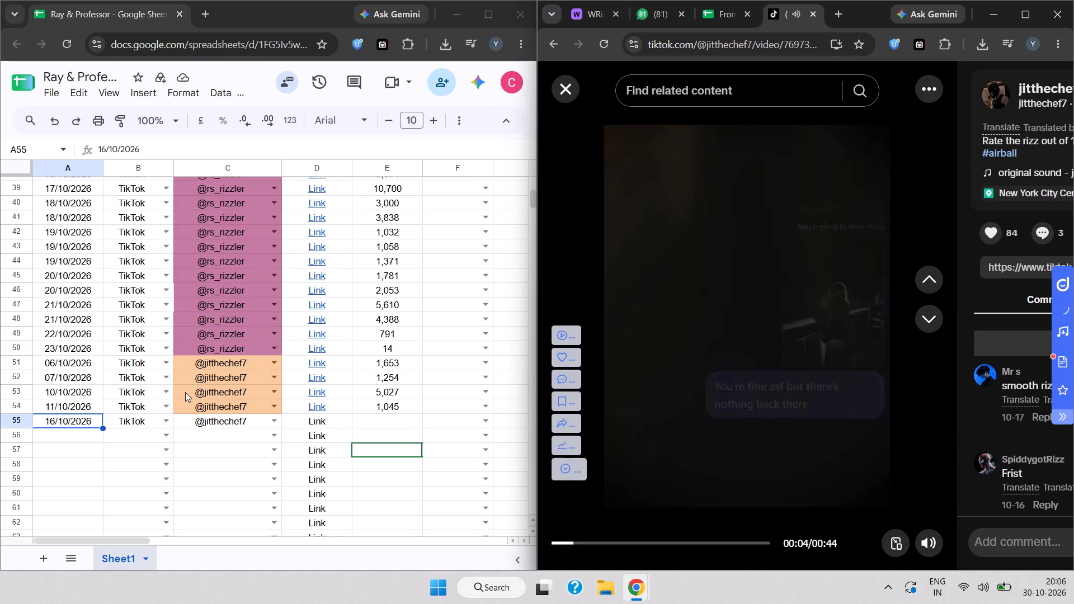
pyautogui.click(567, 464)
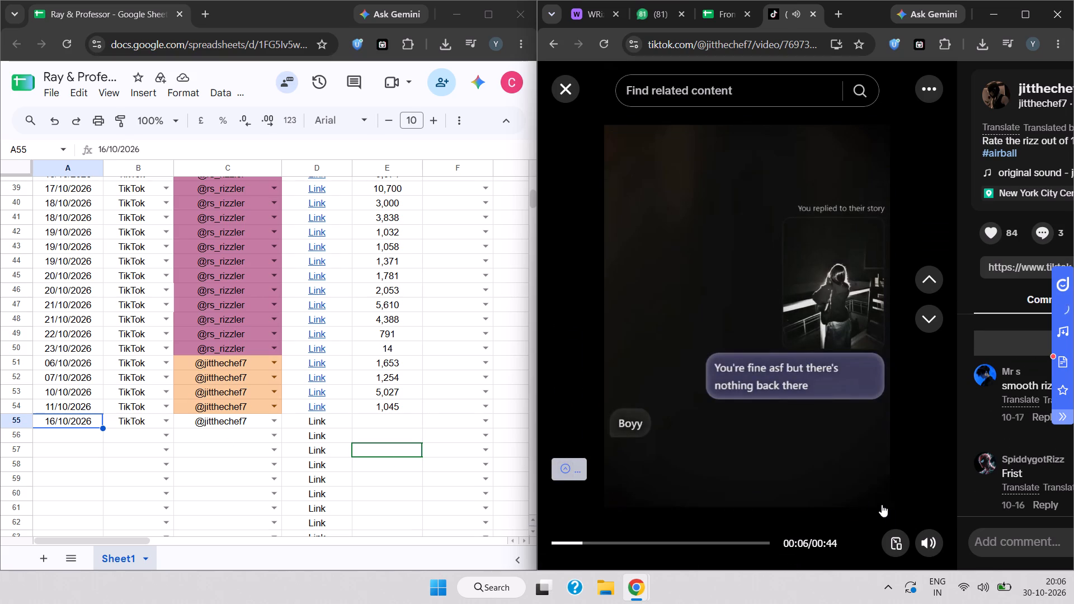
pyautogui.click(927, 541)
pyautogui.click(563, 470)
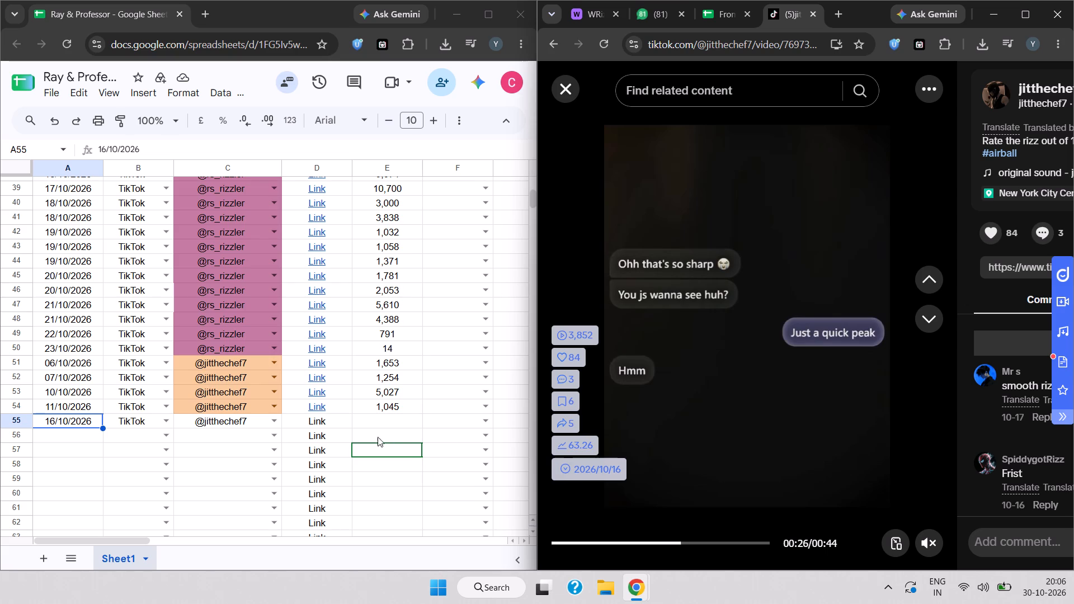
# Enter 3852 as the 7-day views for the 16/10/2026 post in cell E55.
pyautogui.click(376, 417)
pyautogui.write('38')
pyautogui.write('52')
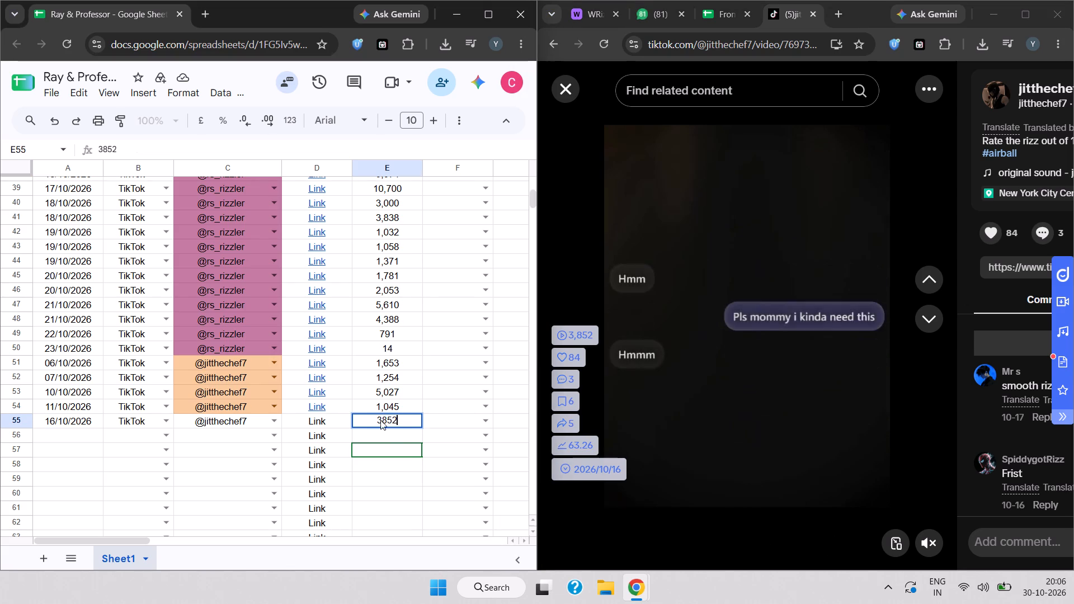
pyautogui.press('Left')
pyautogui.press('Left')
pyautogui.press('Right')
pyautogui.press('Right')
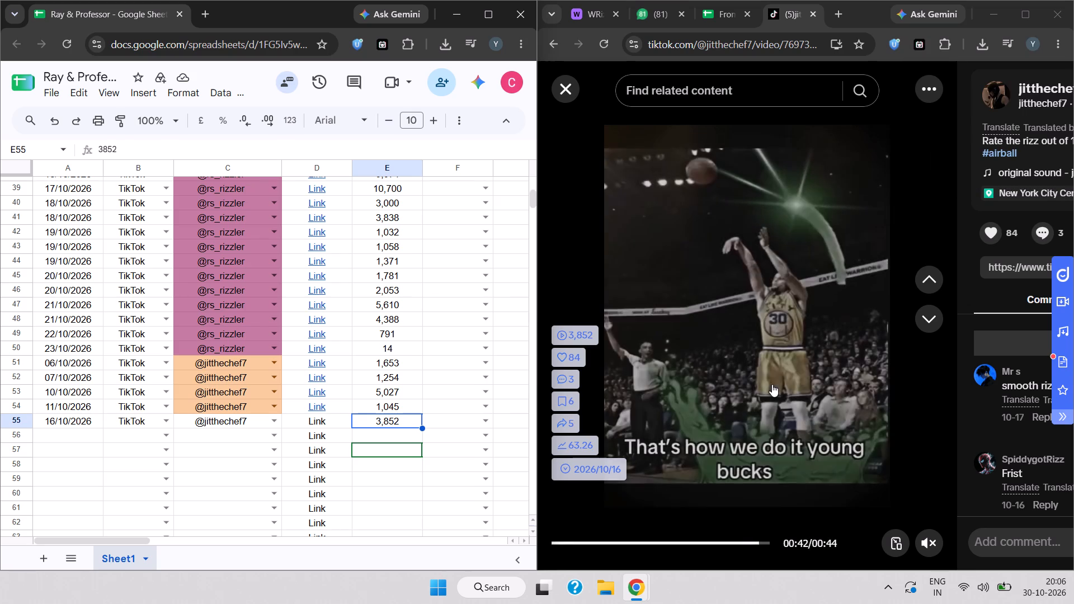
pyautogui.doubleClick(1002, 267)
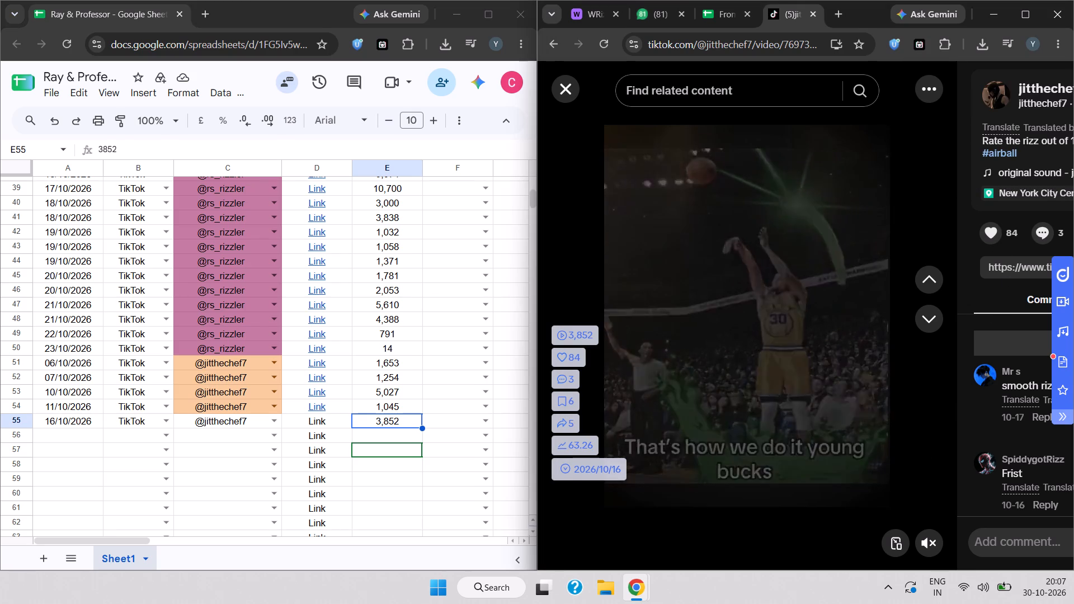
pyautogui.click(1002, 267)
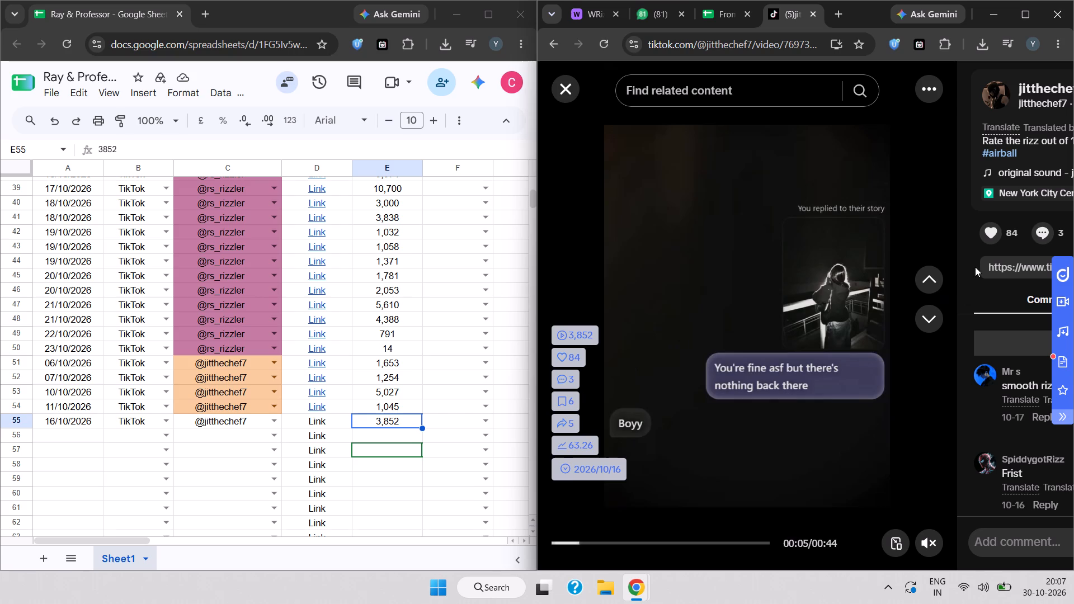
pyautogui.click(1025, 10)
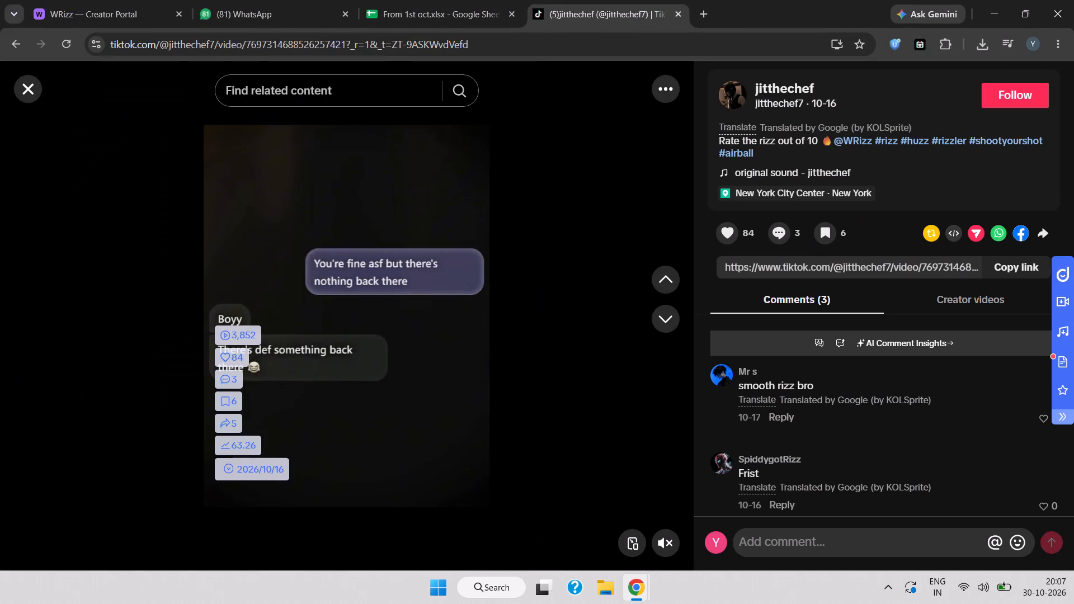
pyautogui.click(1016, 268)
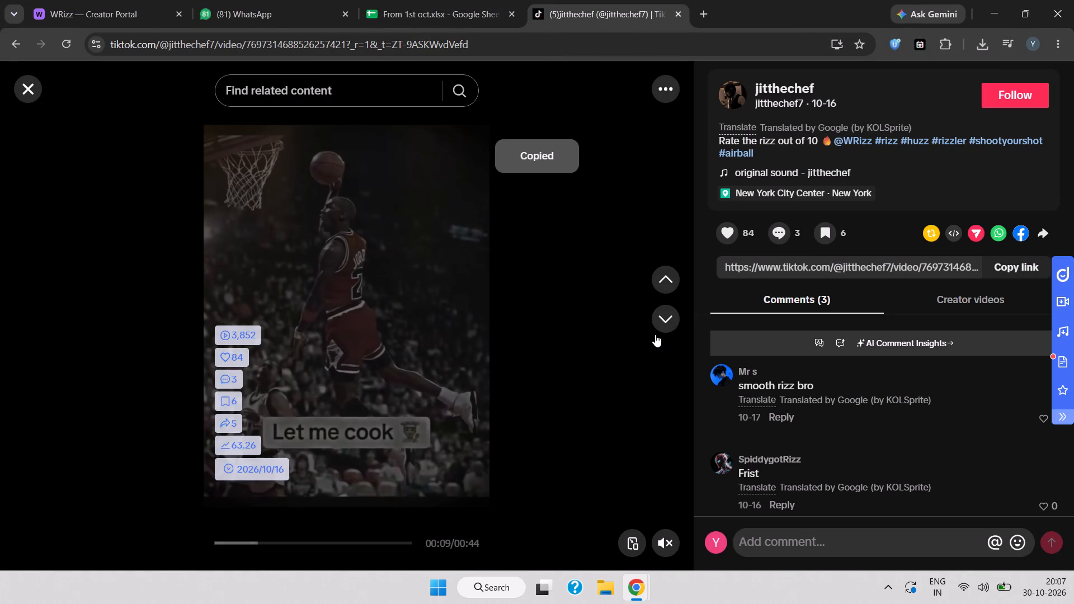
pyautogui.click(441, 0)
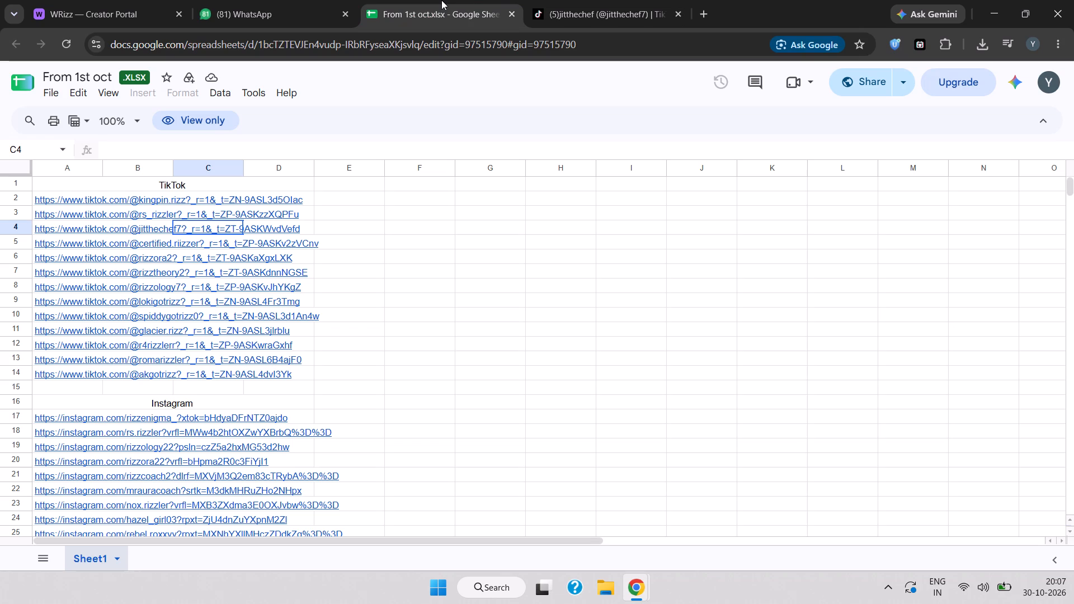
pyautogui.click(541, 0)
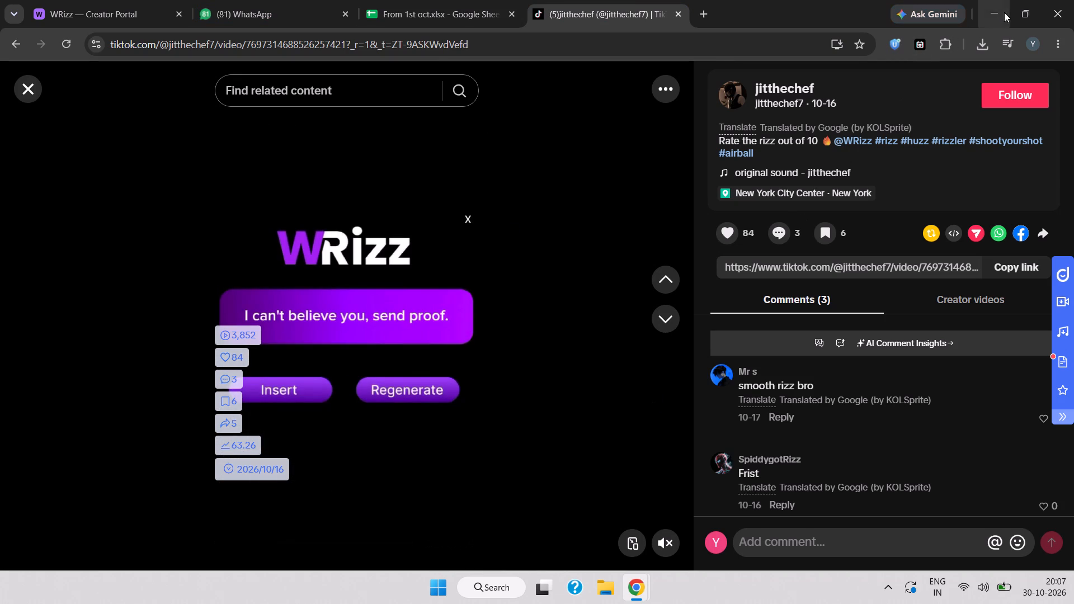
pyautogui.click(1020, 11)
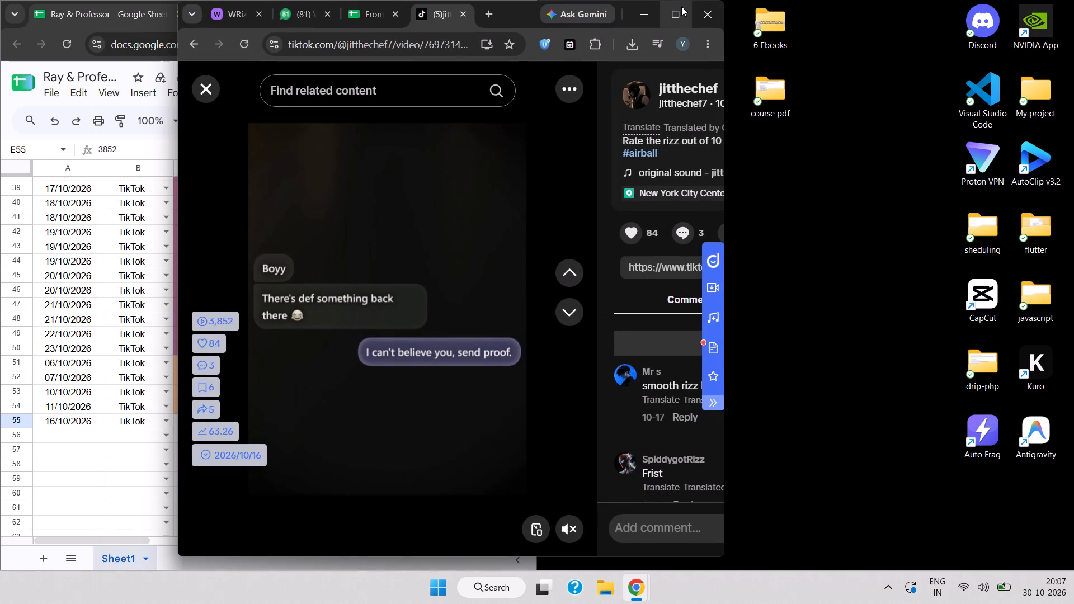
pyautogui.click(735, 51)
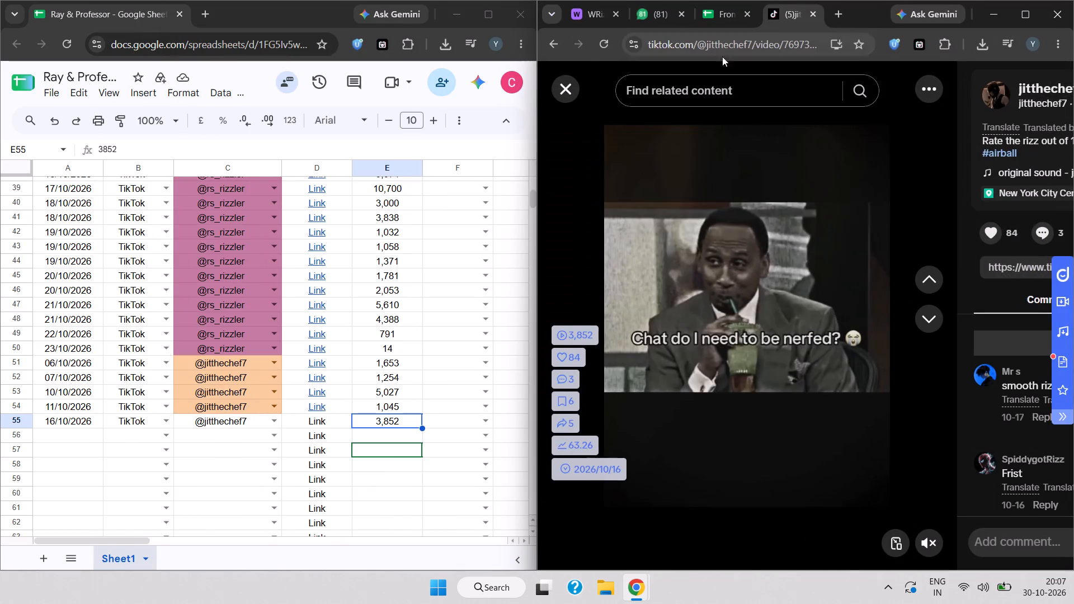
# Attach the copied video link to the Link text in cell D55.
pyautogui.rightClick(318, 421)
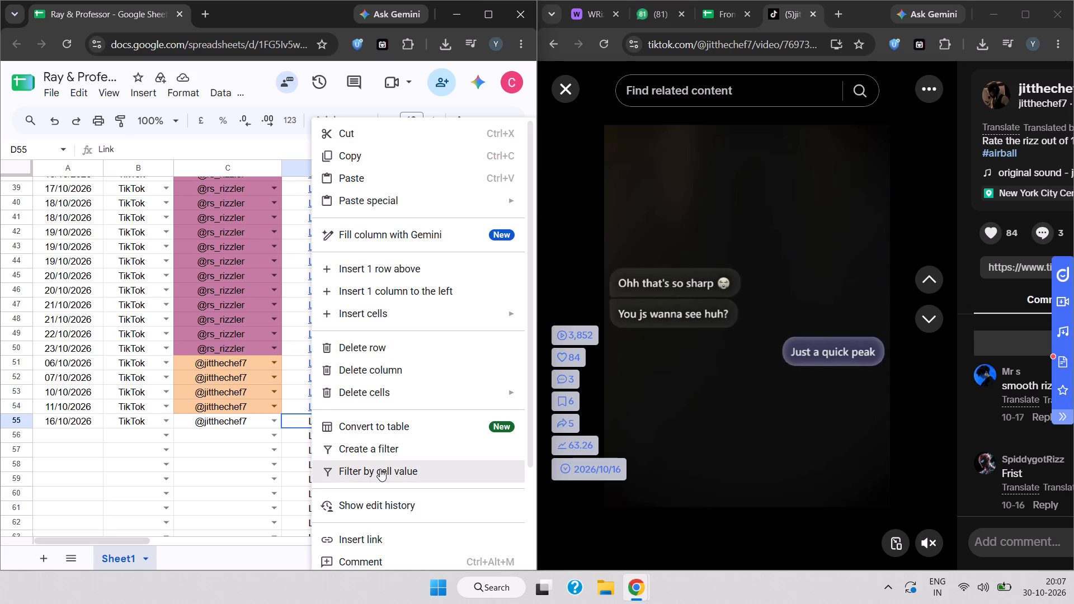
pyautogui.scroll(-3, 380, 469)
pyautogui.click(375, 422)
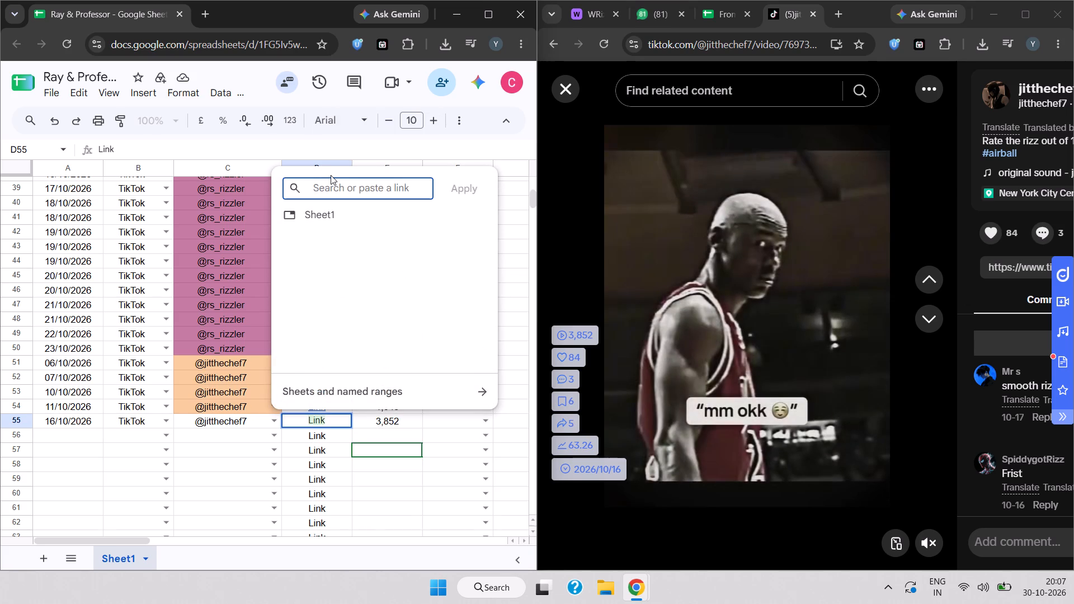
pyautogui.hotkey('ctrl', 'v')
pyautogui.click(465, 189)
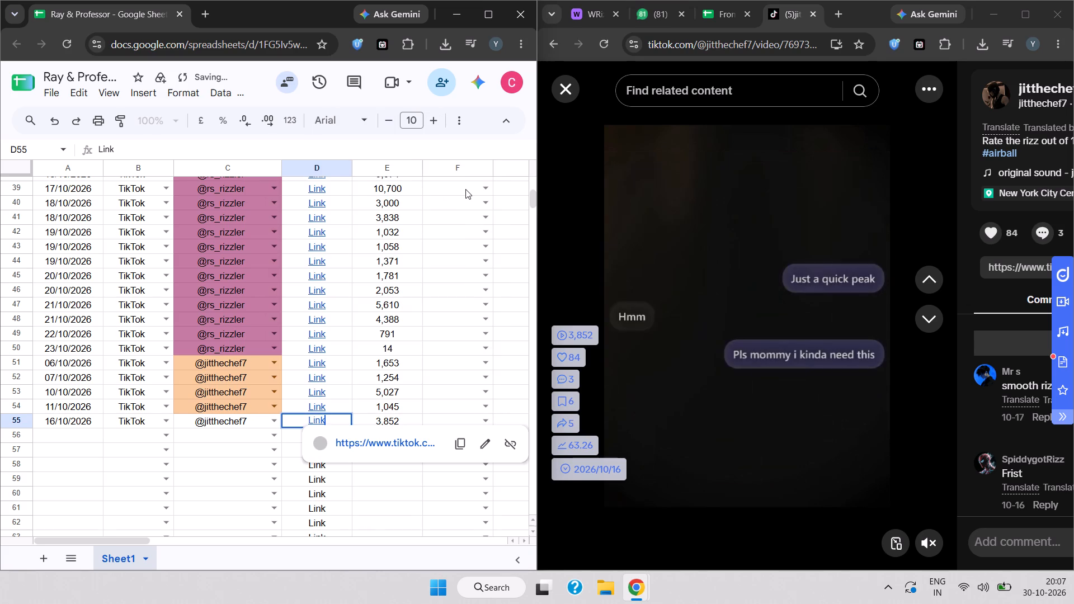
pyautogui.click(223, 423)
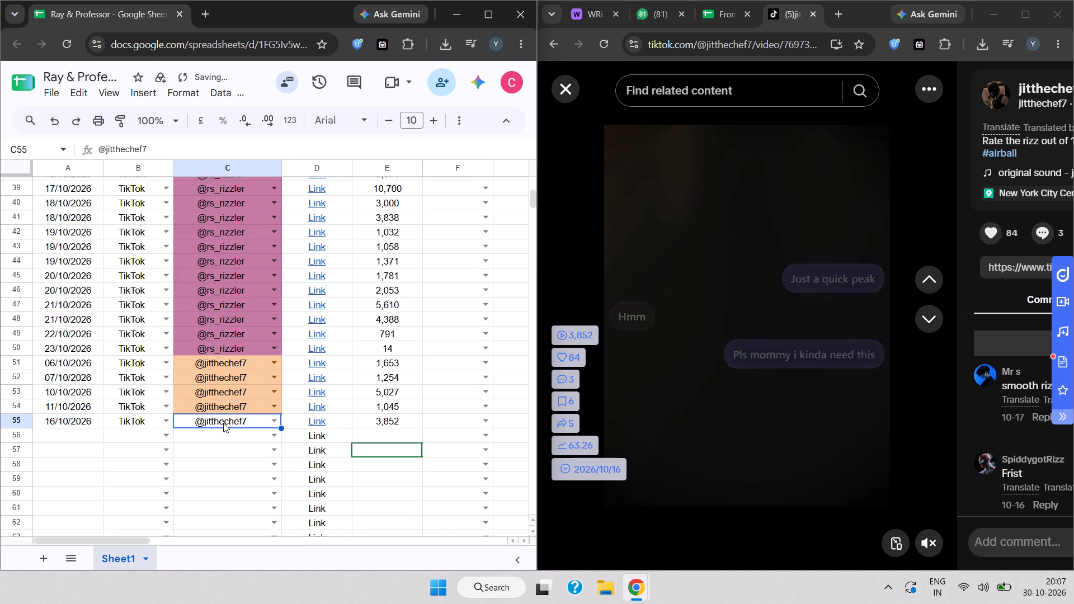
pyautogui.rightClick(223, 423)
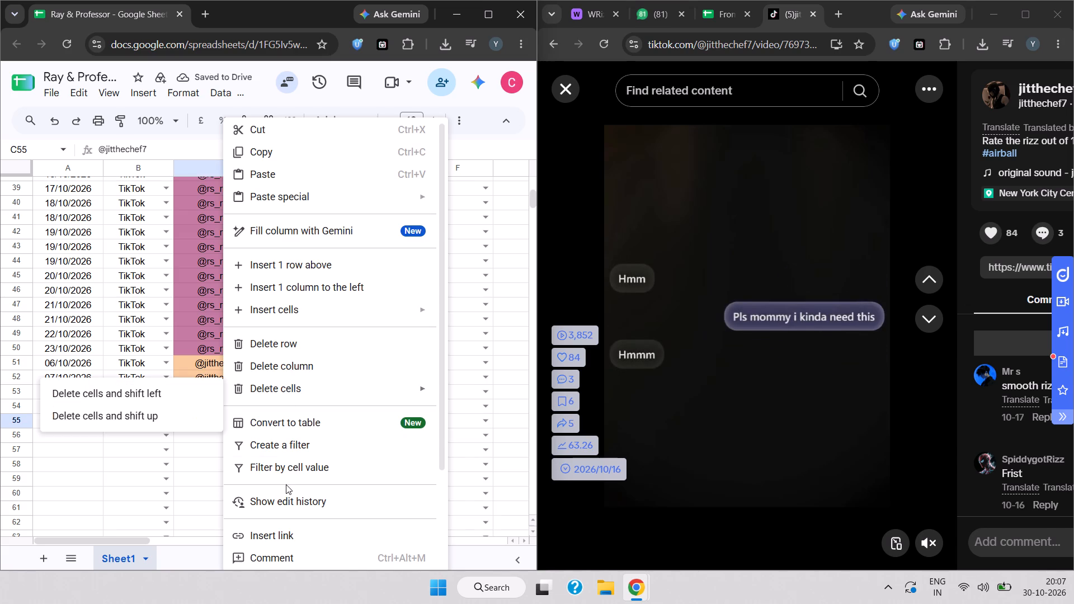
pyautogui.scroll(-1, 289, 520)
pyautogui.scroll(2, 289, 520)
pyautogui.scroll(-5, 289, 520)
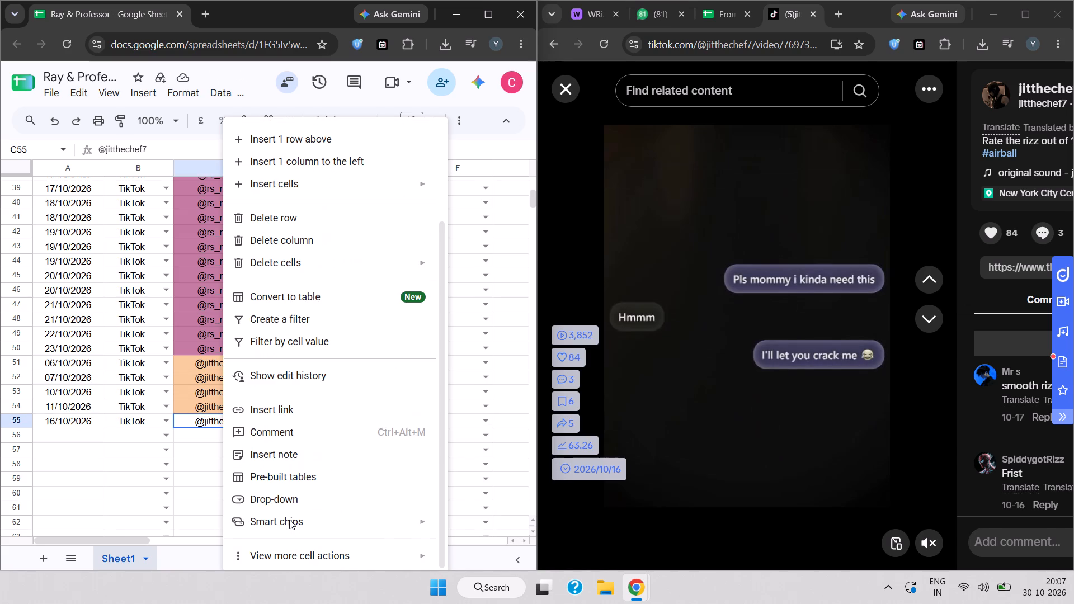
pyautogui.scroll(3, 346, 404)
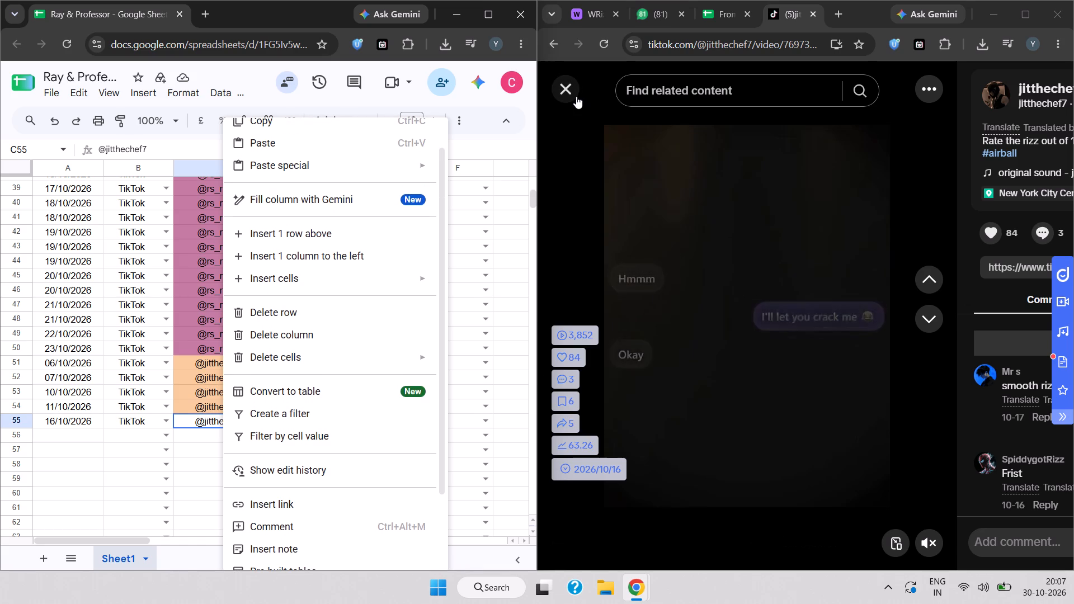
pyautogui.click(576, 96)
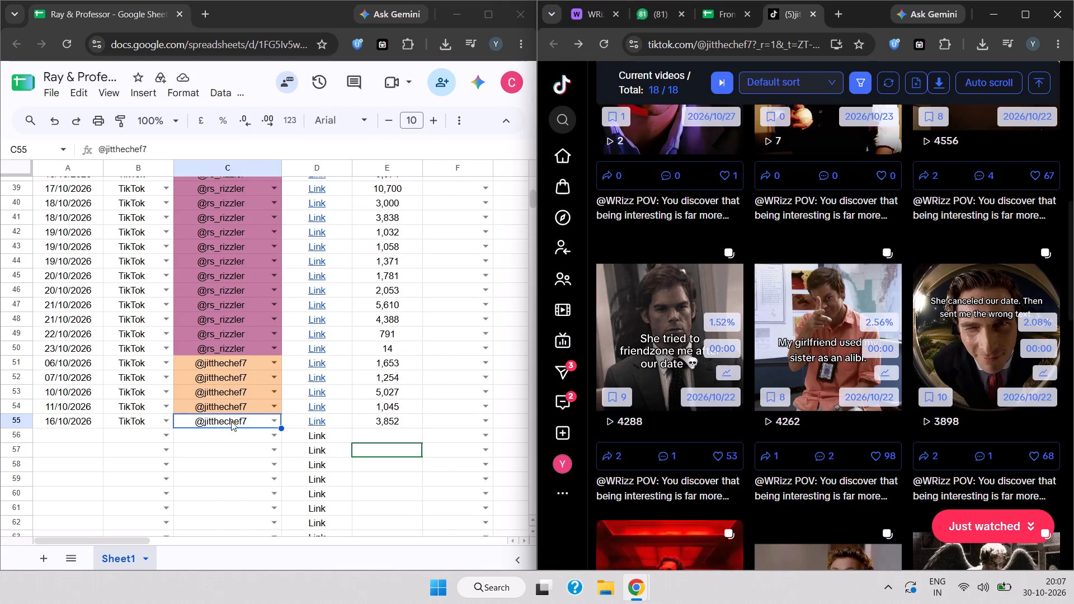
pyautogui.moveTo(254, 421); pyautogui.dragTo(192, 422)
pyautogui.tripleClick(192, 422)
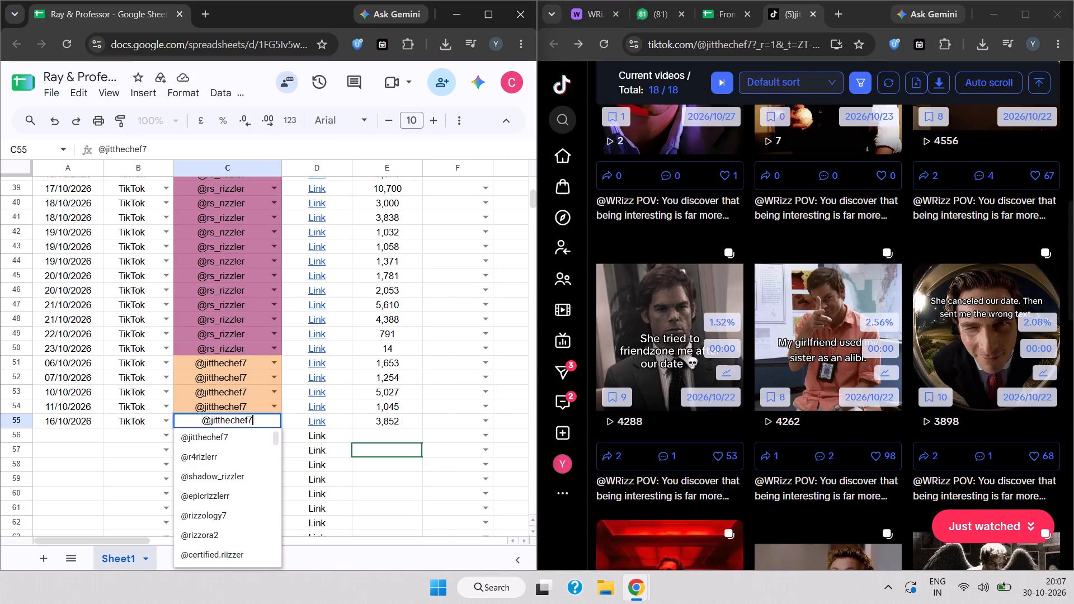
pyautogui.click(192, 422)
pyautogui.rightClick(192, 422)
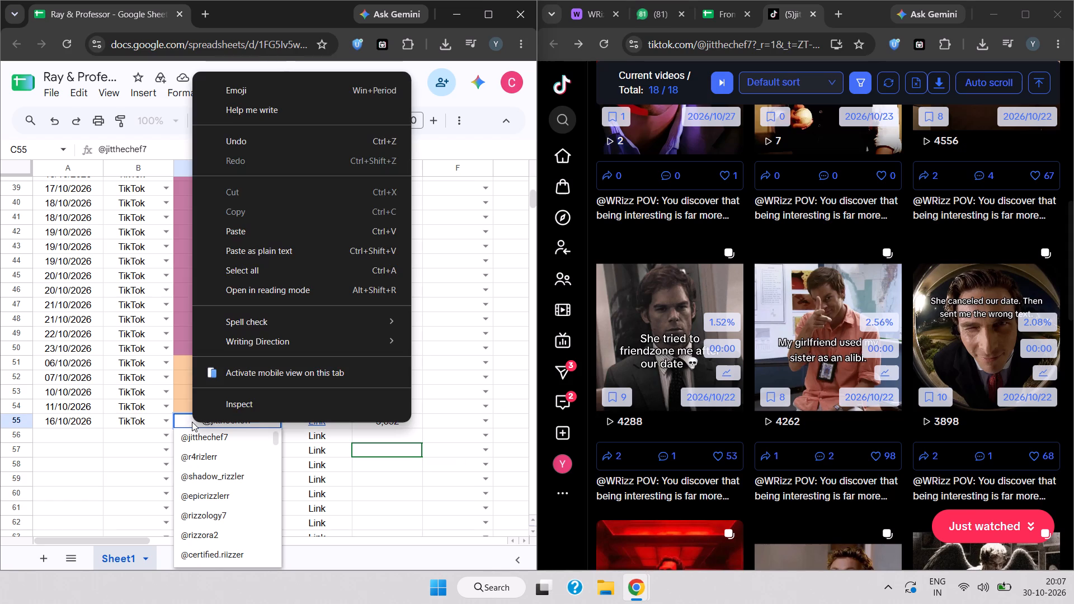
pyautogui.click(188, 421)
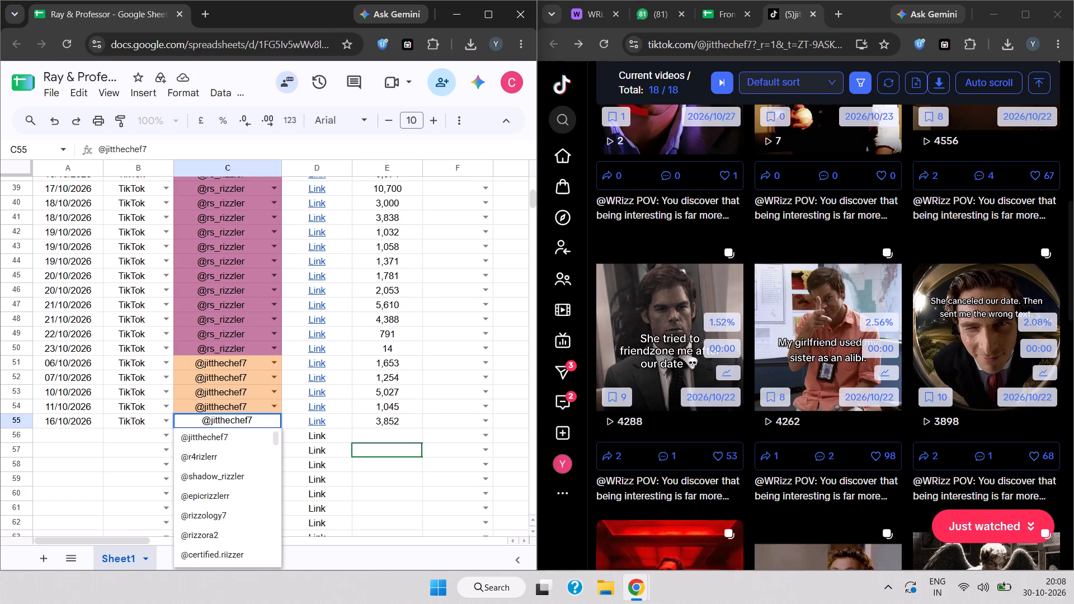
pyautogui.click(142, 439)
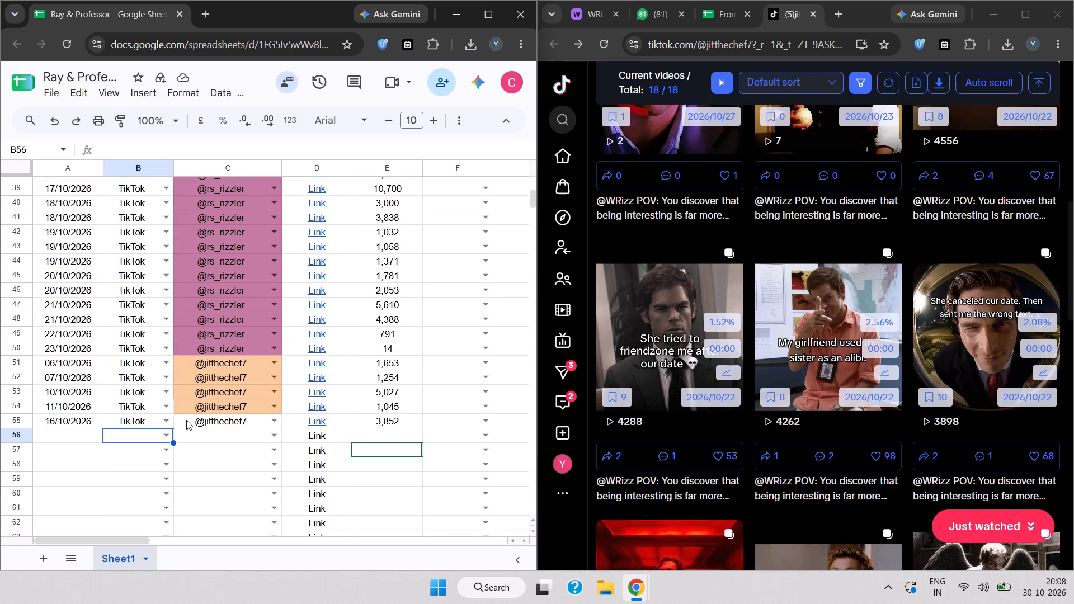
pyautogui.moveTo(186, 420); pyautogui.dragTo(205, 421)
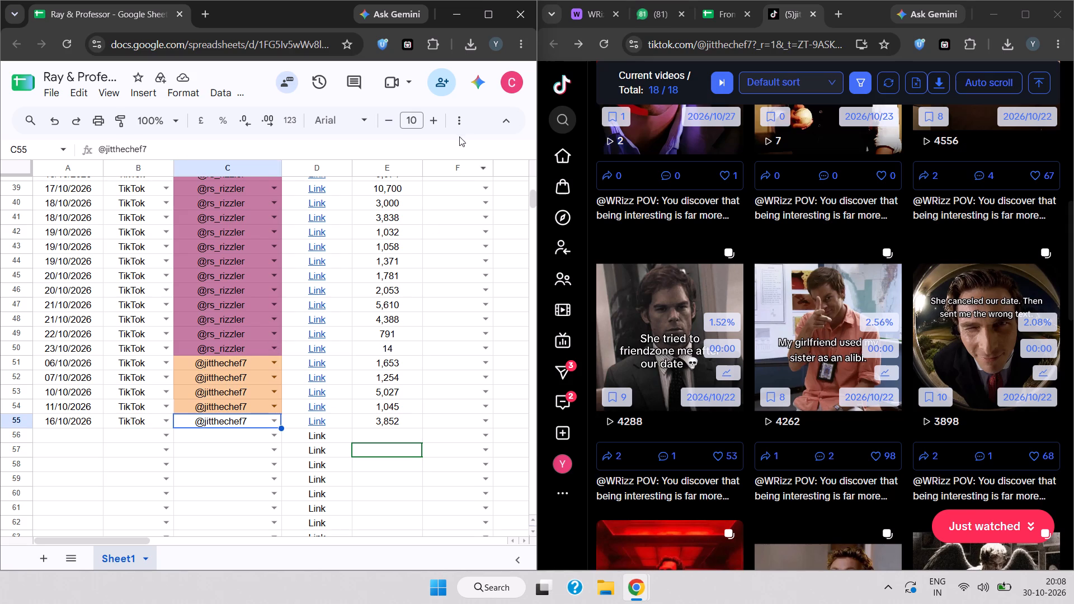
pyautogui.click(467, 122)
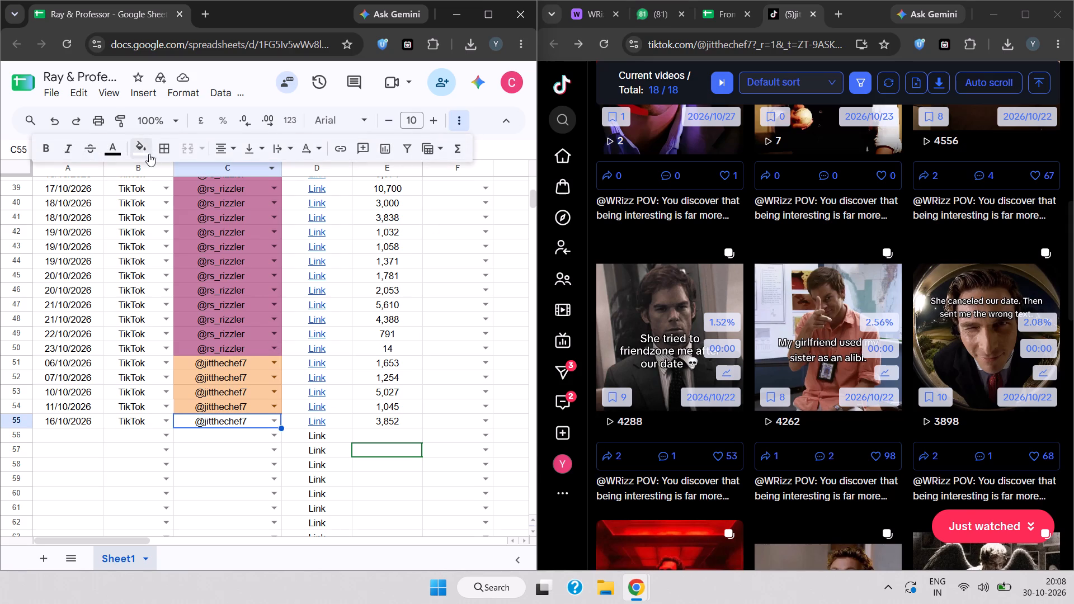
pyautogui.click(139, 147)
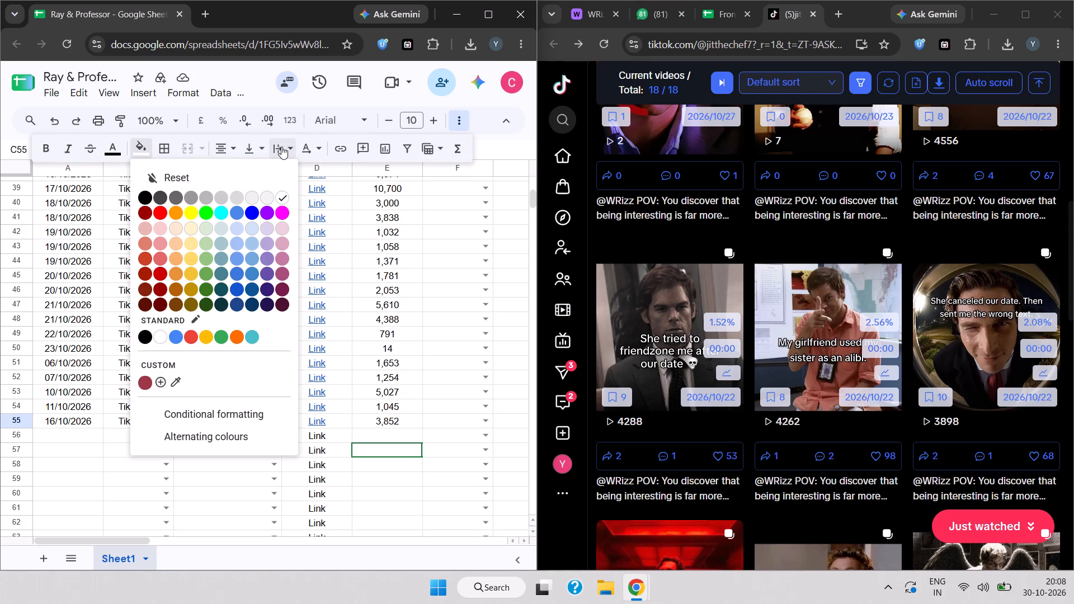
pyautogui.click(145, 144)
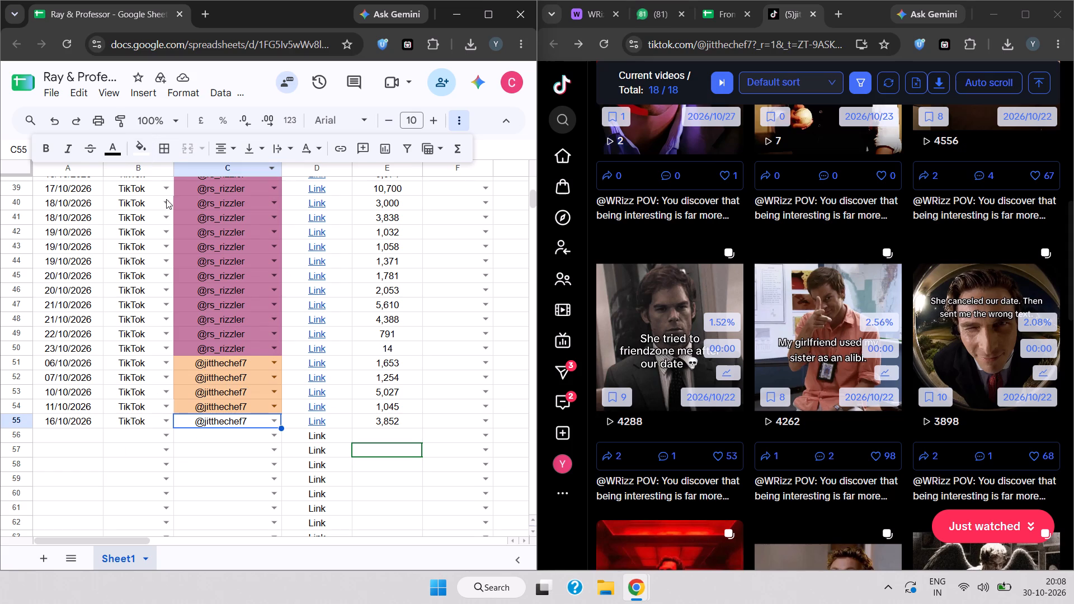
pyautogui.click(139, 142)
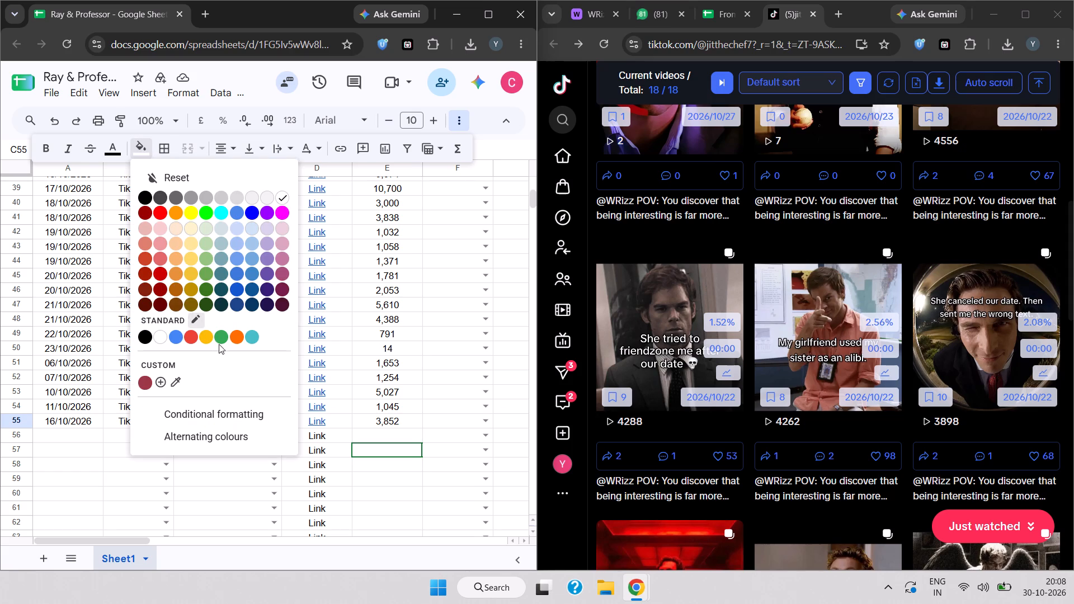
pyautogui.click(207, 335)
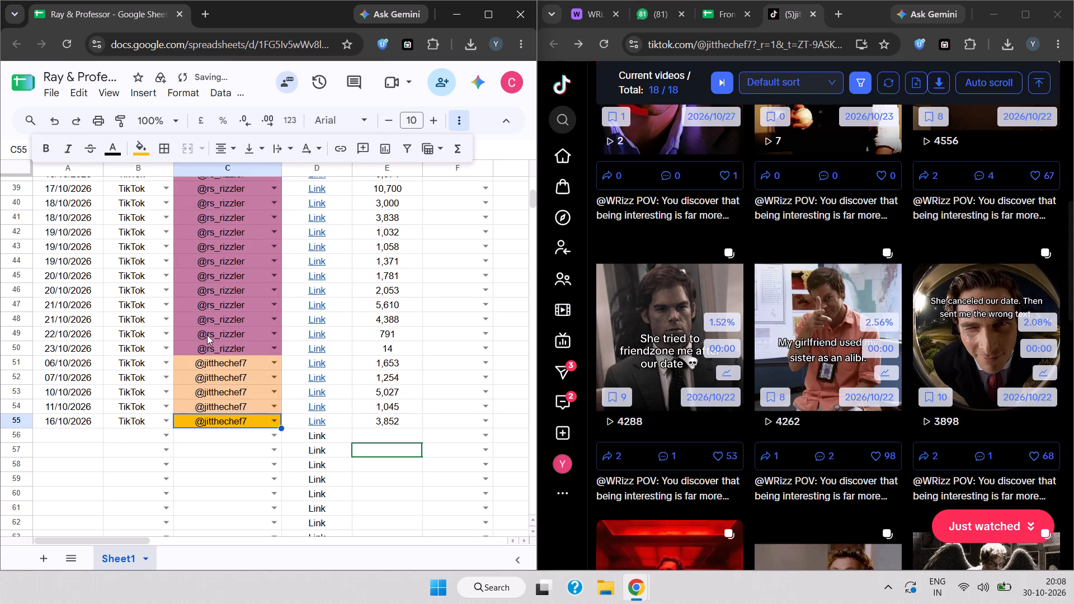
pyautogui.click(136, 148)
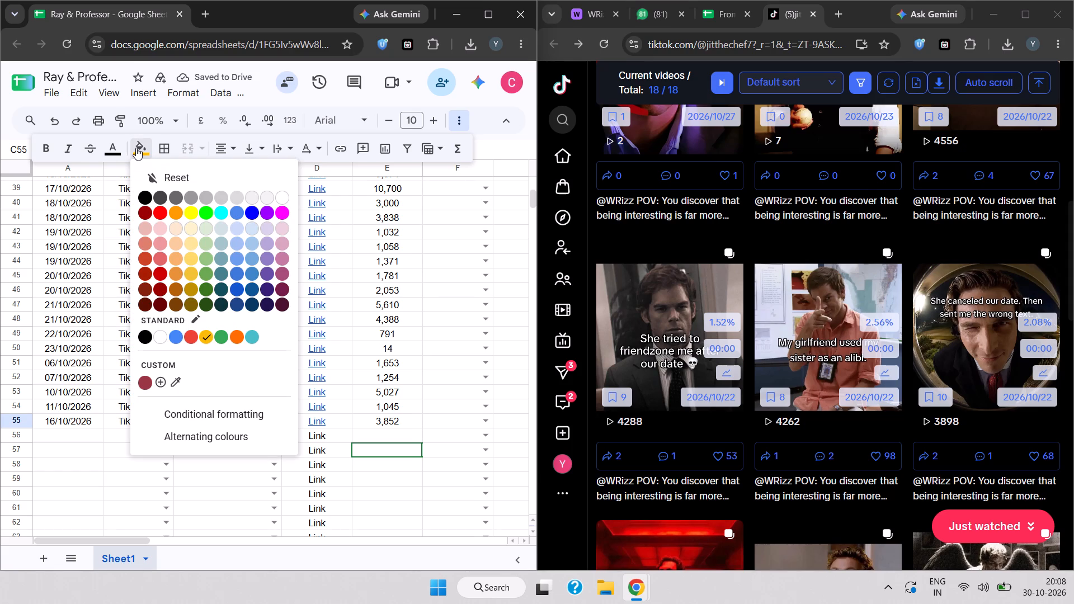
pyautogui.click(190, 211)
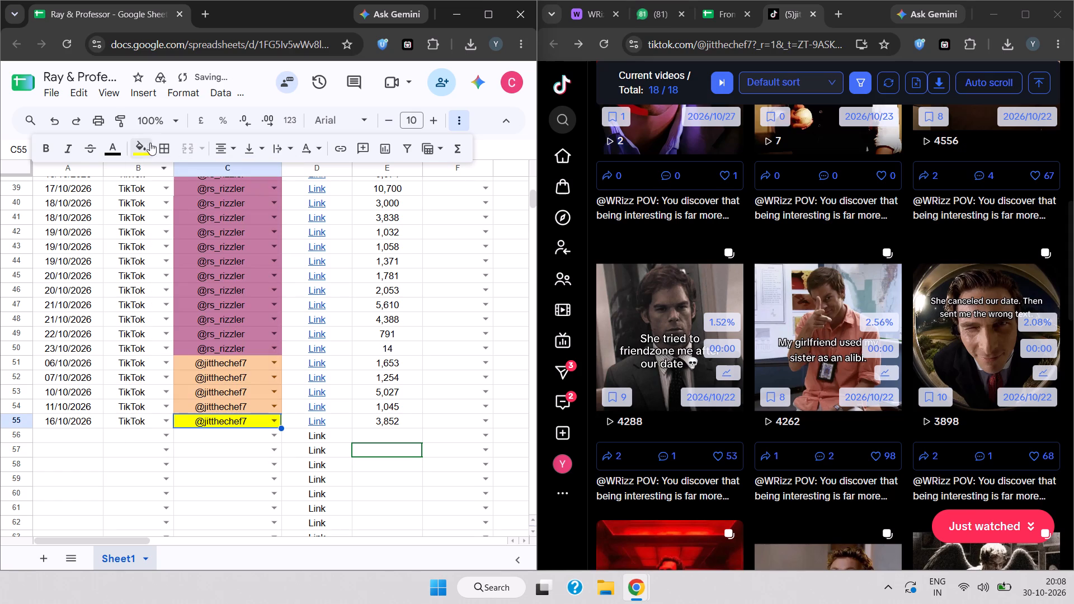
pyautogui.click(143, 140)
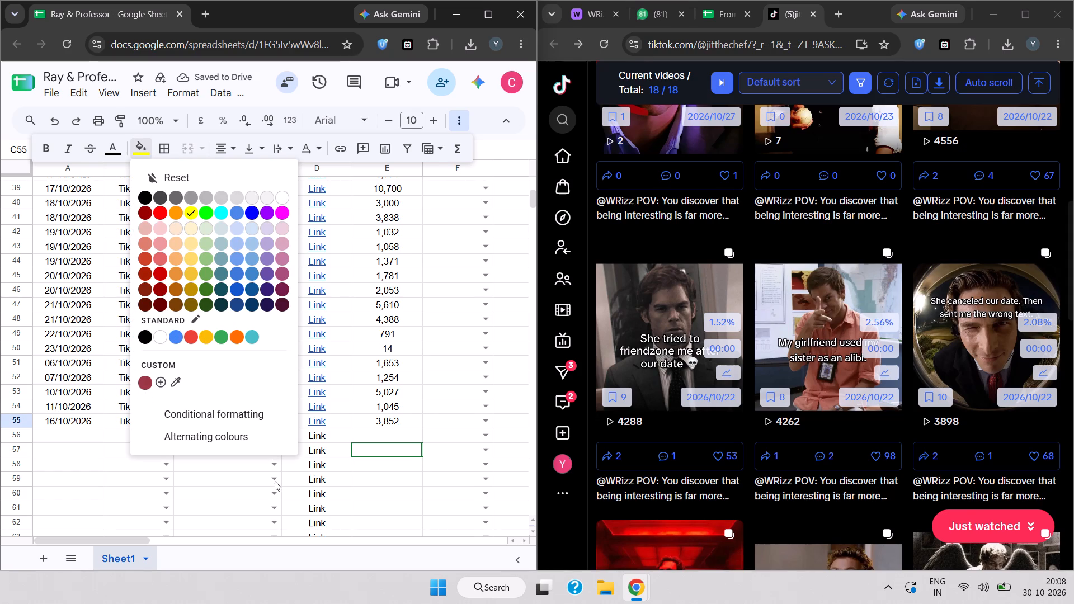
pyautogui.click(180, 376)
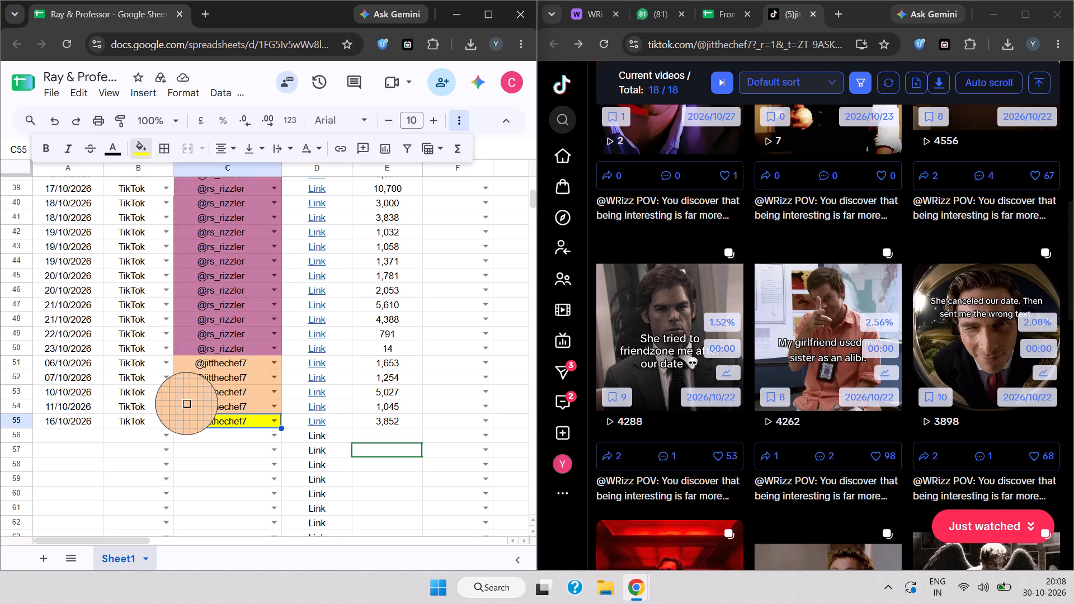
pyautogui.click(187, 404)
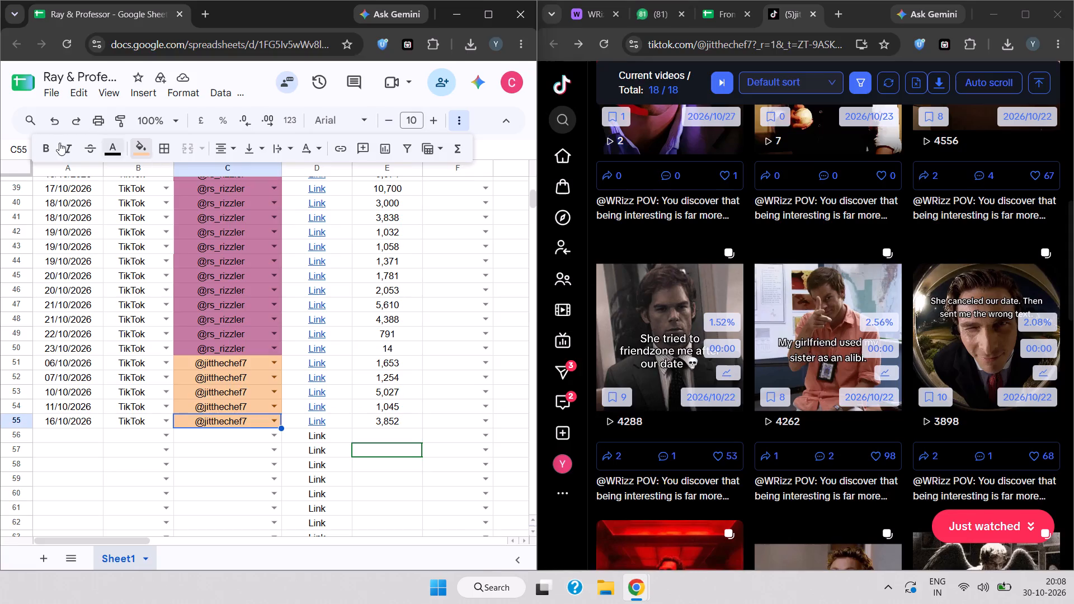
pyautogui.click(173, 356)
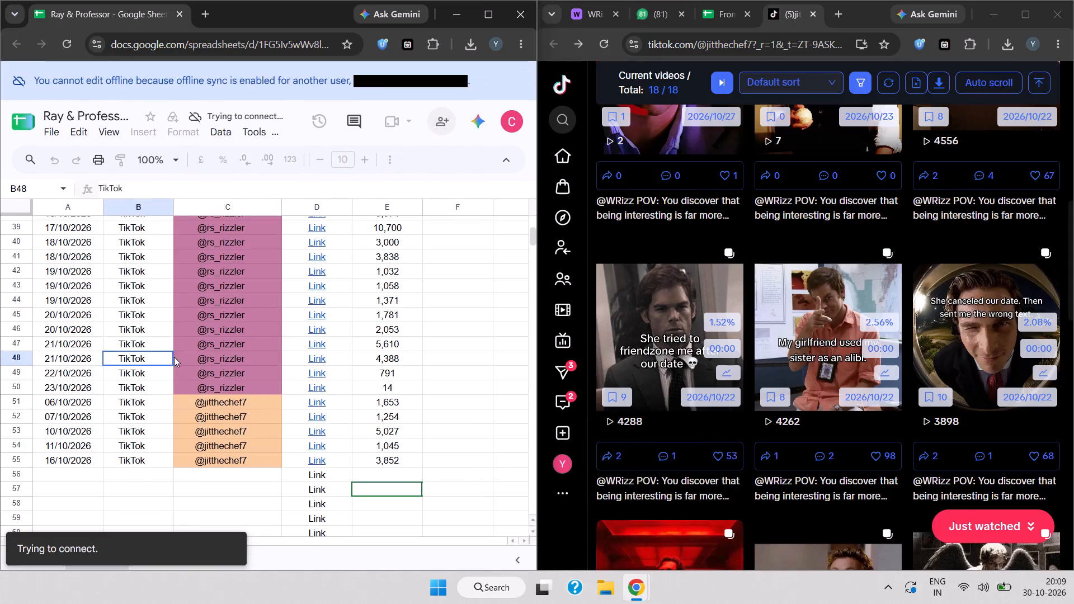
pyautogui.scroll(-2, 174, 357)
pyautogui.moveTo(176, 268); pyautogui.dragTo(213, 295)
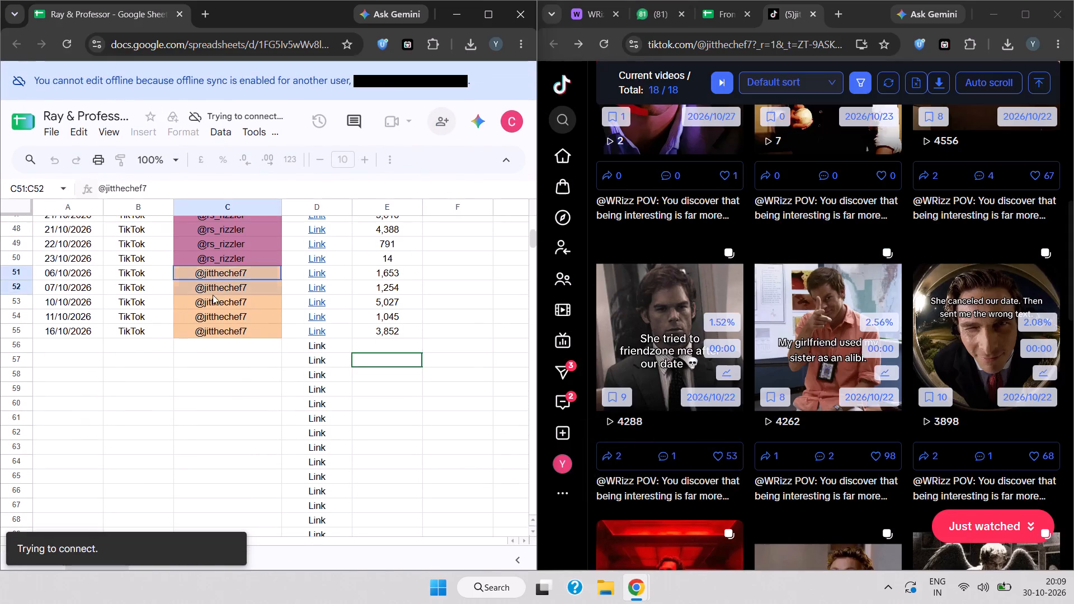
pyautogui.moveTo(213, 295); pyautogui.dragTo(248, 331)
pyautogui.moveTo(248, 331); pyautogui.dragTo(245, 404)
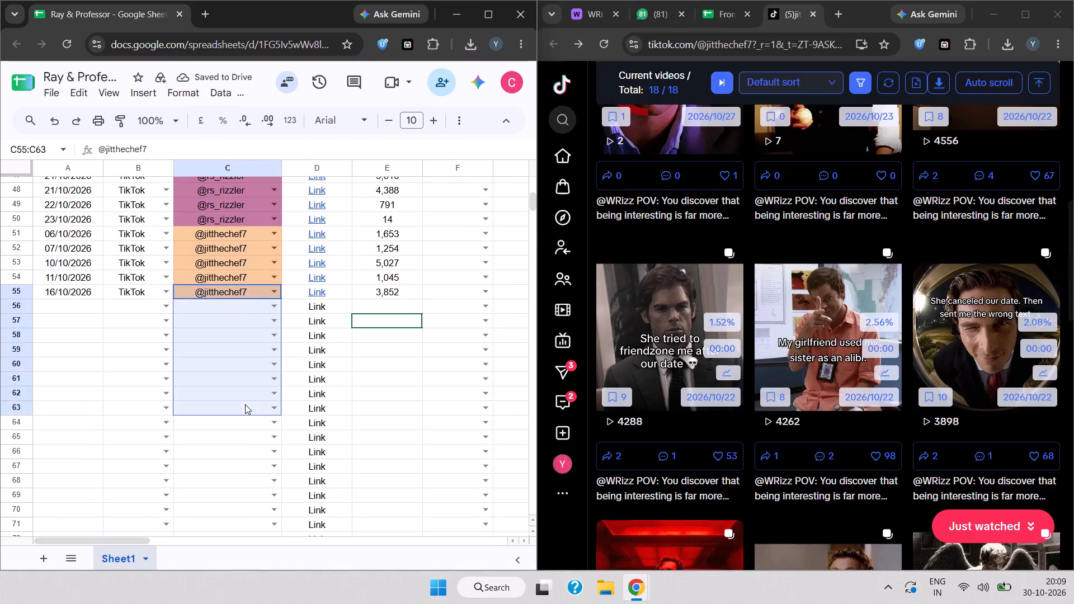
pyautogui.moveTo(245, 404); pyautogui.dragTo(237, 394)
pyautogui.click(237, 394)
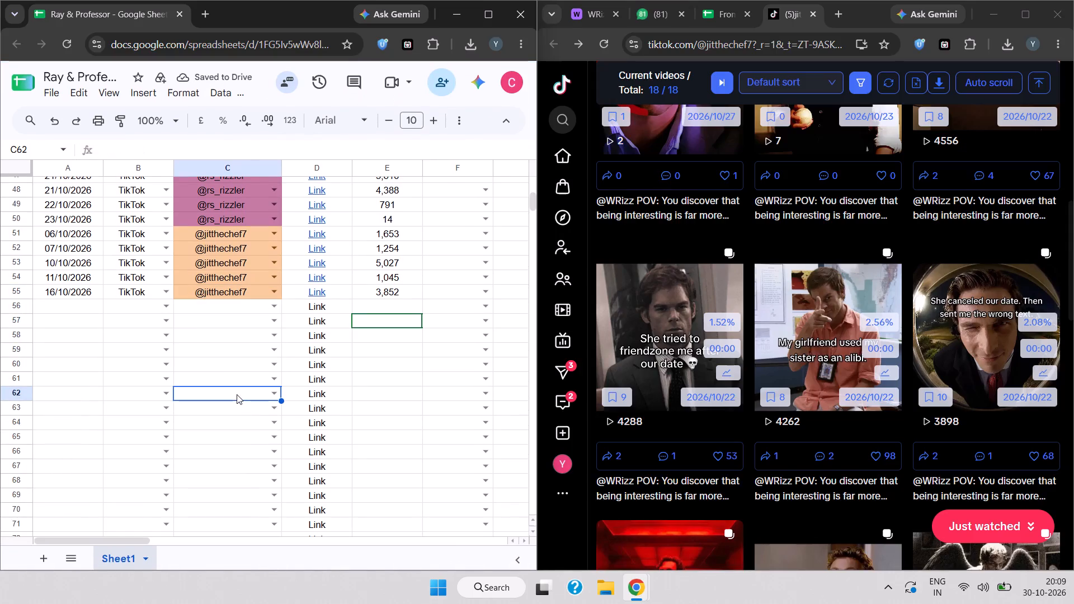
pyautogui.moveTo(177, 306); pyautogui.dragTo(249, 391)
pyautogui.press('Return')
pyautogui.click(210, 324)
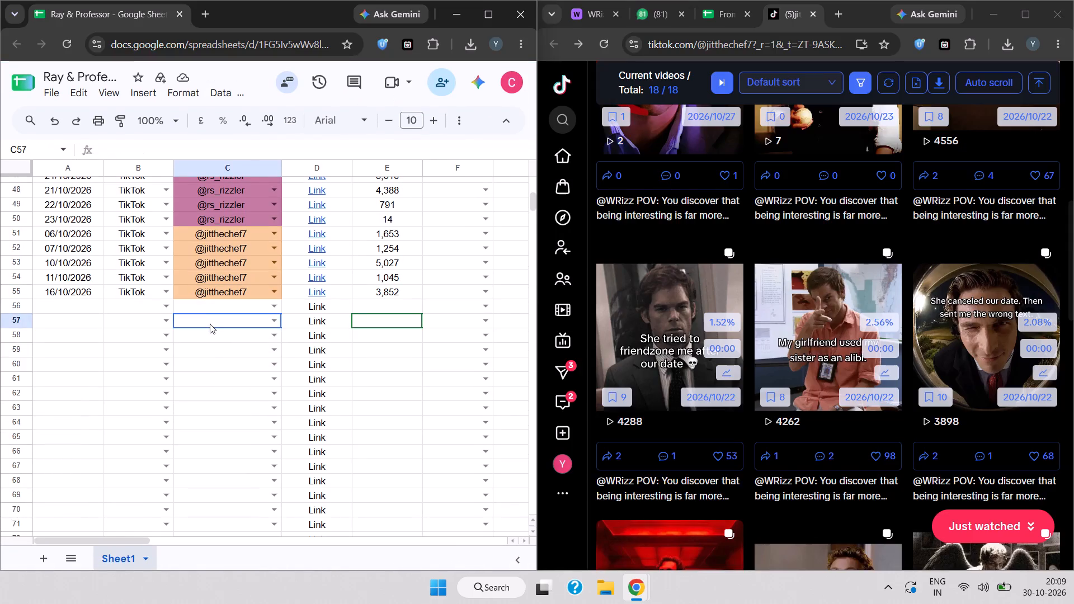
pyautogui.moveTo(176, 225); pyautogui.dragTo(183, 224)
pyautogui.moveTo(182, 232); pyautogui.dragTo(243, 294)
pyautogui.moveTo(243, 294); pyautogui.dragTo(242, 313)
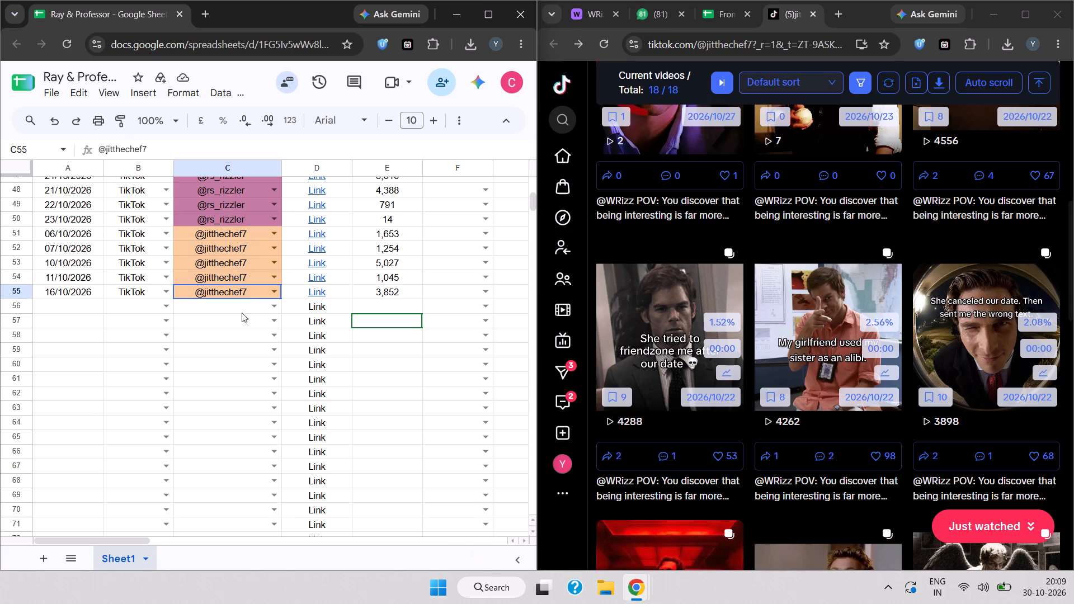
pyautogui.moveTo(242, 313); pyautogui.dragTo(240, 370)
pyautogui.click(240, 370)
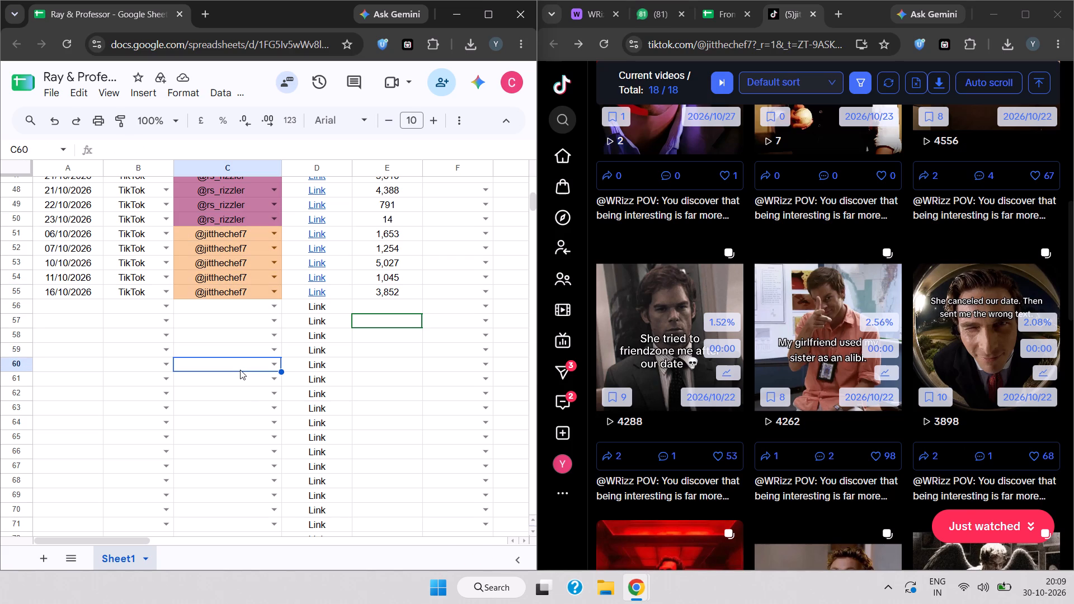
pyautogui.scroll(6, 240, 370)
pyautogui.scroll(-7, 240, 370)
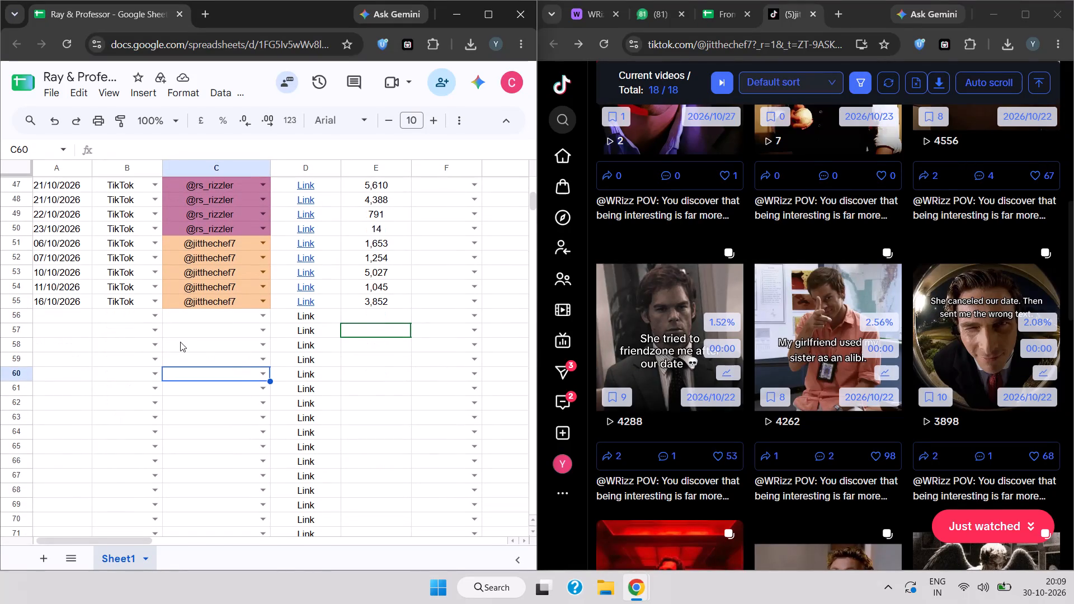
pyautogui.click(54, 316)
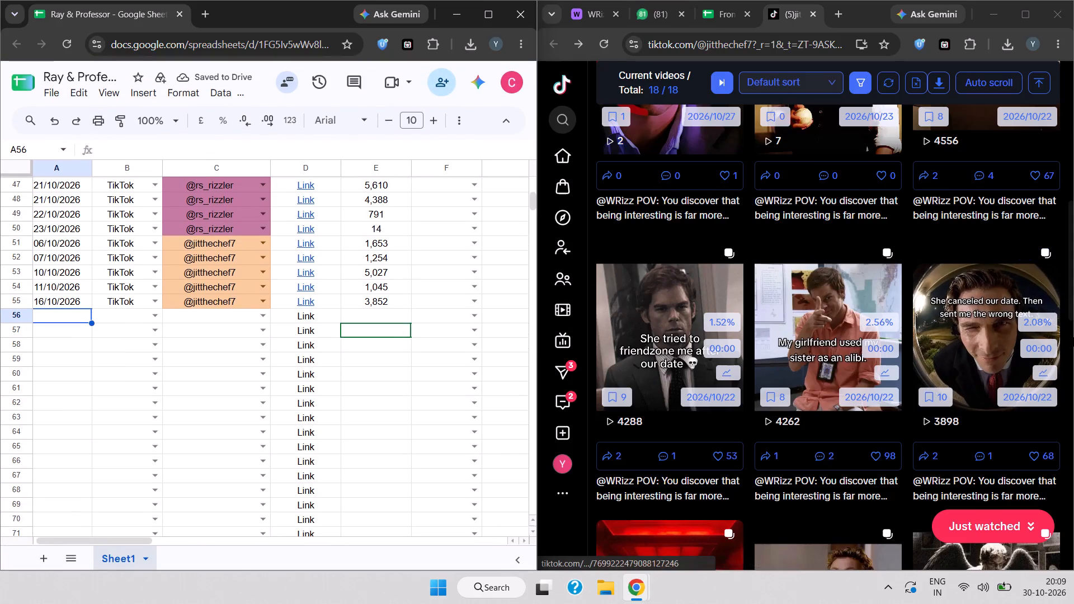
pyautogui.scroll(-1, 1021, 332)
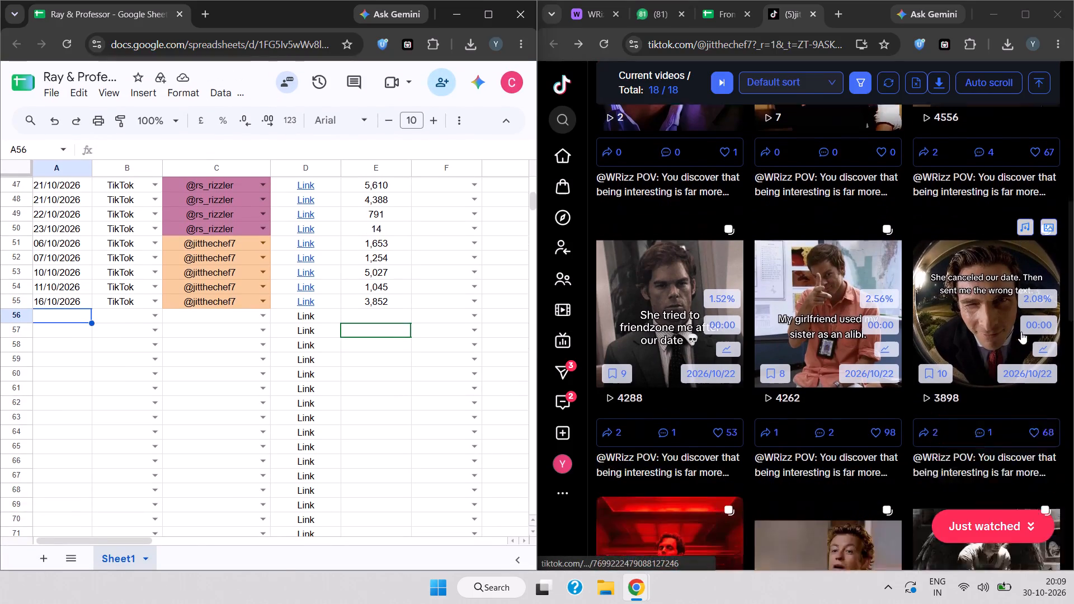
pyautogui.scroll(-2, 1021, 332)
pyautogui.scroll(1, 1006, 356)
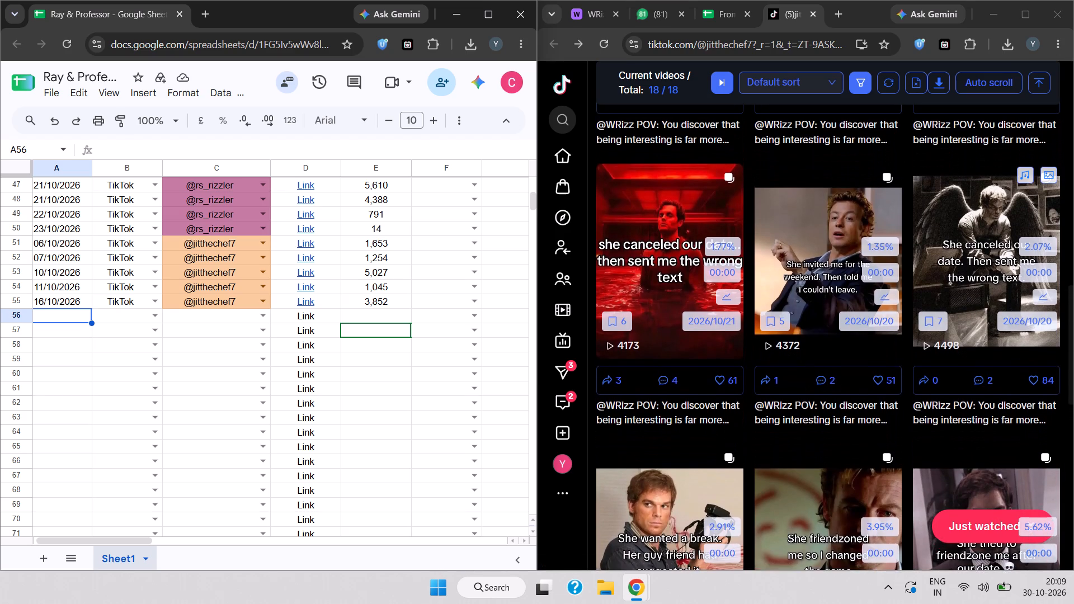
pyautogui.scroll(2, 1006, 356)
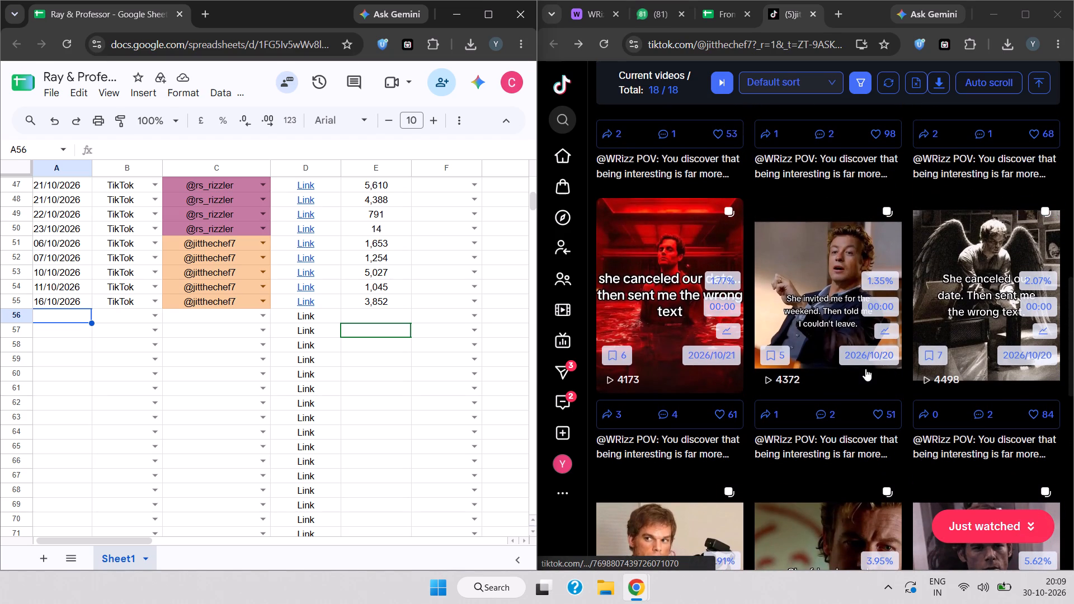
pyautogui.scroll(1, 829, 374)
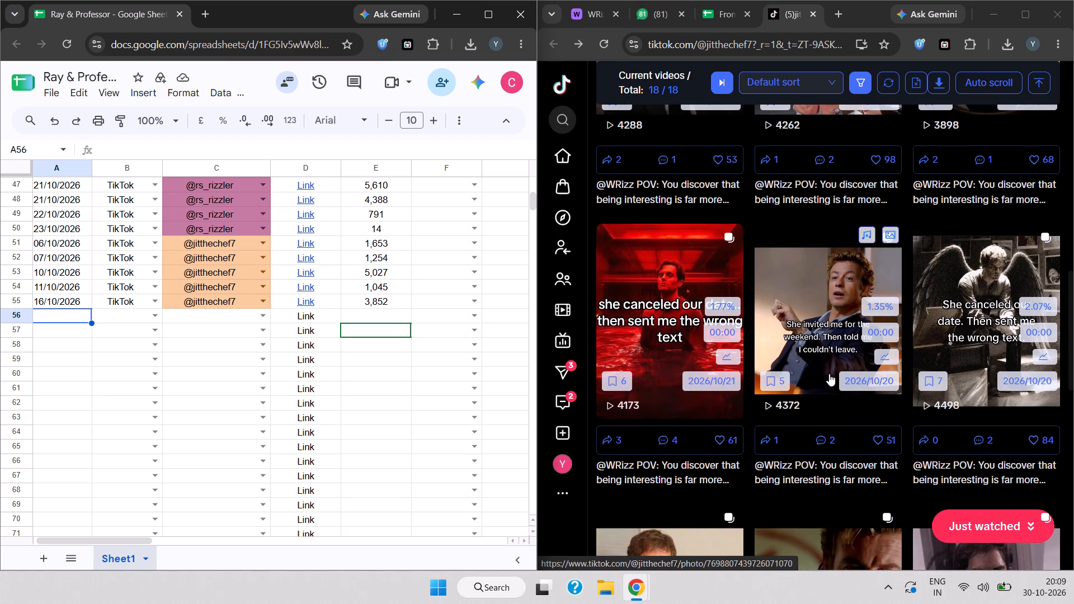
pyautogui.scroll(2, 829, 374)
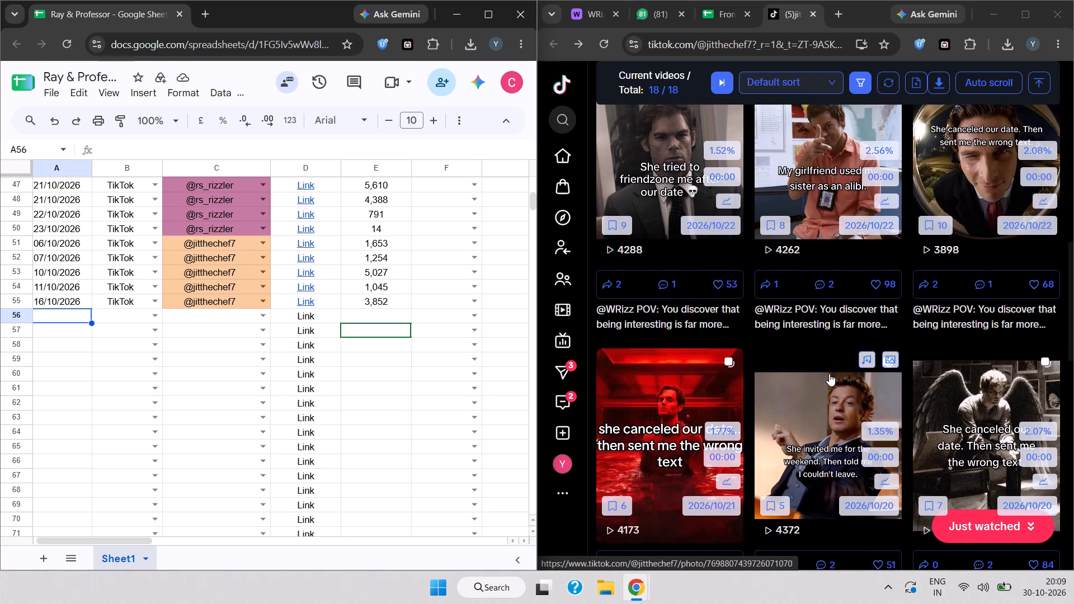
pyautogui.scroll(-3, 829, 374)
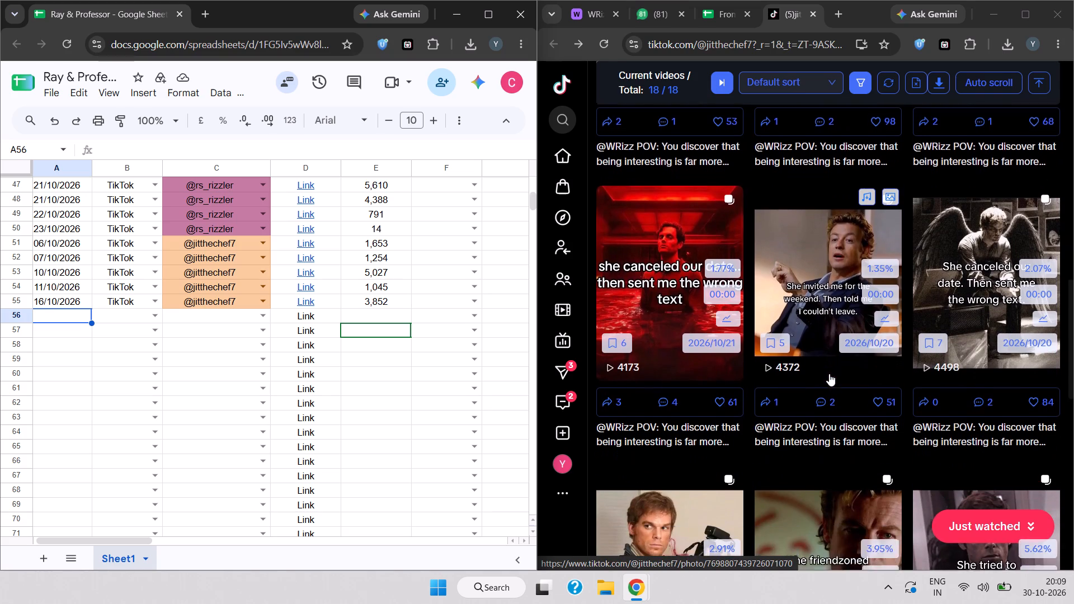
pyautogui.scroll(-2, 829, 374)
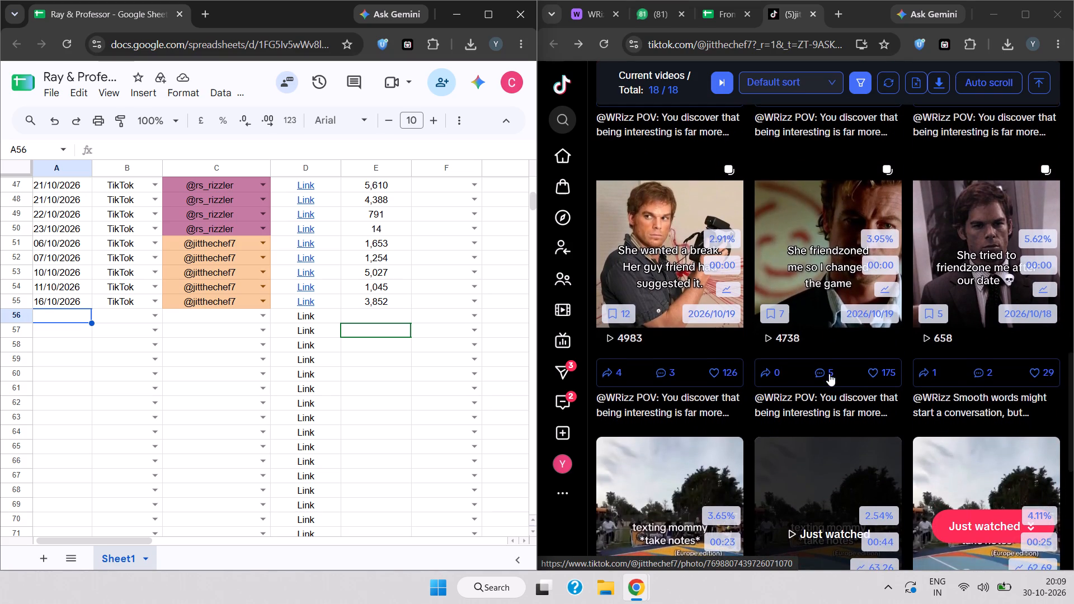
pyautogui.scroll(-4, 829, 366)
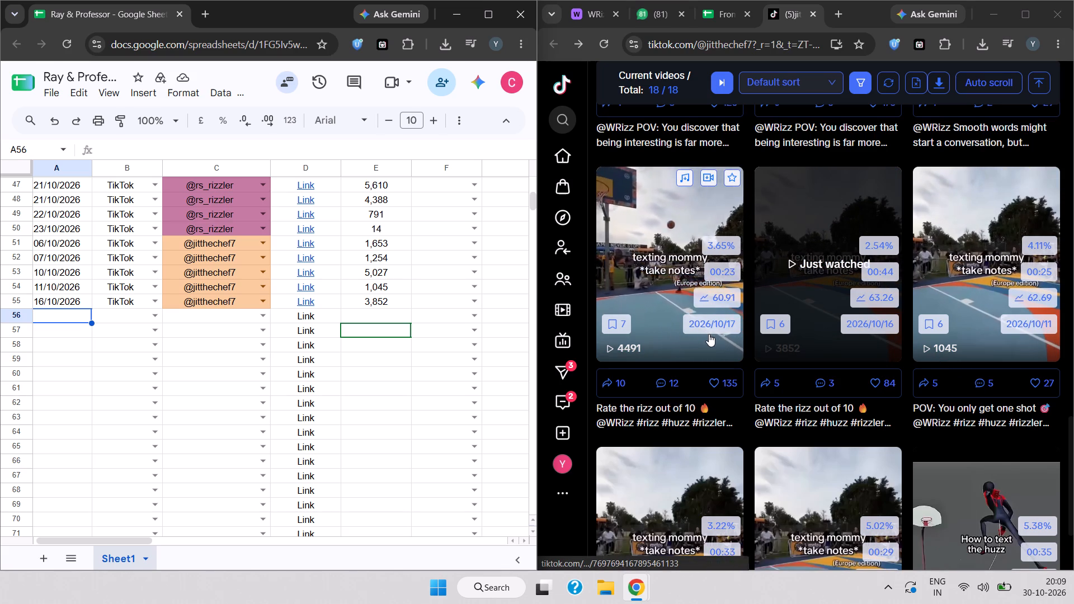
# Enter the date 17/10/2026 in cell A56 and set the platform in B56 to TikTok.
pyautogui.click(56, 315)
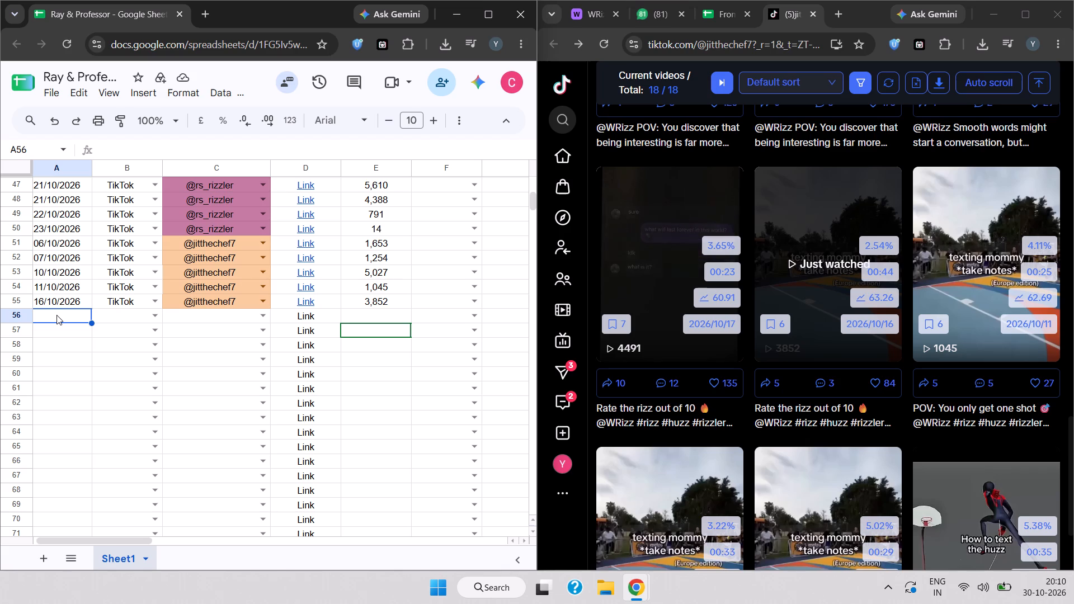
pyautogui.doubleClick(50, 315)
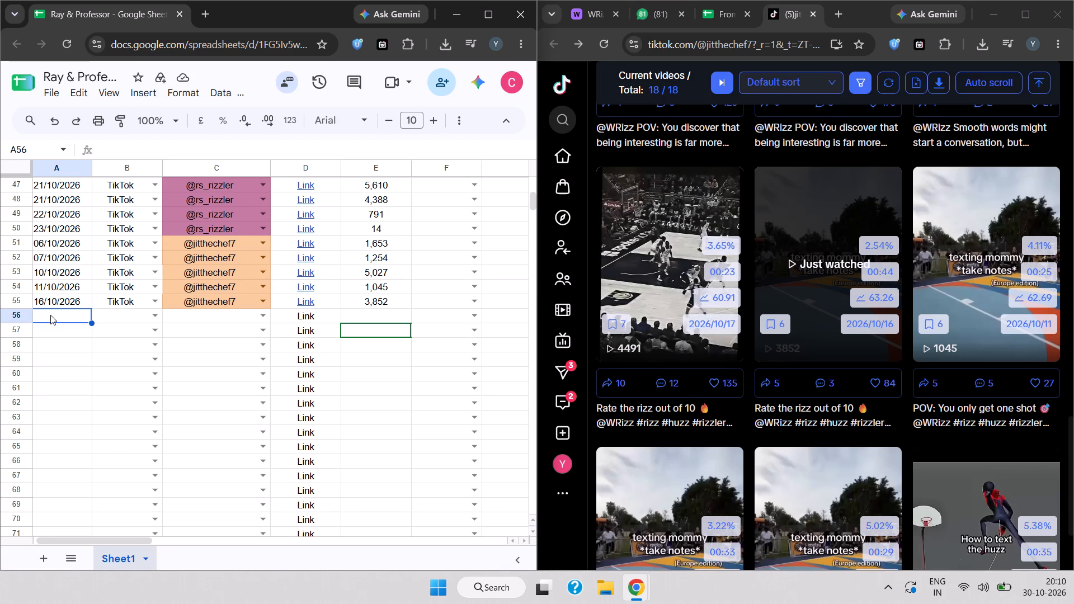
pyautogui.click(117, 416)
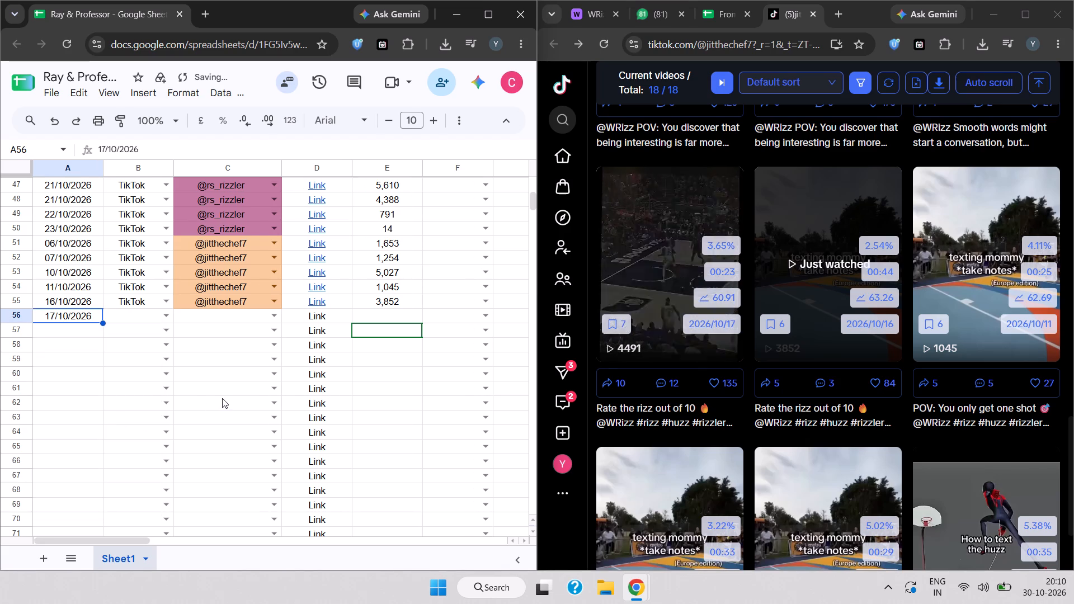
pyautogui.click(140, 315)
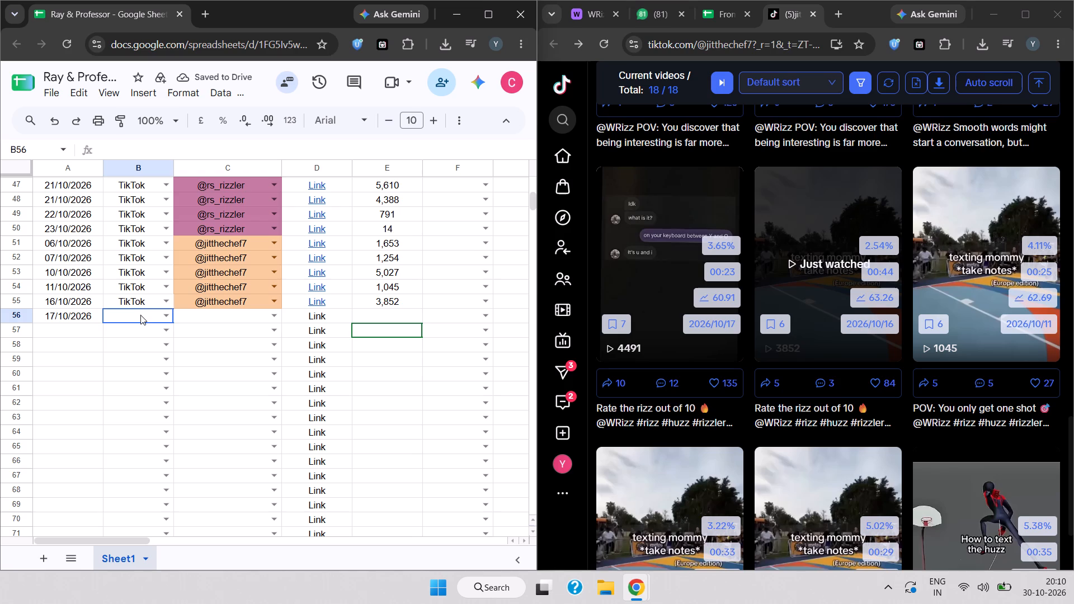
pyautogui.click(162, 316)
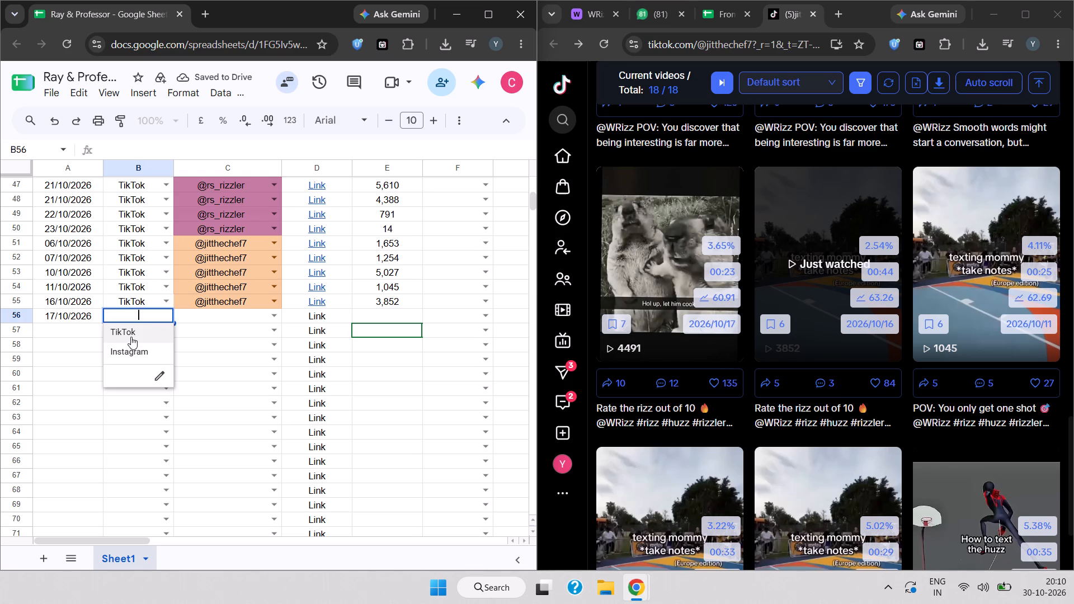
pyautogui.click(131, 337)
# Open the list of account names for cell C56.
pyautogui.click(202, 315)
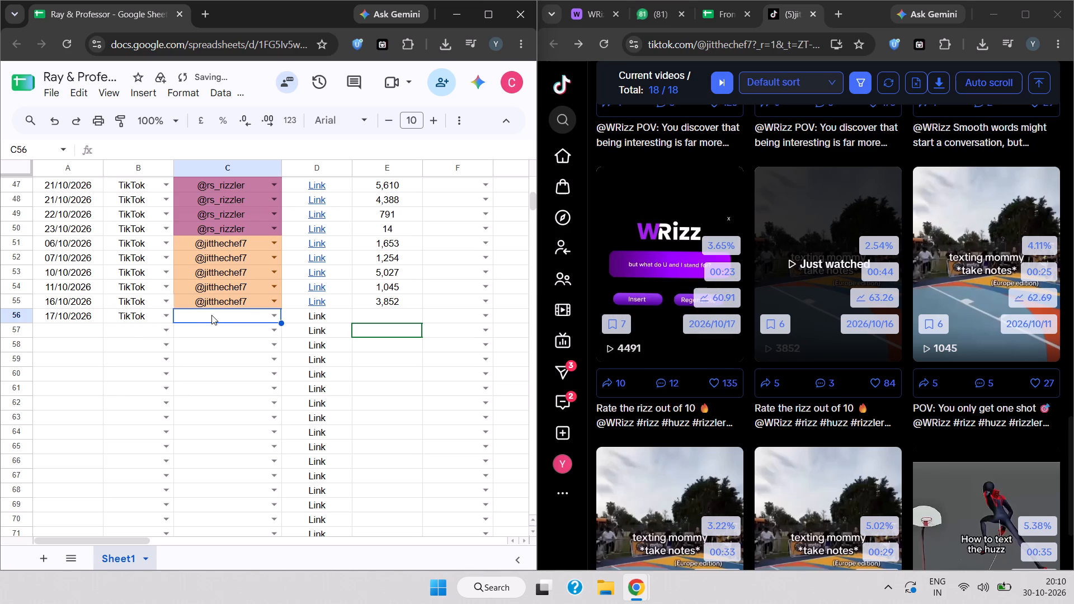
pyautogui.click(220, 315)
pyautogui.click(272, 313)
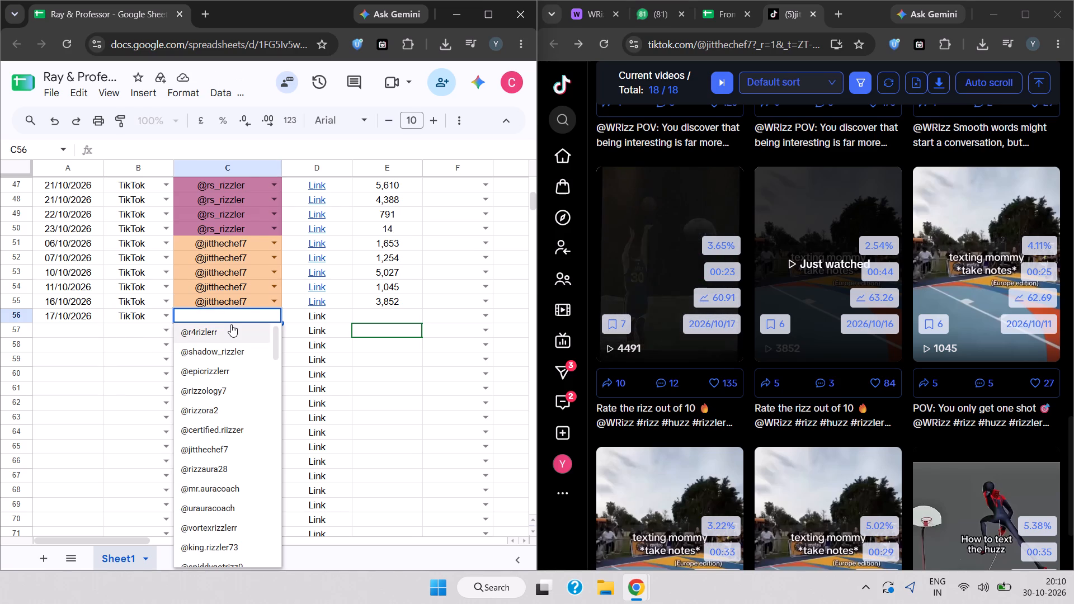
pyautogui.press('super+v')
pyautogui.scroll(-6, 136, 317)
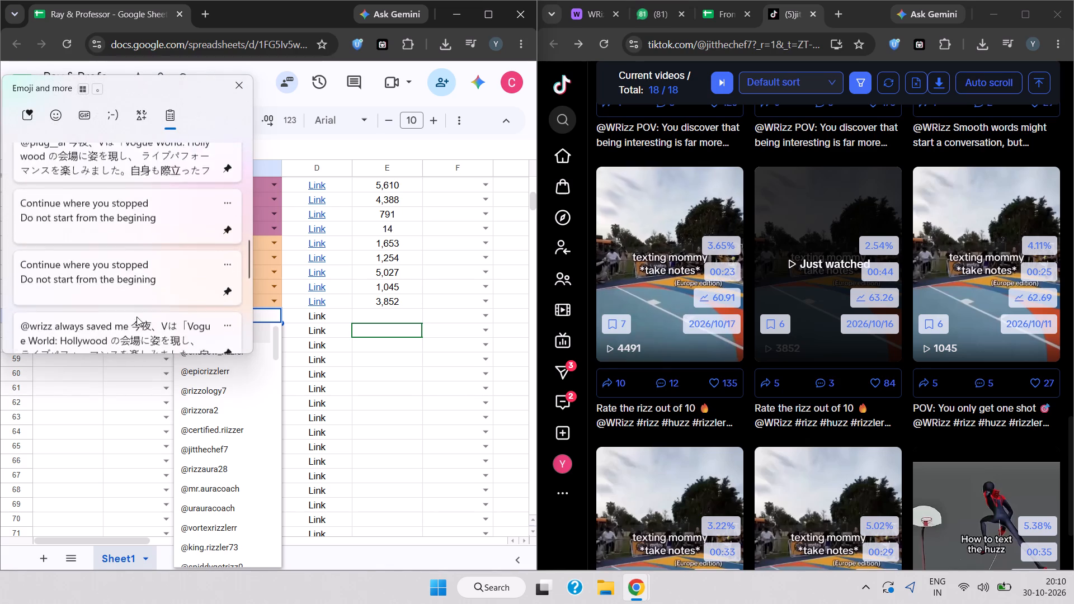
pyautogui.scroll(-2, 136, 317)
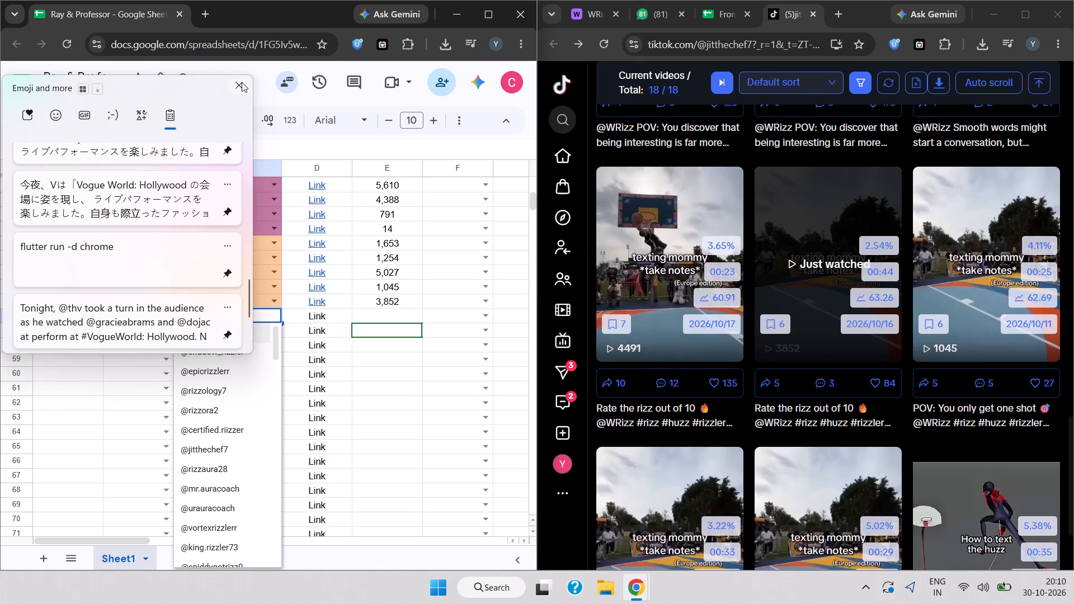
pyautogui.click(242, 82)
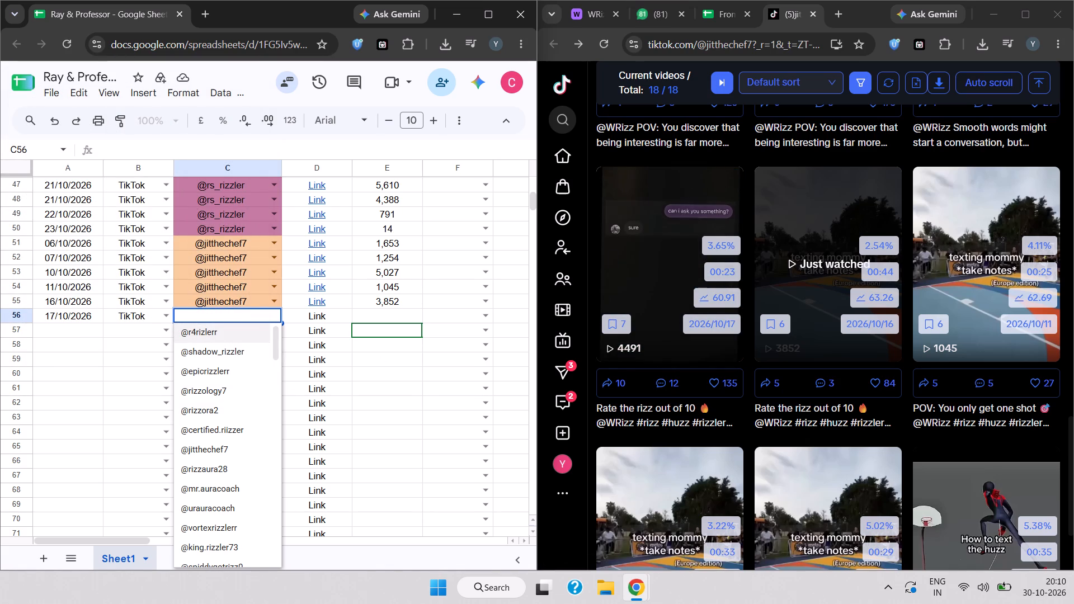
pyautogui.moveTo(251, 299); pyautogui.dragTo(255, 317)
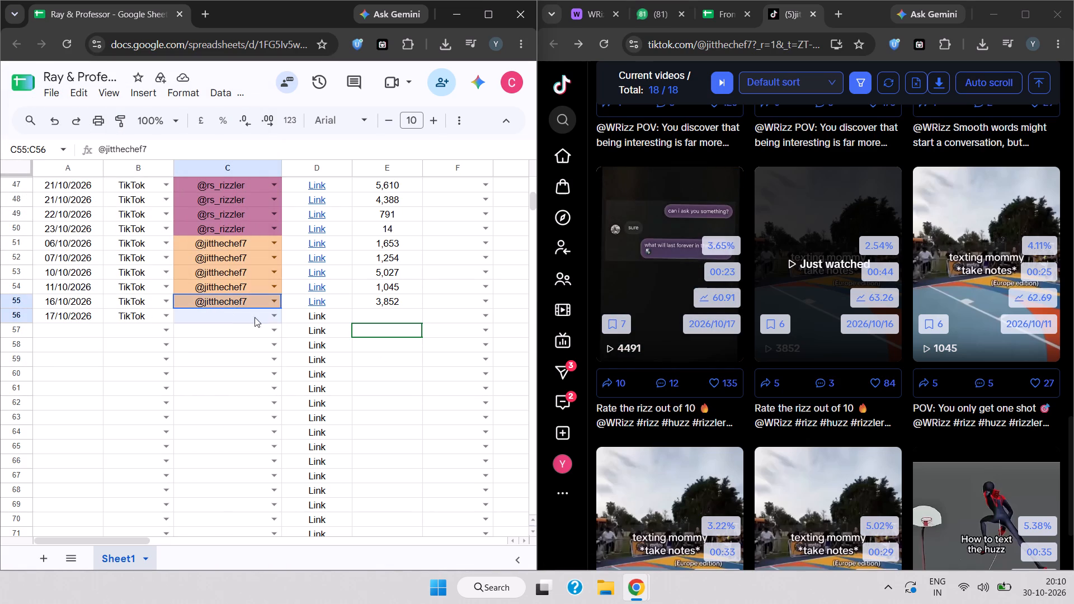
pyautogui.moveTo(255, 317); pyautogui.dragTo(273, 315)
pyautogui.click(273, 315)
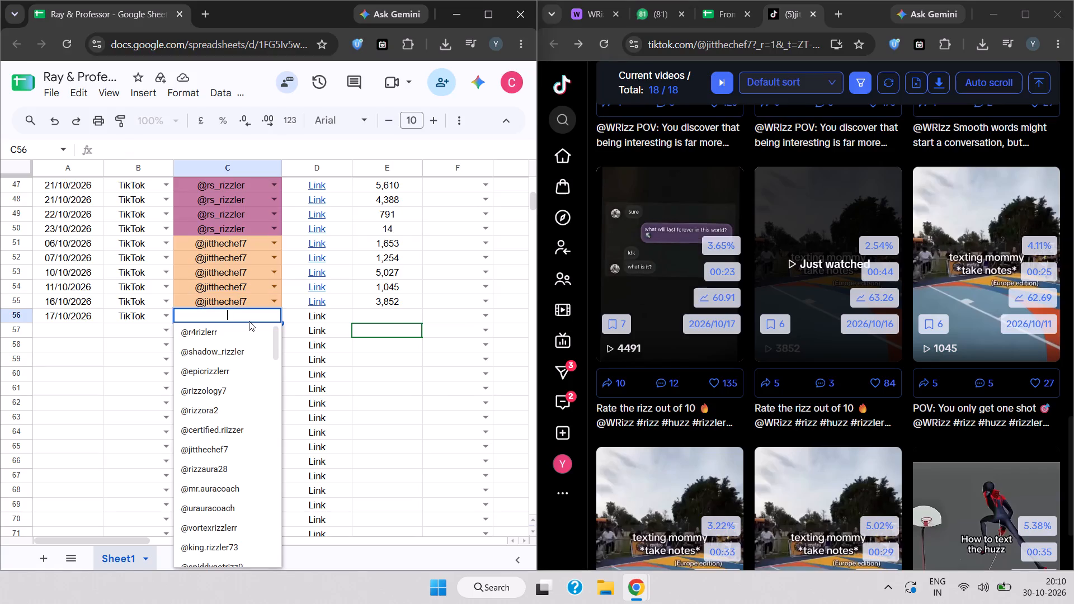
pyautogui.hotkey('shift', '@')
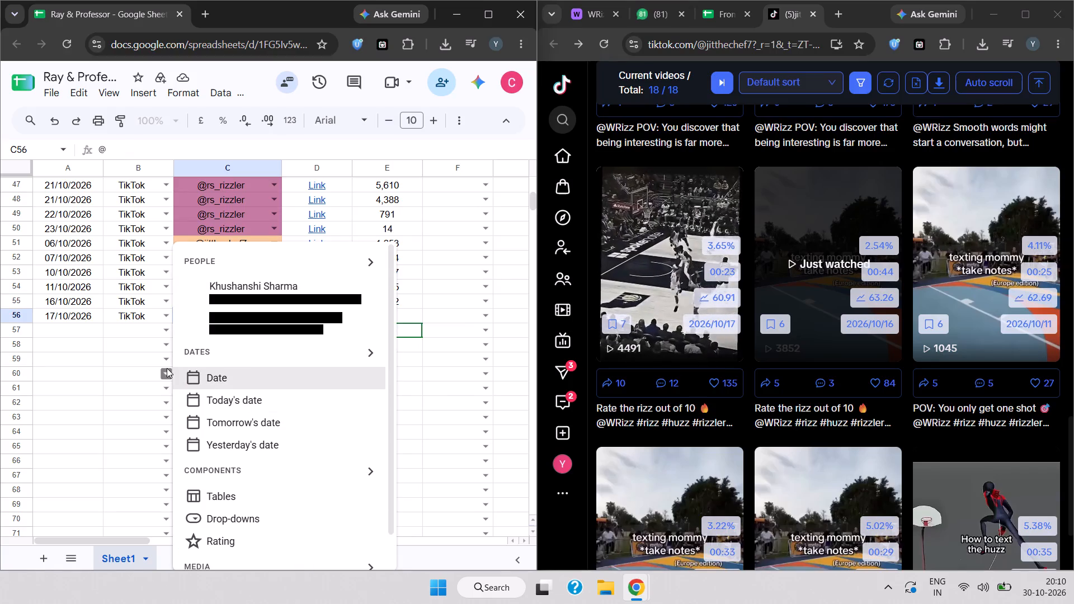
pyautogui.click(150, 357)
pyautogui.click(233, 319)
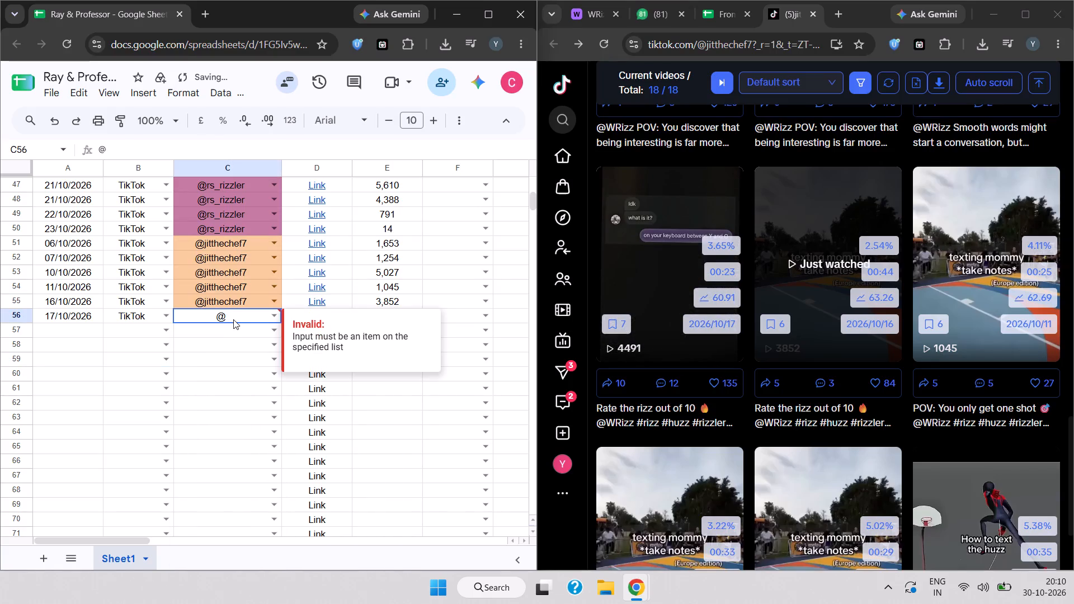
pyautogui.click(232, 315)
pyautogui.doubleClick(232, 315)
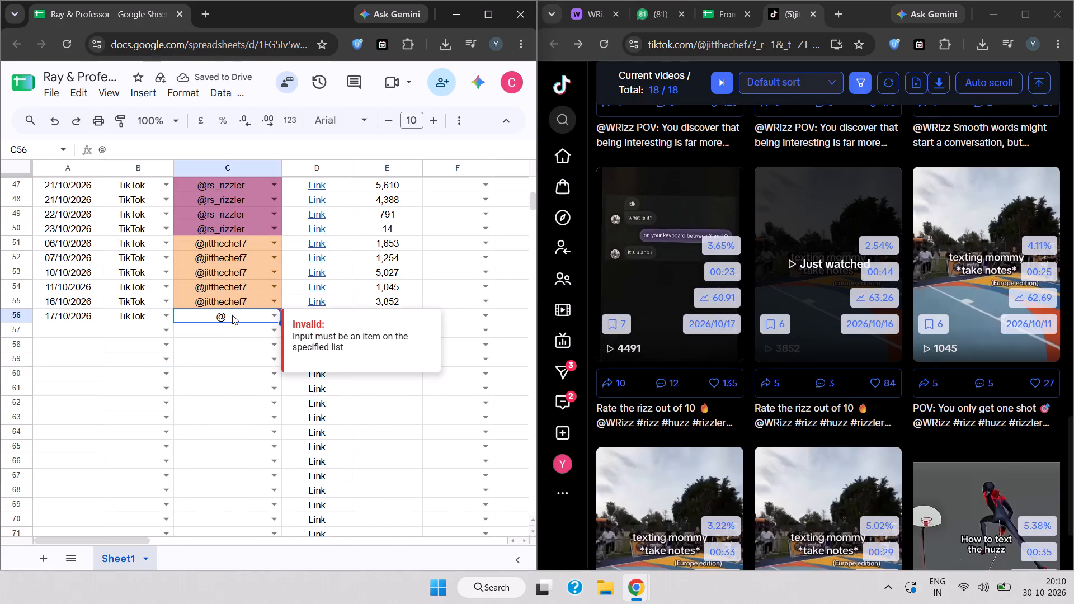
pyautogui.write('jit')
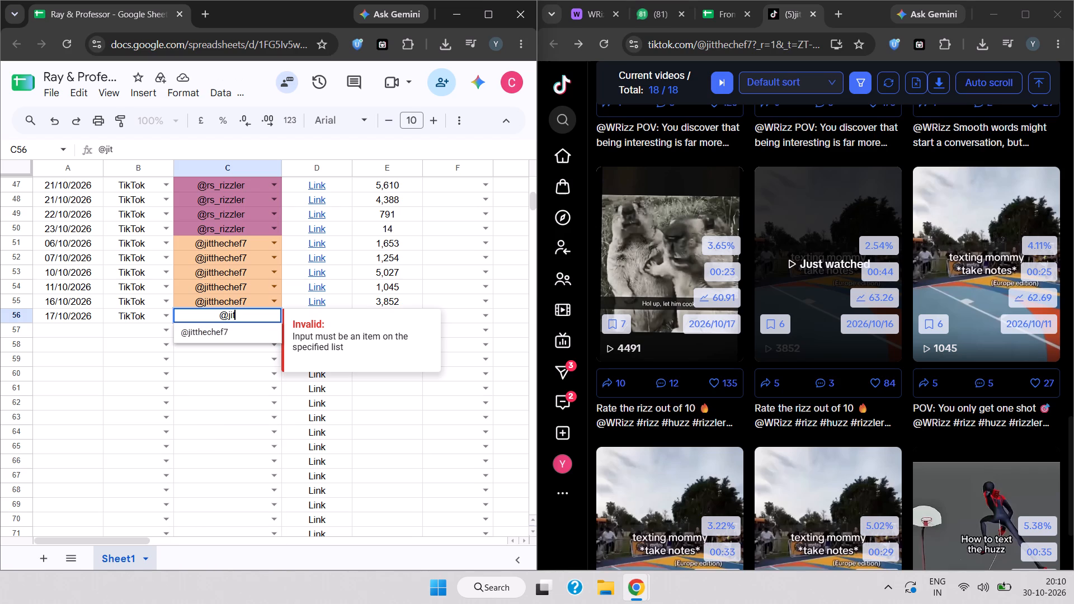
pyautogui.click(225, 336)
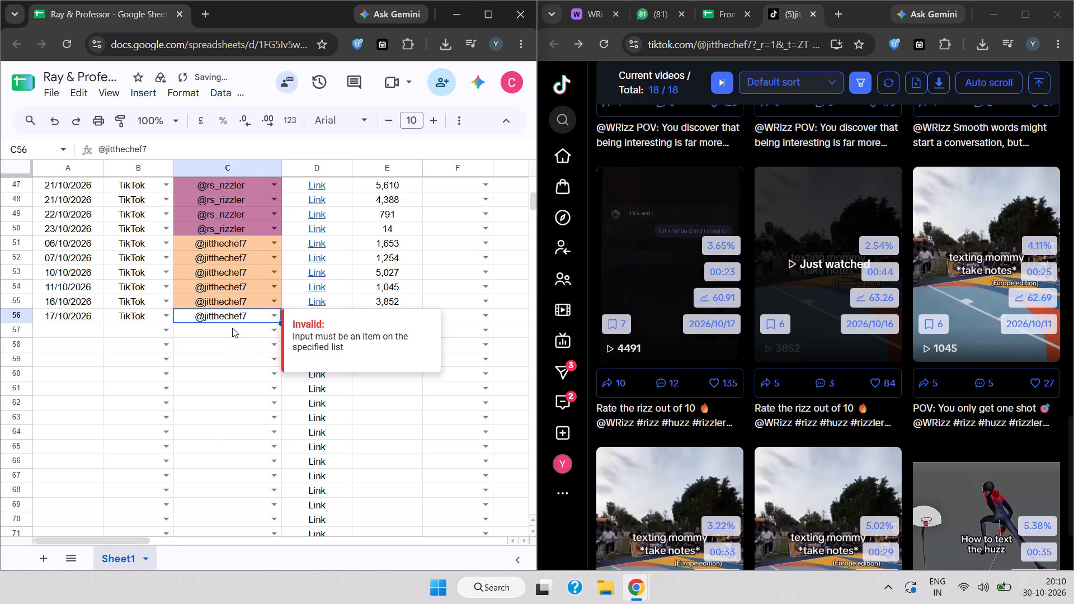
pyautogui.click(252, 312)
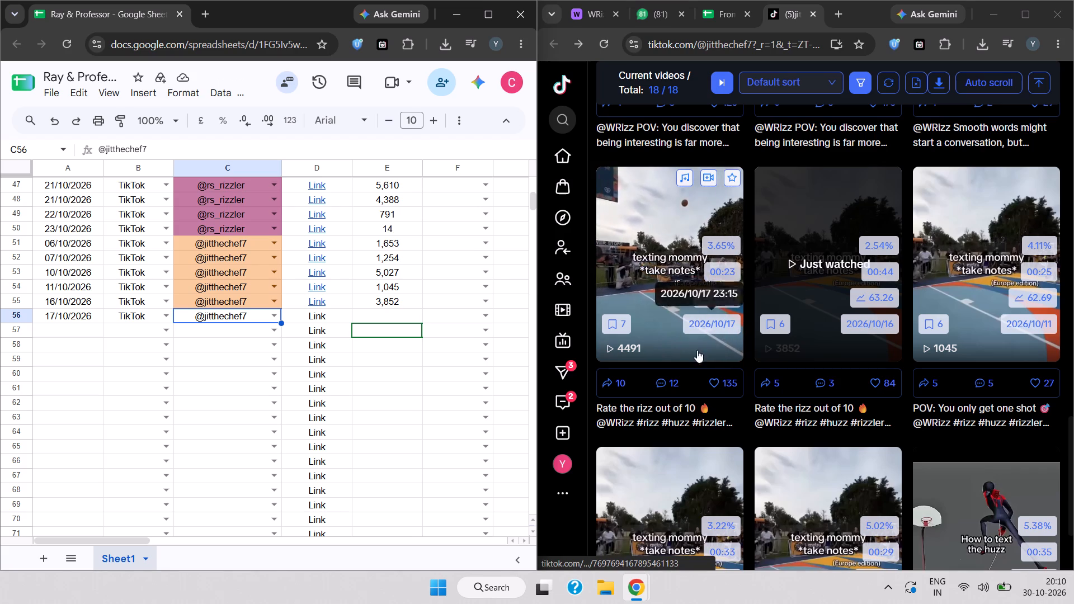
# Enter 4491 as the view count of the 2026/10/17 video in cell E56.
pyautogui.click(391, 316)
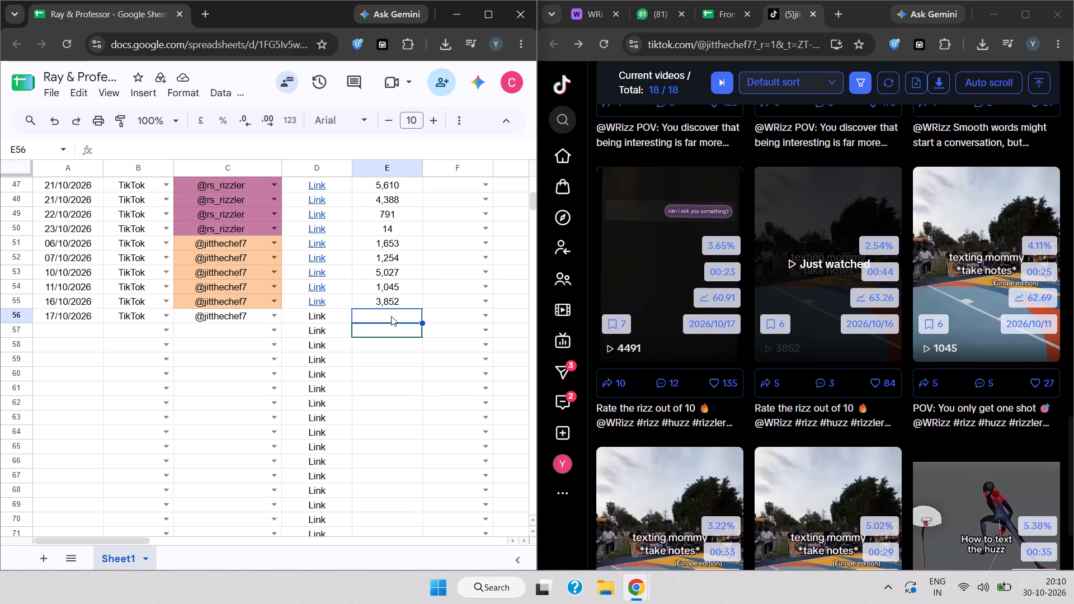
pyautogui.write('44')
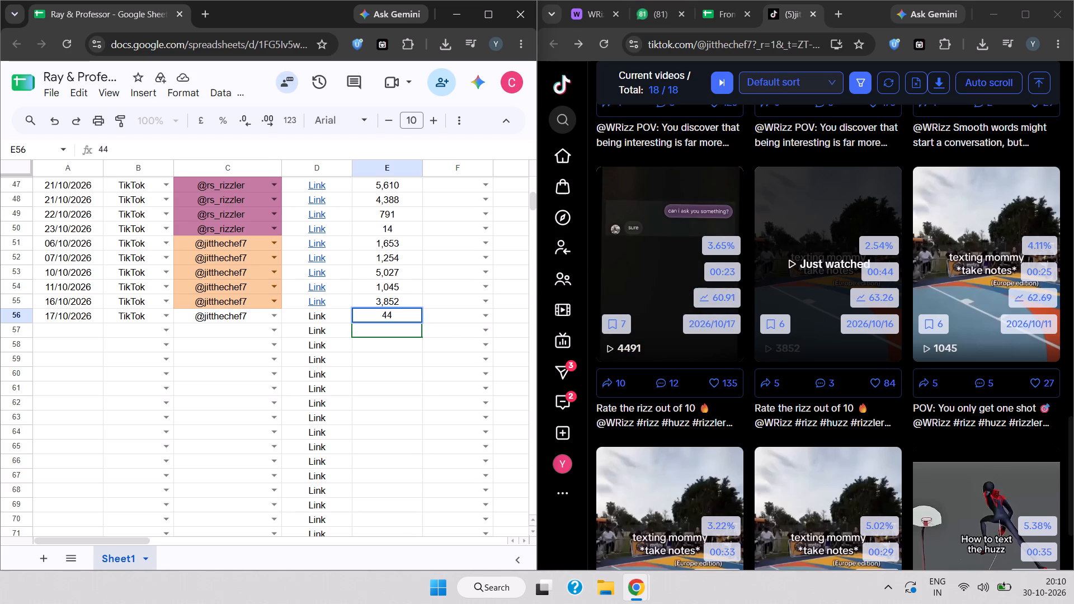
pyautogui.write('91')
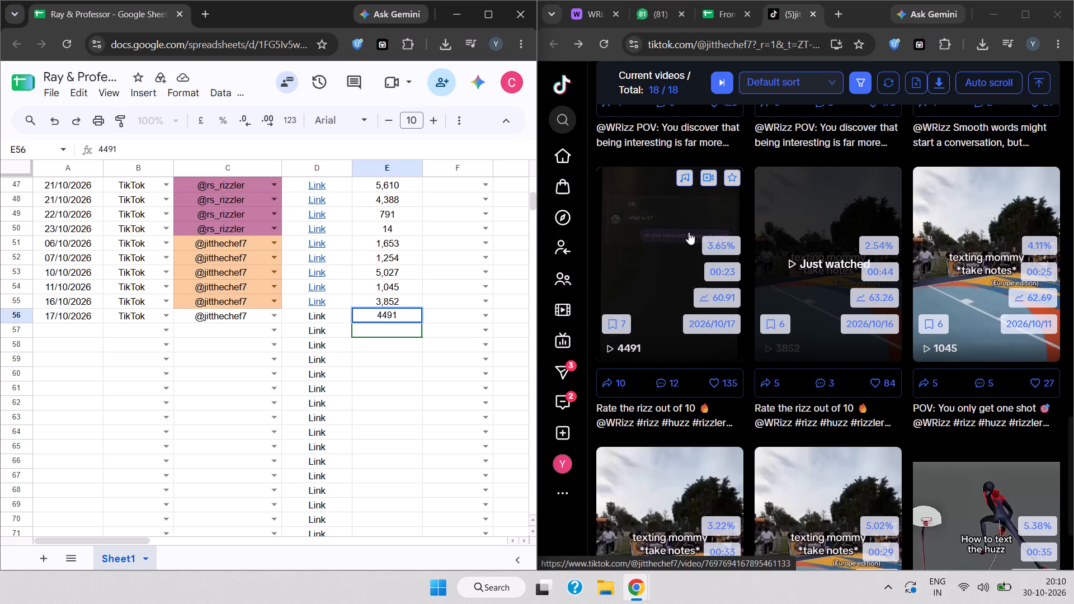
pyautogui.click(607, 382)
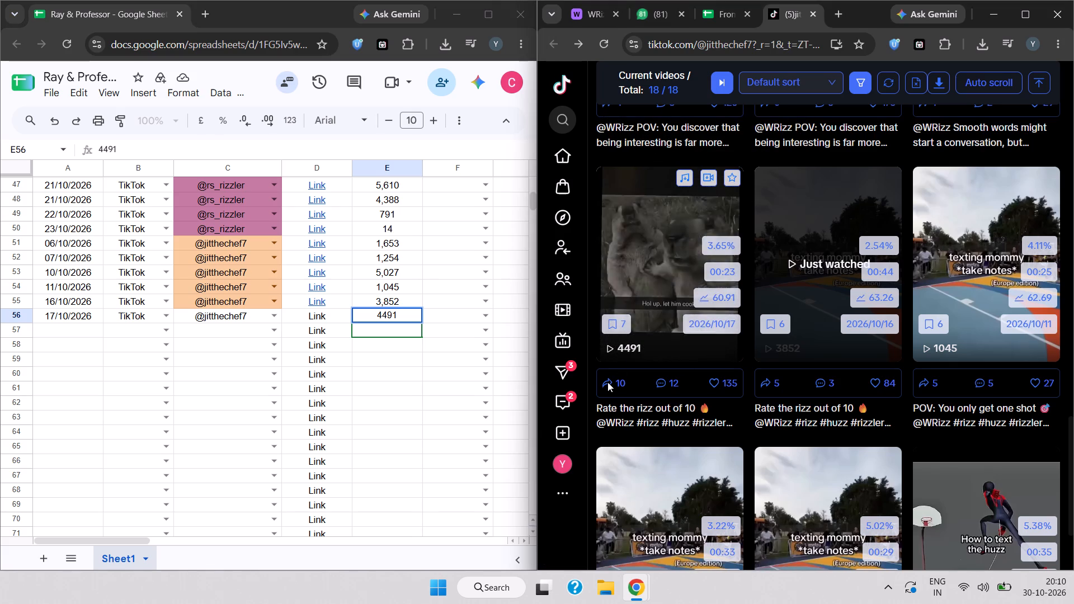
pyautogui.click(607, 382)
pyautogui.click(607, 382)
pyautogui.click(651, 304)
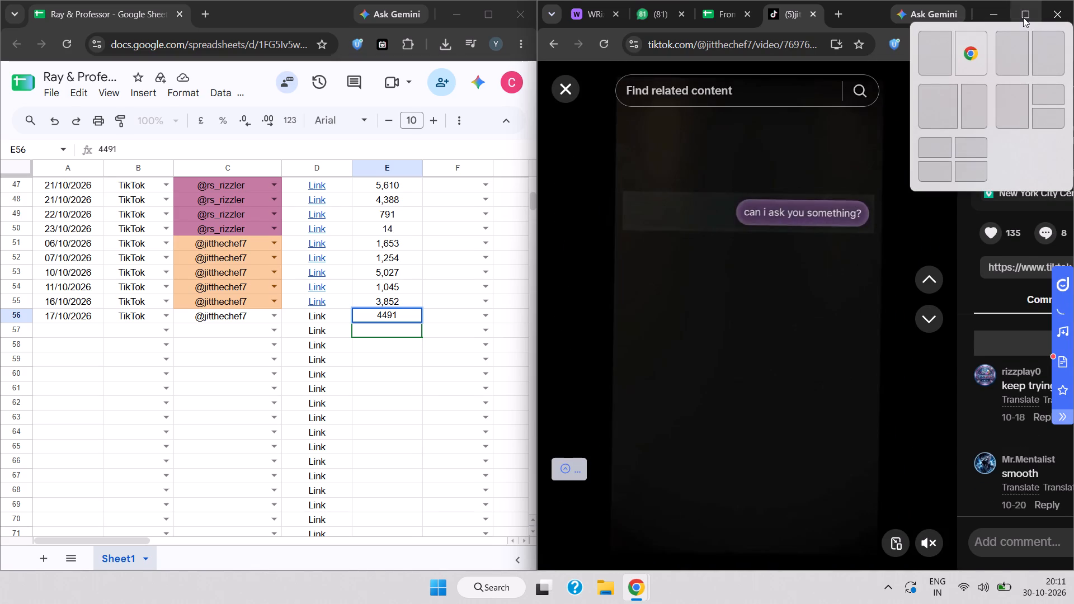
pyautogui.click(1023, 17)
pyautogui.click(1019, 267)
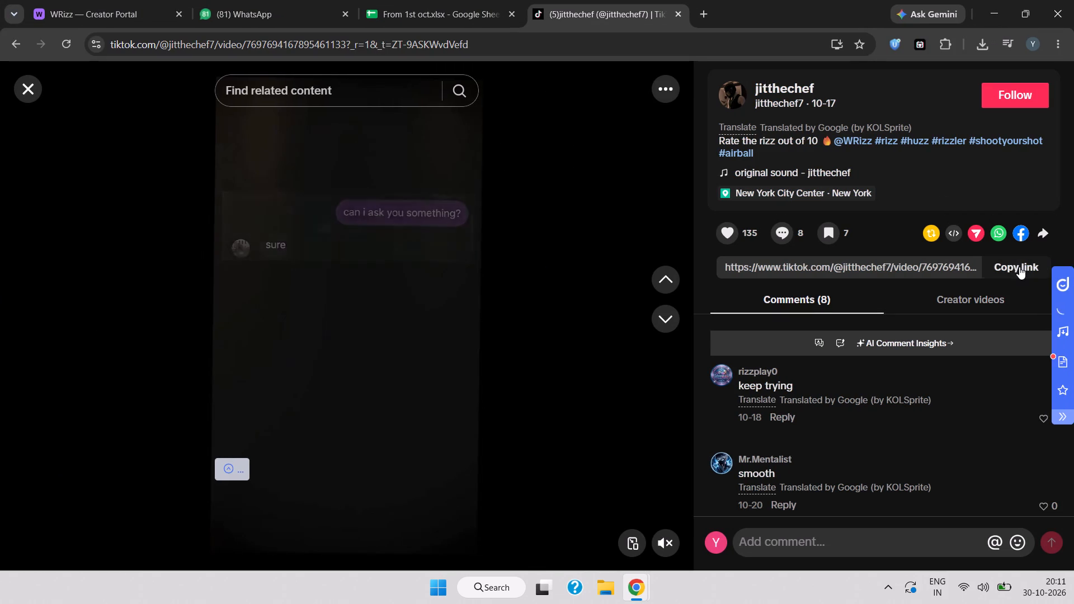
pyautogui.click(1031, 13)
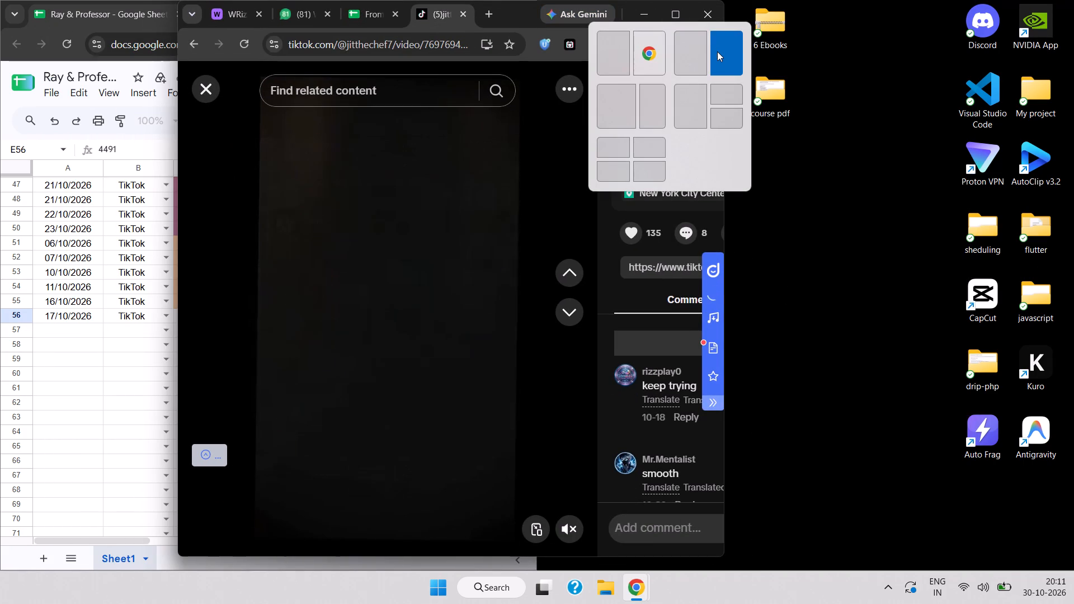
pyautogui.click(724, 53)
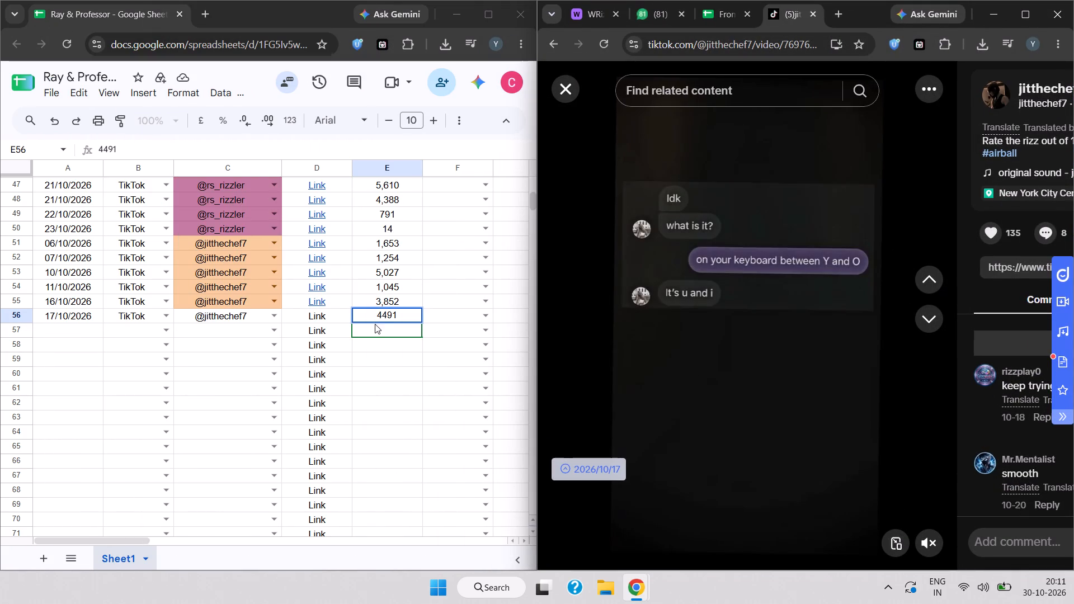
# Attach the copied video link to the Link text in cell D56.
pyautogui.rightClick(314, 315)
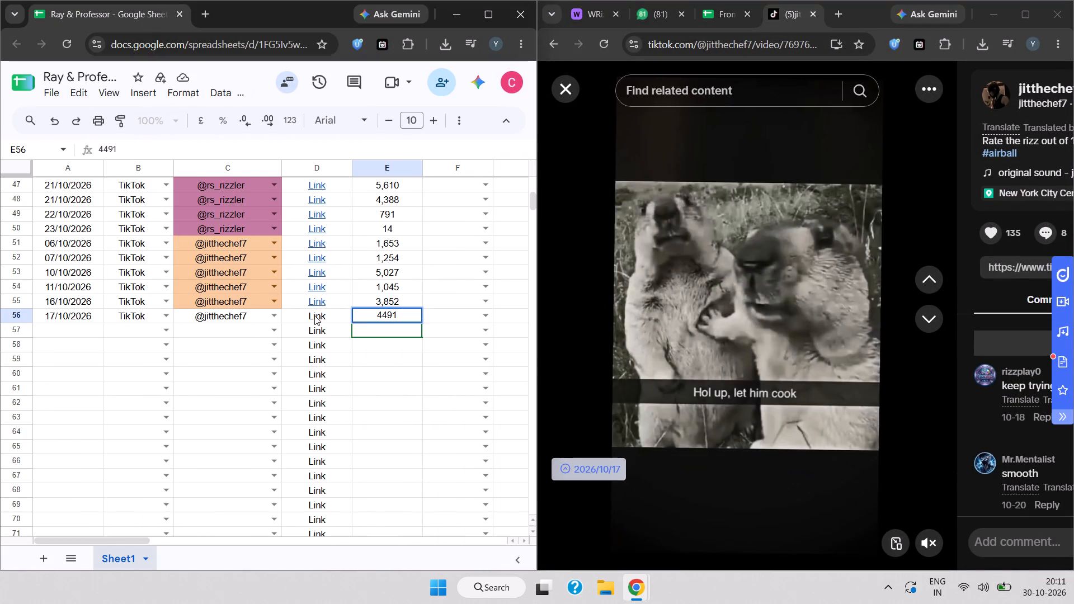
pyautogui.scroll(-5, 373, 398)
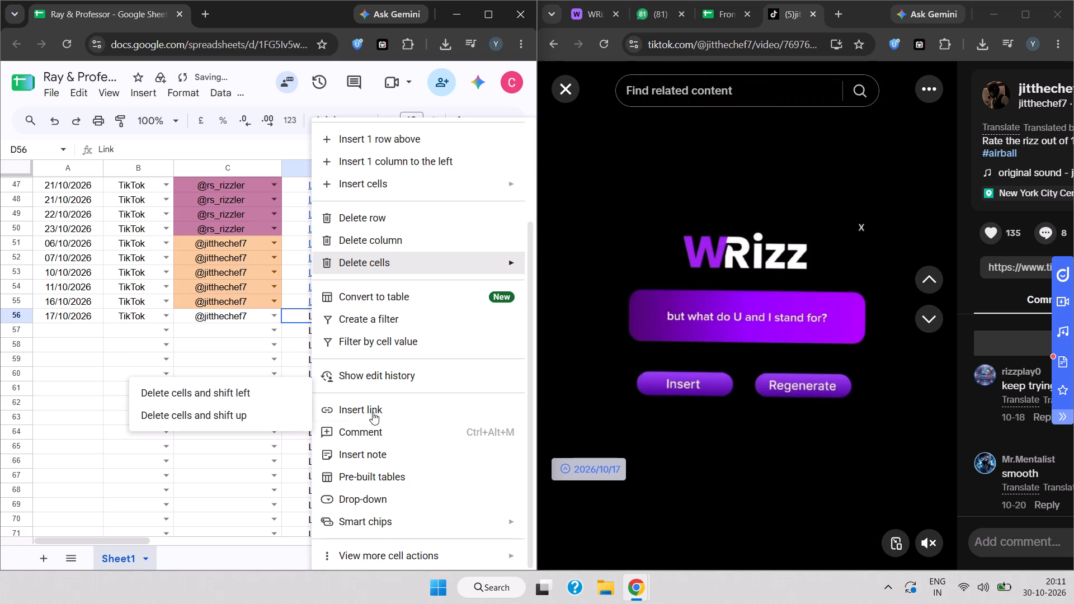
pyautogui.click(381, 406)
pyautogui.hotkey('ctrl', 'v')
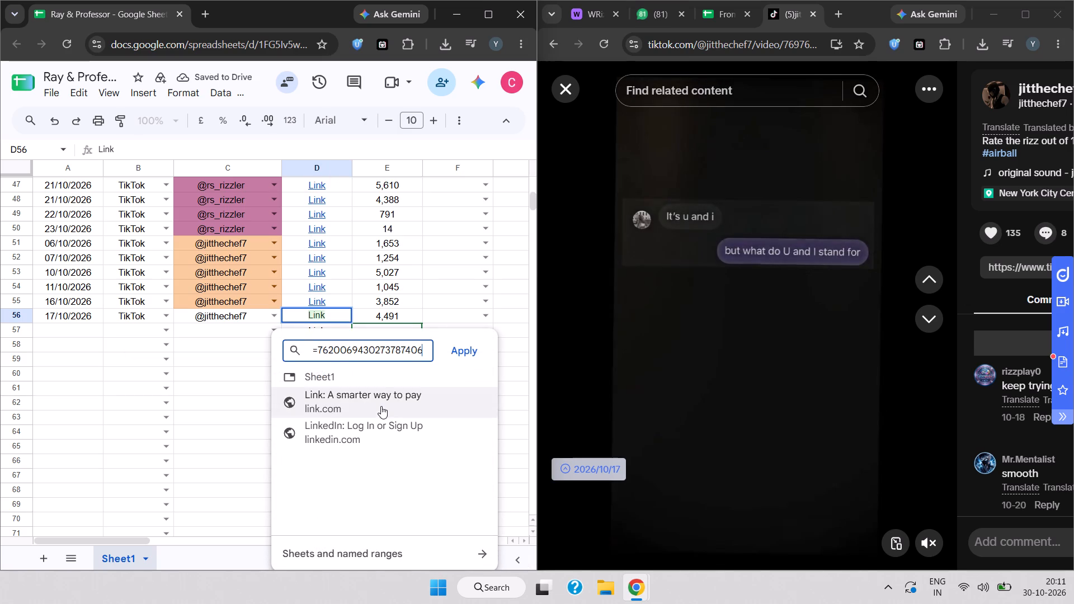
pyautogui.click(465, 350)
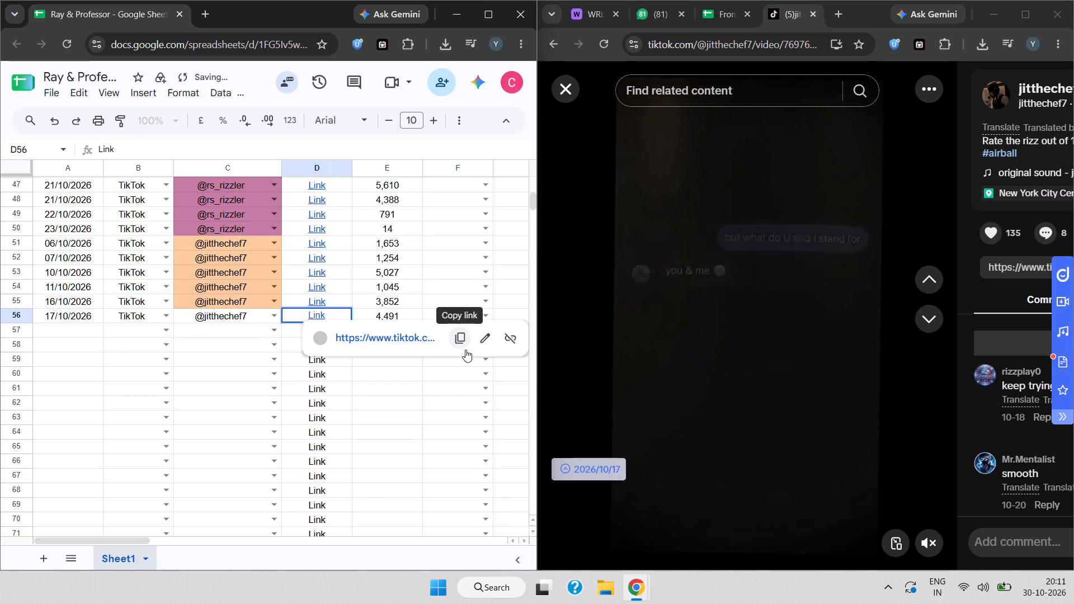
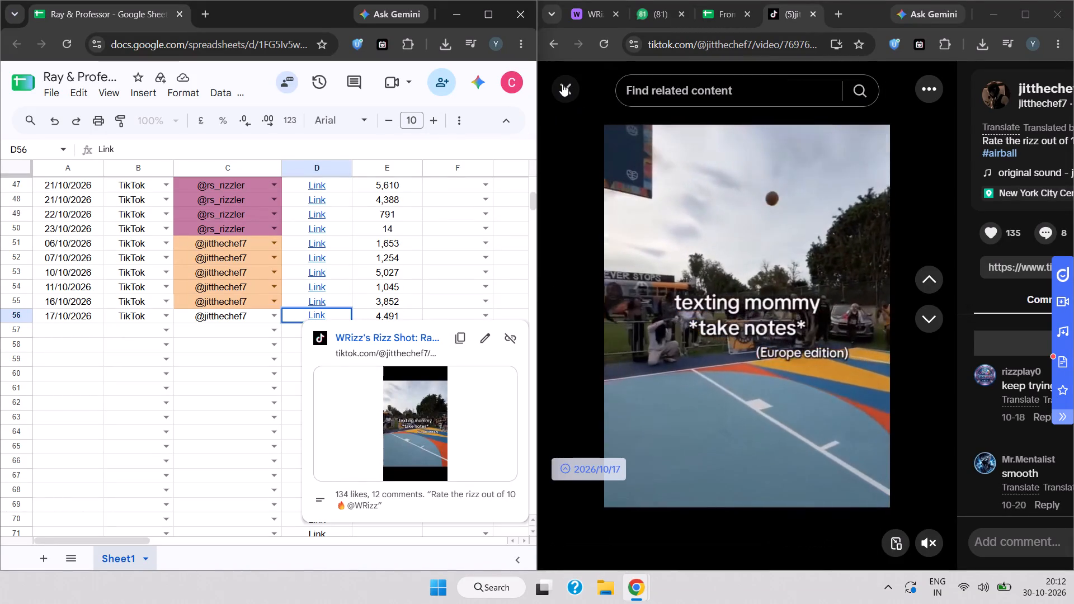
pyautogui.click(562, 84)
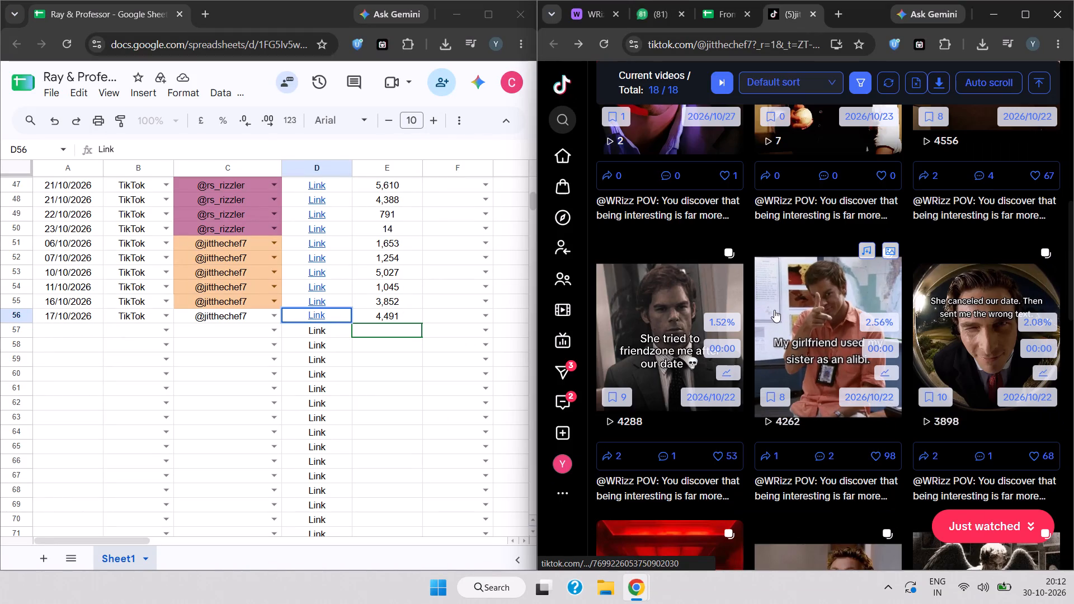
pyautogui.scroll(1, 848, 301)
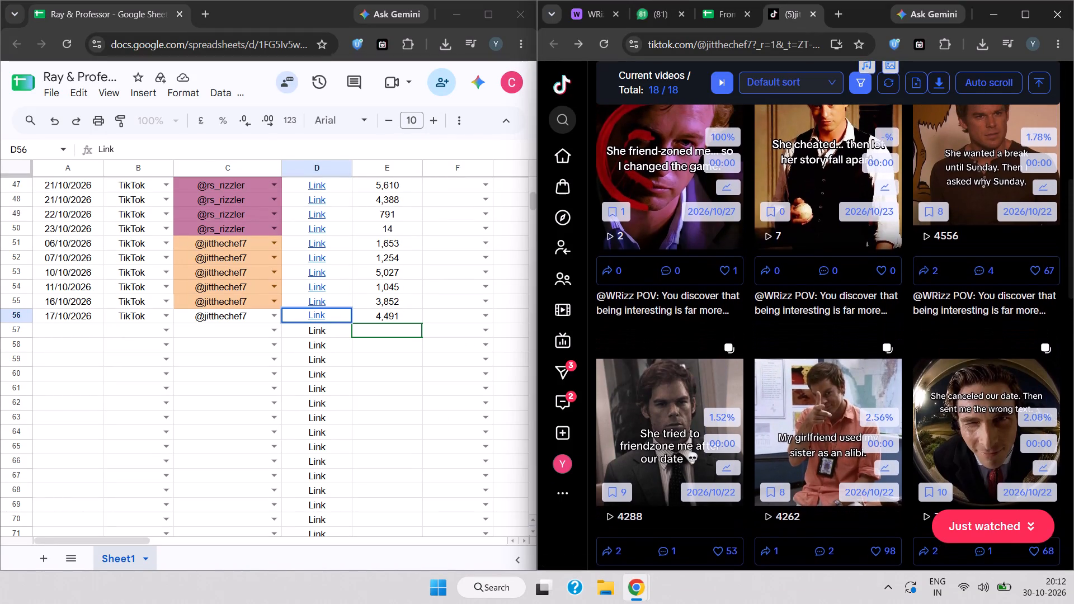
pyautogui.scroll(1, 848, 301)
pyautogui.scroll(-2, 848, 301)
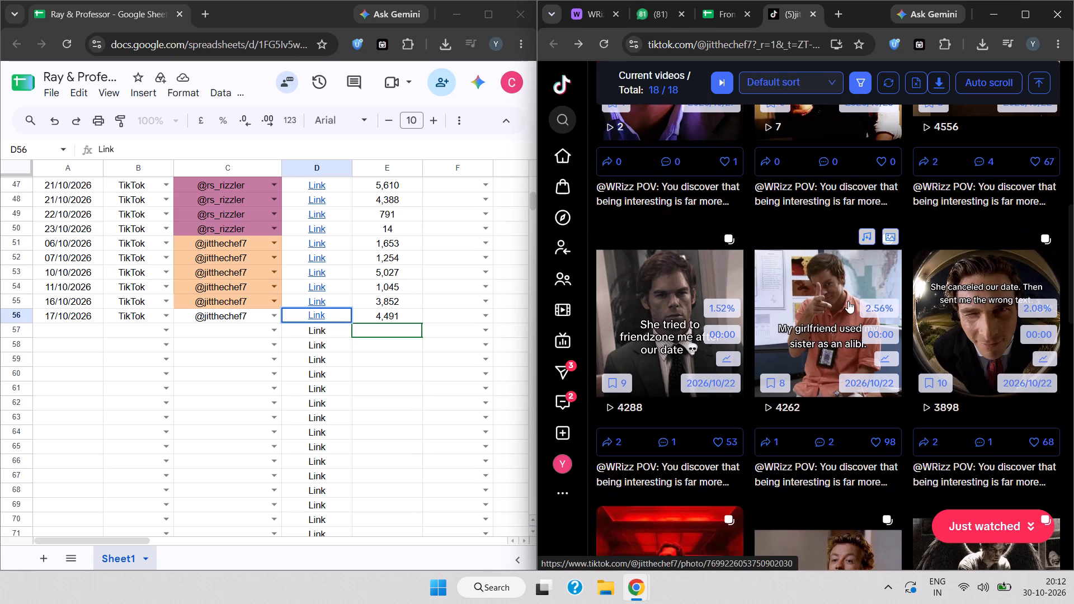
pyautogui.scroll(-3, 848, 301)
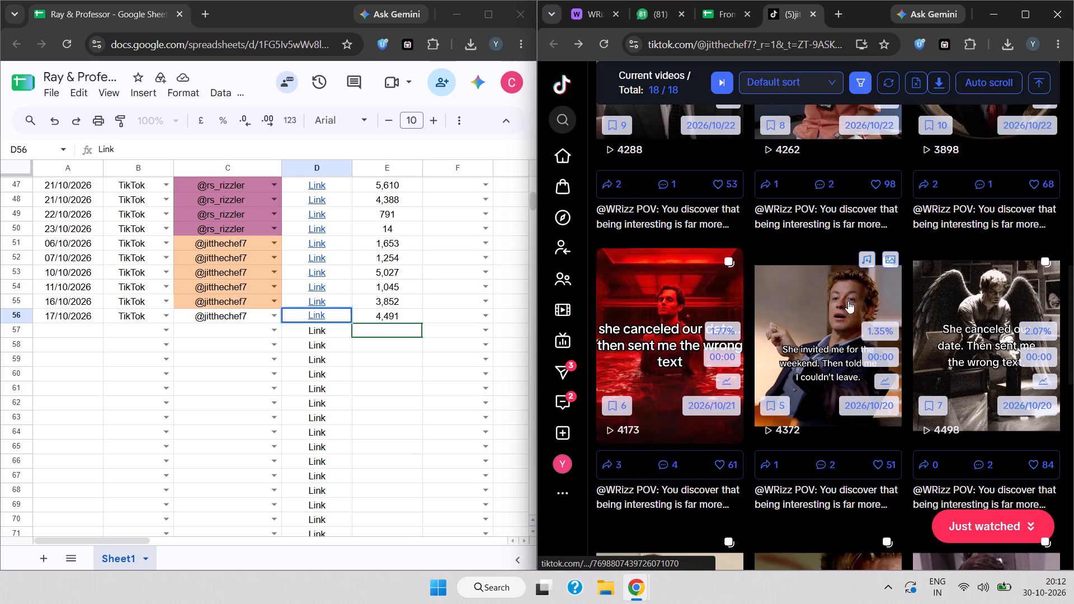
pyautogui.scroll(-1, 848, 301)
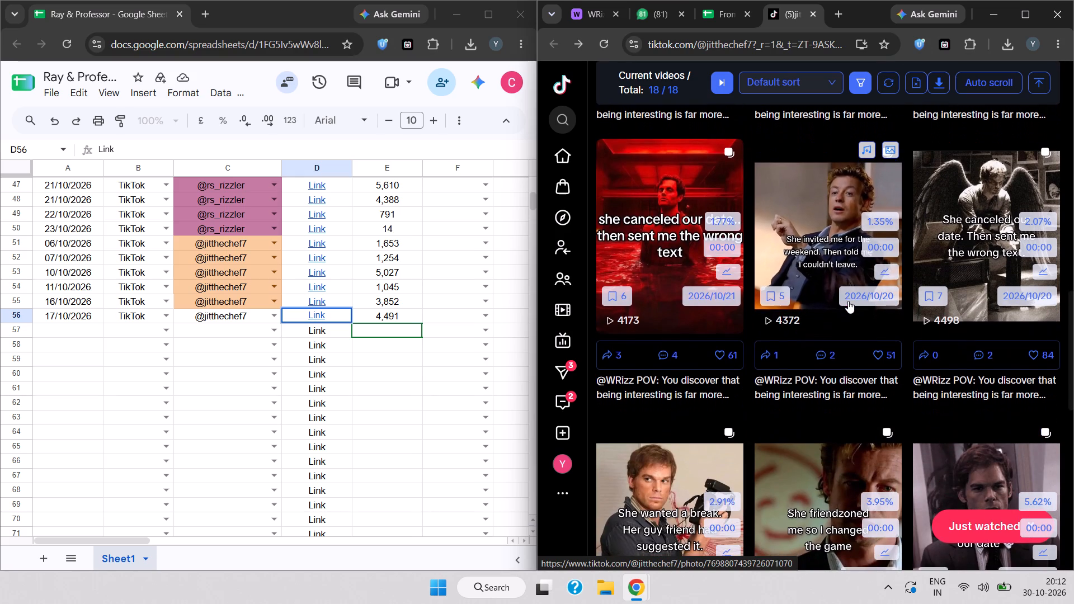
pyautogui.scroll(-3, 848, 301)
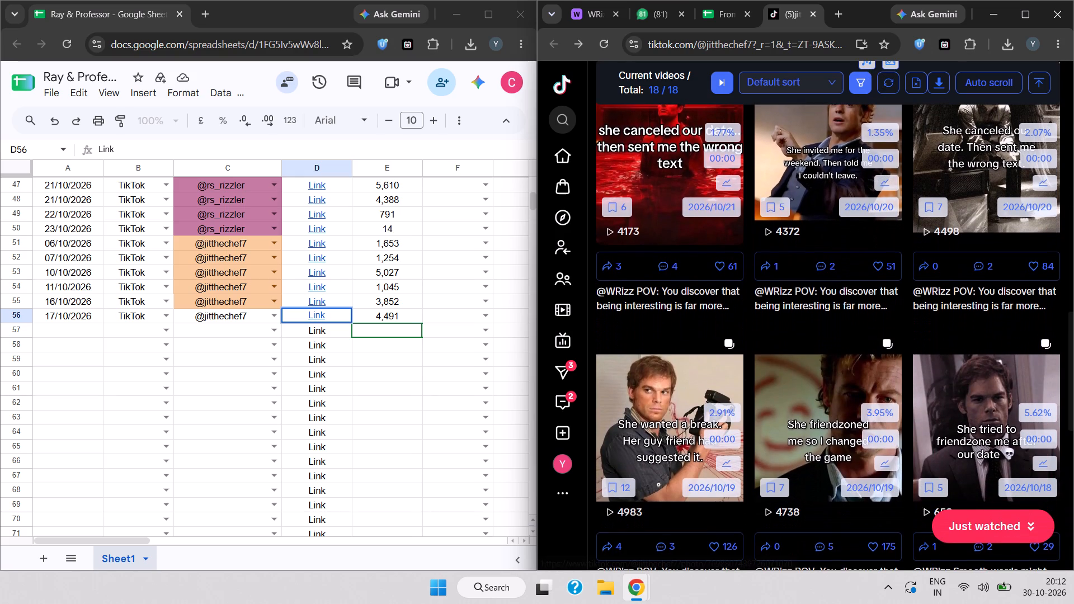
pyautogui.scroll(-2, 848, 301)
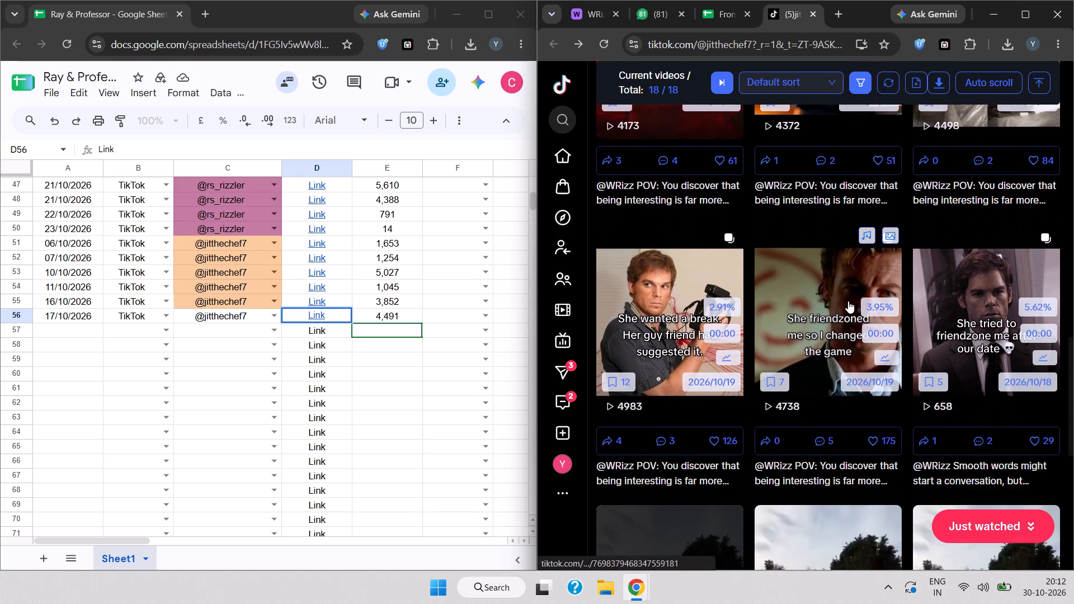
pyautogui.scroll(-2, 848, 301)
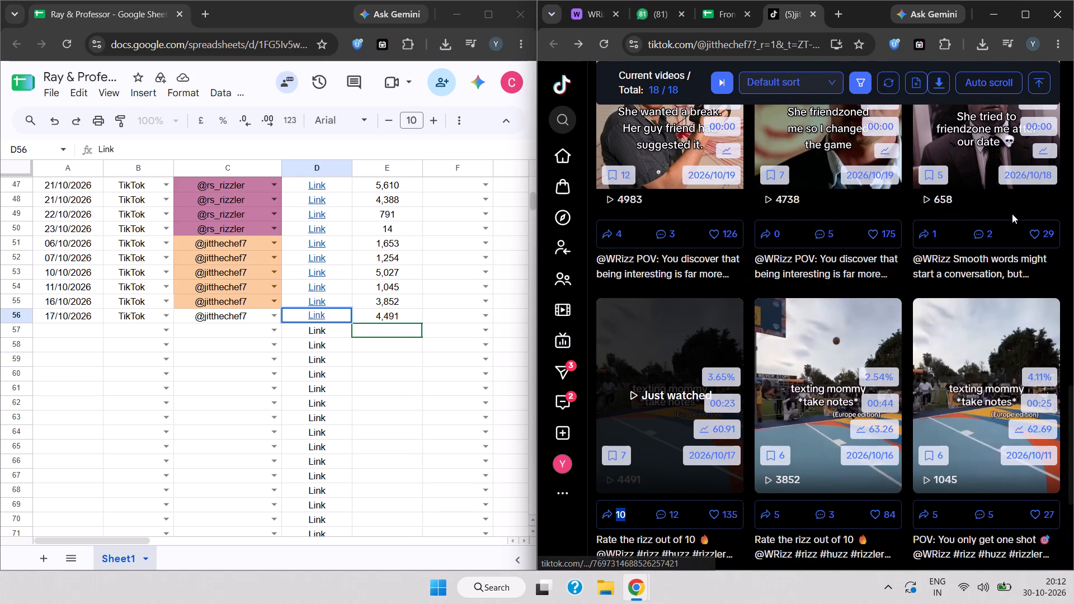
pyautogui.scroll(2, 1011, 214)
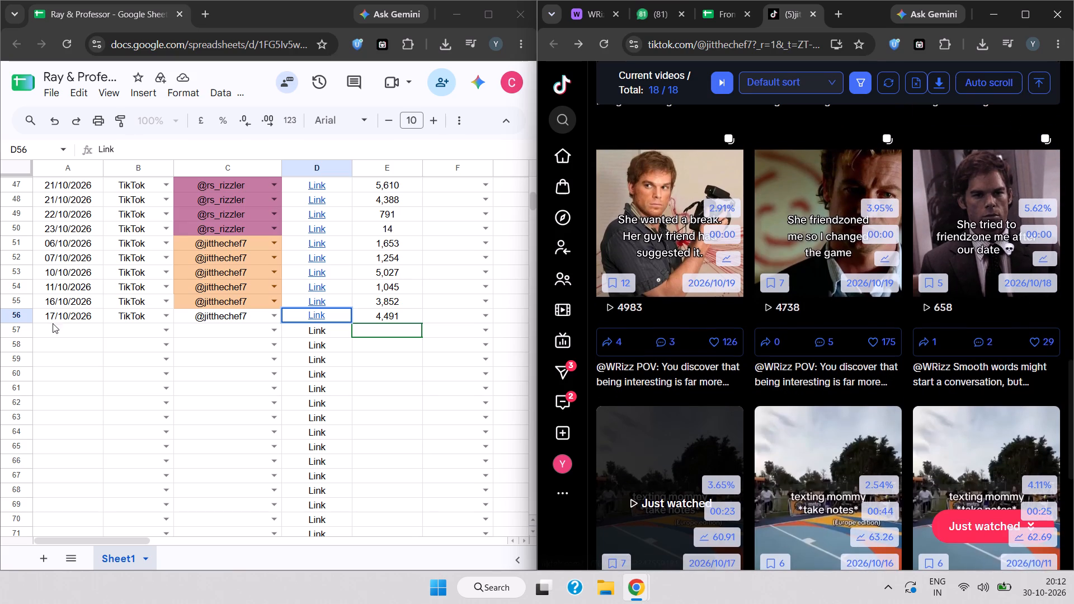
# Enter the dates 18/10/2026, 19/10/2026 and 19/10/2026 in cells A57, A58 and A59.
pyautogui.click(50, 329)
pyautogui.click(58, 327)
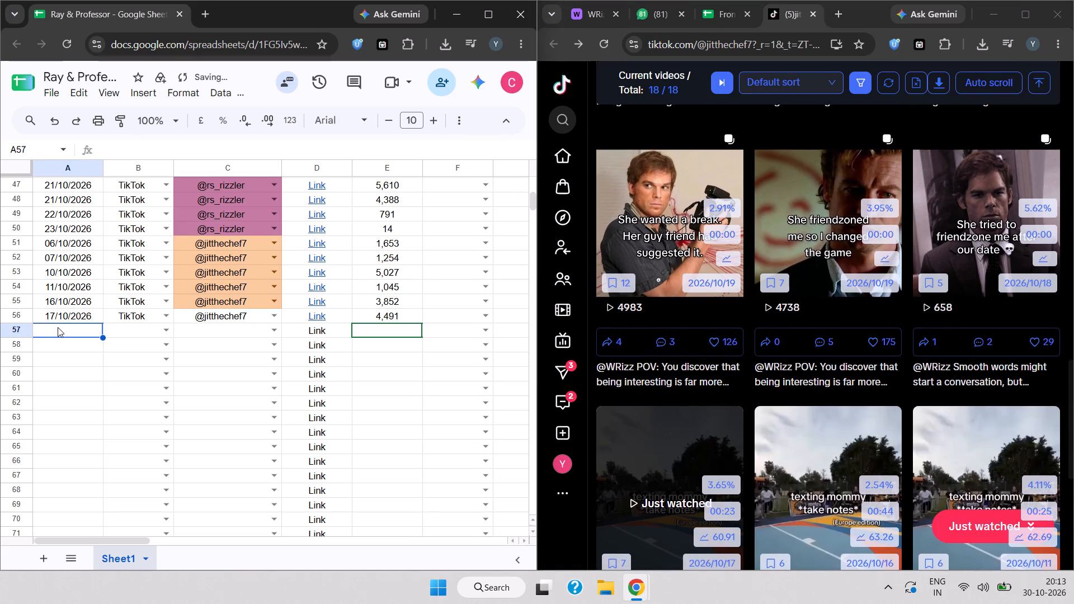
pyautogui.doubleClick(58, 327)
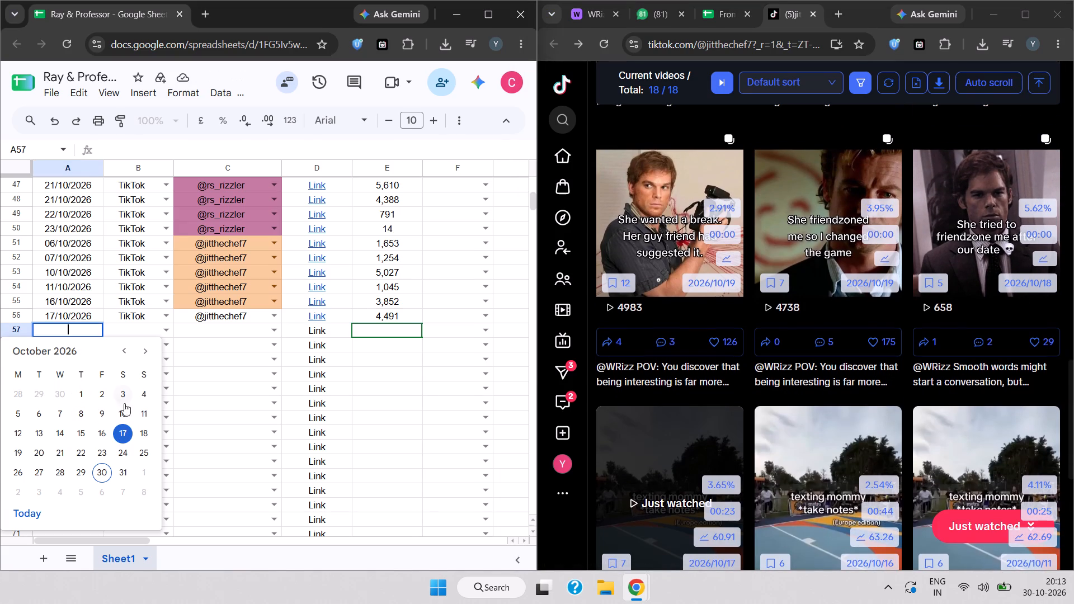
pyautogui.click(145, 435)
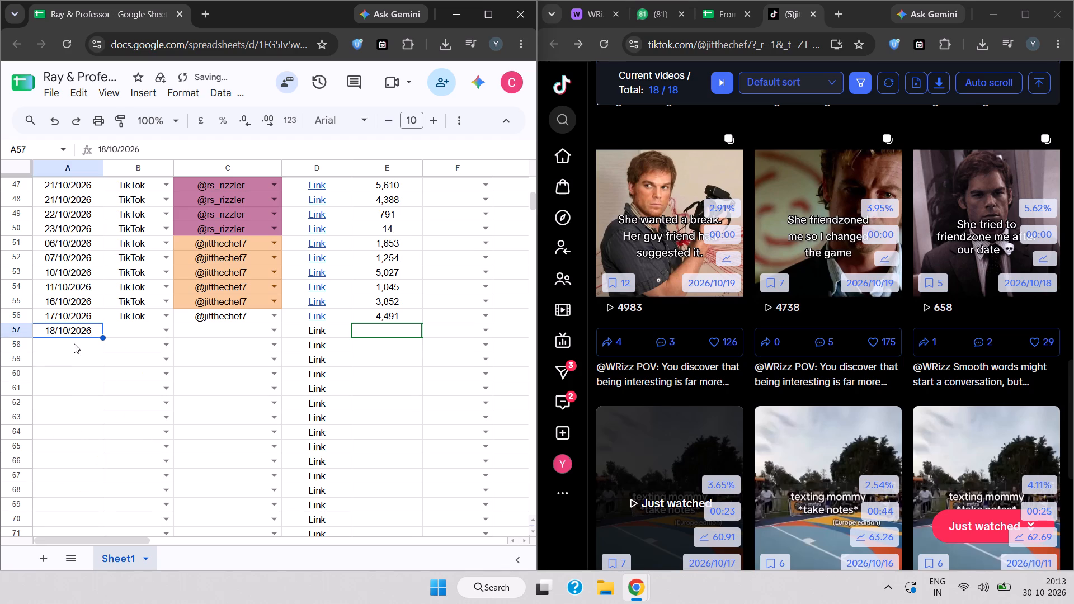
pyautogui.doubleClick(72, 343)
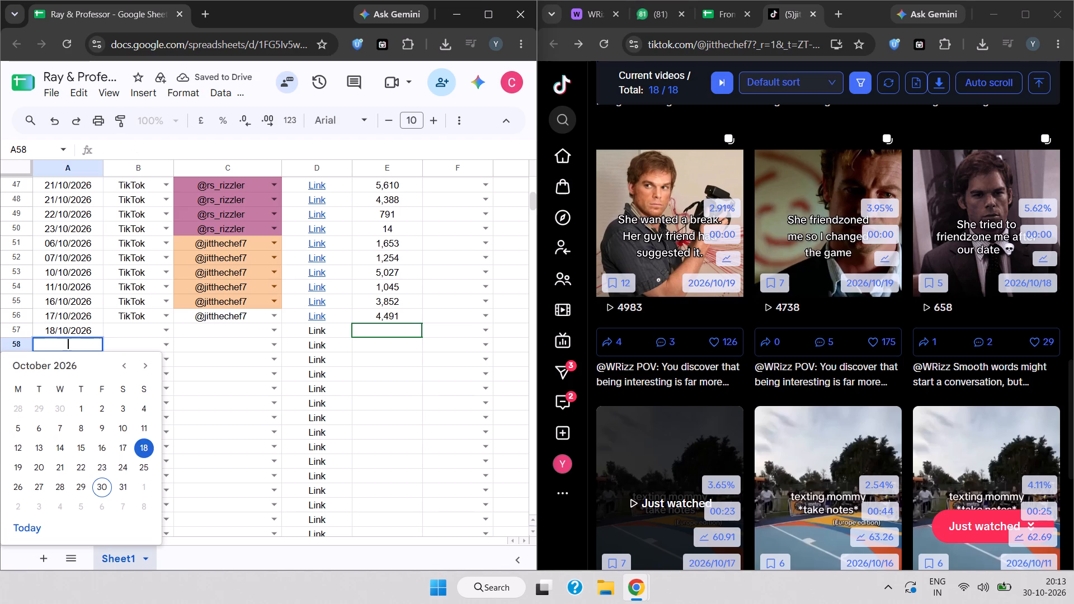
pyautogui.click(12, 462)
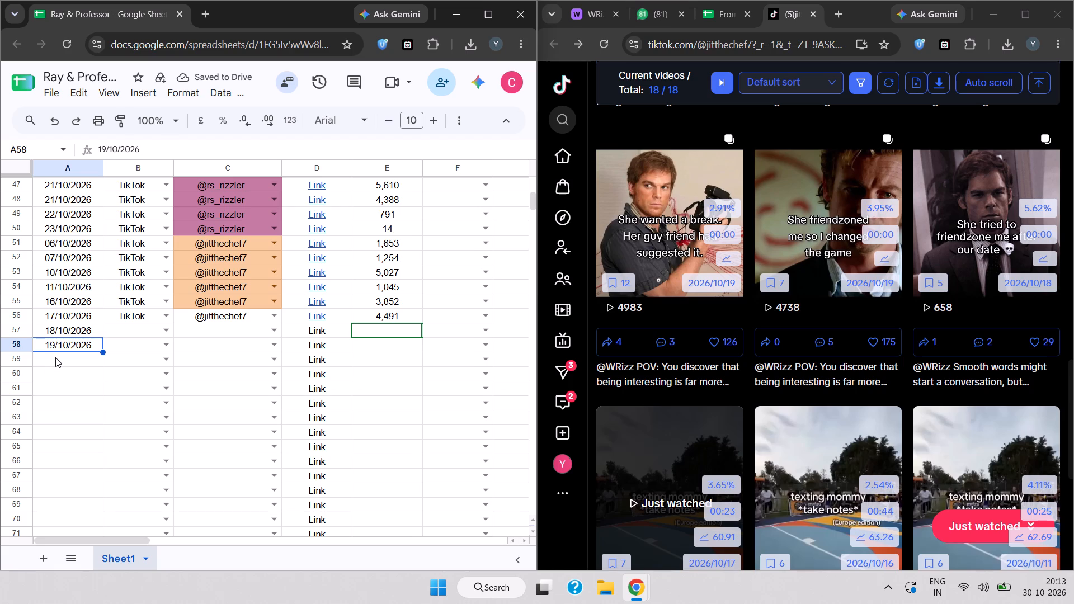
pyautogui.doubleClick(55, 357)
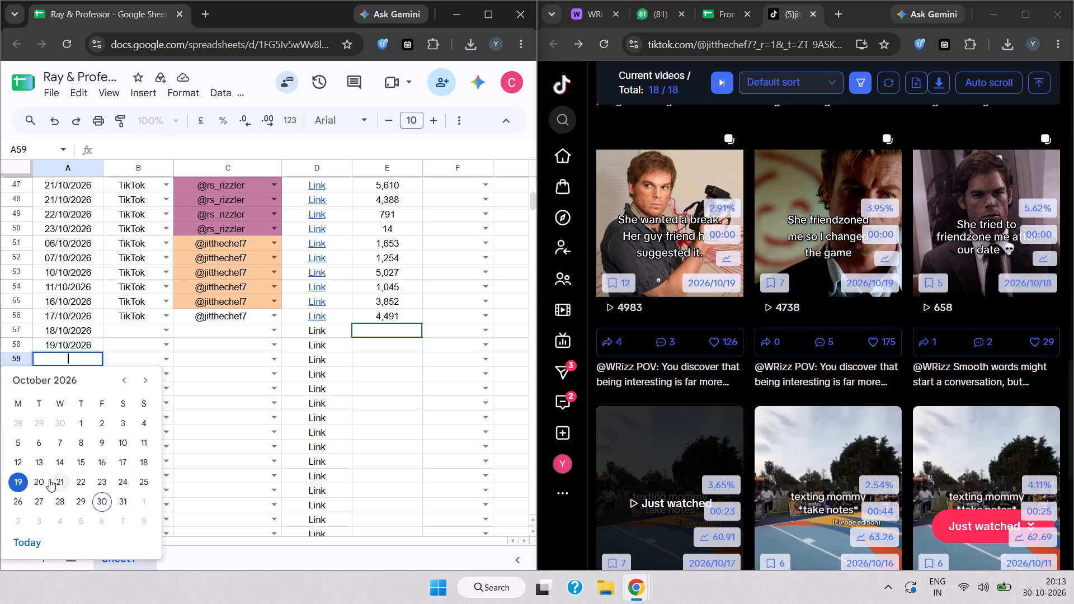
pyautogui.click(9, 482)
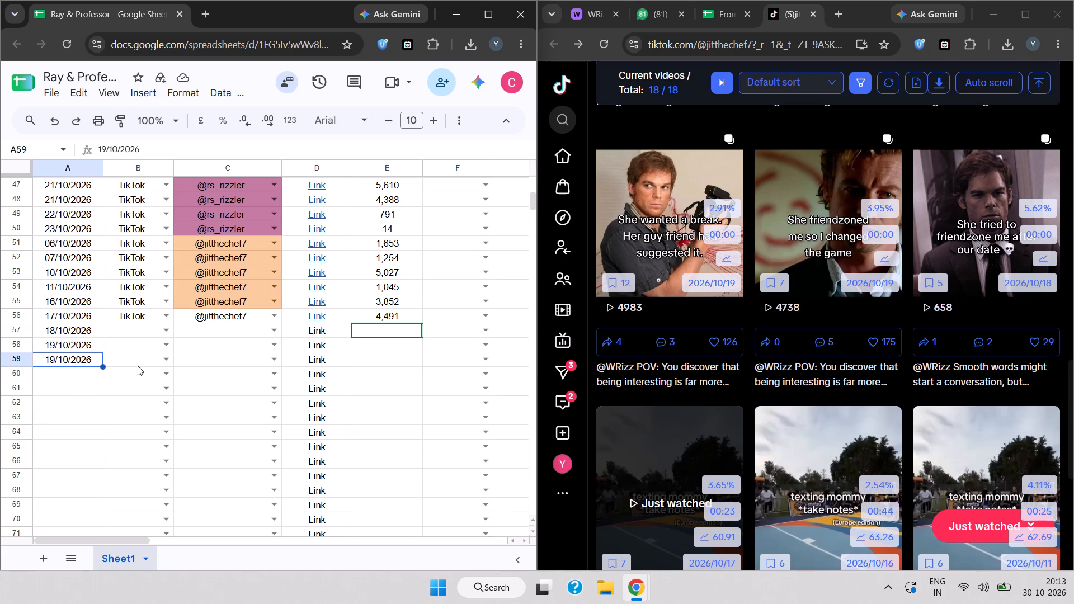
# Enter the dates of the following three posts in cells A60 to A62: 20/10/2026, 20/10/2026 and 21/10/2026.
pyautogui.scroll(2, 676, 349)
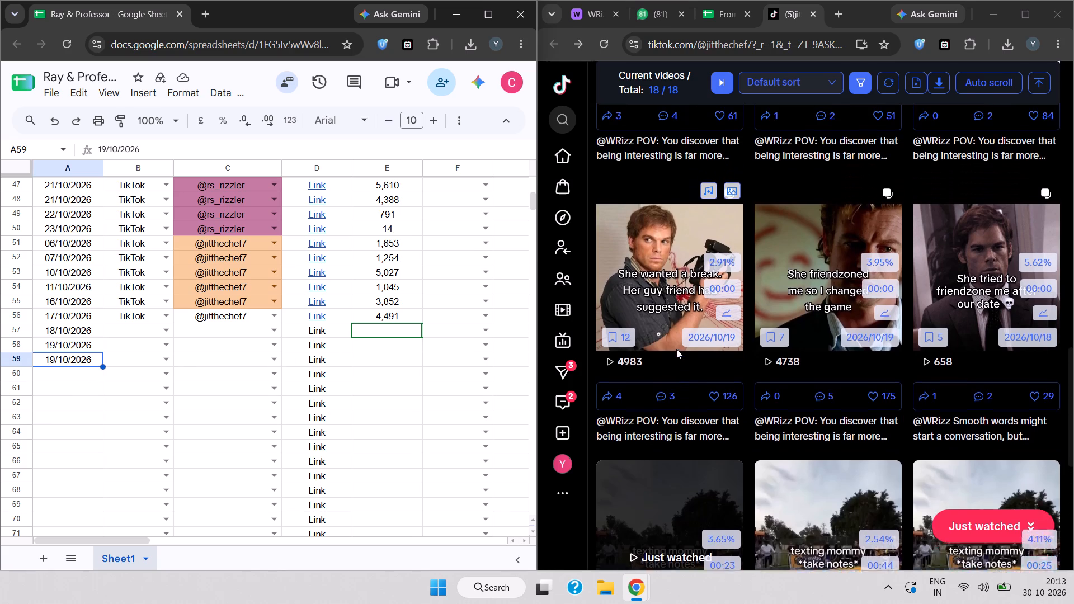
pyautogui.scroll(3, 676, 349)
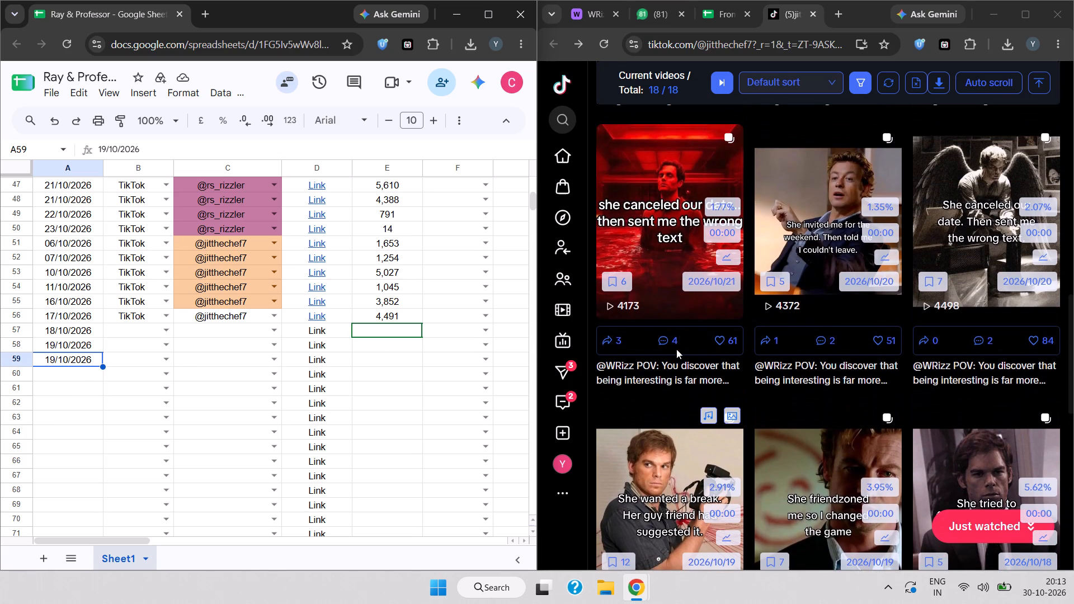
pyautogui.click(44, 367)
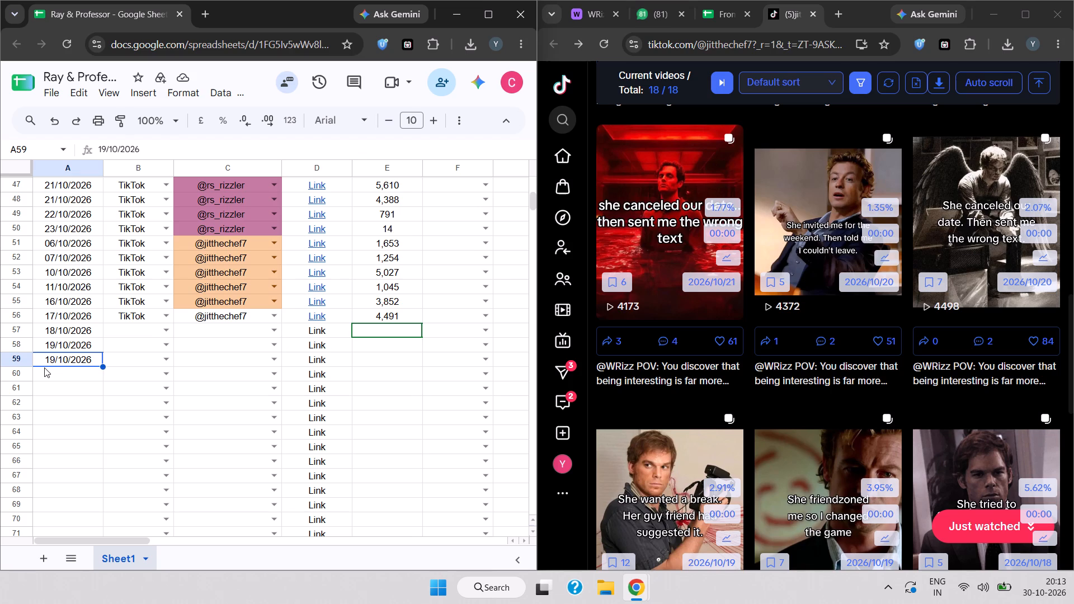
pyautogui.click(50, 371)
pyautogui.doubleClick(50, 371)
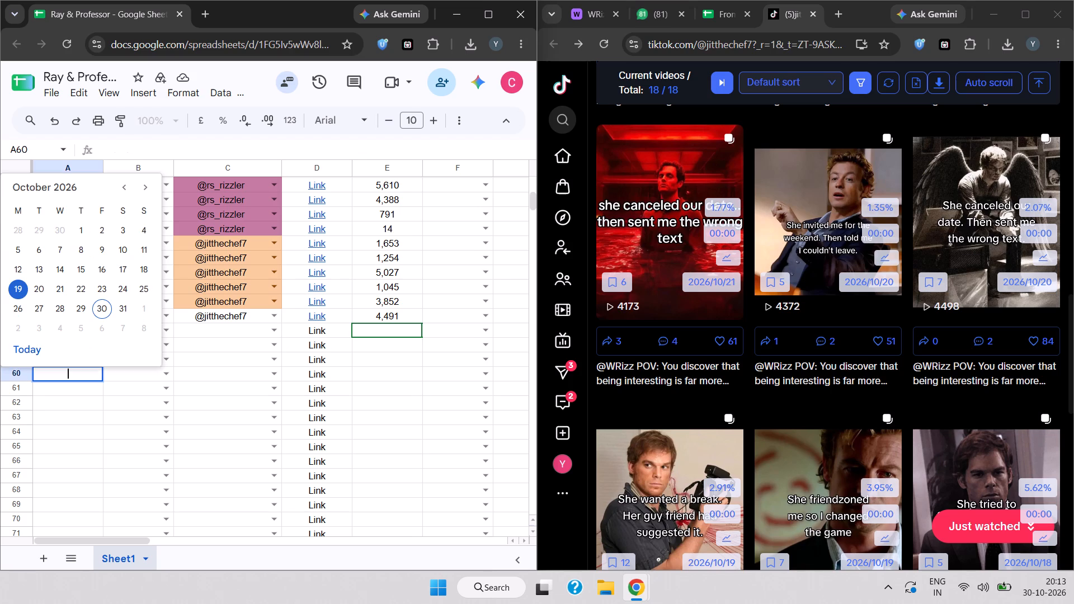
pyautogui.click(35, 291)
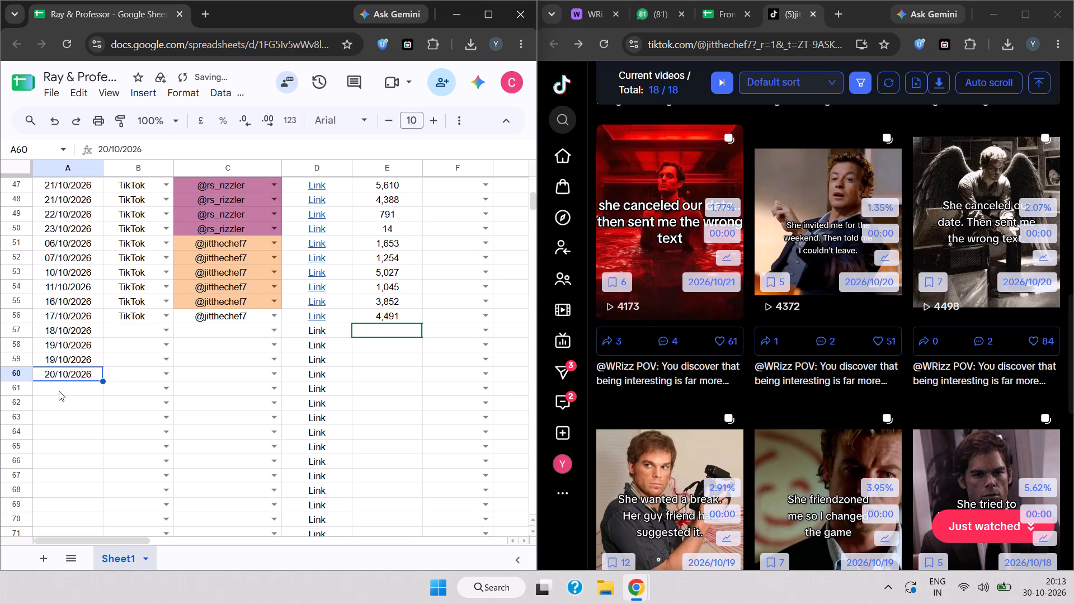
pyautogui.doubleClick(59, 391)
pyautogui.click(44, 300)
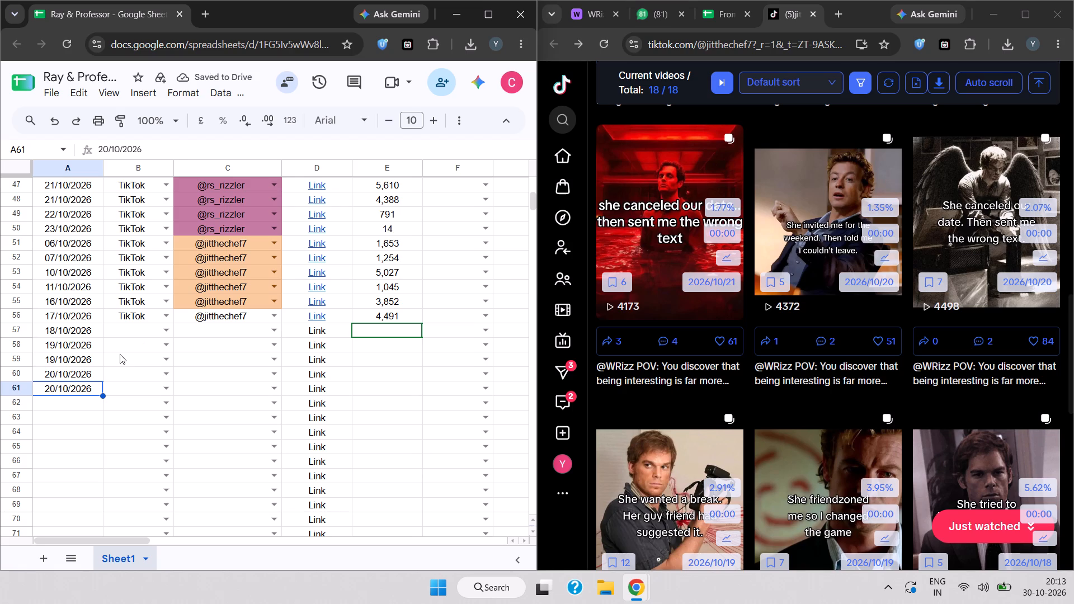
pyautogui.click(58, 407)
pyautogui.click(58, 407)
pyautogui.click(58, 407)
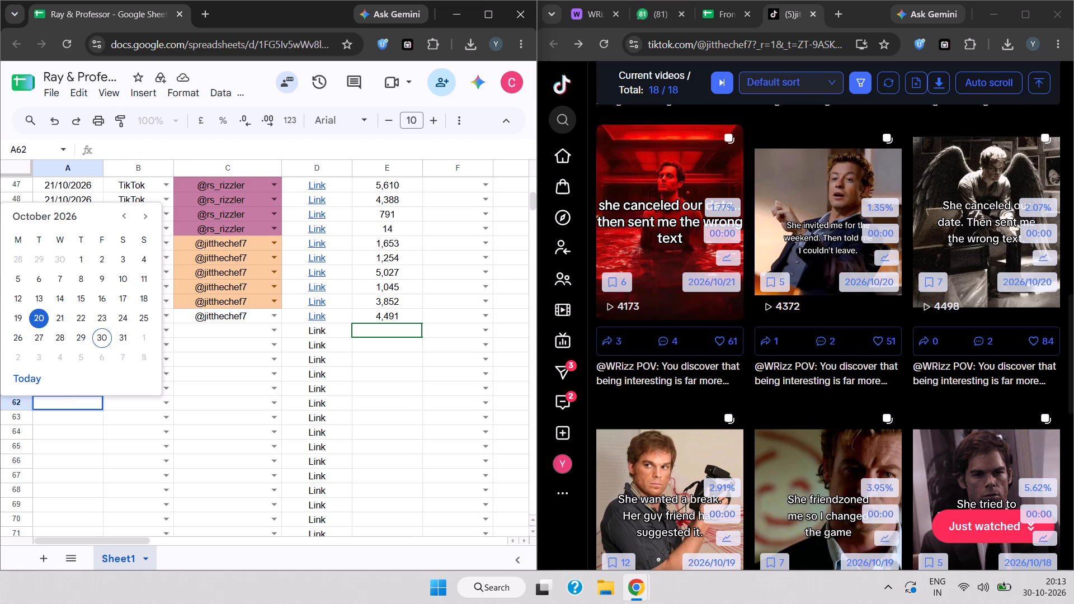
pyautogui.click(57, 324)
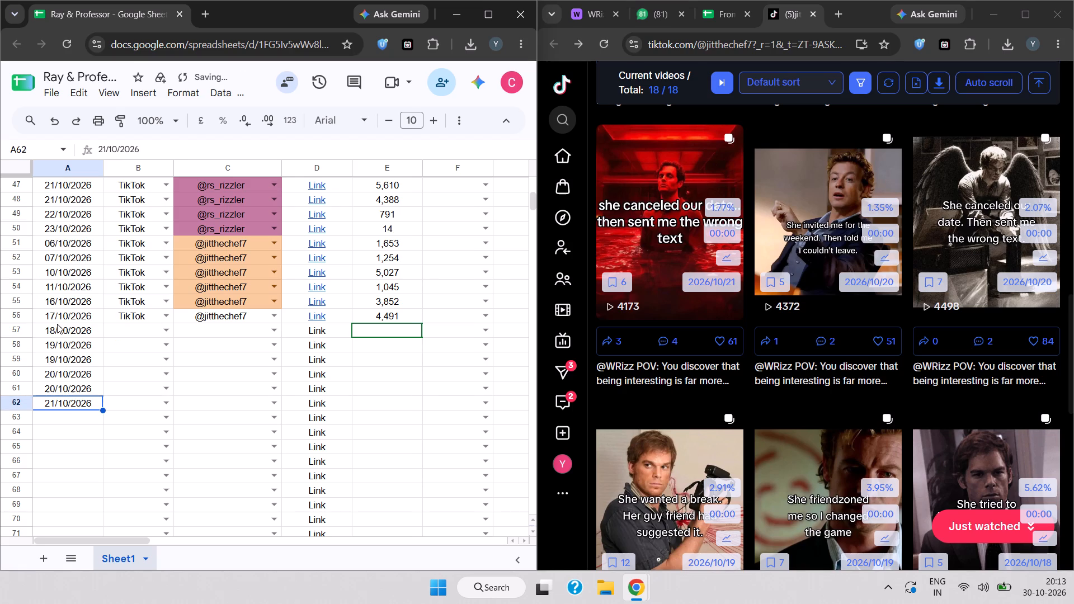
# Enter the date 22/10/2026 in each of cells A63, A64 and A65 for the next three posts.
pyautogui.scroll(3, 863, 293)
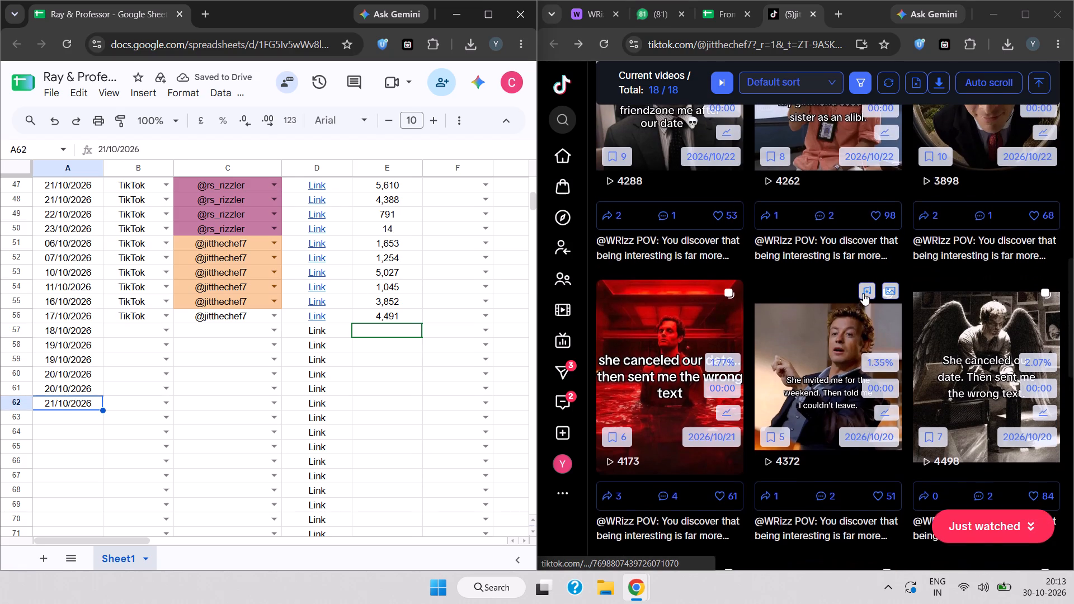
pyautogui.scroll(1, 863, 293)
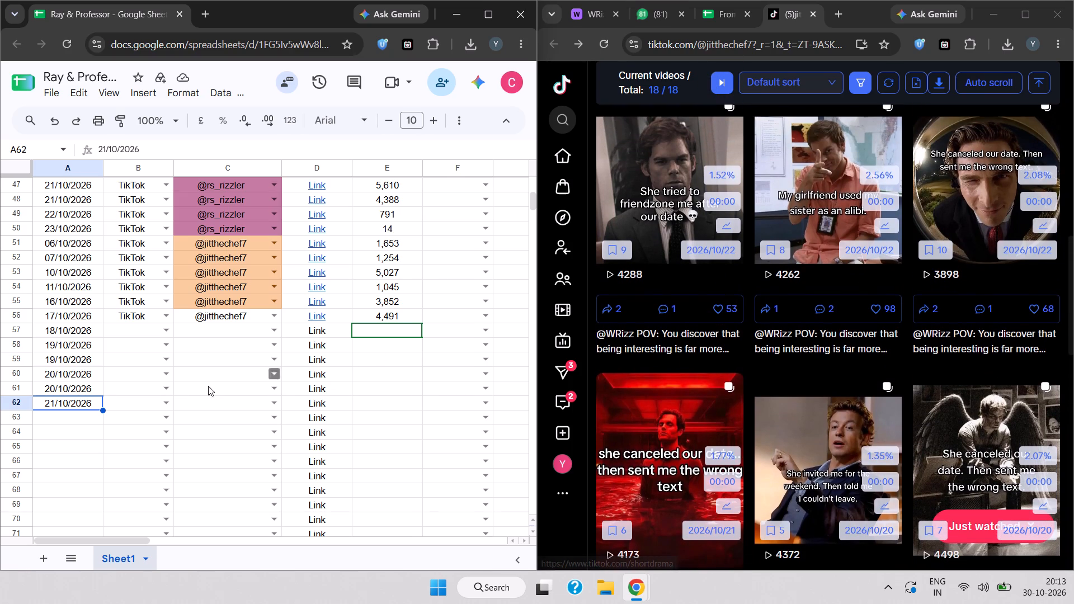
pyautogui.click(64, 419)
pyautogui.doubleClick(64, 419)
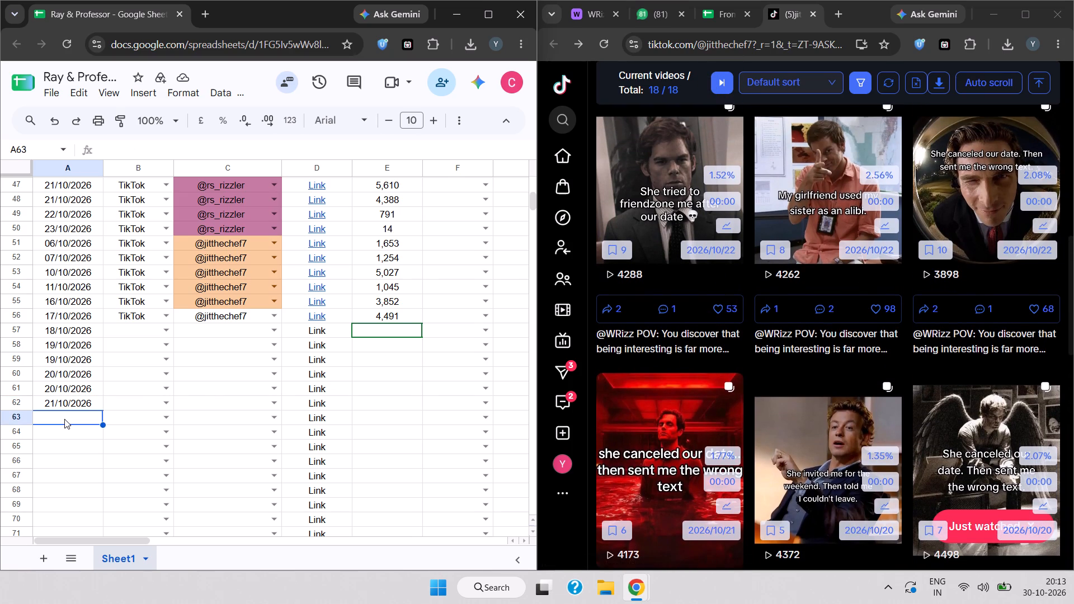
pyautogui.click(78, 333)
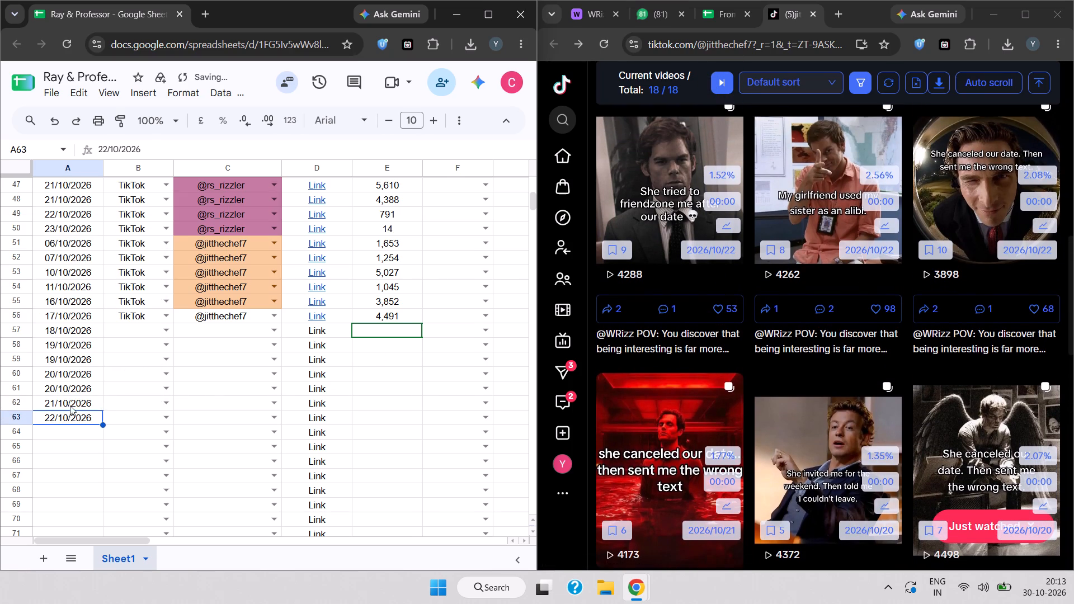
pyautogui.doubleClick(70, 436)
pyautogui.click(81, 346)
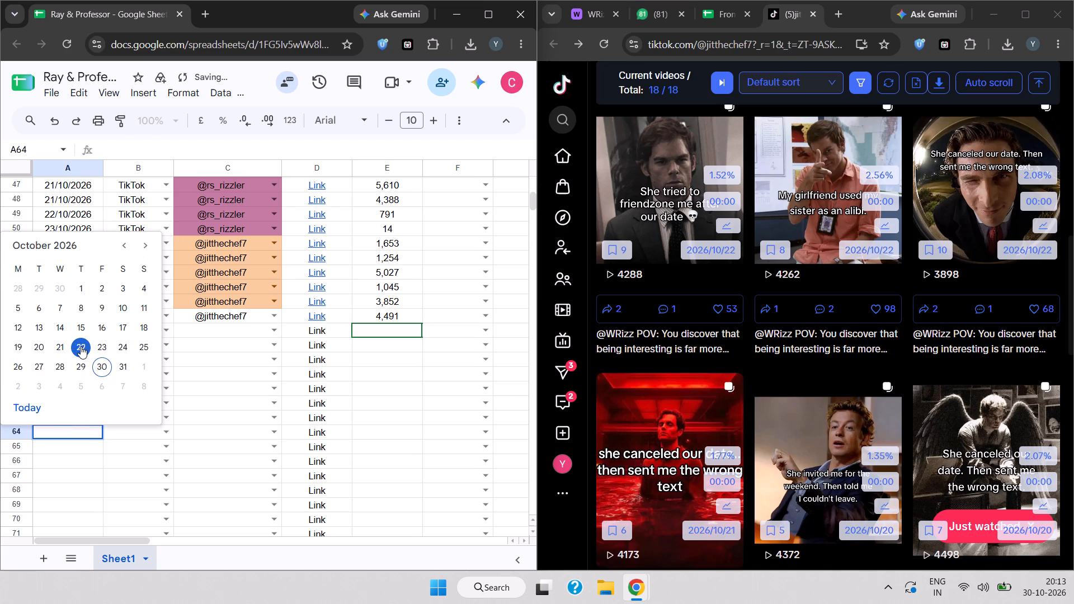
pyautogui.doubleClick(71, 448)
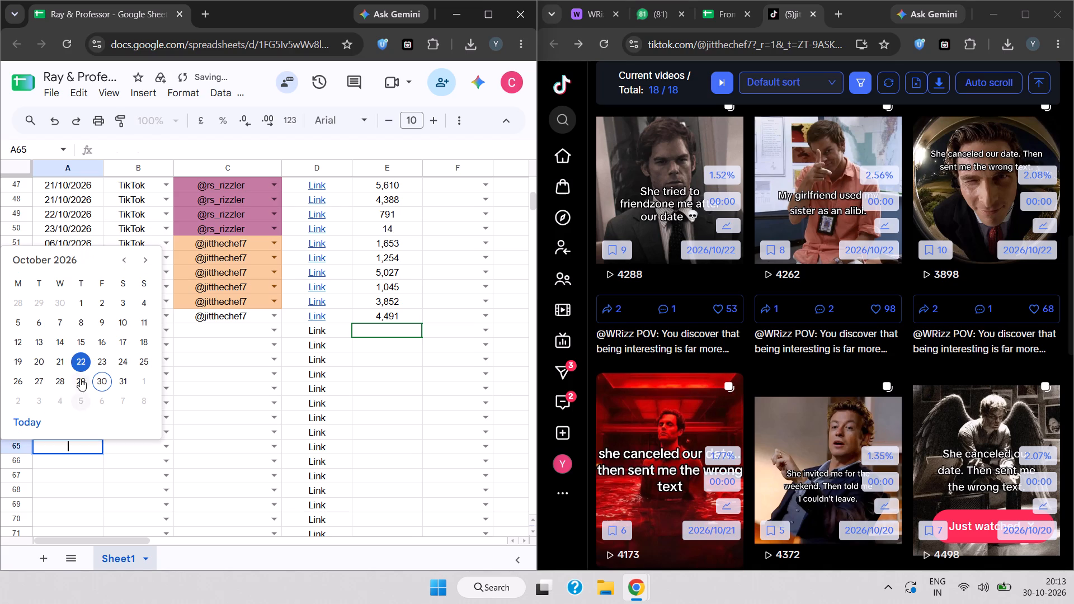
pyautogui.click(84, 365)
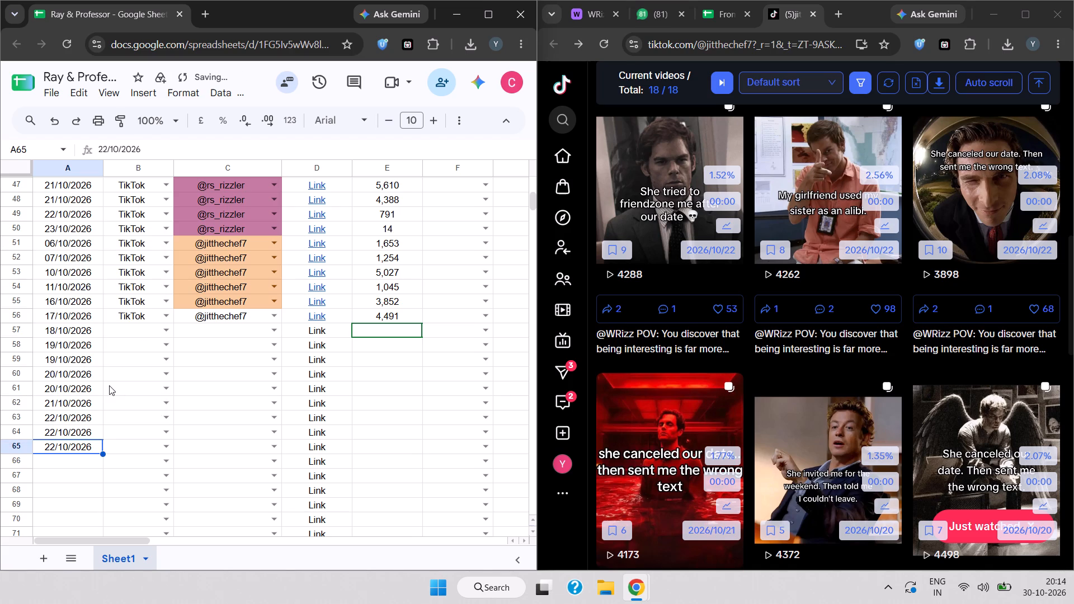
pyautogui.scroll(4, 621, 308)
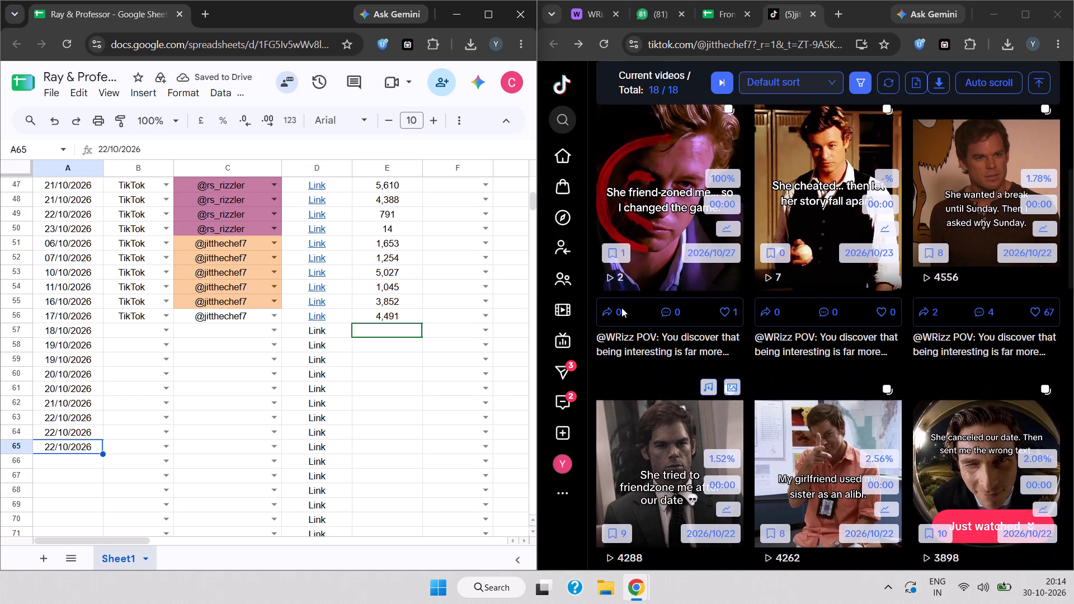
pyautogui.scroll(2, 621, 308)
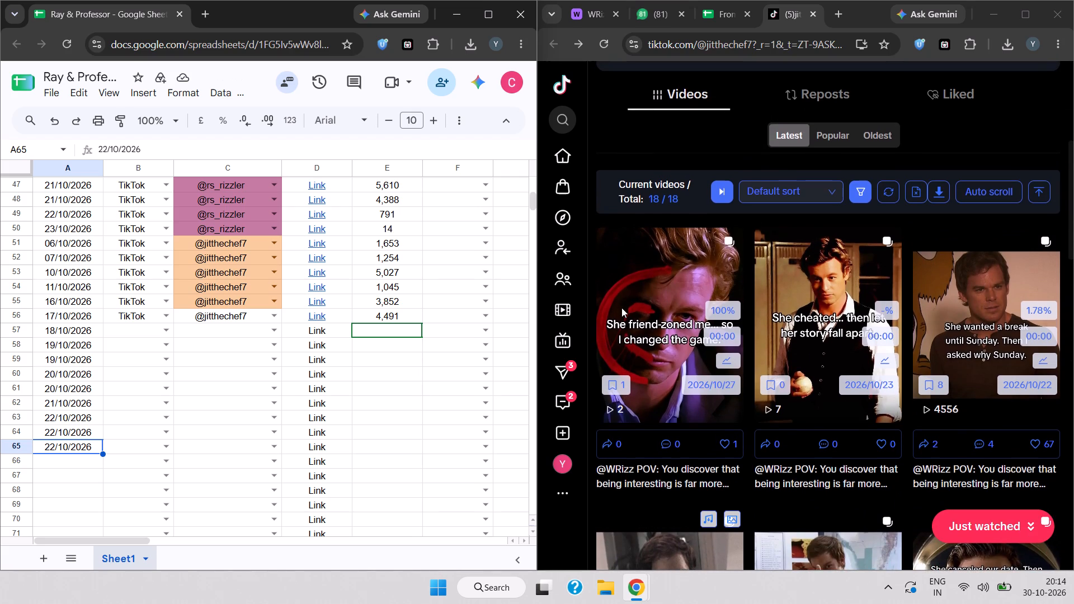
# Enter the date 22/10/2026 in cell A66 and 23/10/2026 in cell A67.
pyautogui.doubleClick(58, 459)
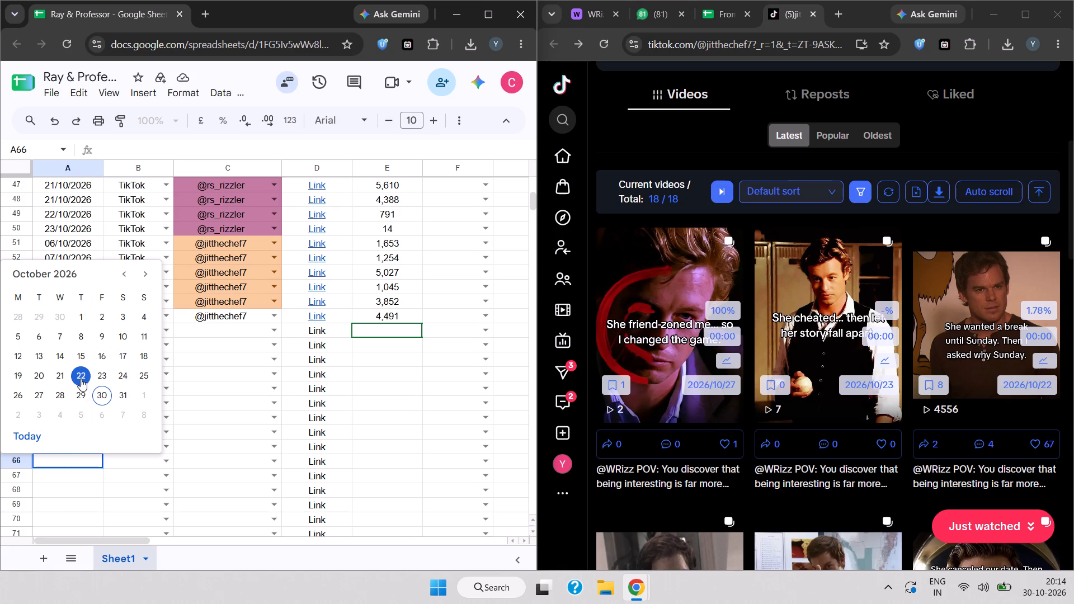
pyautogui.click(81, 379)
pyautogui.doubleClick(51, 474)
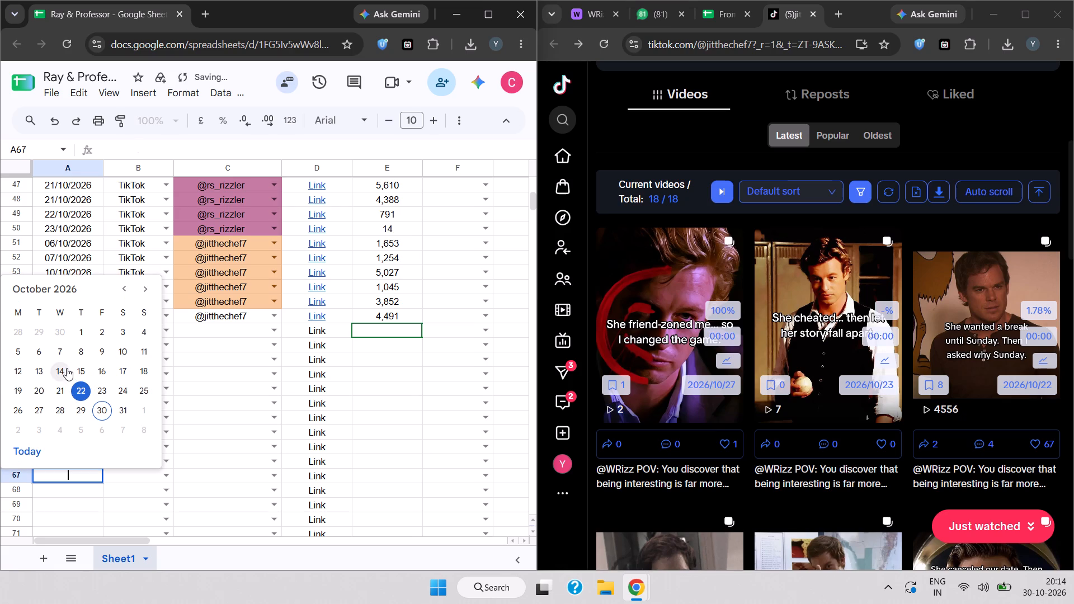
pyautogui.click(102, 388)
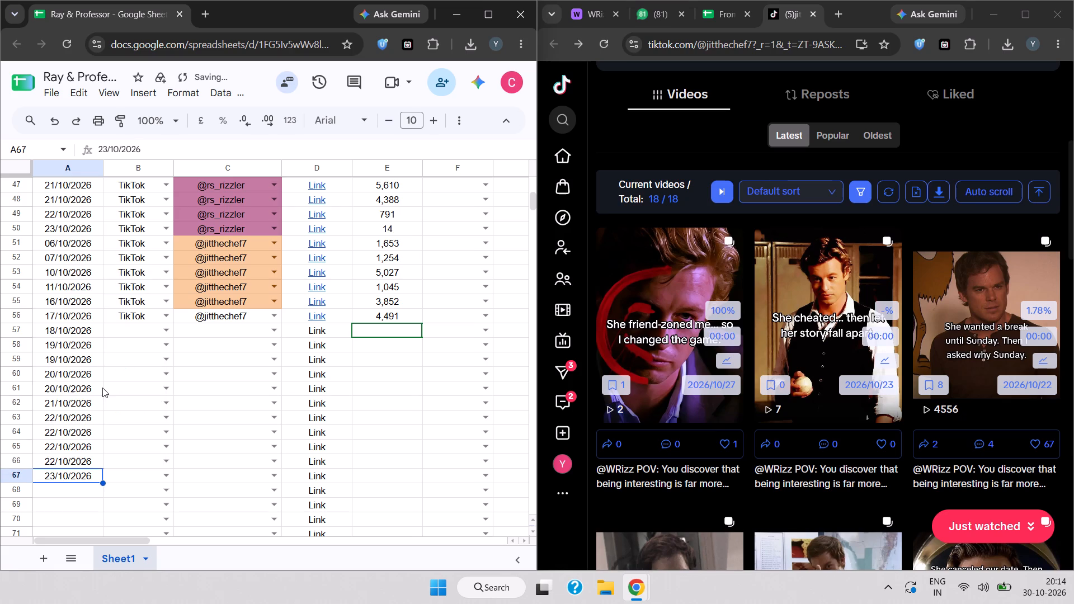
# Set the platform to TikTok in cells B57 to B60.
pyautogui.scroll(-1, 879, 308)
pyautogui.scroll(1, 879, 308)
pyautogui.scroll(-6, 879, 308)
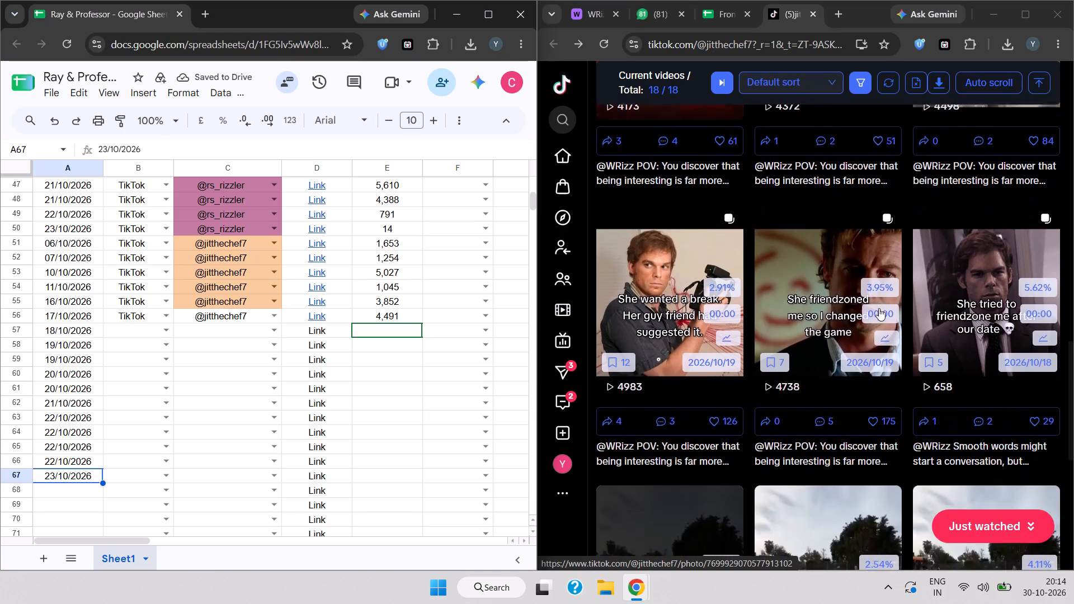
pyautogui.scroll(-1, 879, 308)
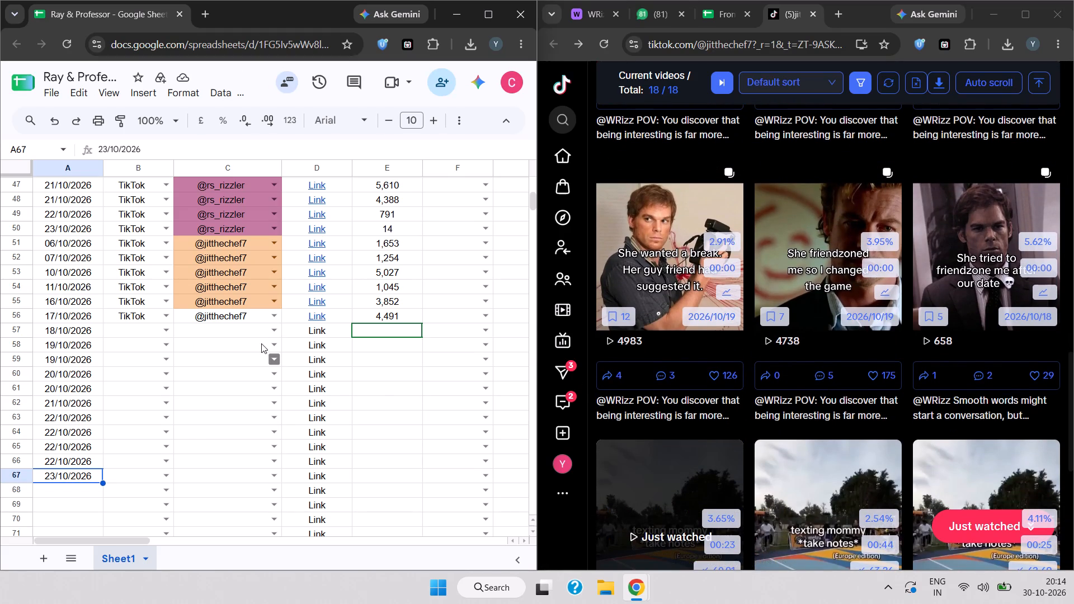
pyautogui.click(165, 329)
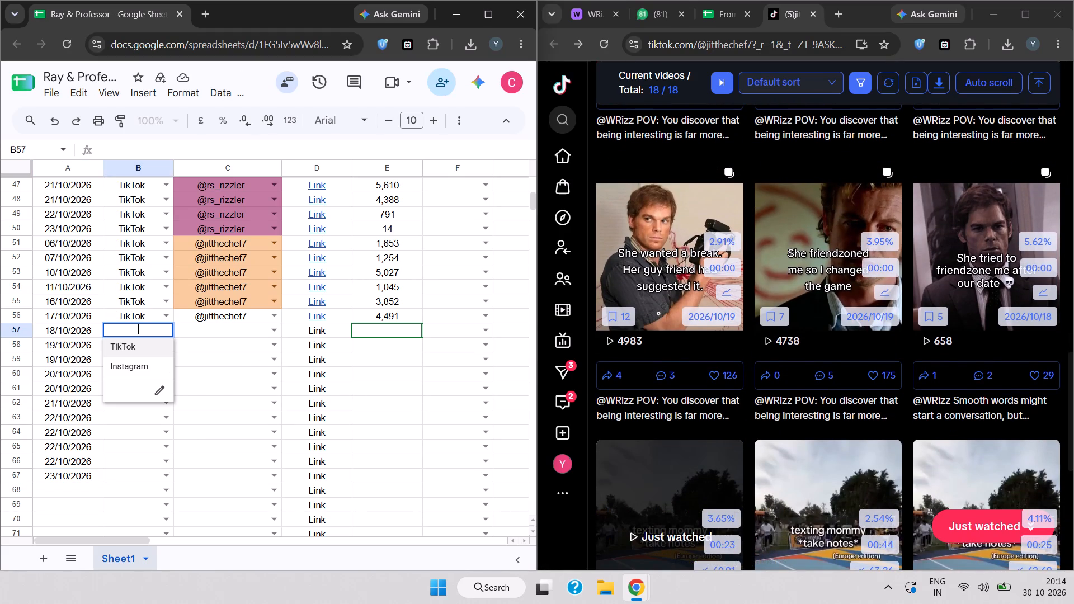
pyautogui.click(152, 342)
pyautogui.click(162, 347)
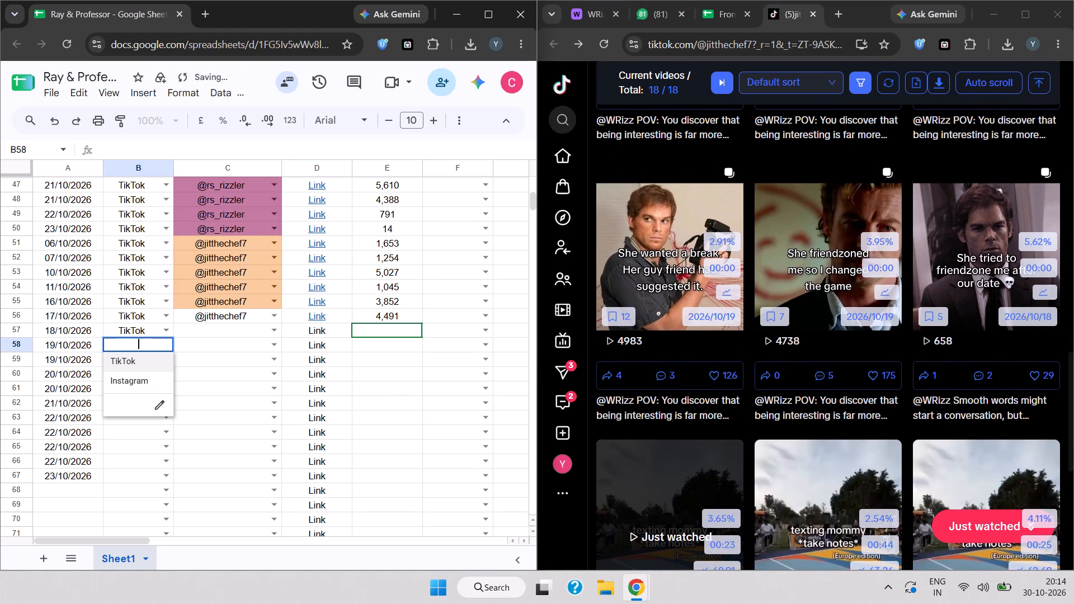
pyautogui.click(151, 360)
pyautogui.click(163, 364)
pyautogui.click(147, 374)
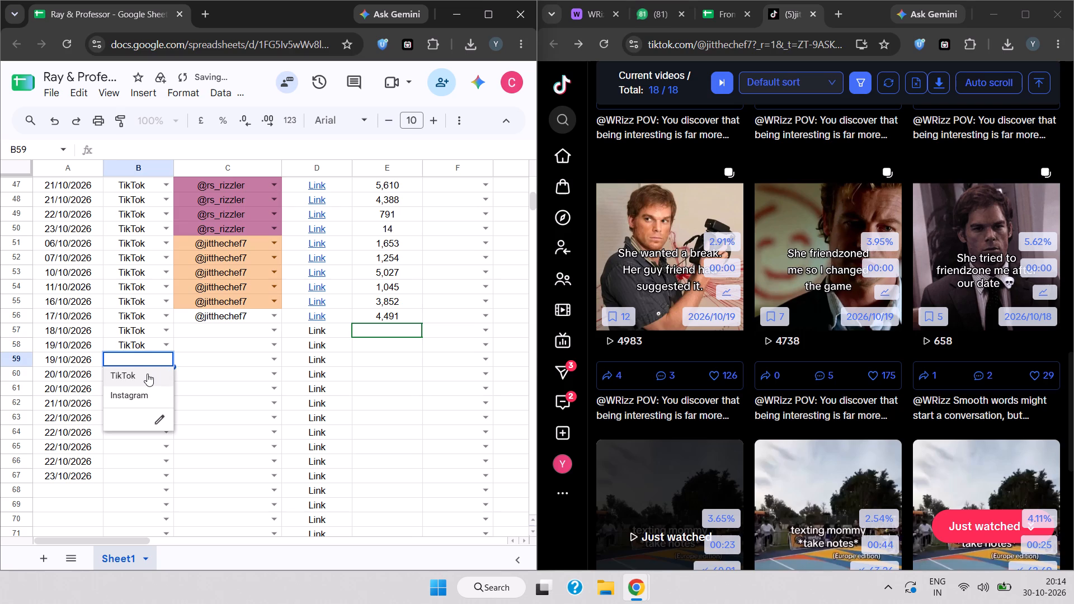
pyautogui.click(165, 375)
pyautogui.click(144, 394)
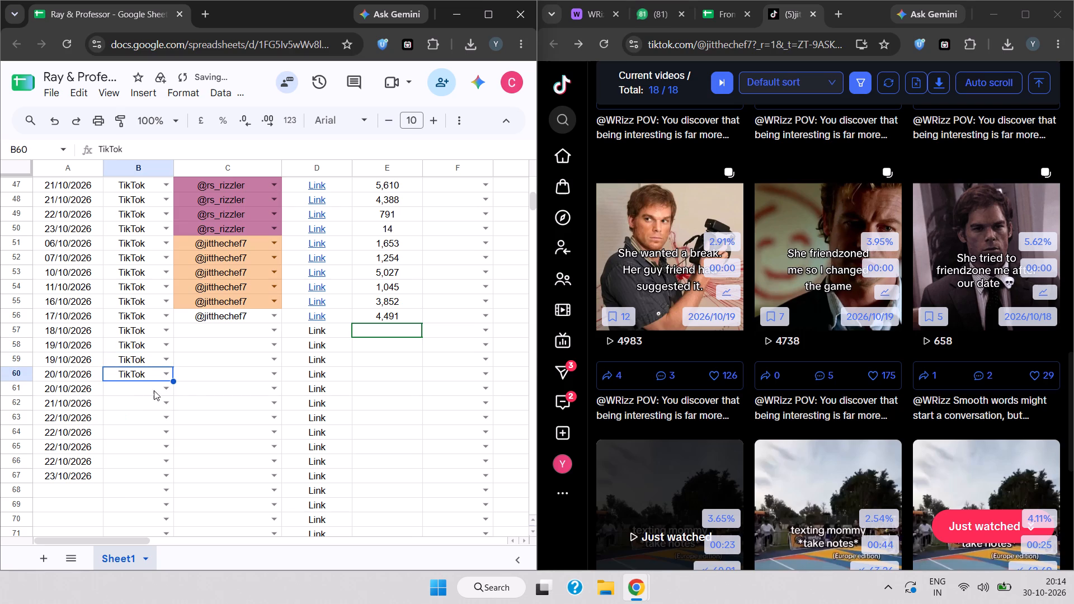
# Set the platform to TikTok in cells B61 to B64.
pyautogui.click(165, 388)
pyautogui.click(149, 402)
pyautogui.click(165, 407)
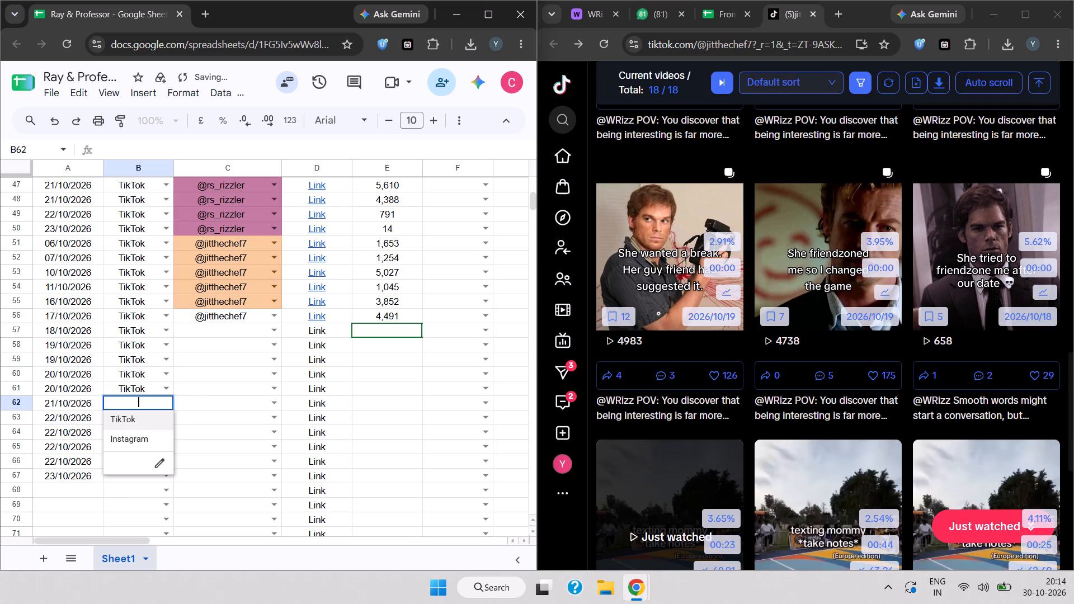
pyautogui.click(142, 421)
pyautogui.click(164, 419)
pyautogui.click(143, 433)
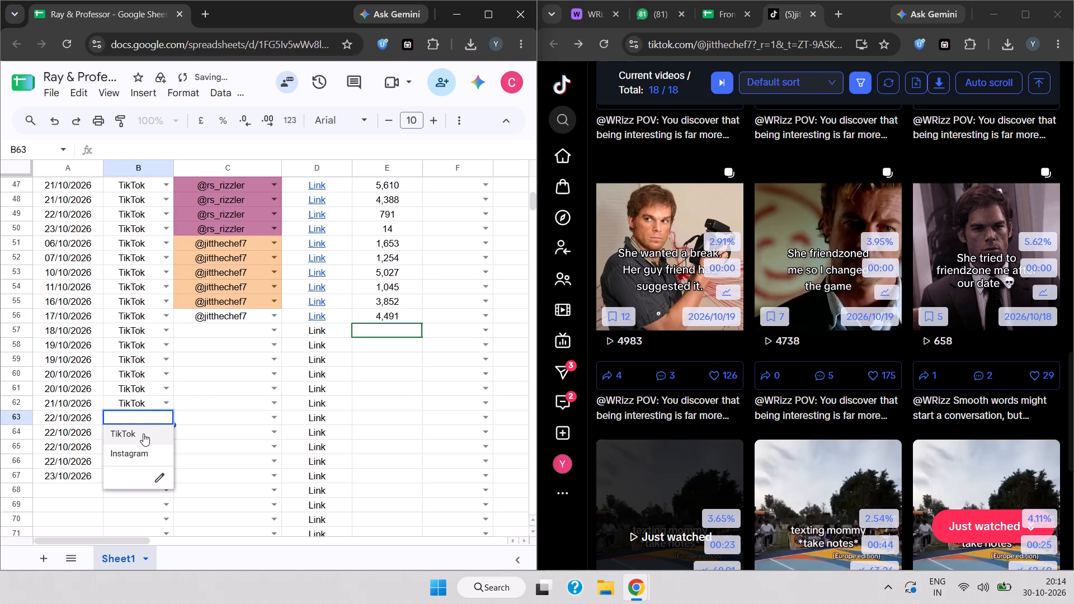
pyautogui.moveTo(164, 431); pyautogui.dragTo(140, 452)
pyautogui.click(140, 452)
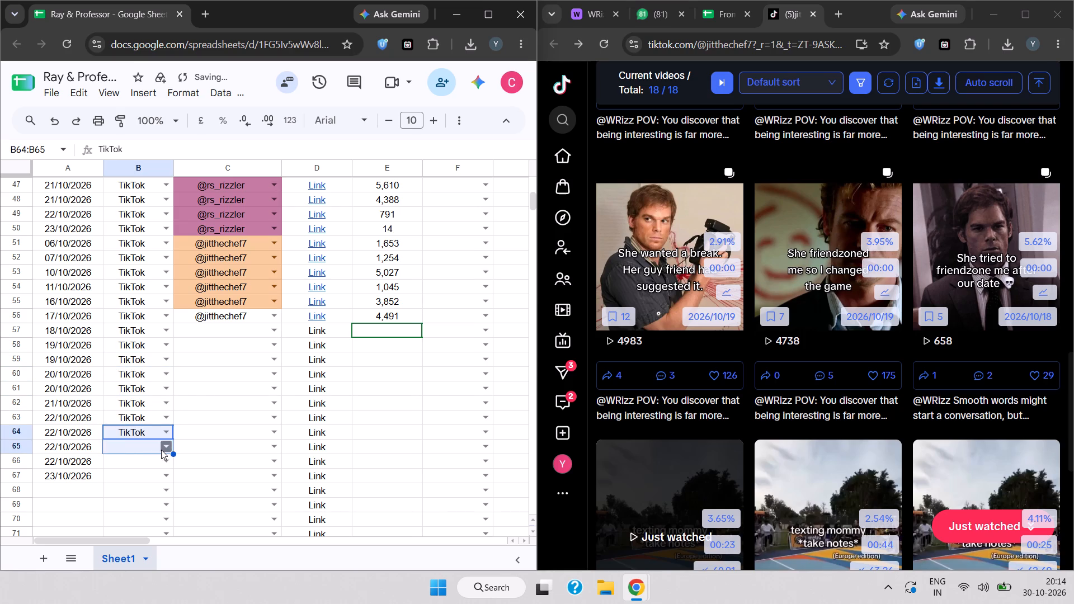
# Set the platform to TikTok in cells B65 and B66, leaving the drop-down's validation rules as they are.
pyautogui.click(161, 450)
pyautogui.click(142, 413)
pyautogui.click(164, 455)
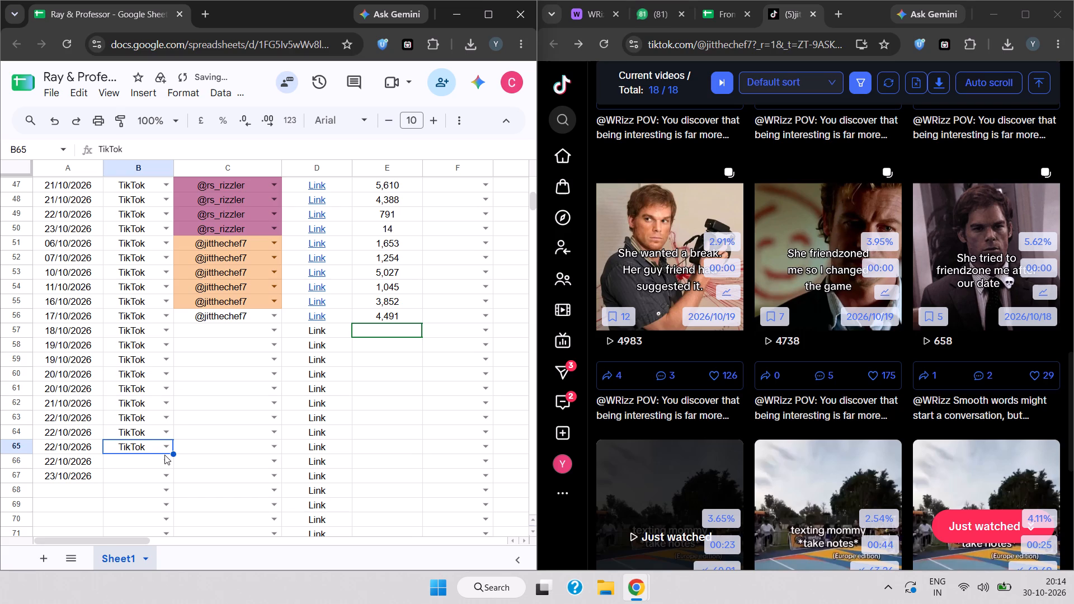
pyautogui.click(164, 457)
pyautogui.click(142, 410)
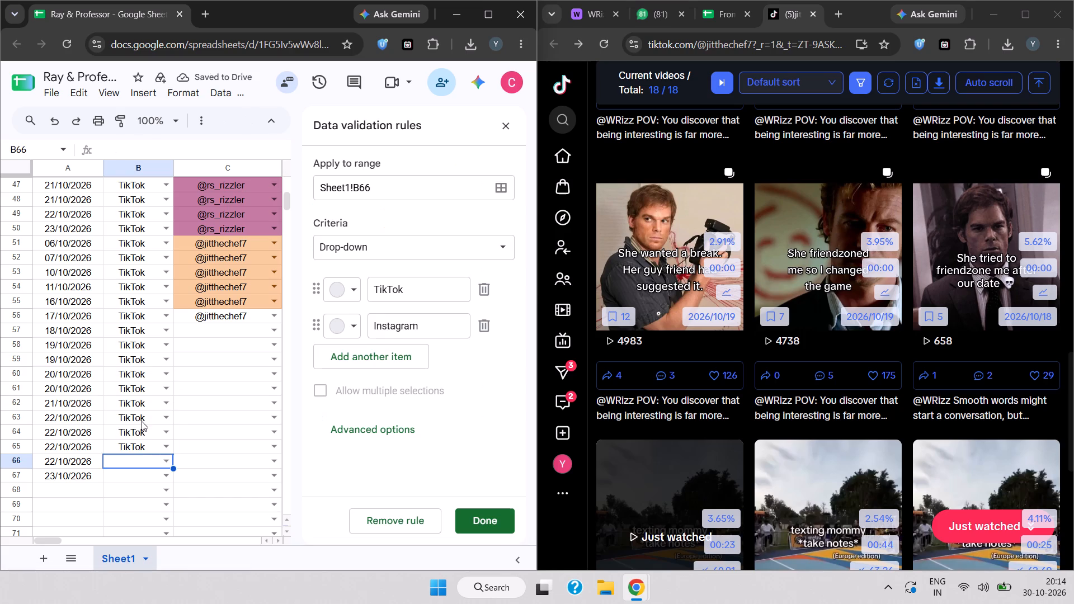
pyautogui.click(162, 458)
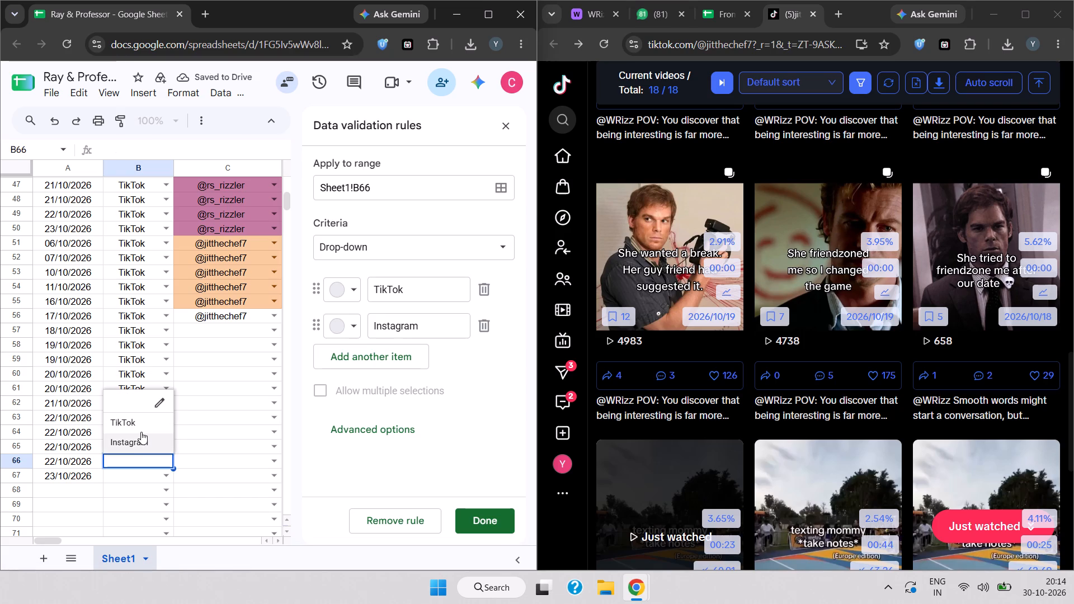
pyautogui.click(141, 432)
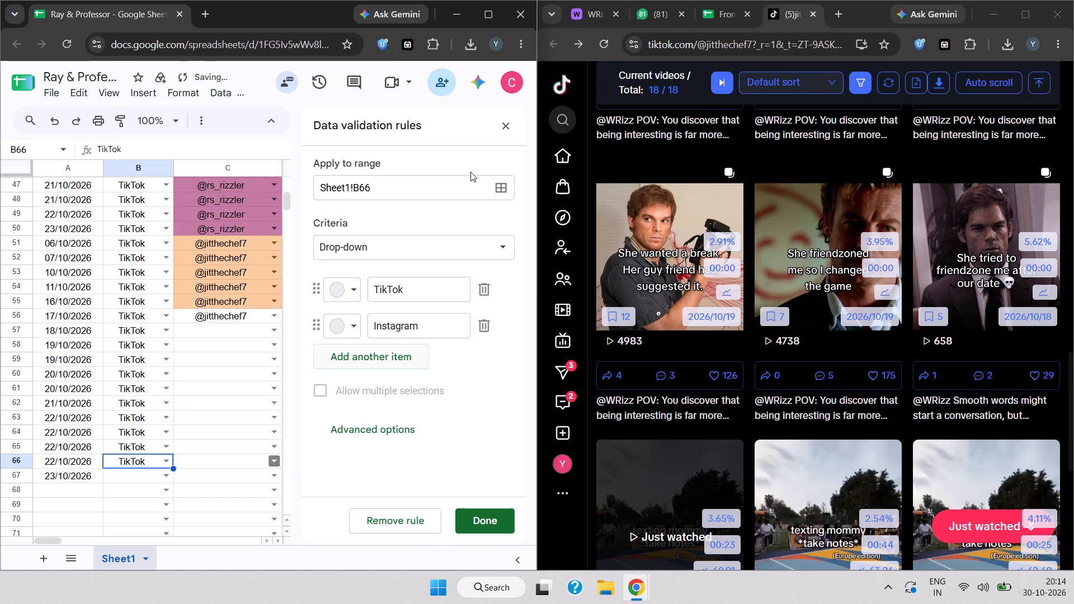
pyautogui.click(508, 126)
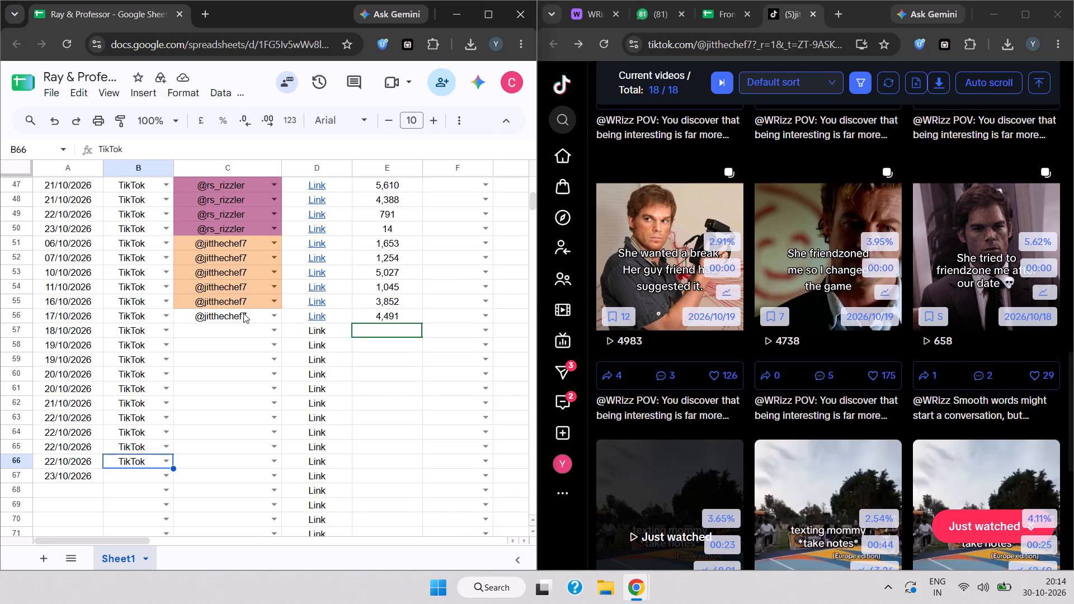
pyautogui.rightClick(255, 319)
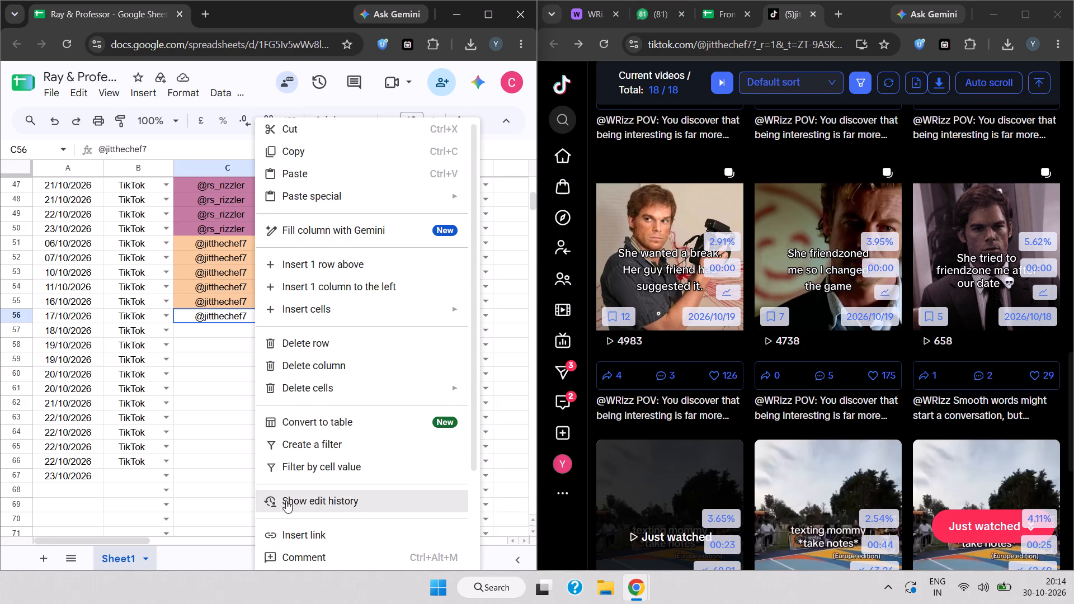
pyautogui.scroll(-7, 286, 501)
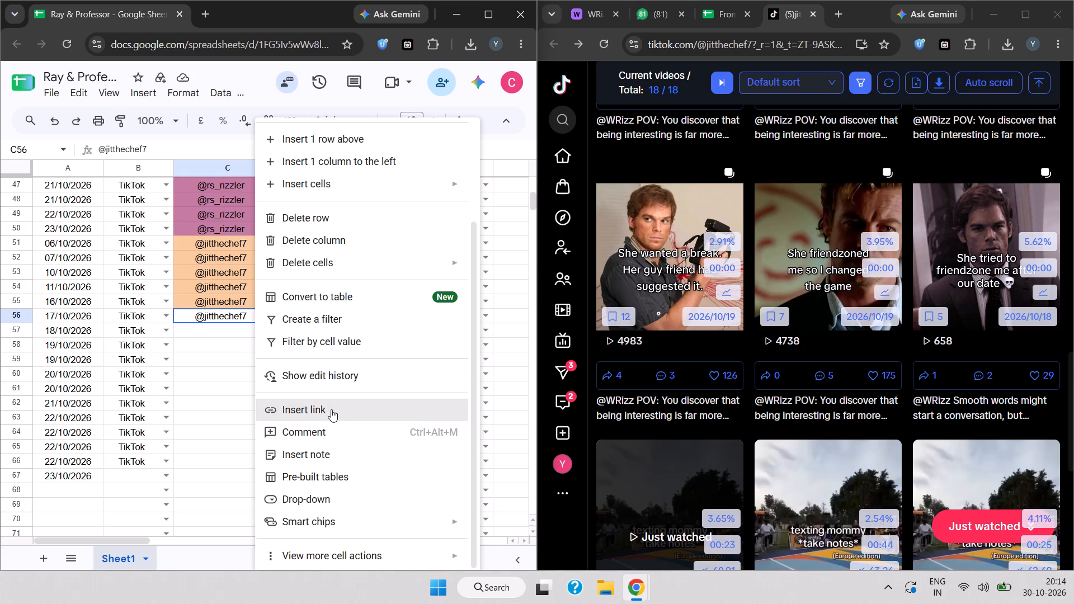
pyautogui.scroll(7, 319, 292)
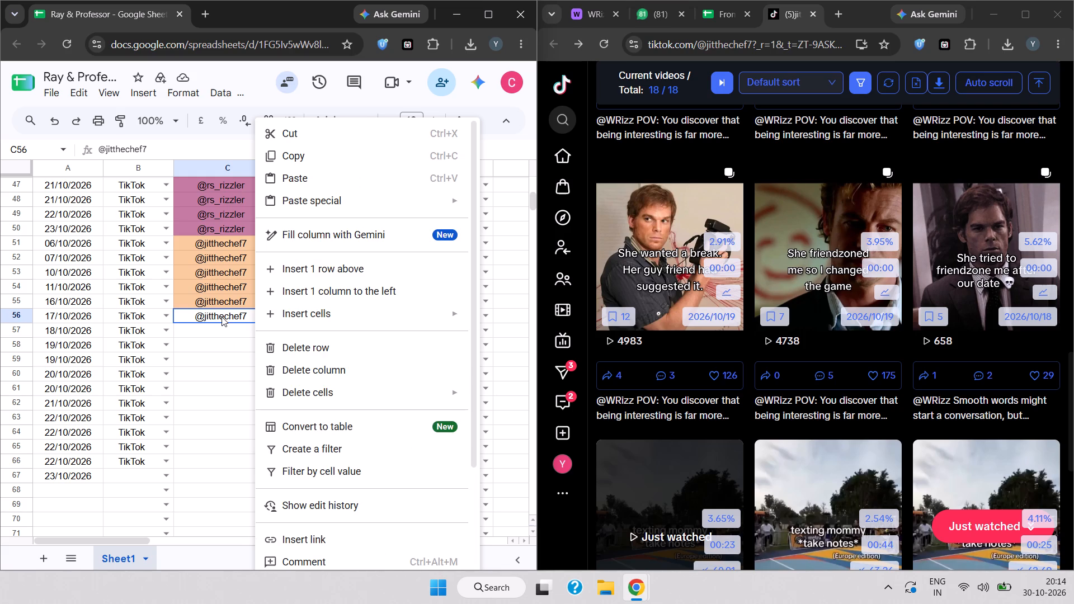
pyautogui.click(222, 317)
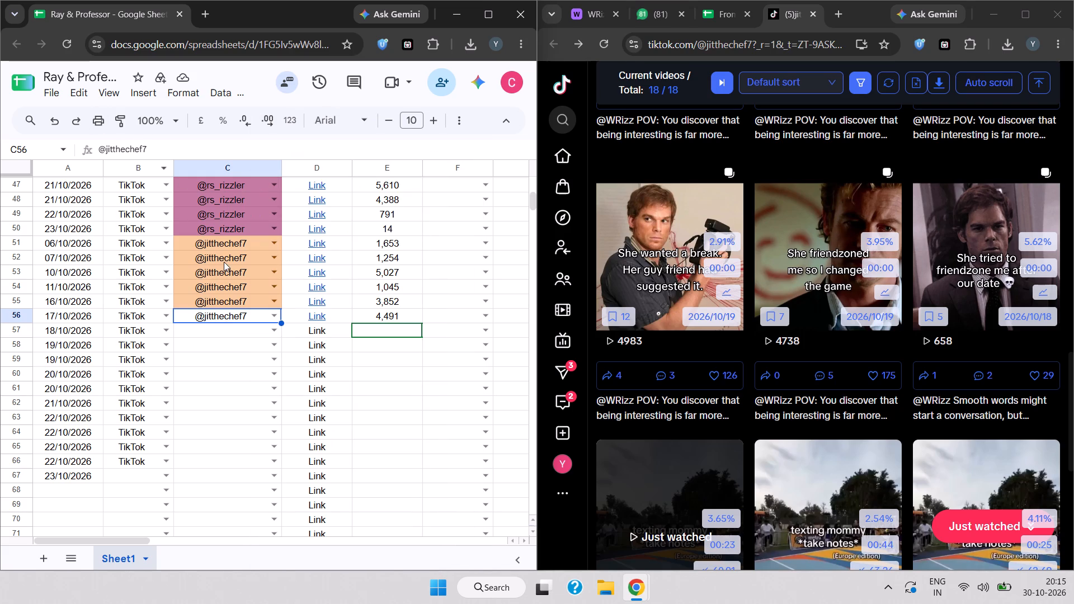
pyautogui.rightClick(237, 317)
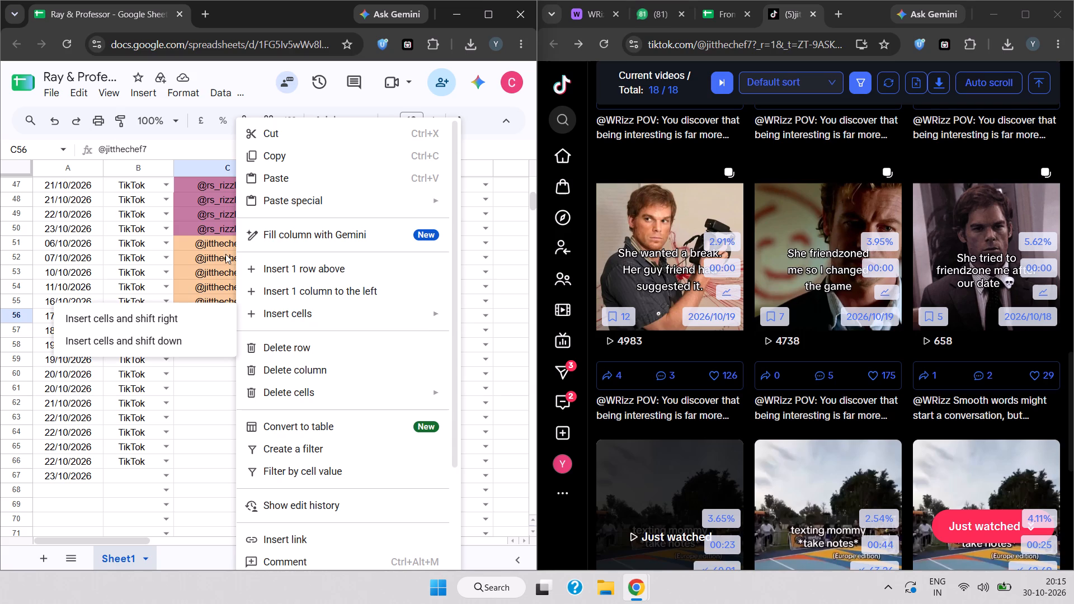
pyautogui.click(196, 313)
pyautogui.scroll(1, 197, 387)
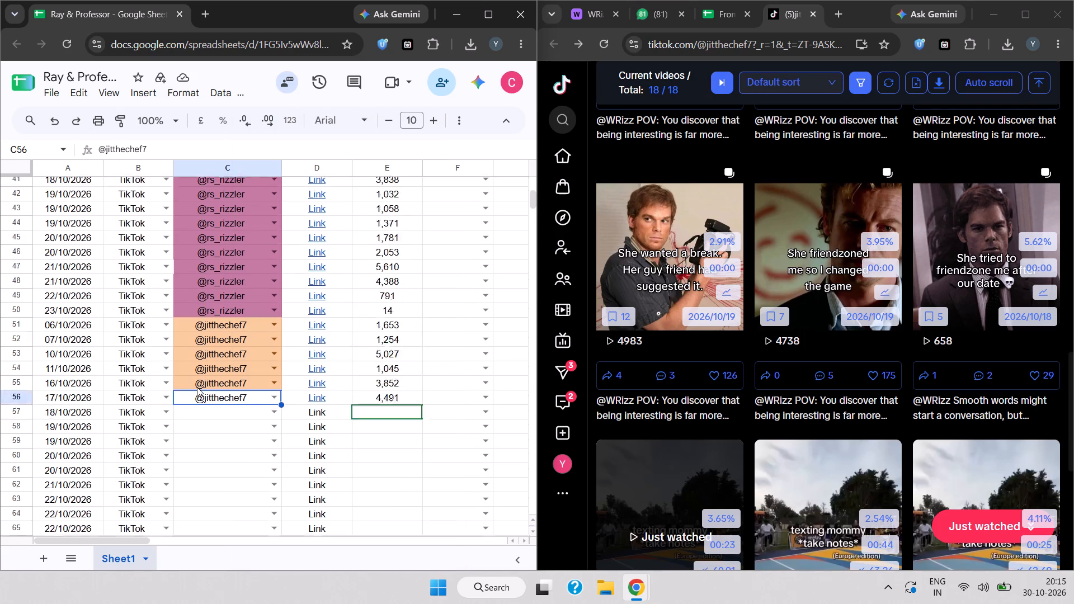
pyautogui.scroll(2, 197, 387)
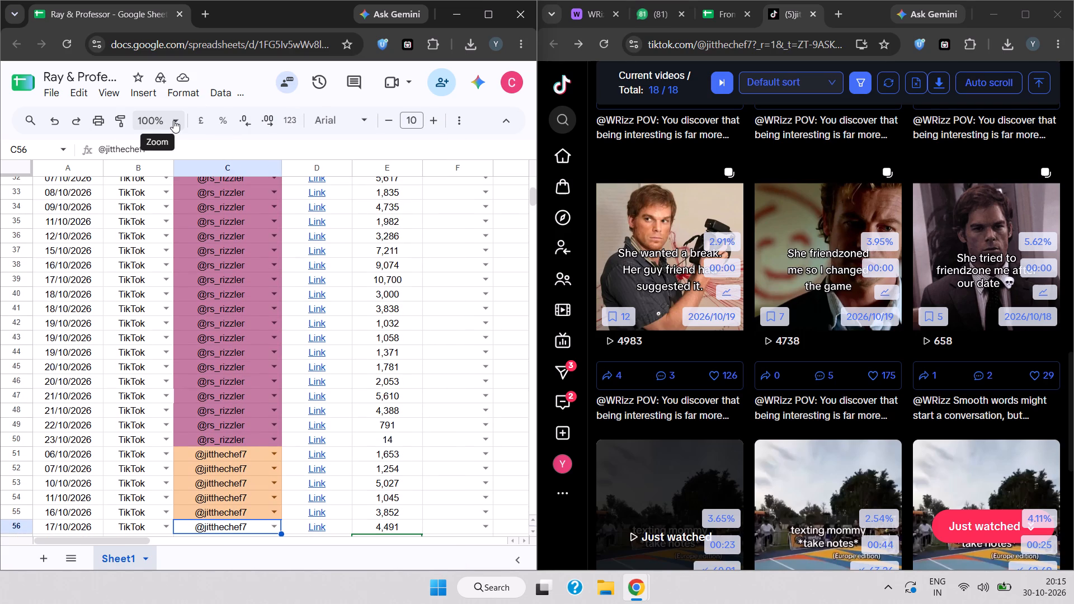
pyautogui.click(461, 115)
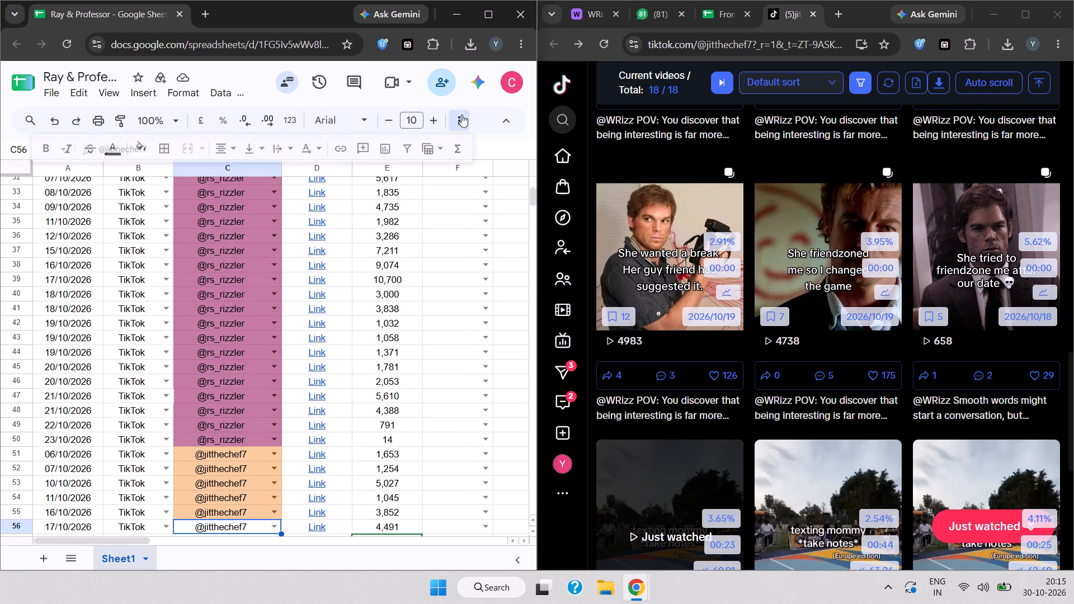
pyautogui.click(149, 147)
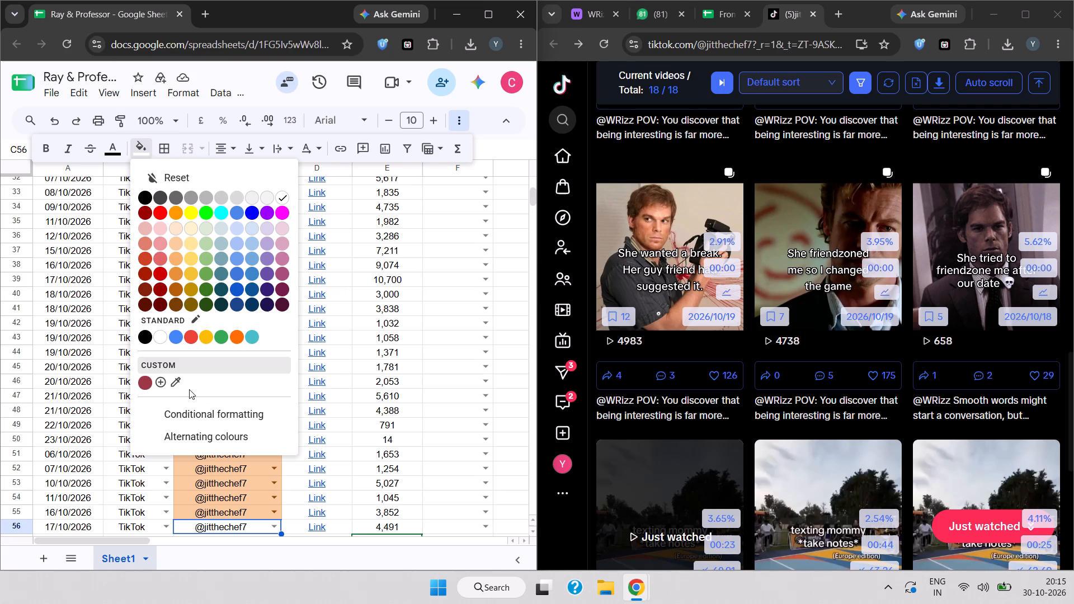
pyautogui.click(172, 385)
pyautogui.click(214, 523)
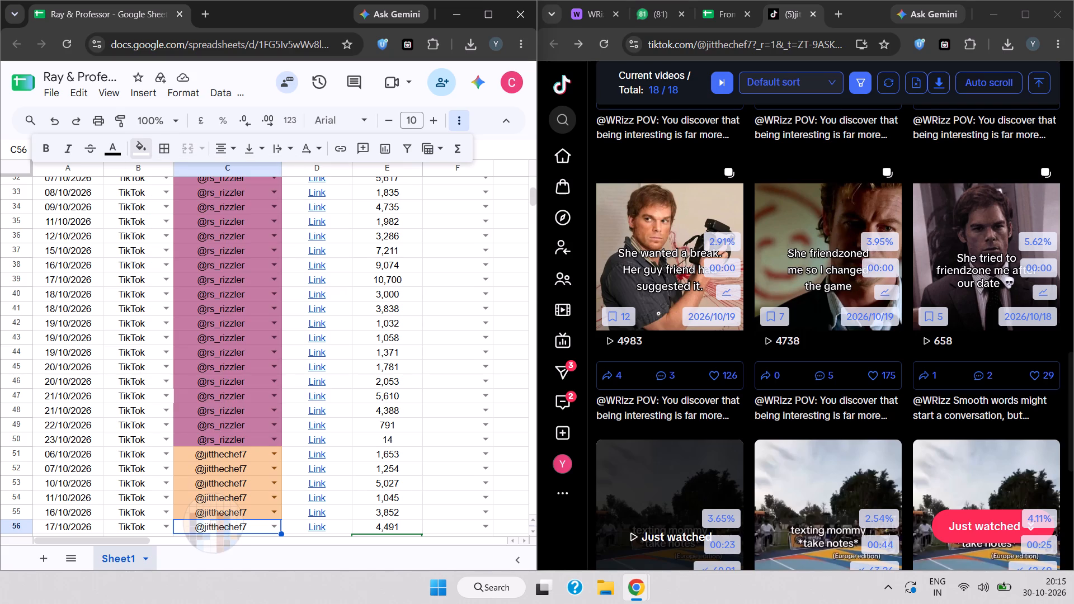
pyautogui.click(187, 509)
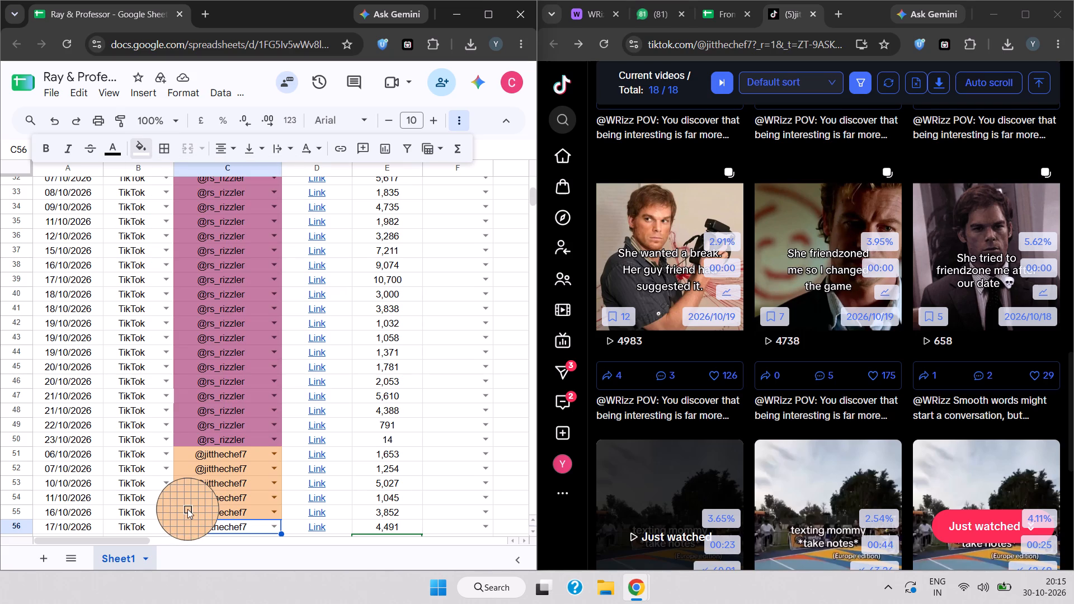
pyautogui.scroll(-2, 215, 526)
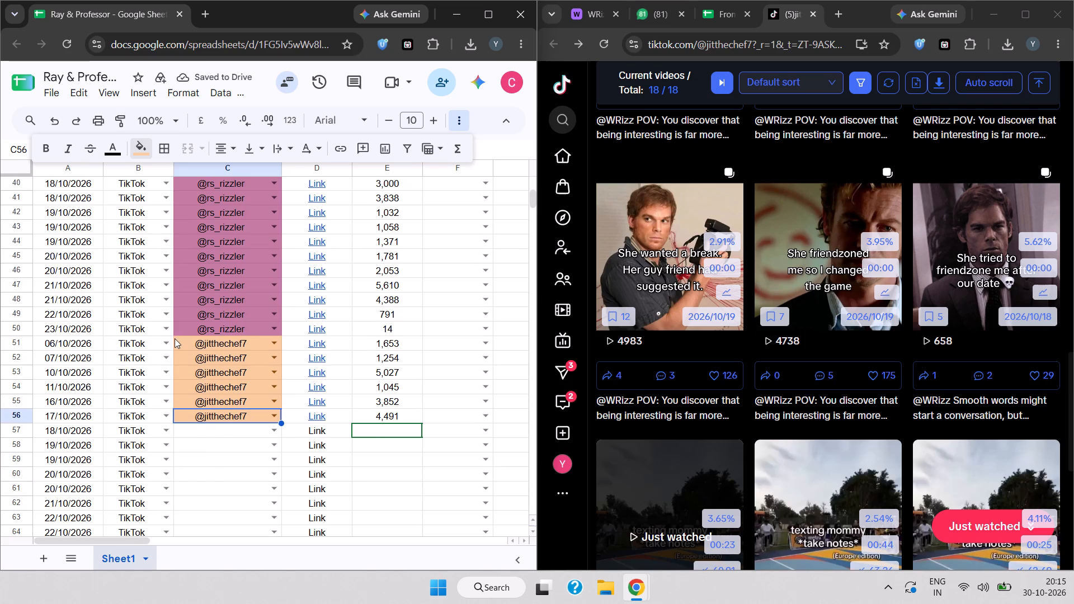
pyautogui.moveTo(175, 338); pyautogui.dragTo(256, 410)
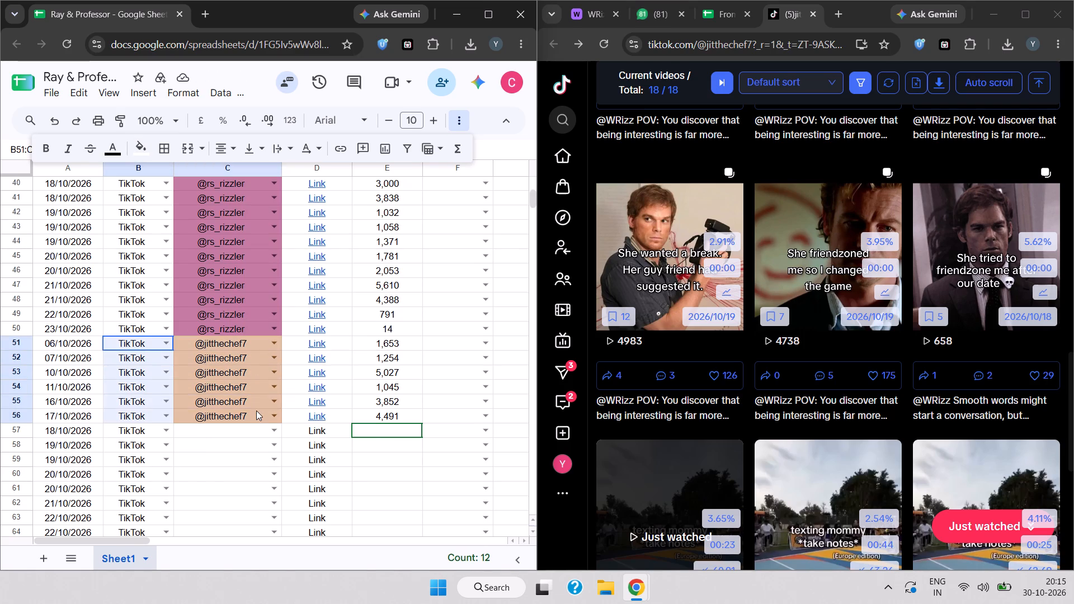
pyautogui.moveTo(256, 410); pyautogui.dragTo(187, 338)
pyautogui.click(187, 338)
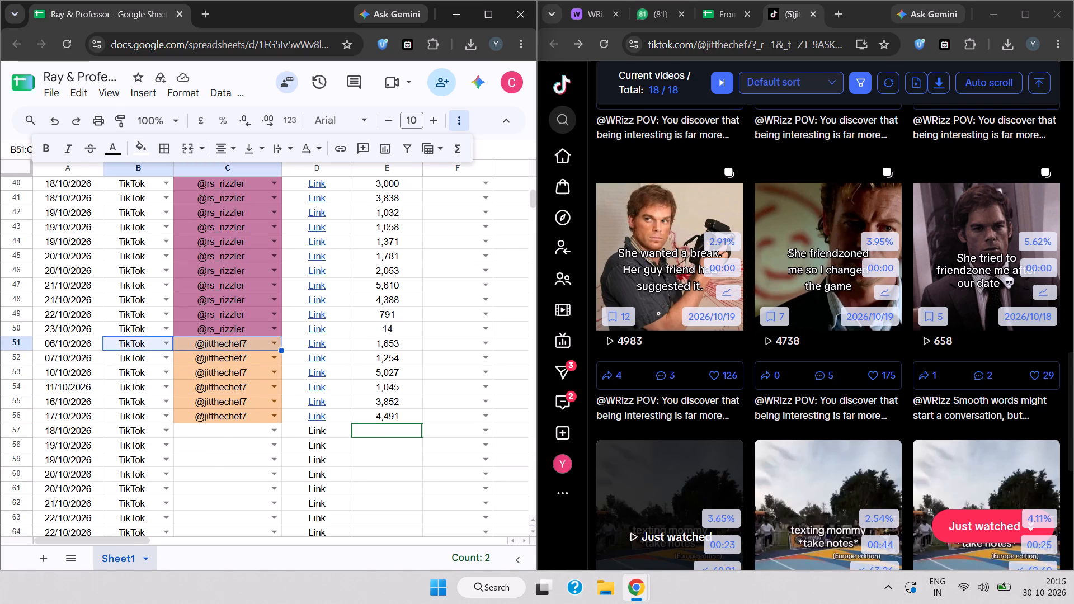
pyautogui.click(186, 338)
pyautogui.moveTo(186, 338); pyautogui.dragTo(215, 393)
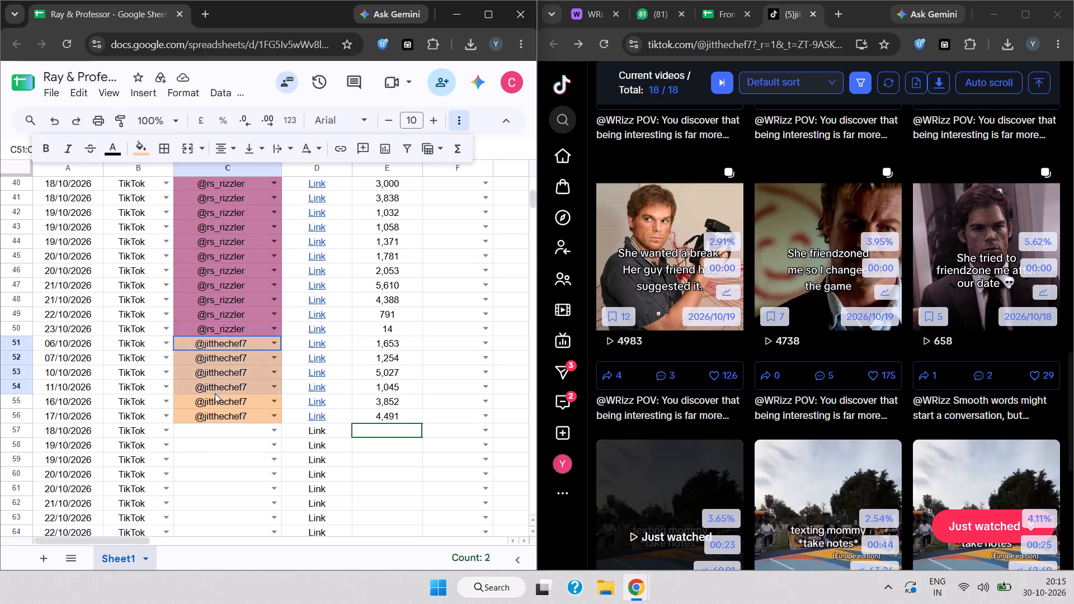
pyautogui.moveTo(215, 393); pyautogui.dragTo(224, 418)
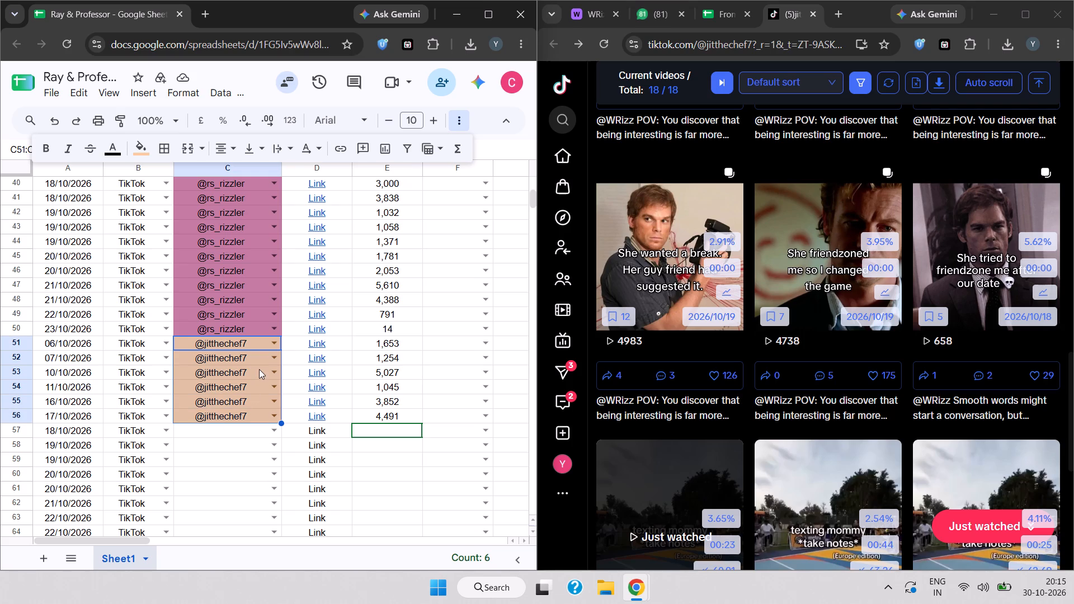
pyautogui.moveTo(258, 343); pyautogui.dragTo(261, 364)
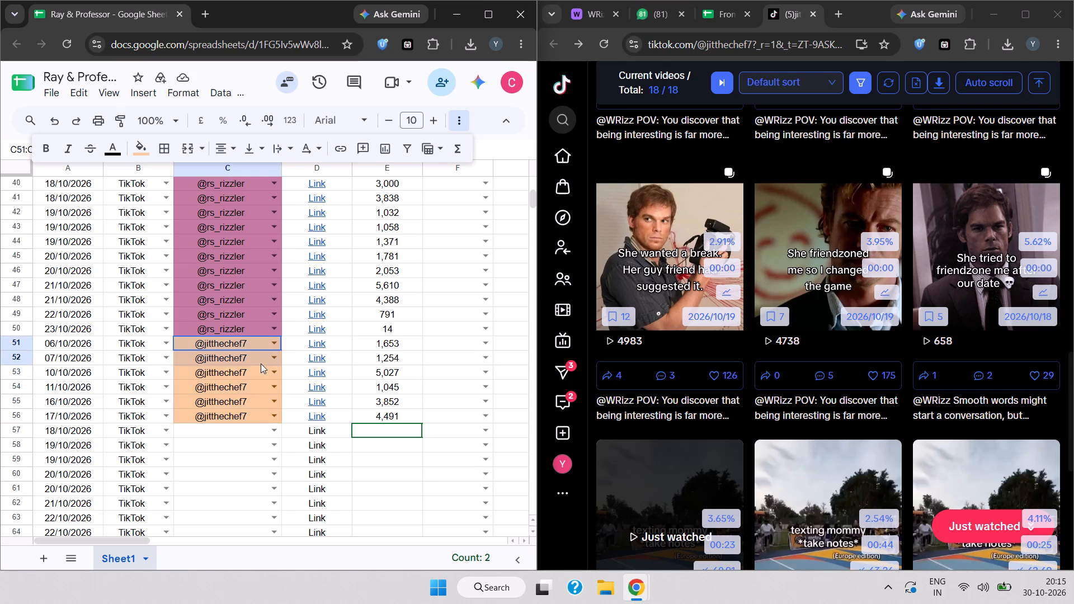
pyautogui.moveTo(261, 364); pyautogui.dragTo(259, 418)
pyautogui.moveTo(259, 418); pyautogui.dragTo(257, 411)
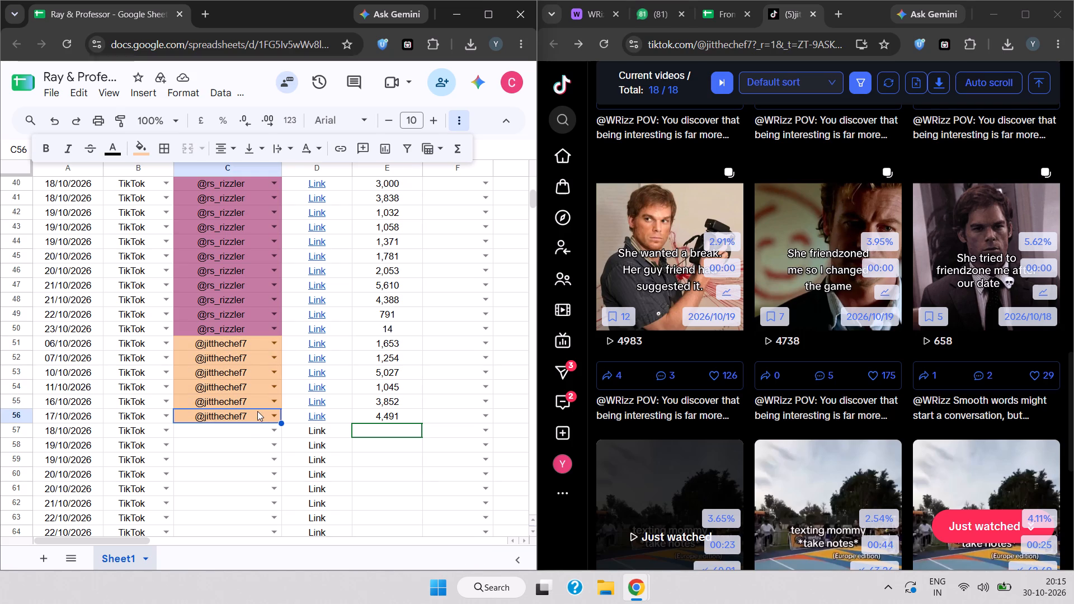
# Set the platform in cell B67 to TikTok for the 23/10/2026 post.
pyautogui.click(242, 451)
pyautogui.scroll(-3, 242, 451)
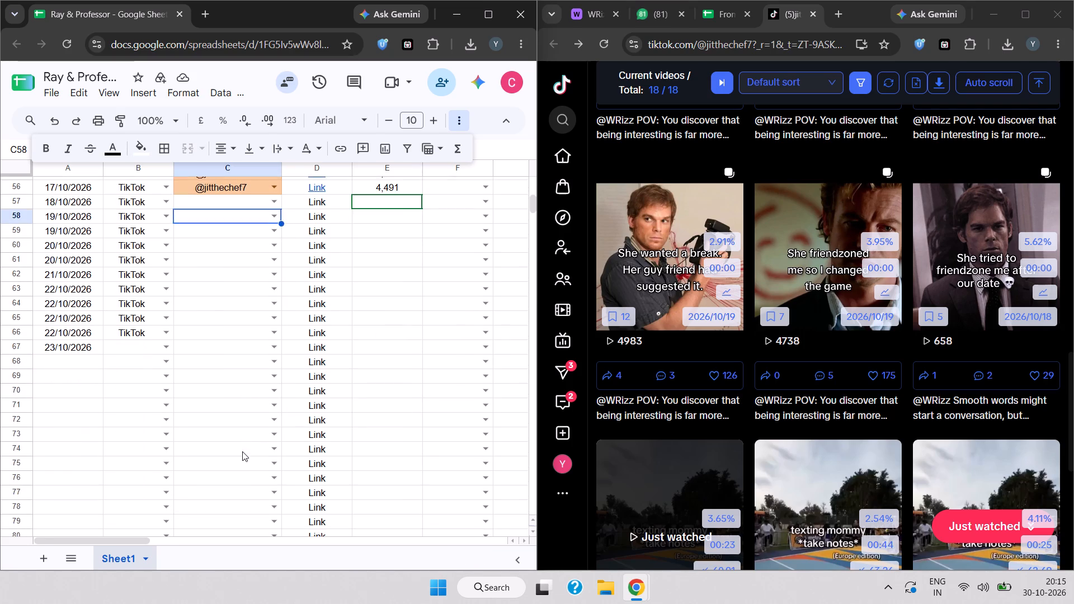
pyautogui.scroll(1, 242, 451)
pyautogui.scroll(-1, 242, 451)
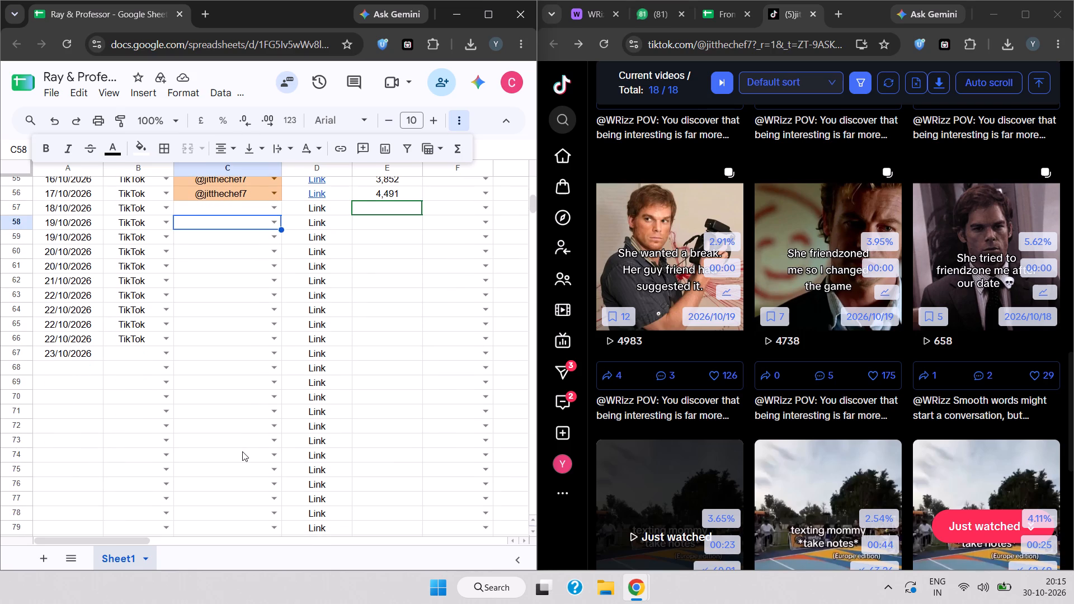
pyautogui.click(167, 352)
pyautogui.click(142, 371)
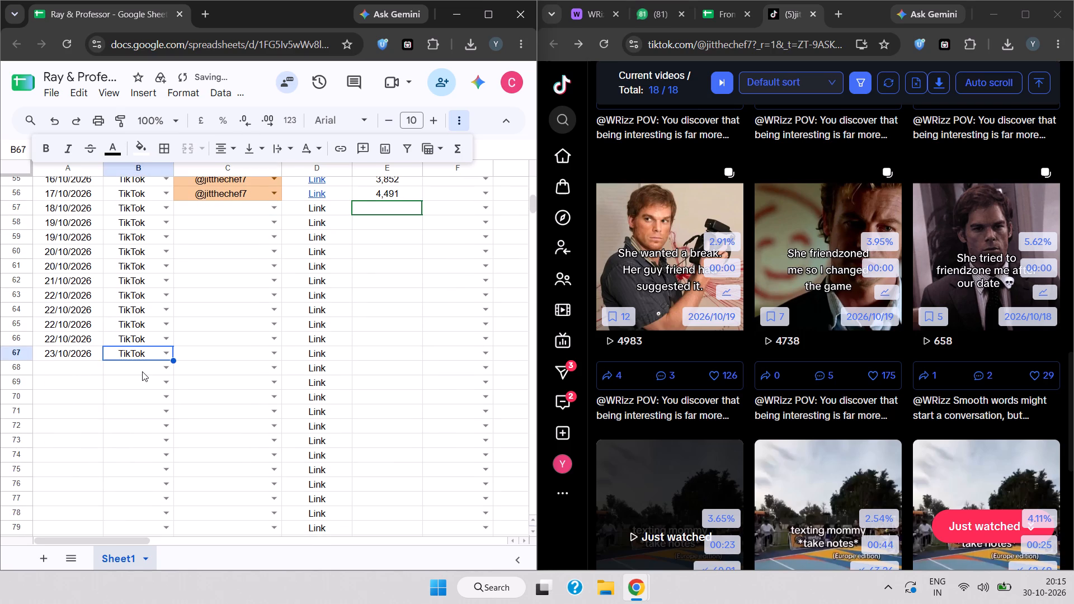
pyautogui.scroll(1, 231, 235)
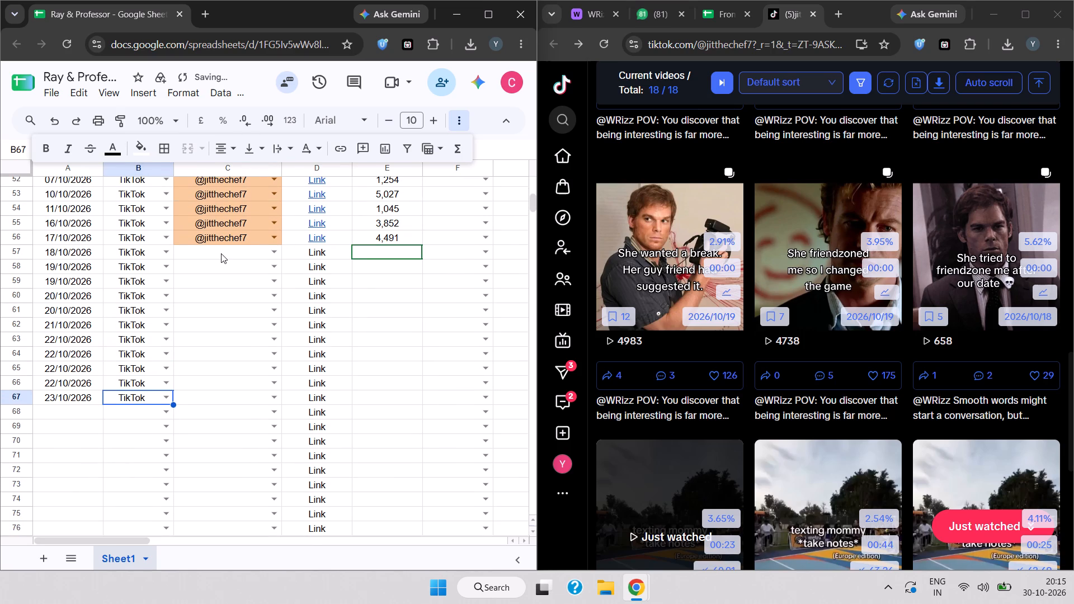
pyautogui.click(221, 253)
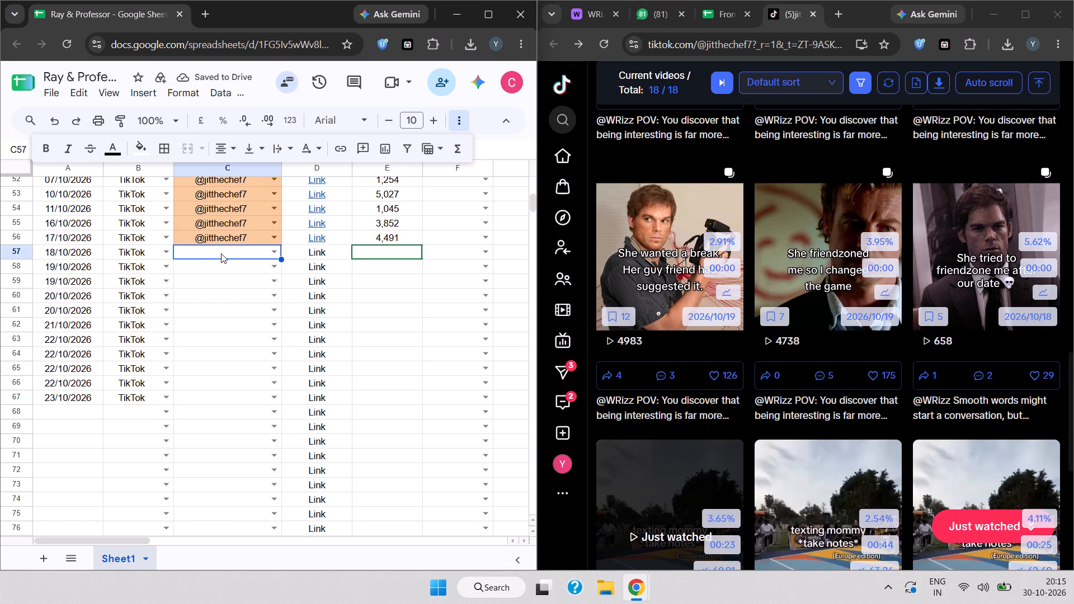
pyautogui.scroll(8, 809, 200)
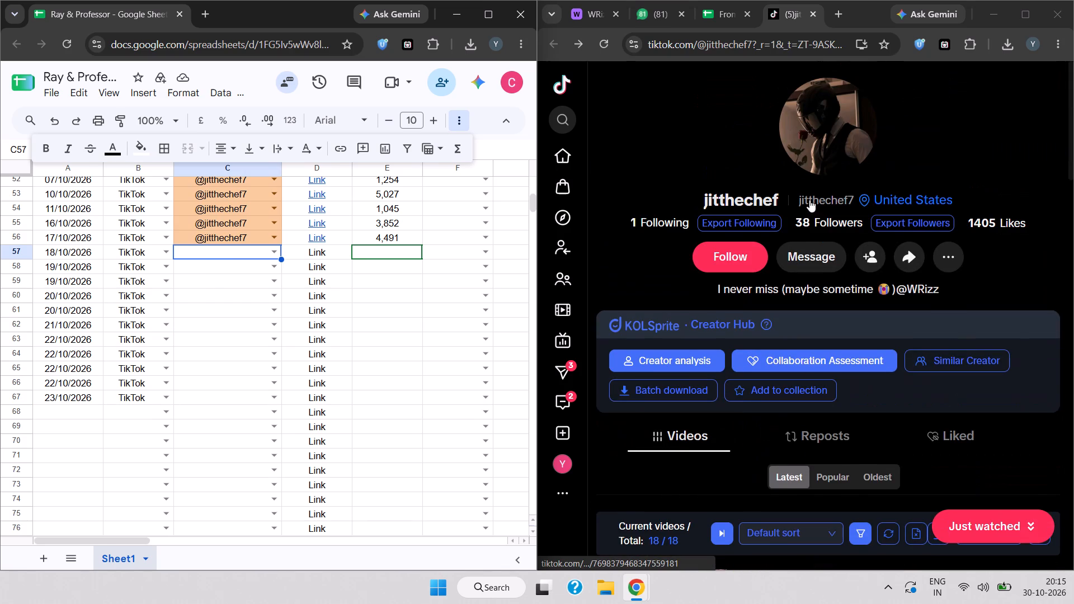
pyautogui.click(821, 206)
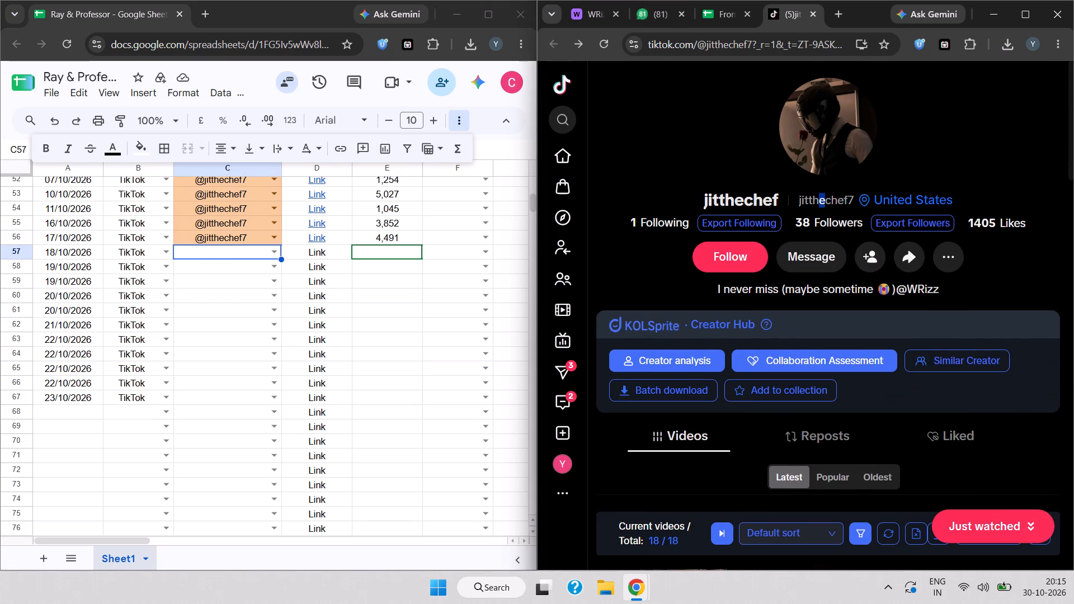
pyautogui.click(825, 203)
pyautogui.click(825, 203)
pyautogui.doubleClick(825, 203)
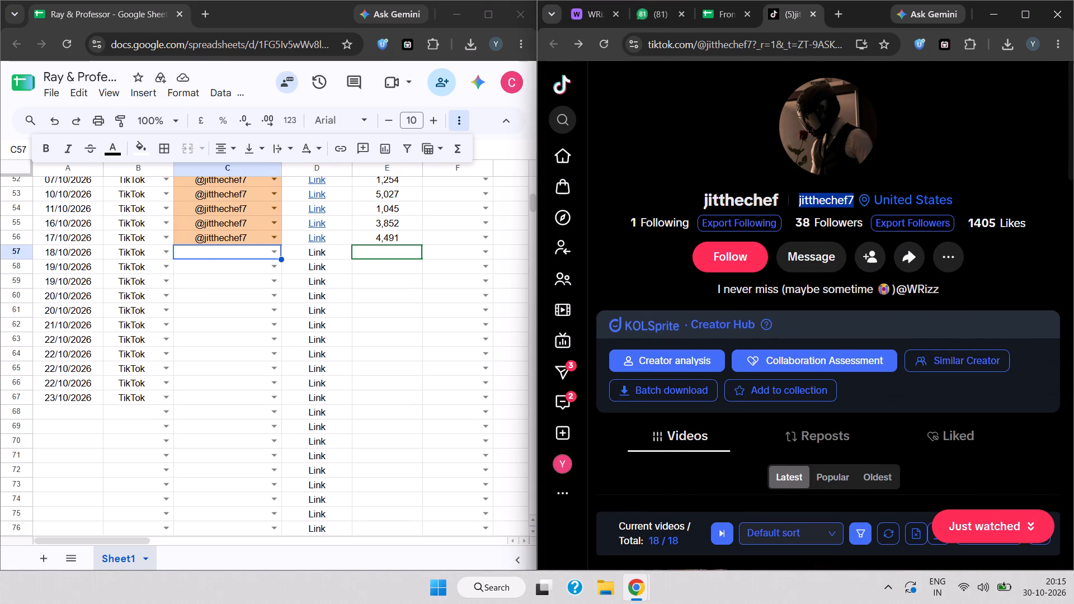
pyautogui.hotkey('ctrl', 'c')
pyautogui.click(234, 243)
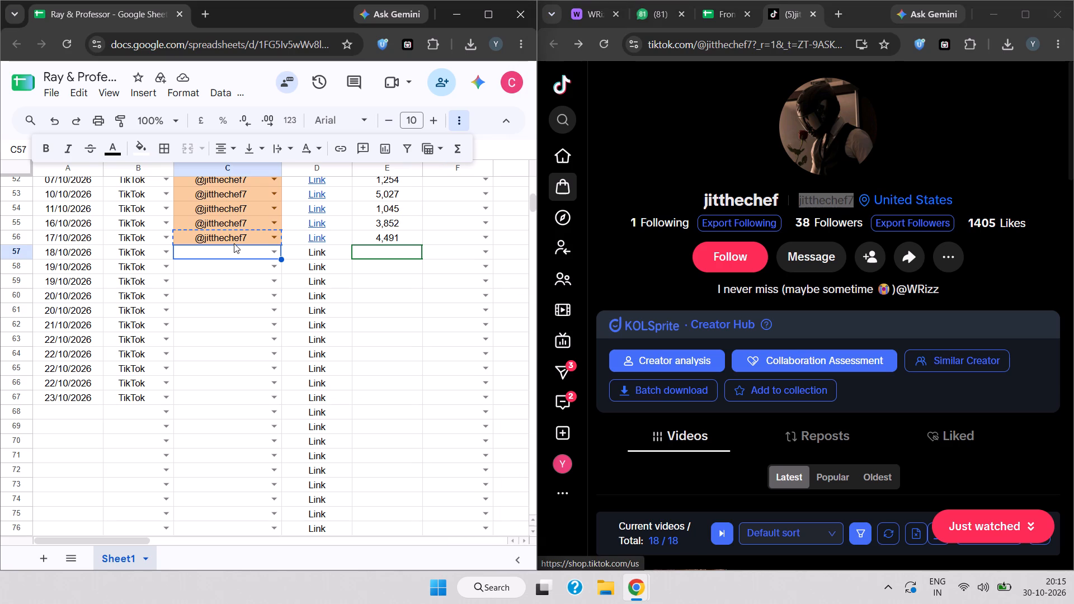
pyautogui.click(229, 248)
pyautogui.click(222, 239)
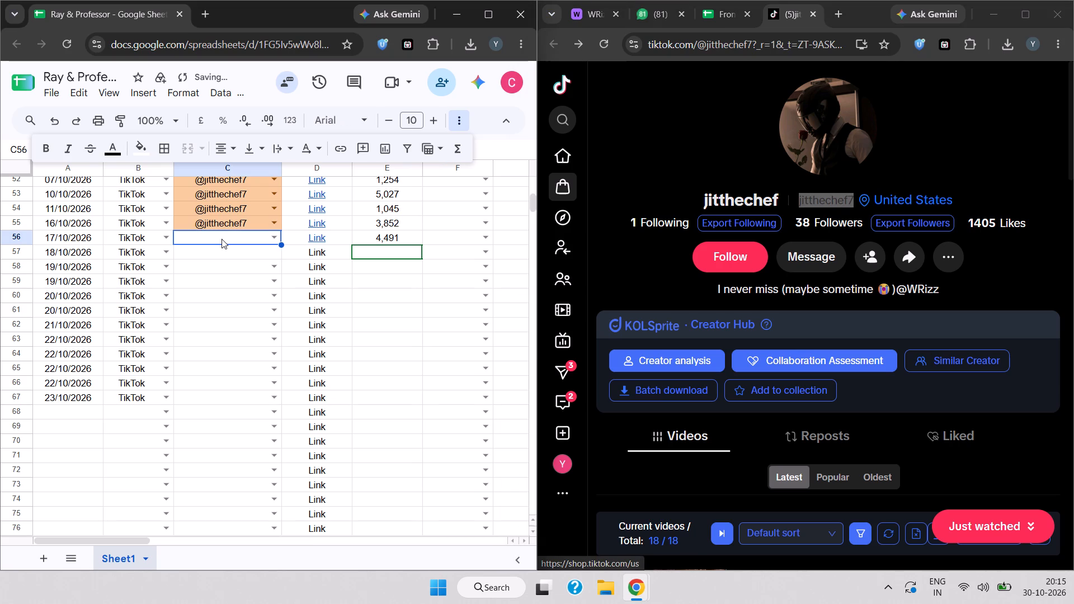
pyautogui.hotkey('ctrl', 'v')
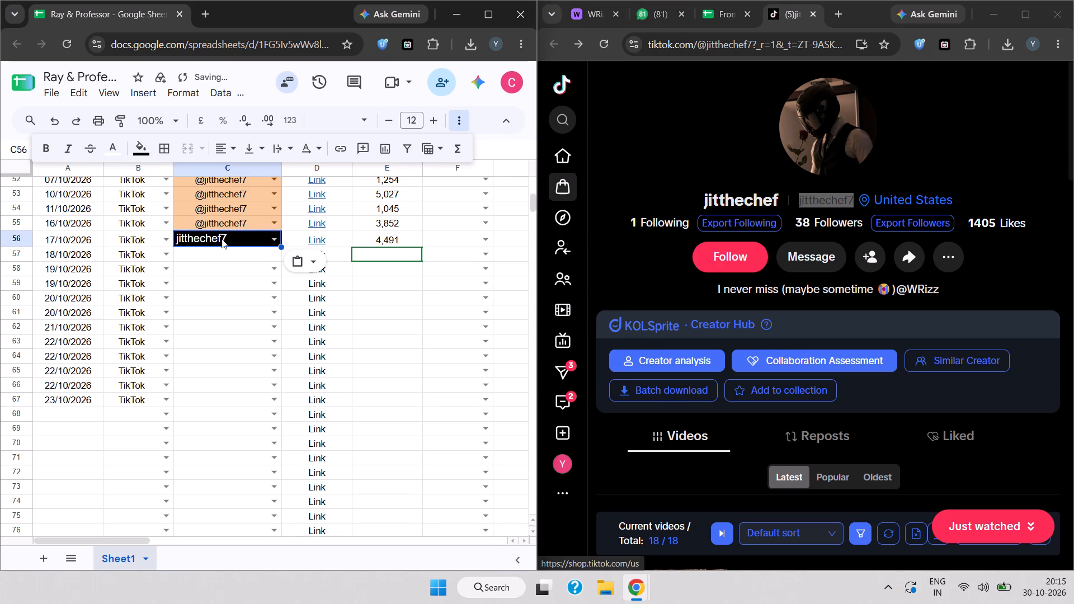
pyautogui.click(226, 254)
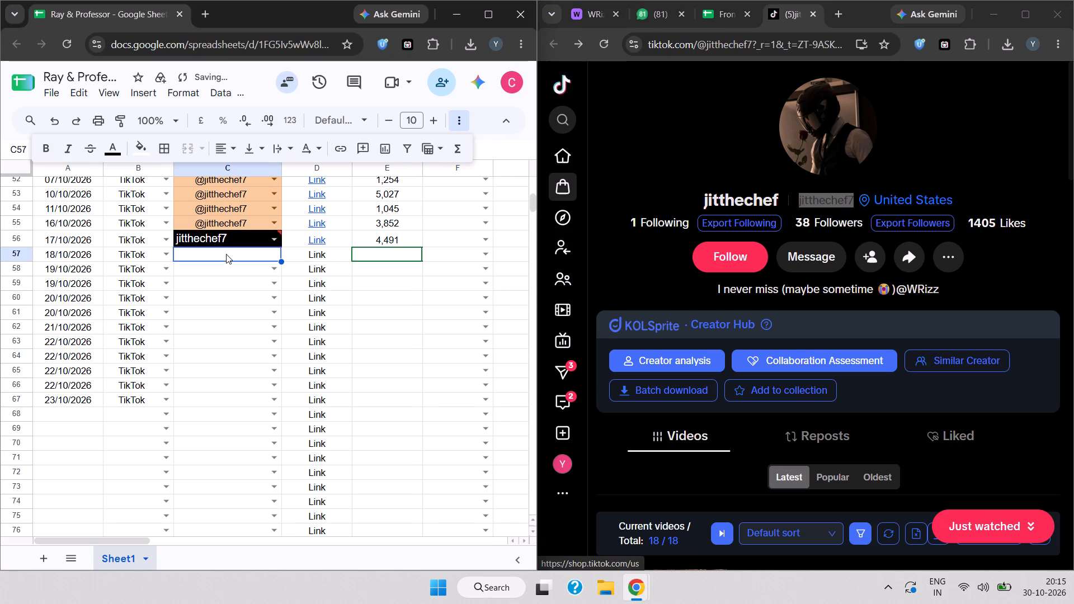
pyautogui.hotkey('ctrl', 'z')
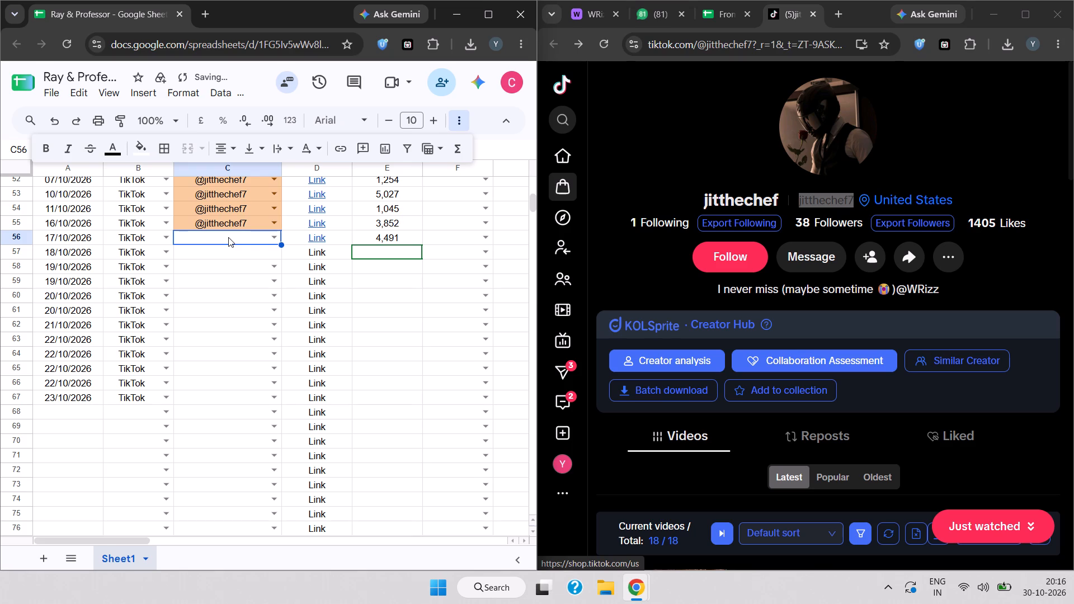
pyautogui.click(228, 237)
pyautogui.doubleClick(228, 237)
pyautogui.hotkey('ctrl', 'v')
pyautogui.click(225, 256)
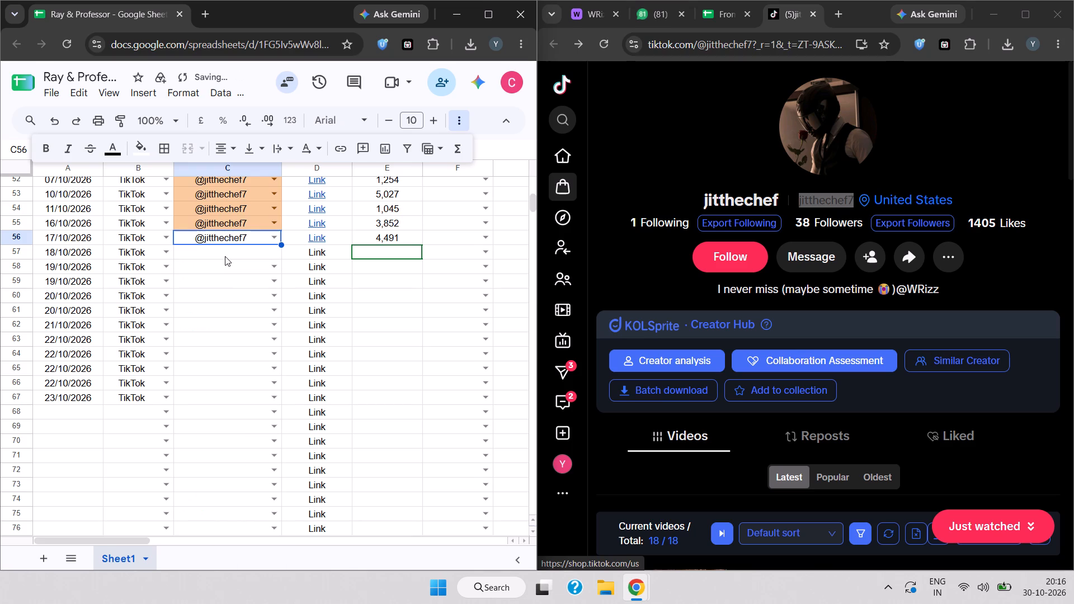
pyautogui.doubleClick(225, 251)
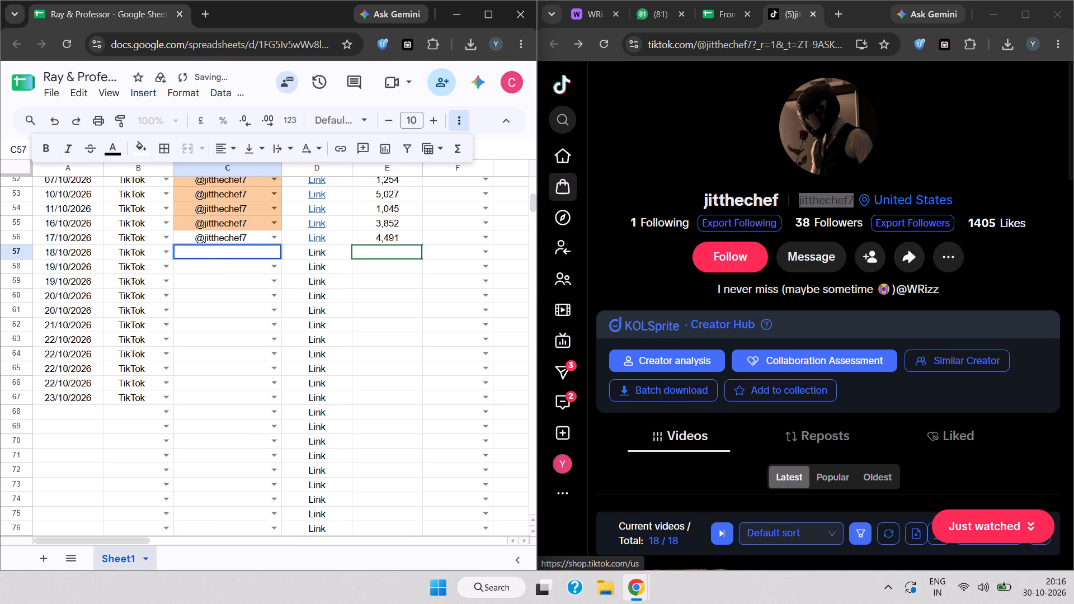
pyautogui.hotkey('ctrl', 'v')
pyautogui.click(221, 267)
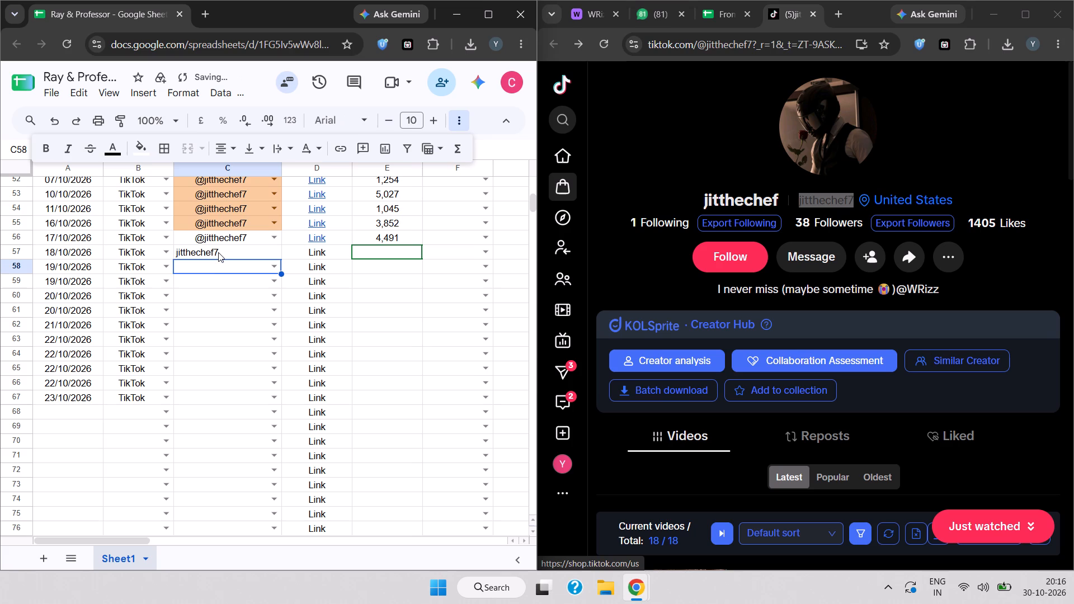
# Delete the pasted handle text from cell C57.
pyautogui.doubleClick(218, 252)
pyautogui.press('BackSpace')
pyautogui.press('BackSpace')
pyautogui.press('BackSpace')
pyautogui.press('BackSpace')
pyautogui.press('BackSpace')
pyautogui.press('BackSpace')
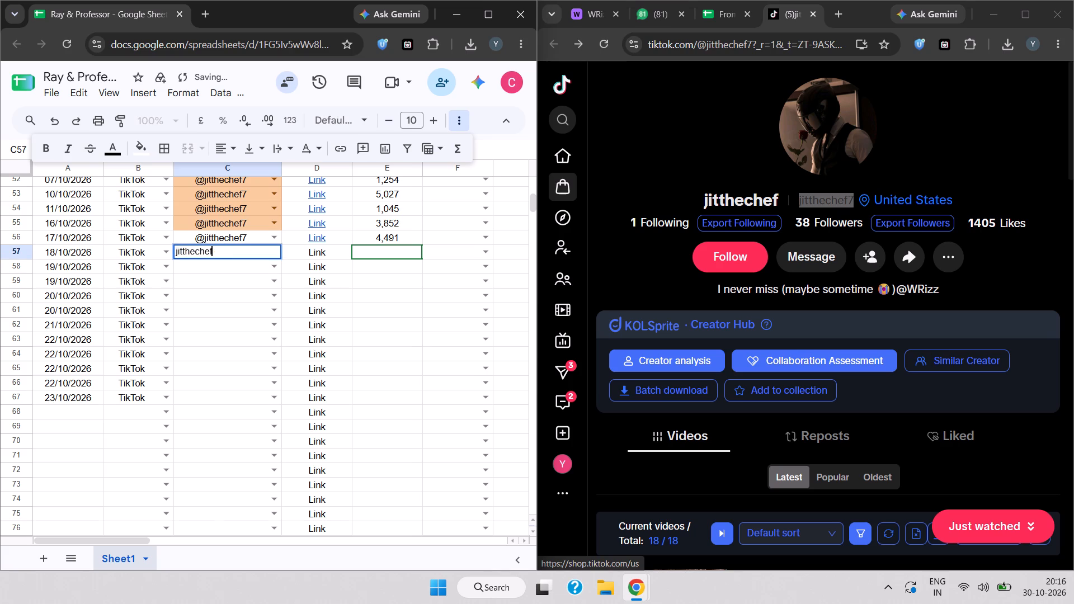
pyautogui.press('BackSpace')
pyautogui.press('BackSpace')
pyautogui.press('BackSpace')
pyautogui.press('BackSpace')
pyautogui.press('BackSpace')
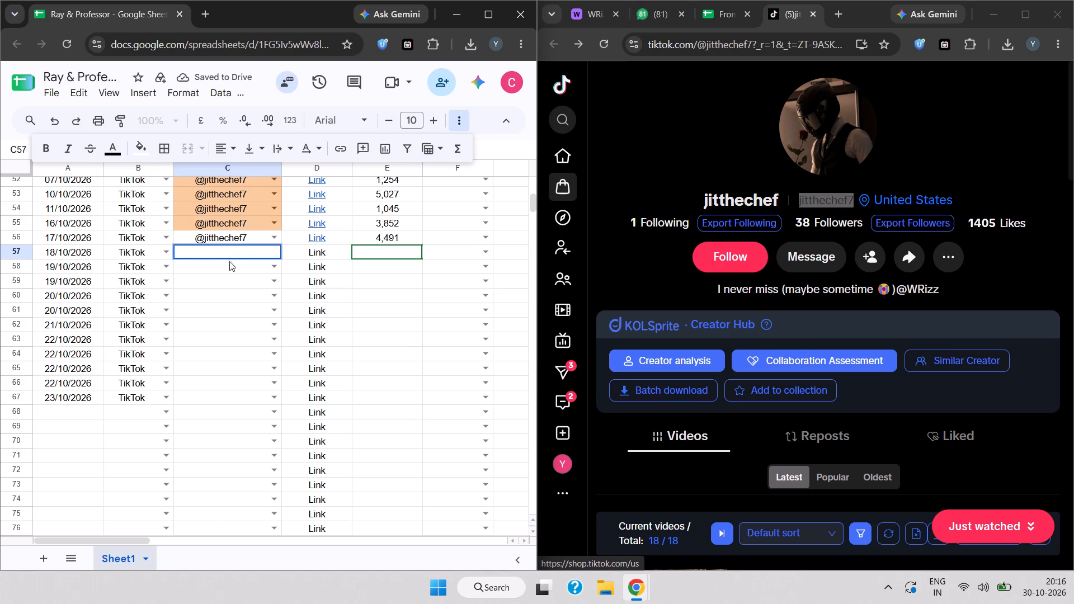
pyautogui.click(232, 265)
pyautogui.click(272, 248)
pyautogui.click(272, 248)
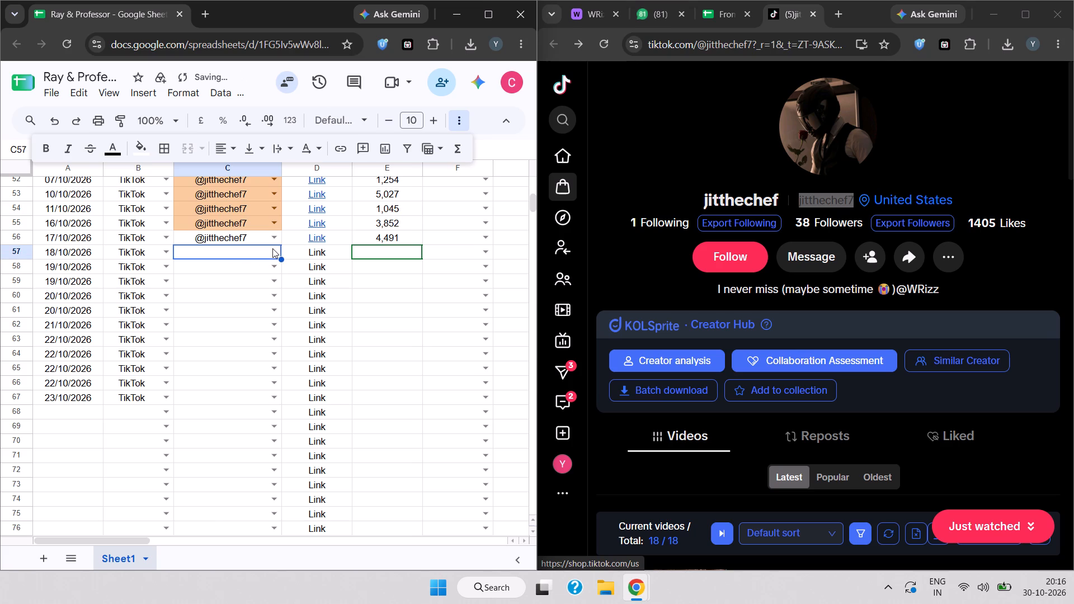
pyautogui.press('space')
pyautogui.press('space')
pyautogui.press('space')
pyautogui.press('space')
pyautogui.press('space')
pyautogui.press('space')
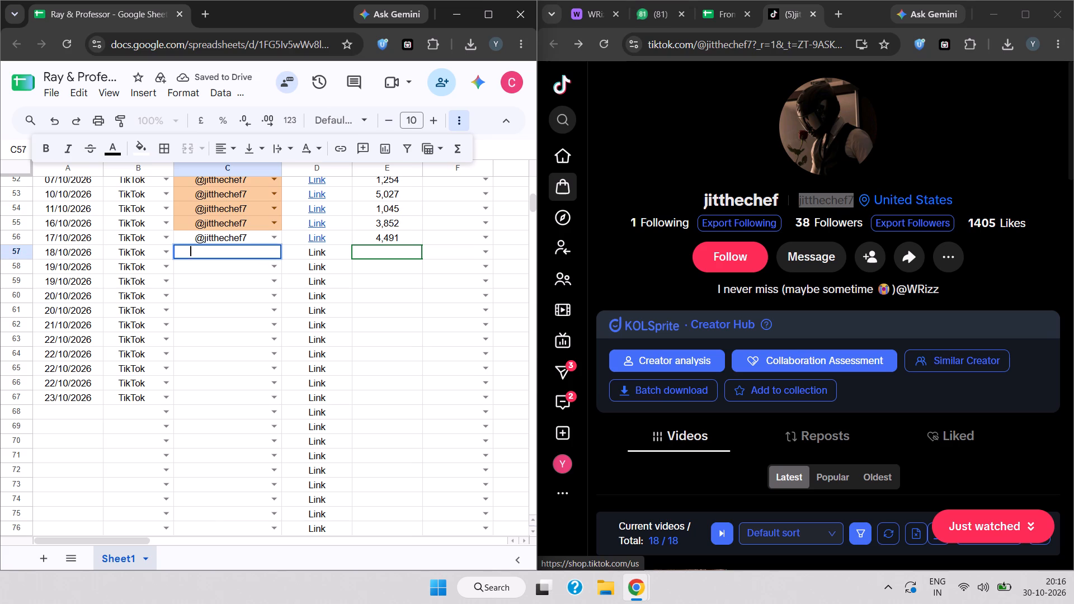
pyautogui.press('space')
pyautogui.press('space')
pyautogui.hotkey('shift', '@')
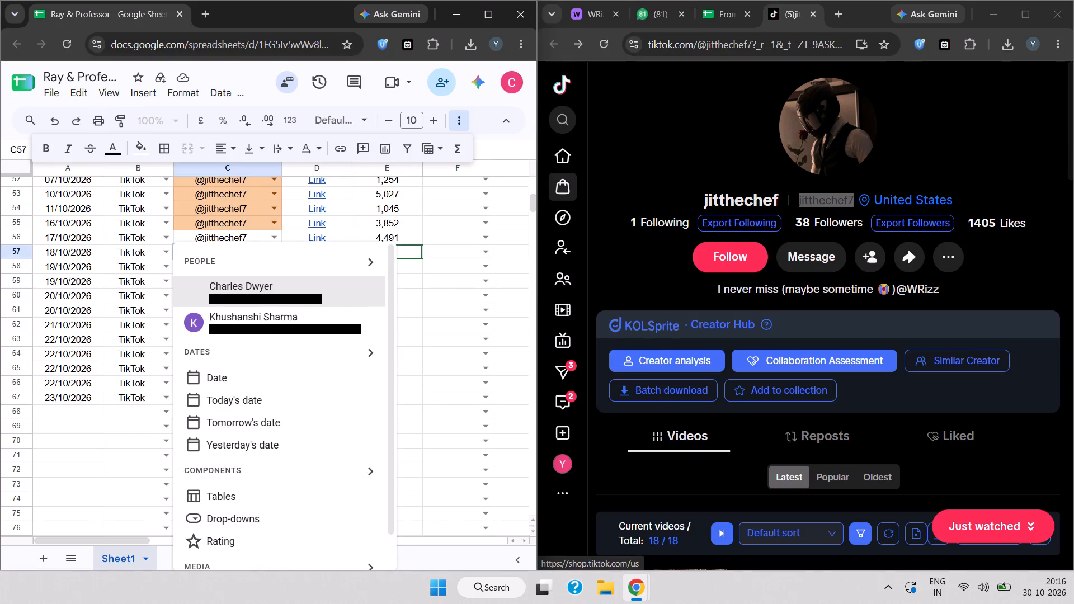
pyautogui.hotkey('ctrl', 'v')
pyautogui.click(246, 246)
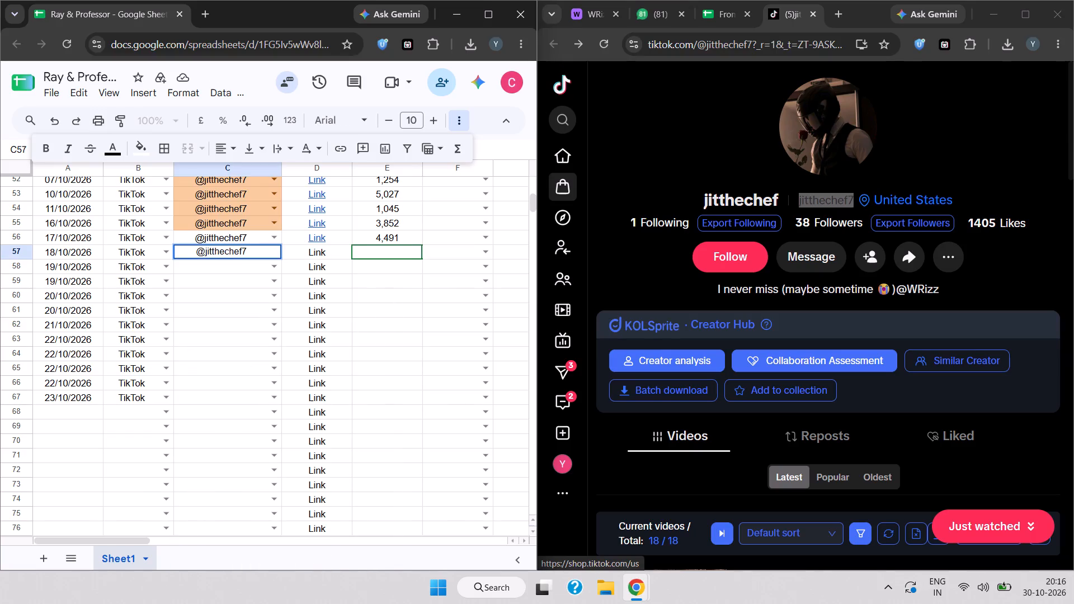
pyautogui.click(234, 260)
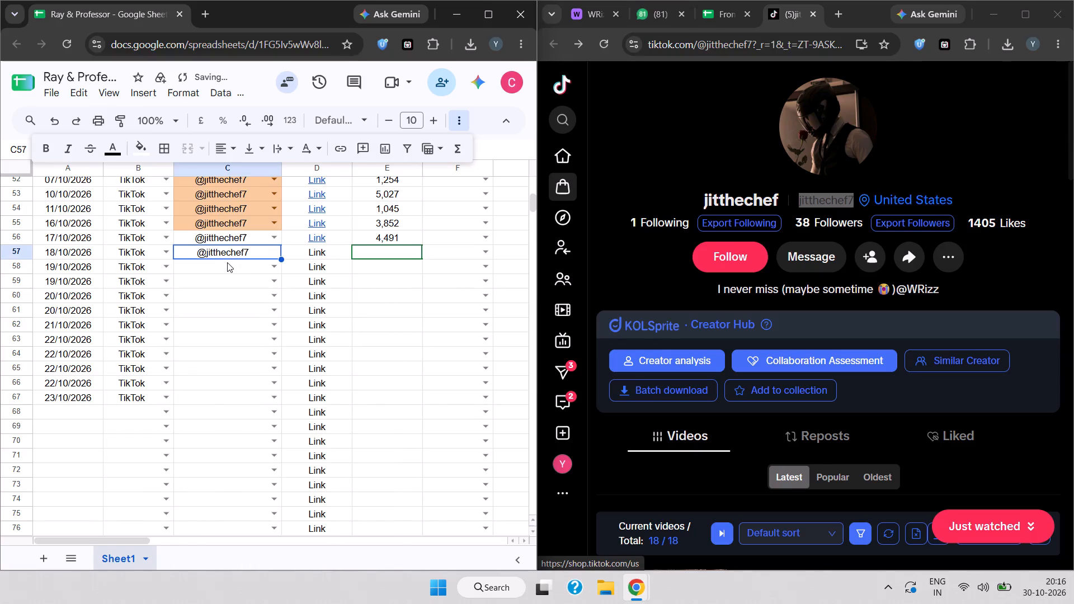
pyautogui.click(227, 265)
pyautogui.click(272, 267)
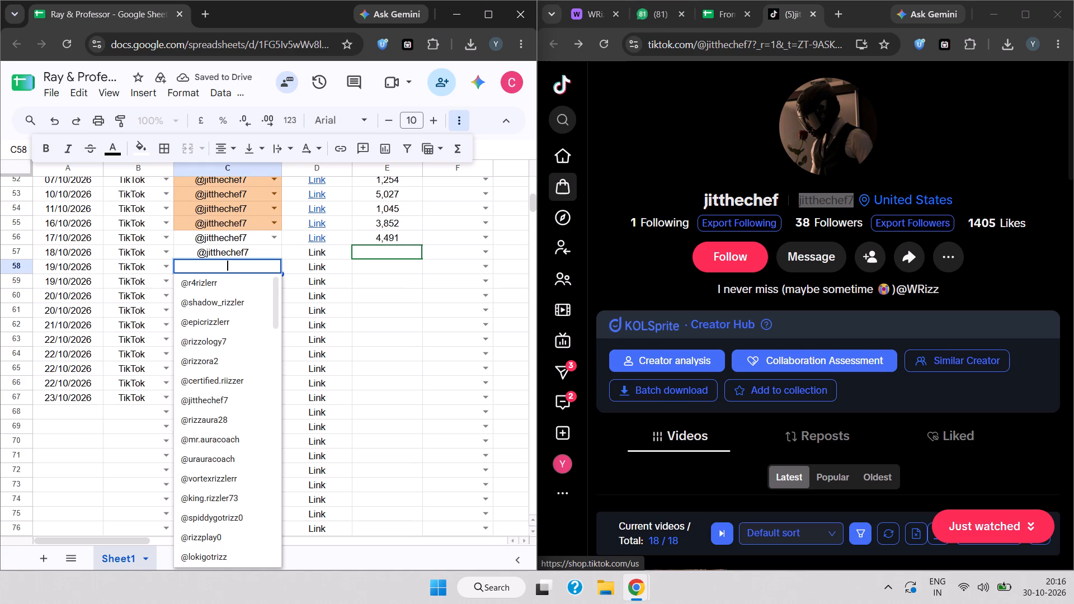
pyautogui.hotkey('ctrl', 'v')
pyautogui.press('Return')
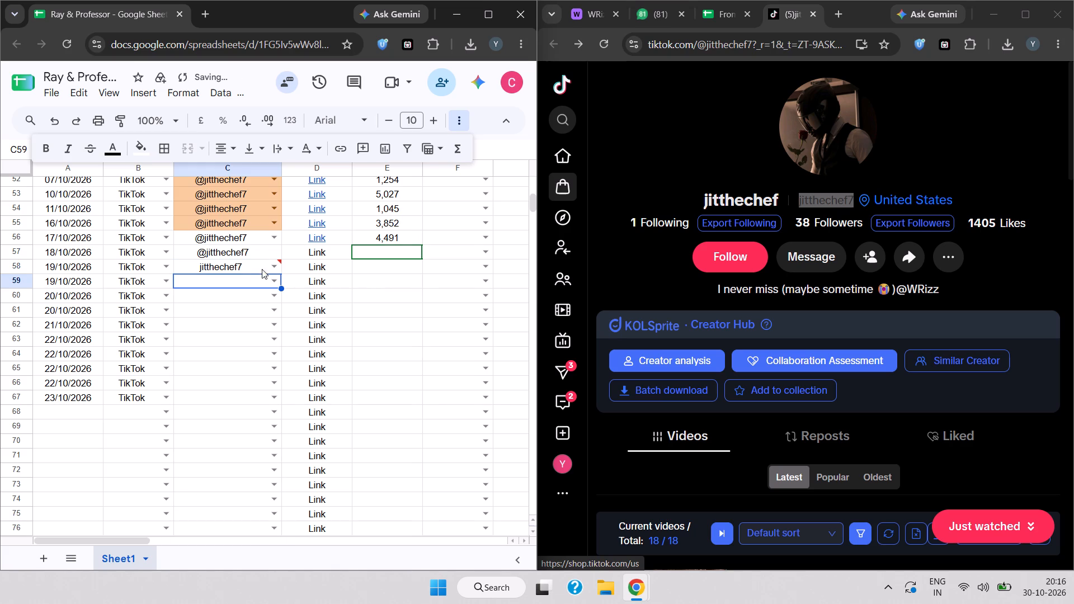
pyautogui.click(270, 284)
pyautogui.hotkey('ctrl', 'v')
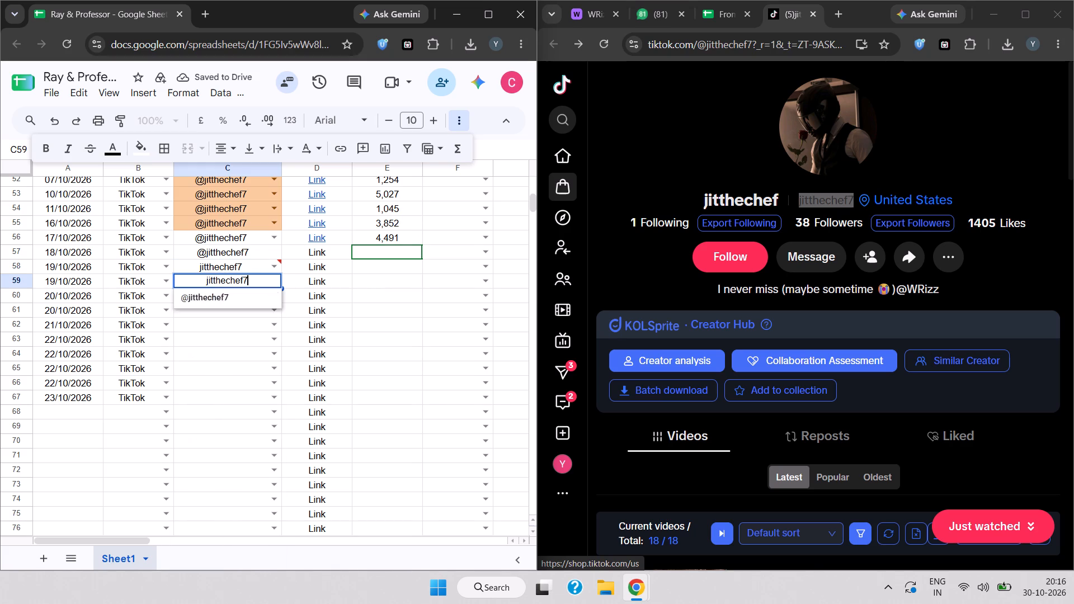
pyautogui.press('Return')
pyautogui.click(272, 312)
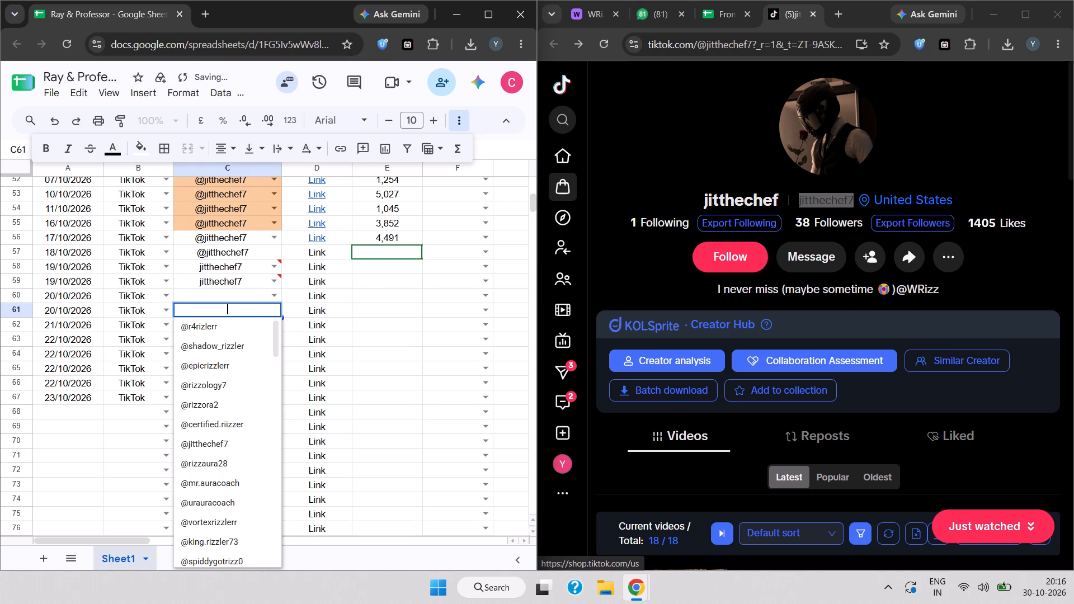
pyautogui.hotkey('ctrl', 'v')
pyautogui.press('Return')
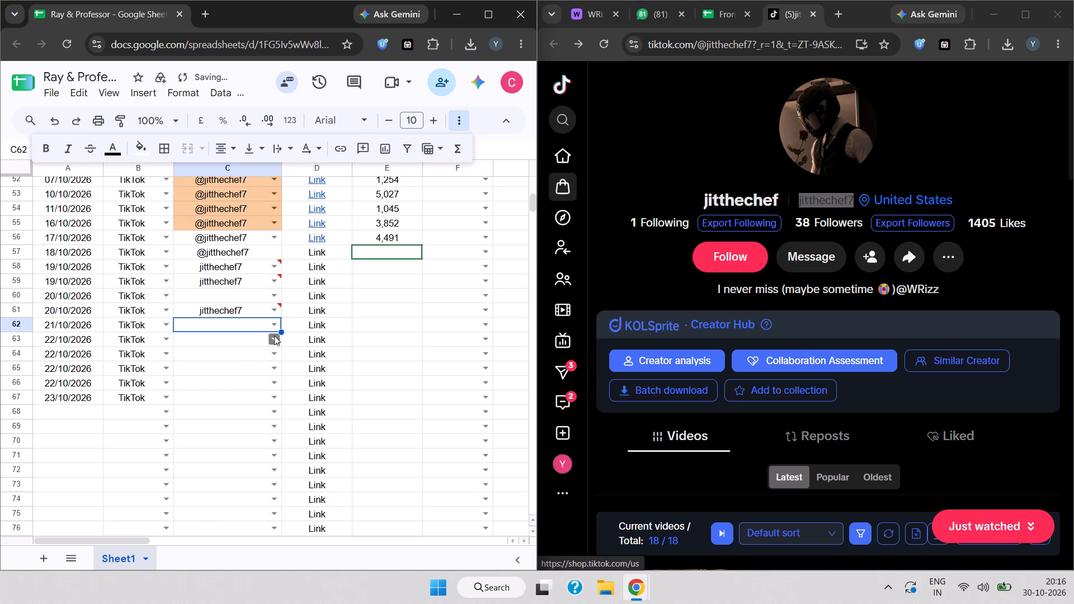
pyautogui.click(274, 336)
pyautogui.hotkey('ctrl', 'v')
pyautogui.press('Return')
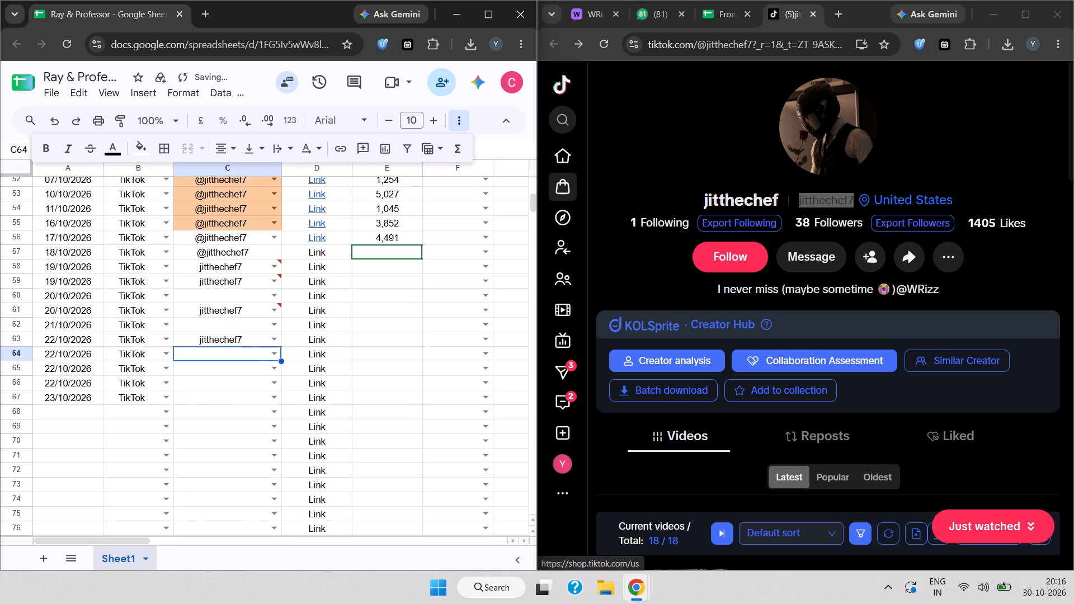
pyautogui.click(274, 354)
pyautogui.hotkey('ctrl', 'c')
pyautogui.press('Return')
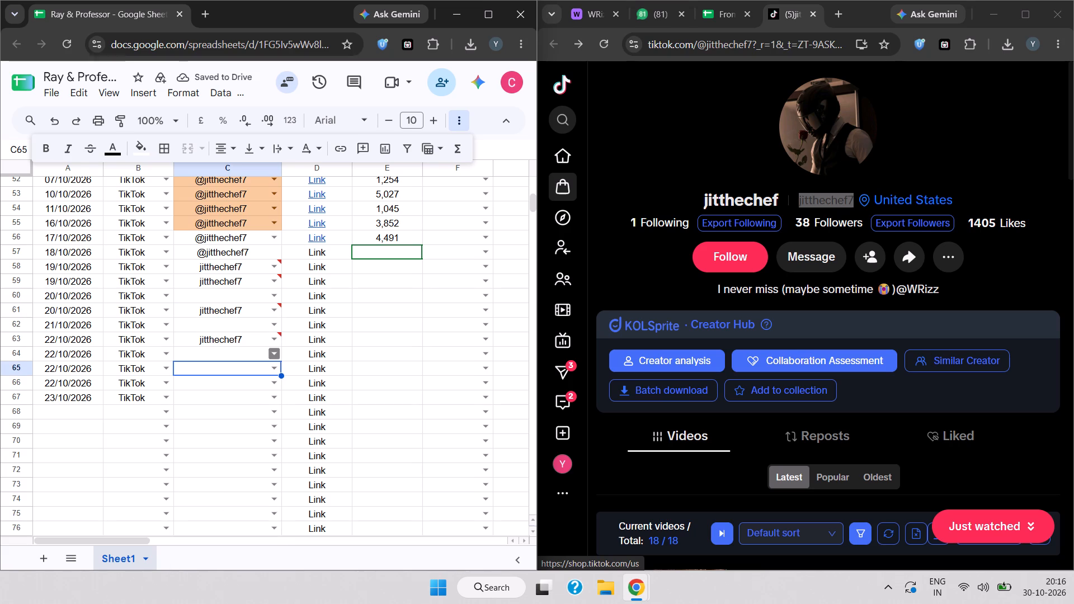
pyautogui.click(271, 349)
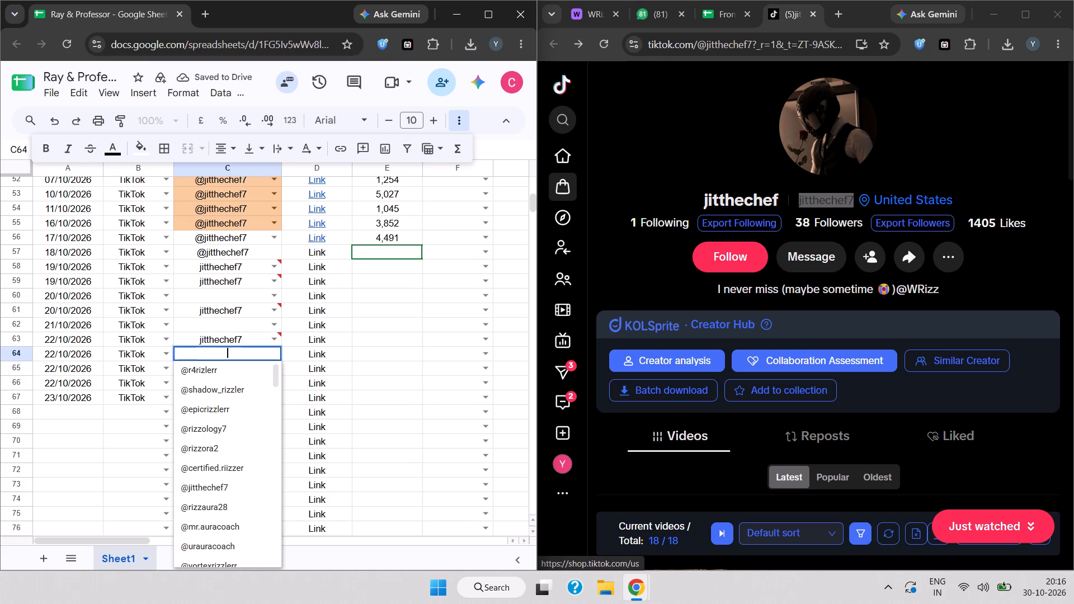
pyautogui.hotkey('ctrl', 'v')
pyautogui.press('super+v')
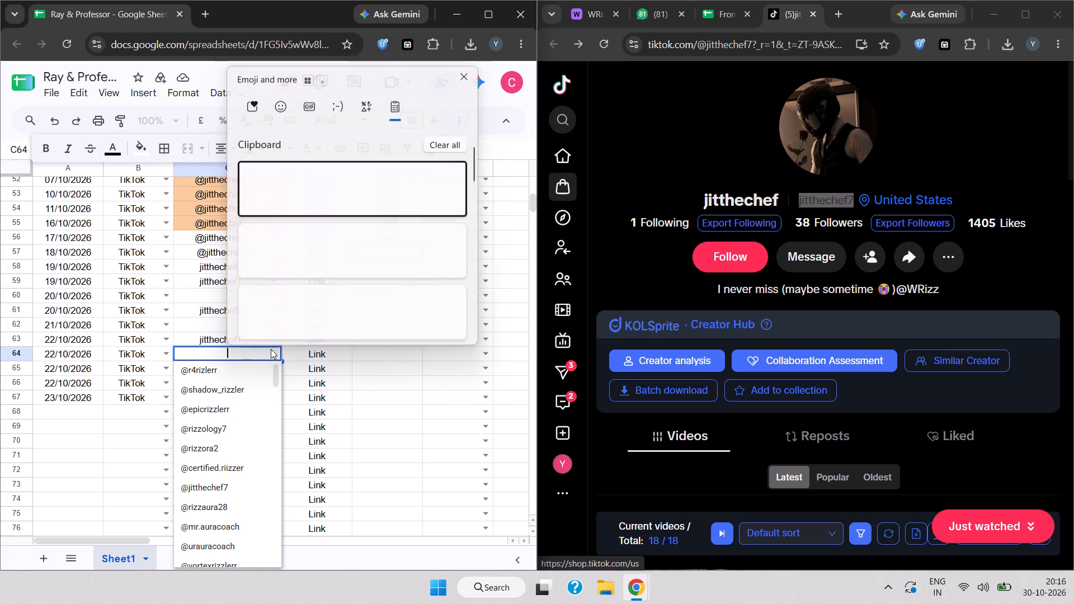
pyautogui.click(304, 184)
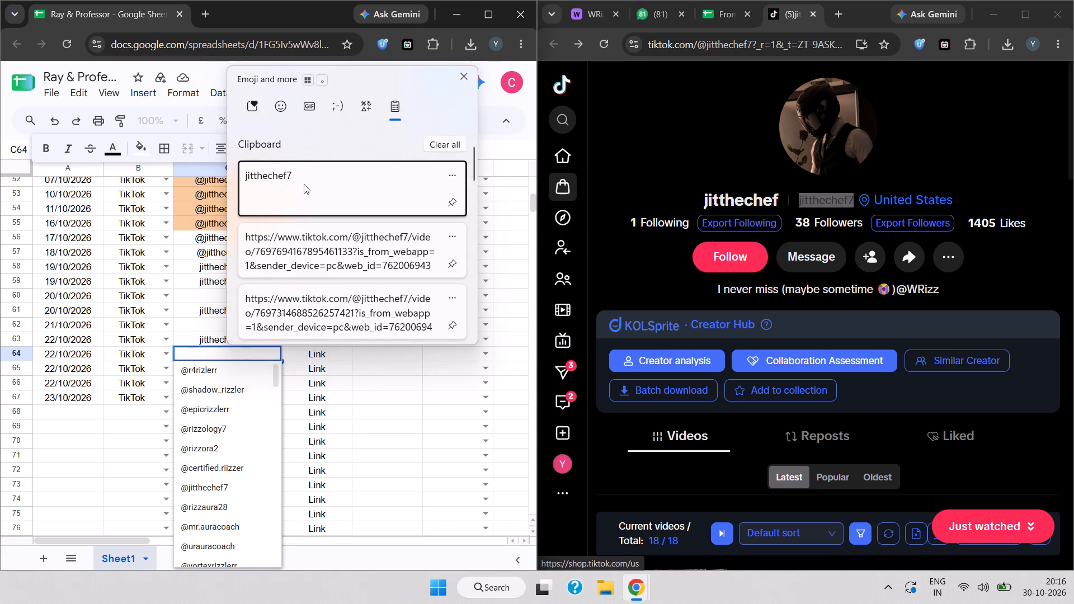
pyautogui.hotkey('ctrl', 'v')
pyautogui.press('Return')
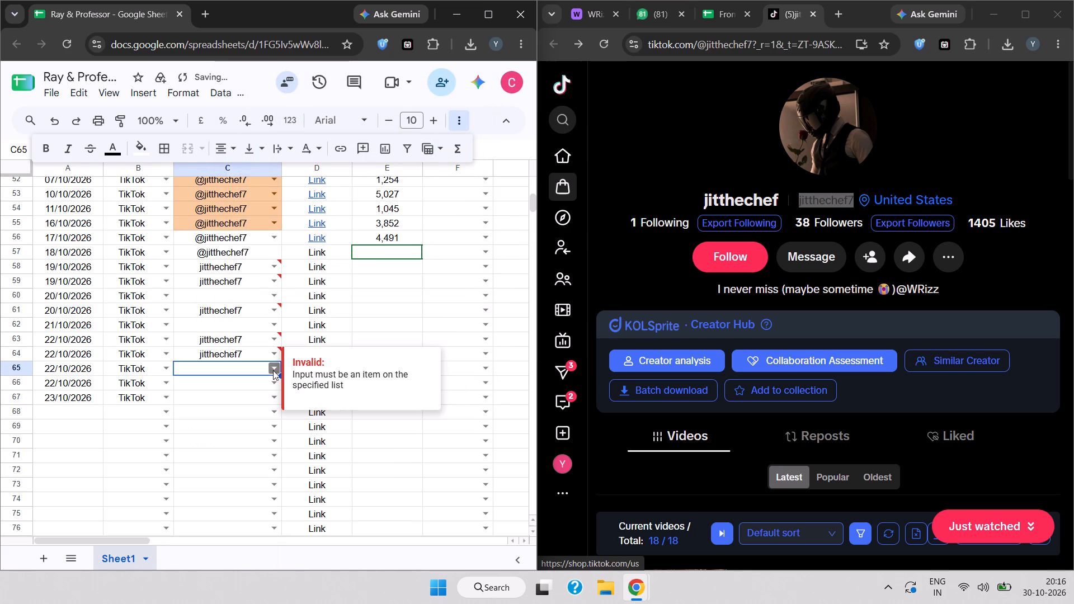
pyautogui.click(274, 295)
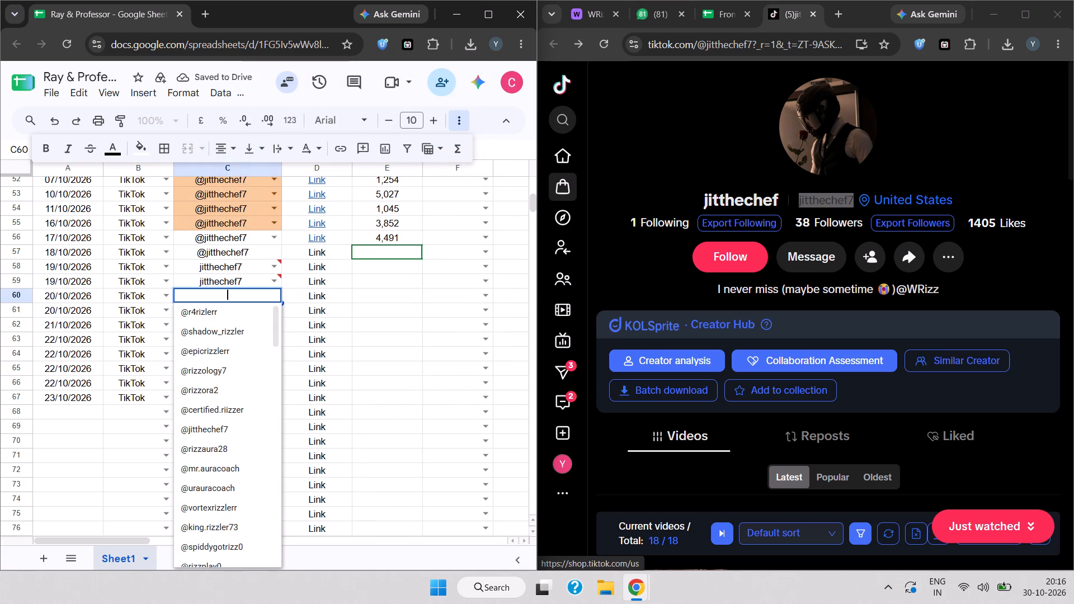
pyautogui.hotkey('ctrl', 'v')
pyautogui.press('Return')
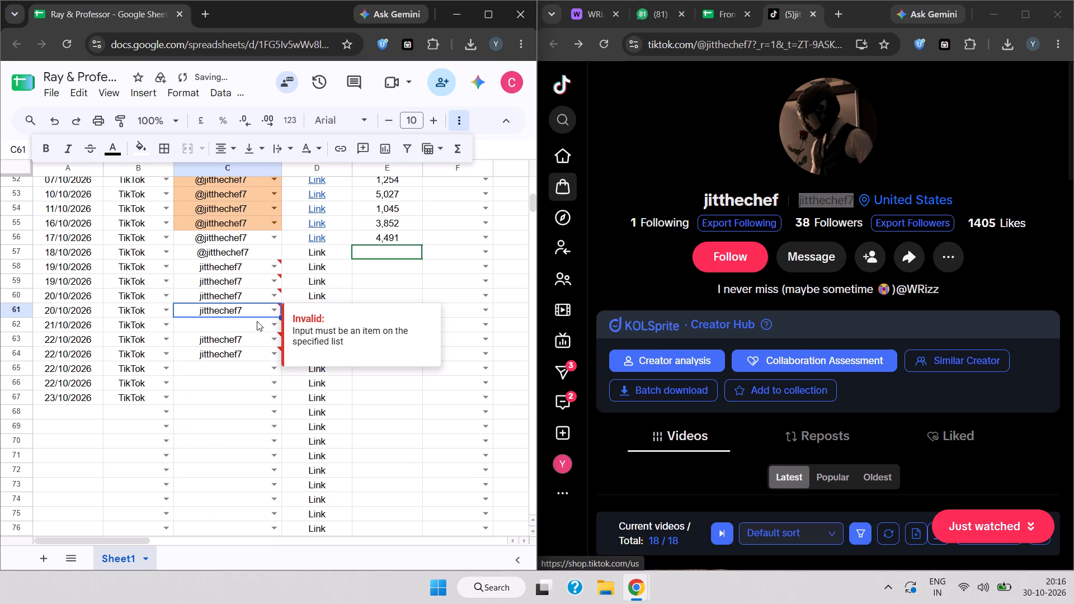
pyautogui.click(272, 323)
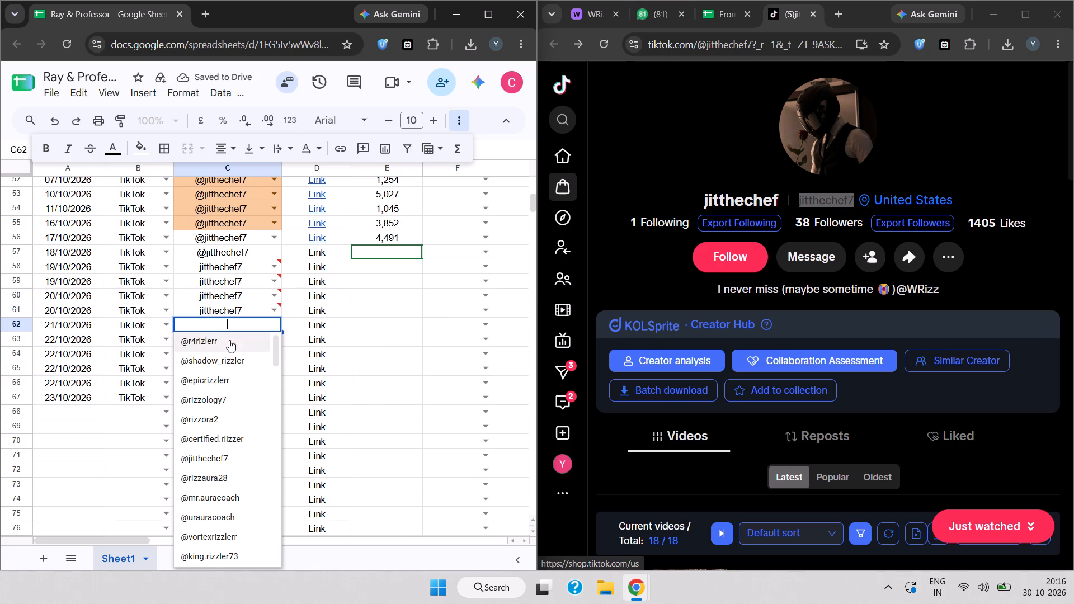
pyautogui.click(271, 267)
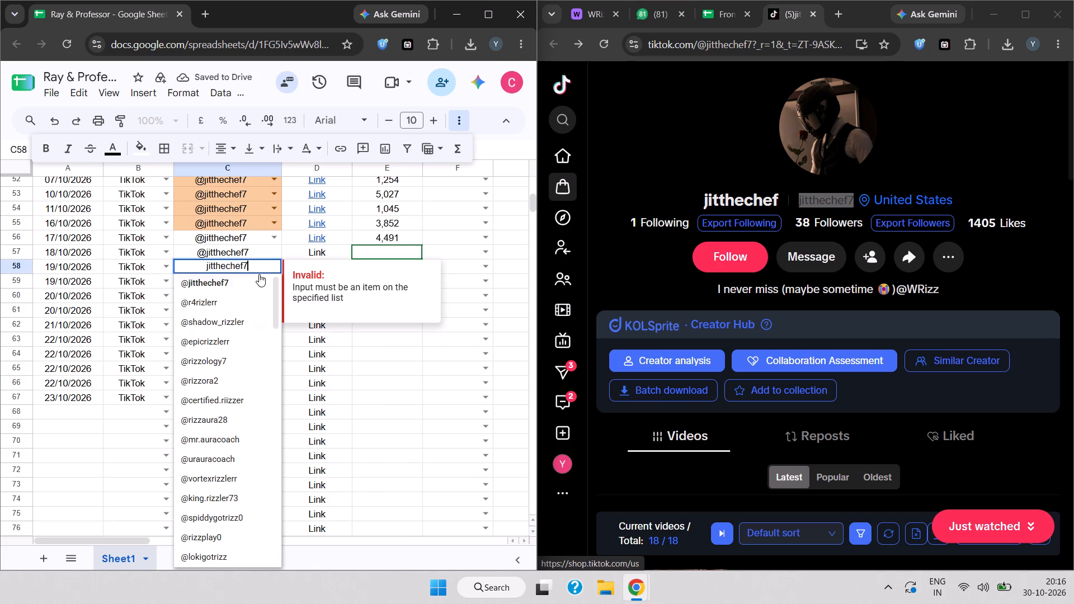
pyautogui.click(234, 285)
pyautogui.press('Return')
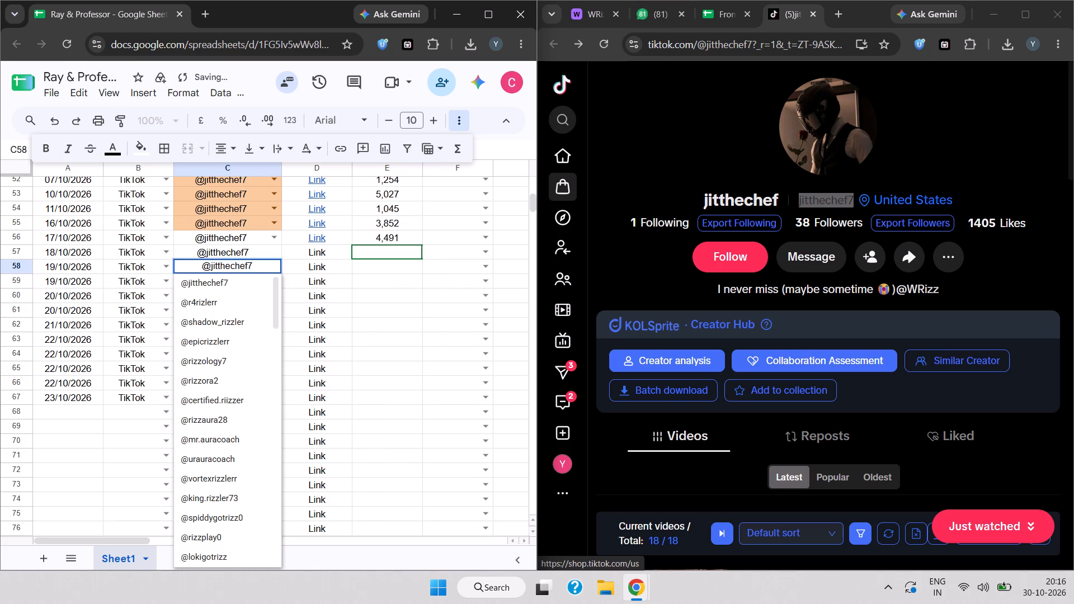
pyautogui.press('Return')
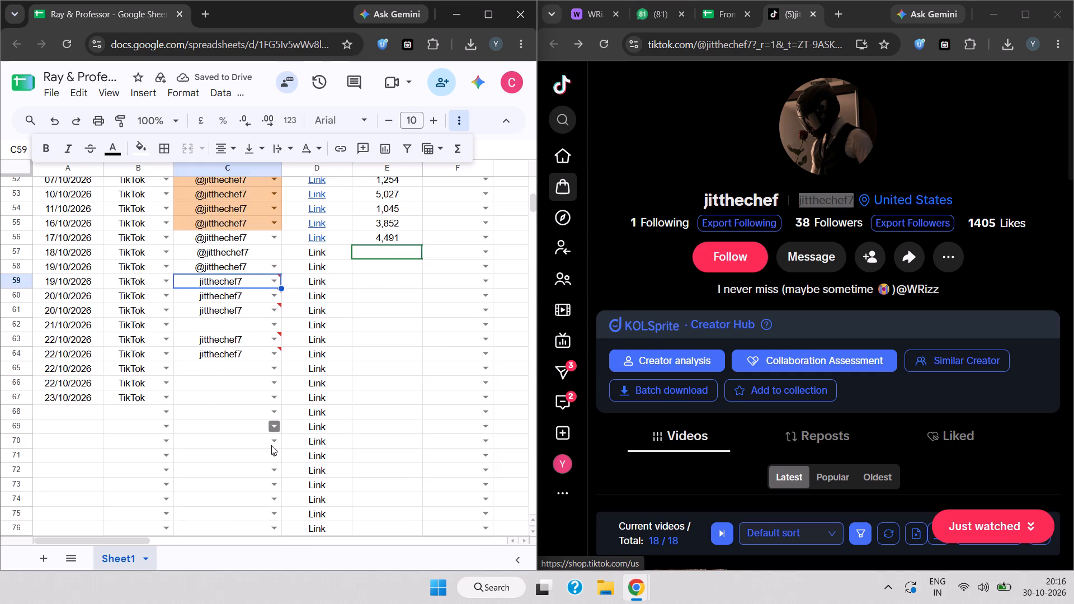
pyautogui.scroll(-3, 271, 445)
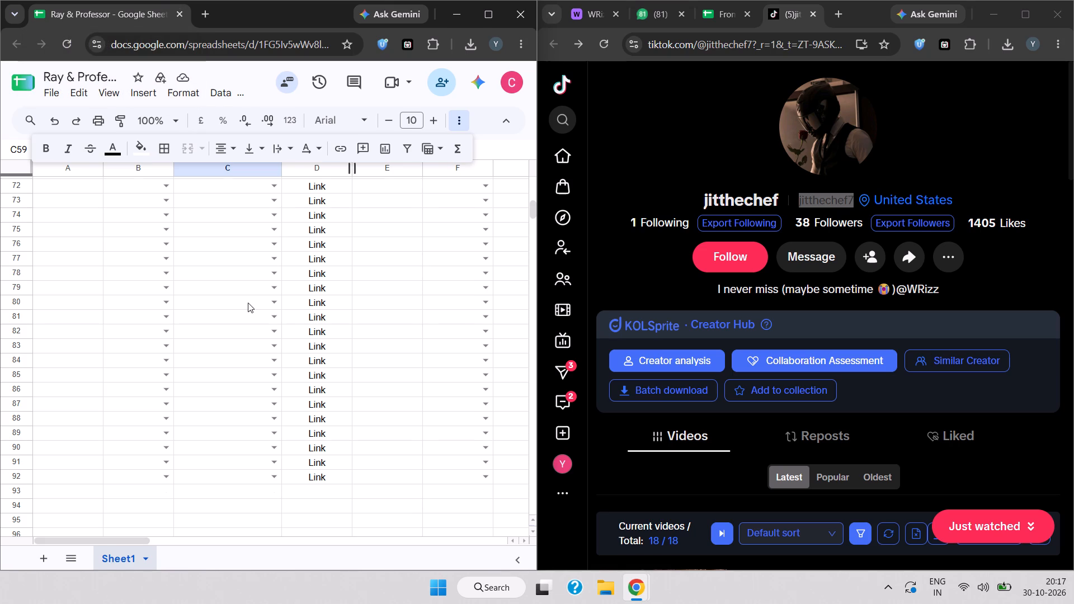
pyautogui.scroll(3, 248, 303)
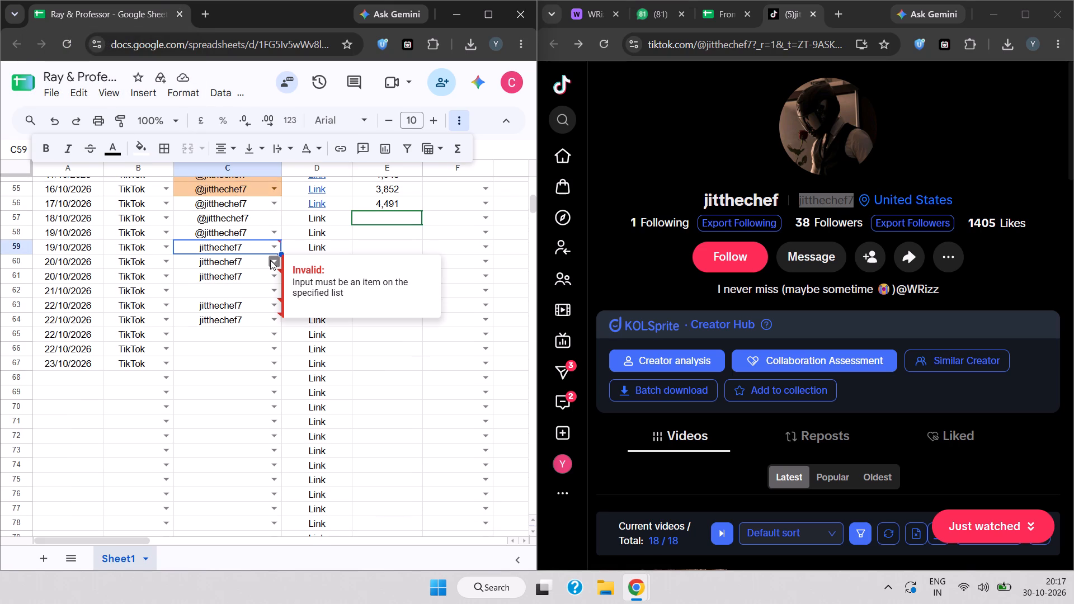
pyautogui.click(275, 249)
pyautogui.click(229, 263)
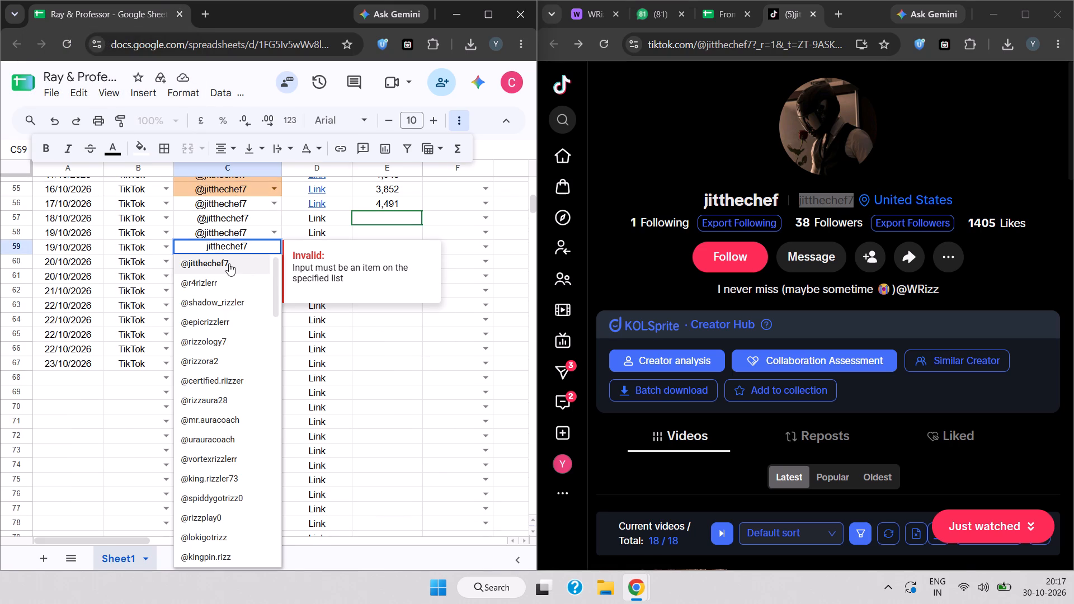
pyautogui.click(272, 261)
pyautogui.click(217, 285)
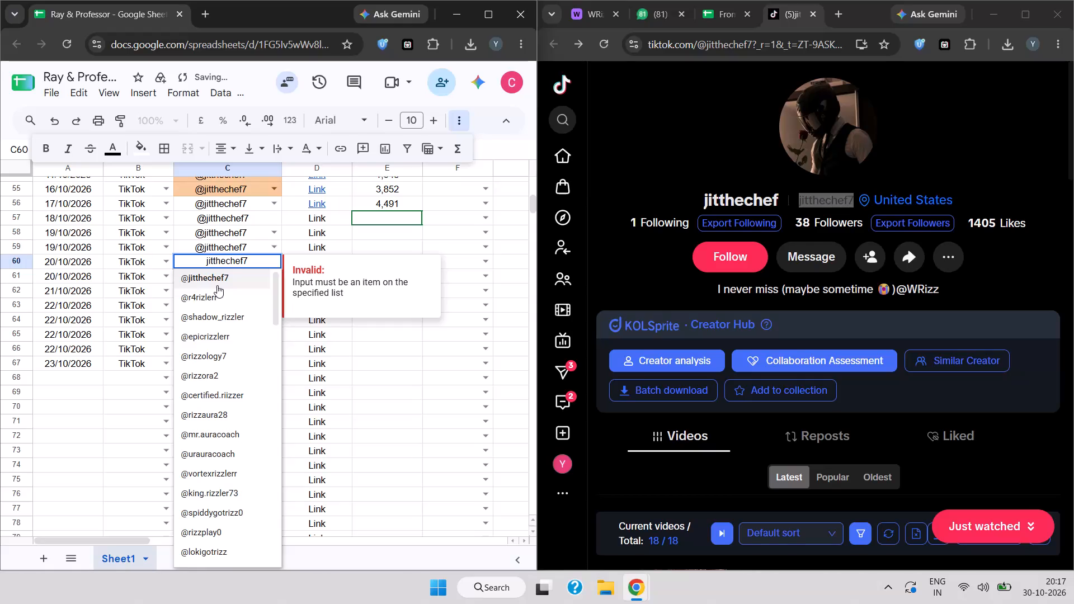
pyautogui.click(274, 276)
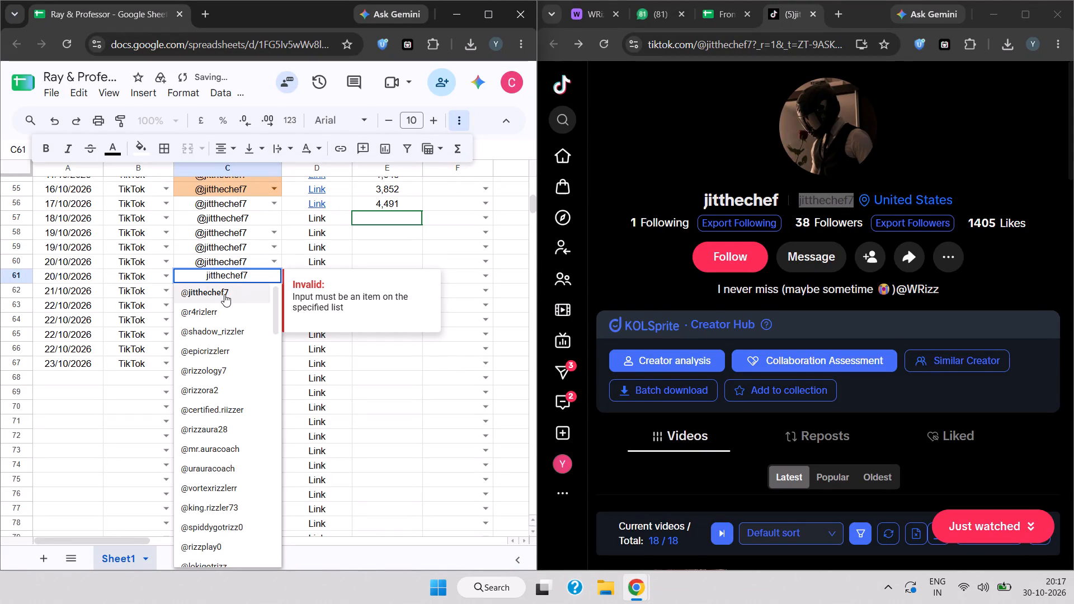
pyautogui.click(224, 294)
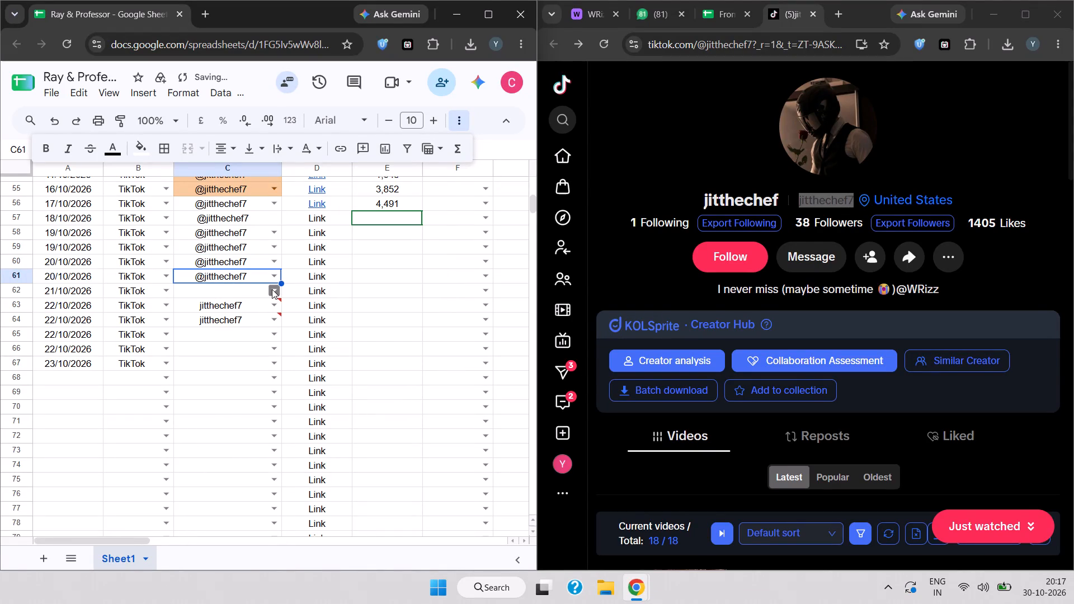
pyautogui.click(272, 291)
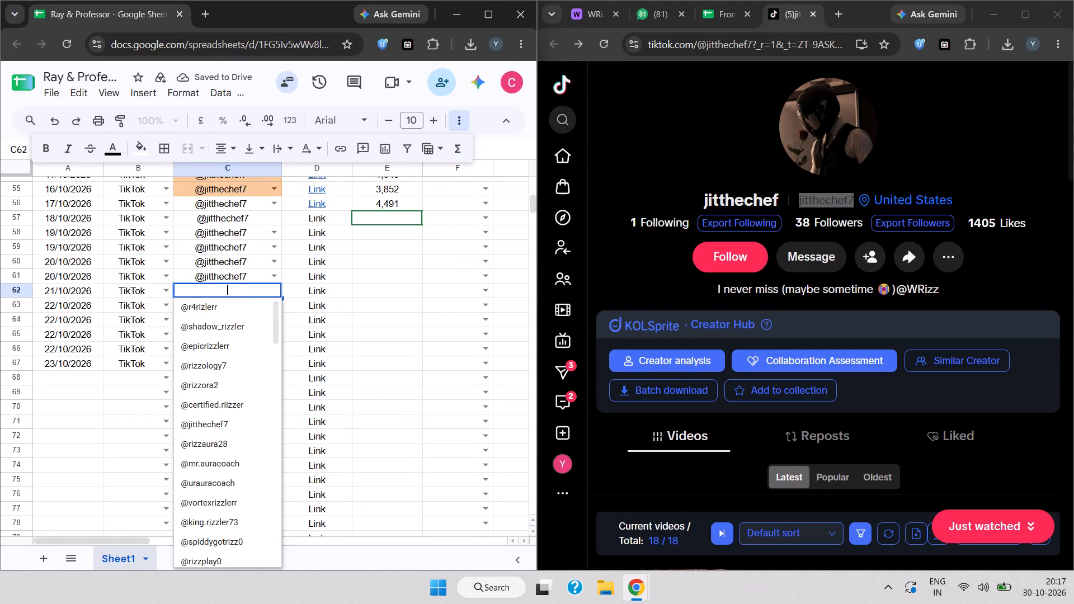
pyautogui.hotkey('ctrl', 'v')
pyautogui.click(244, 307)
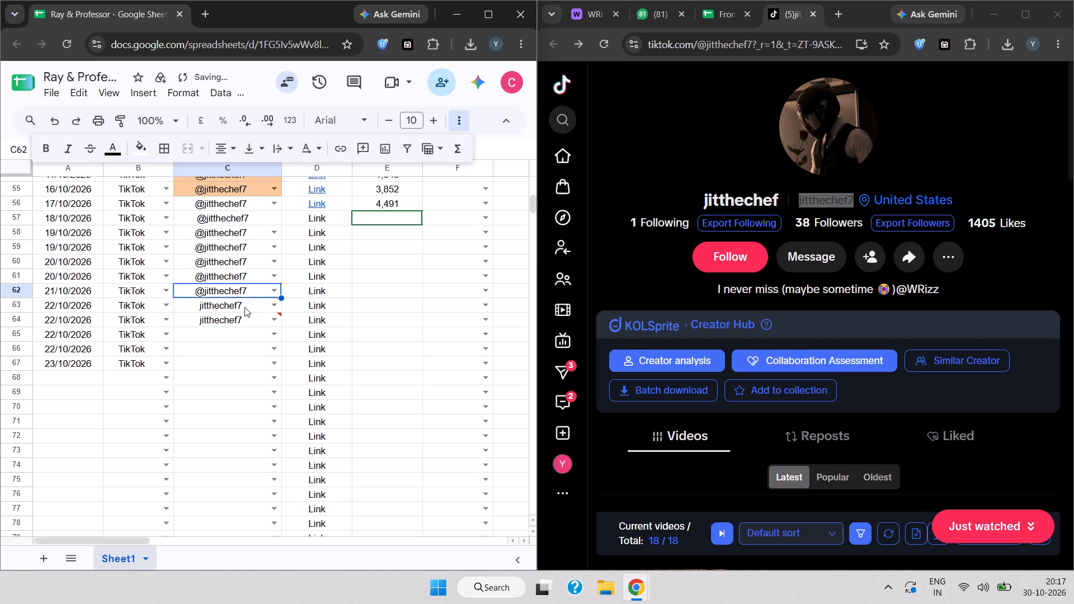
pyautogui.click(276, 305)
pyautogui.click(237, 324)
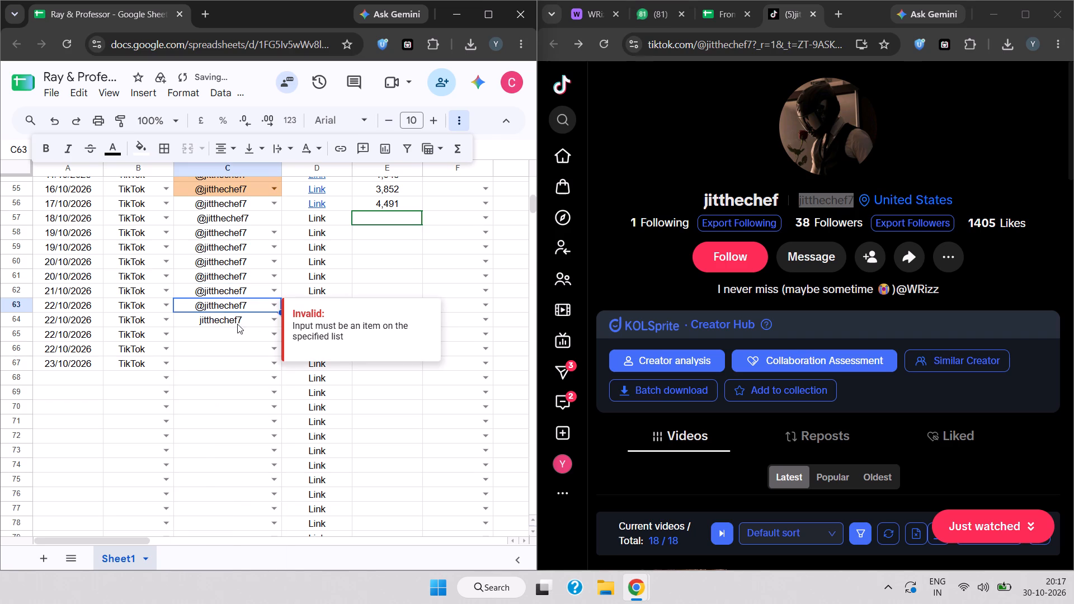
pyautogui.moveTo(275, 319); pyautogui.dragTo(224, 339)
pyautogui.click(224, 339)
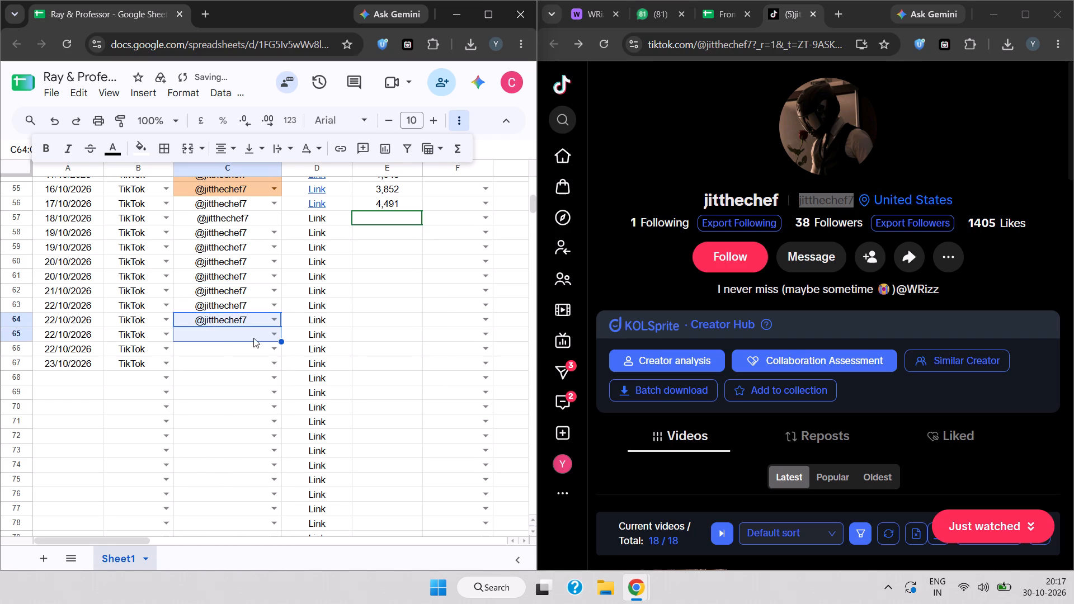
pyautogui.click(277, 335)
pyautogui.hotkey('ctrl', 'v')
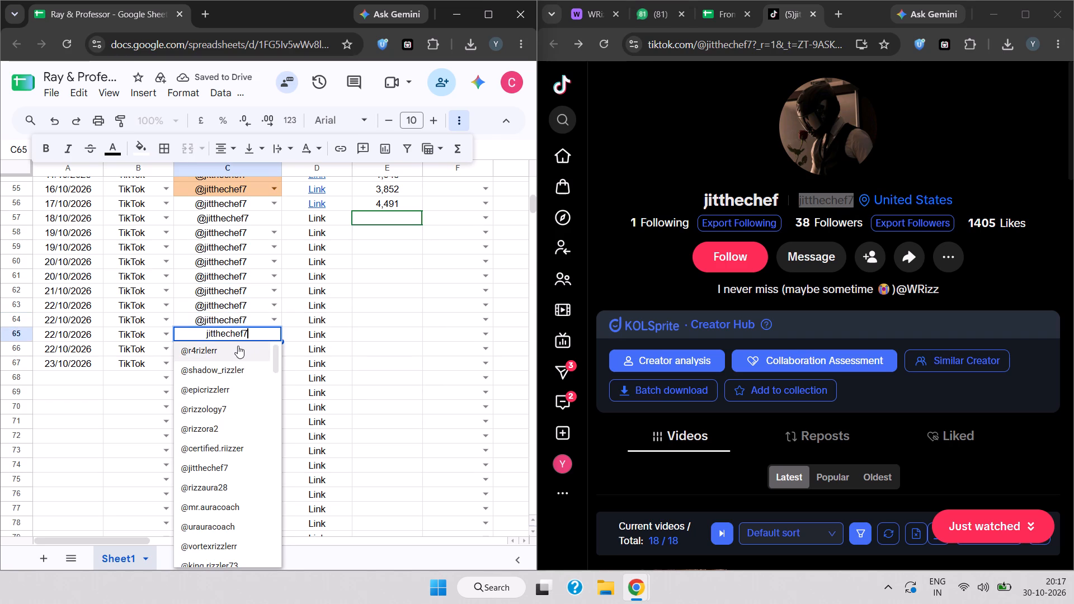
pyautogui.click(239, 346)
pyautogui.click(276, 348)
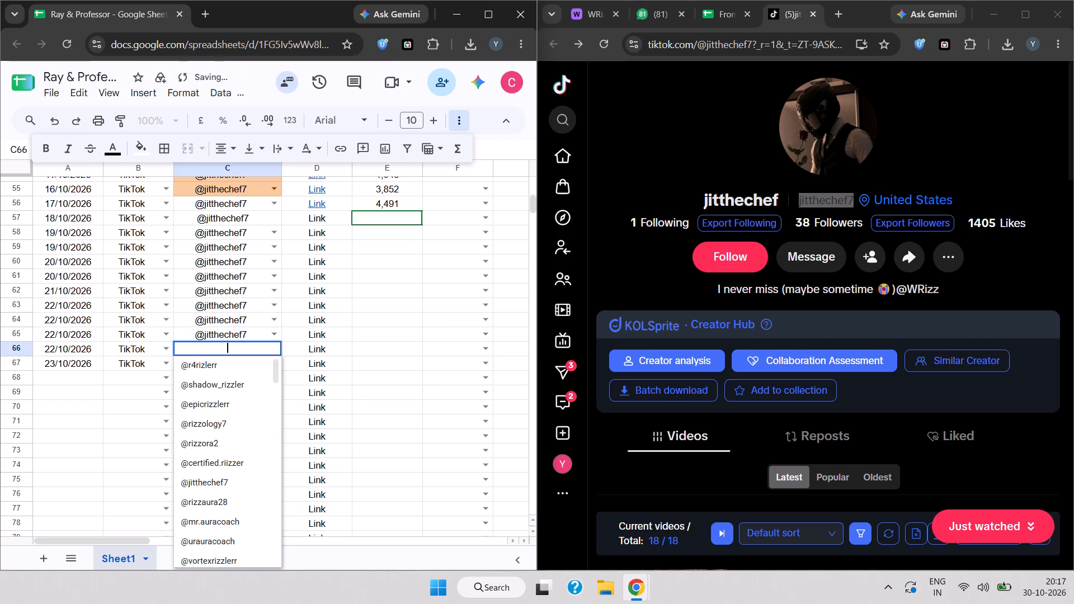
pyautogui.hotkey('ctrl', 'v')
pyautogui.click(243, 357)
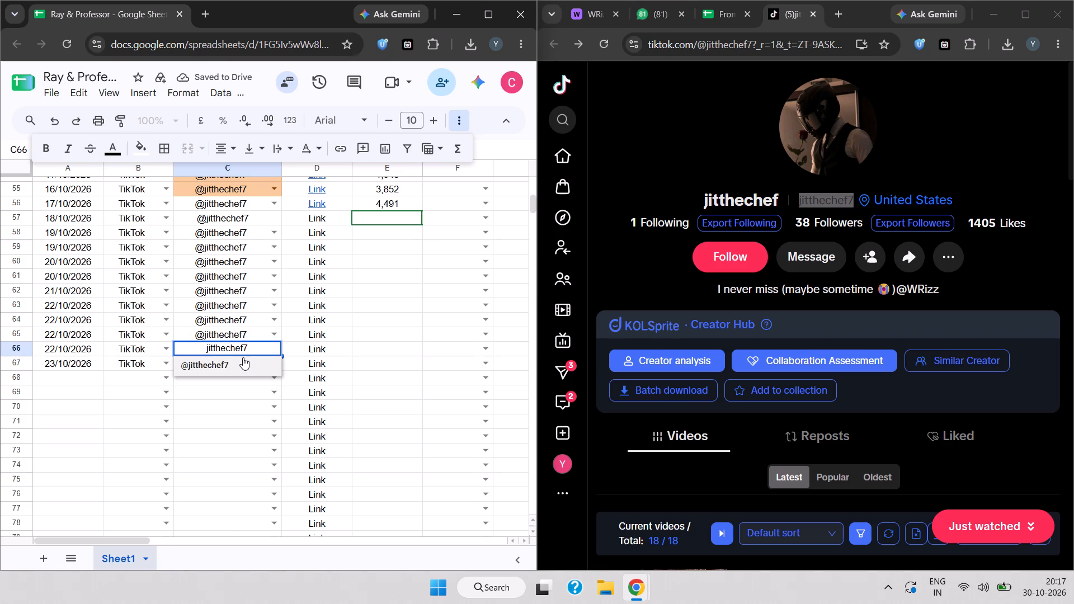
pyautogui.click(275, 361)
pyautogui.hotkey('ctrl', 'v')
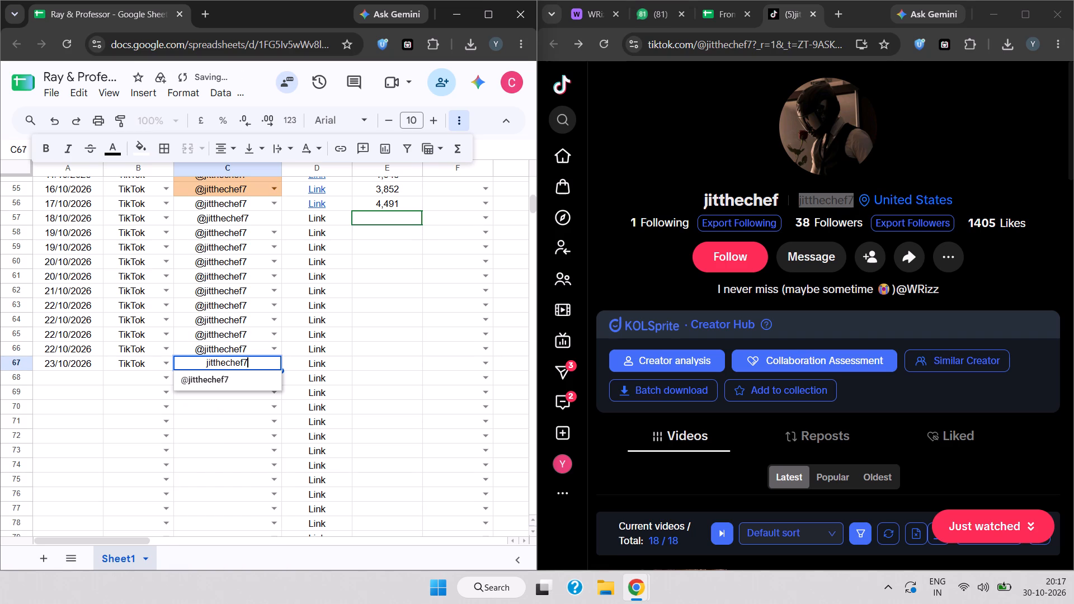
pyautogui.click(248, 386)
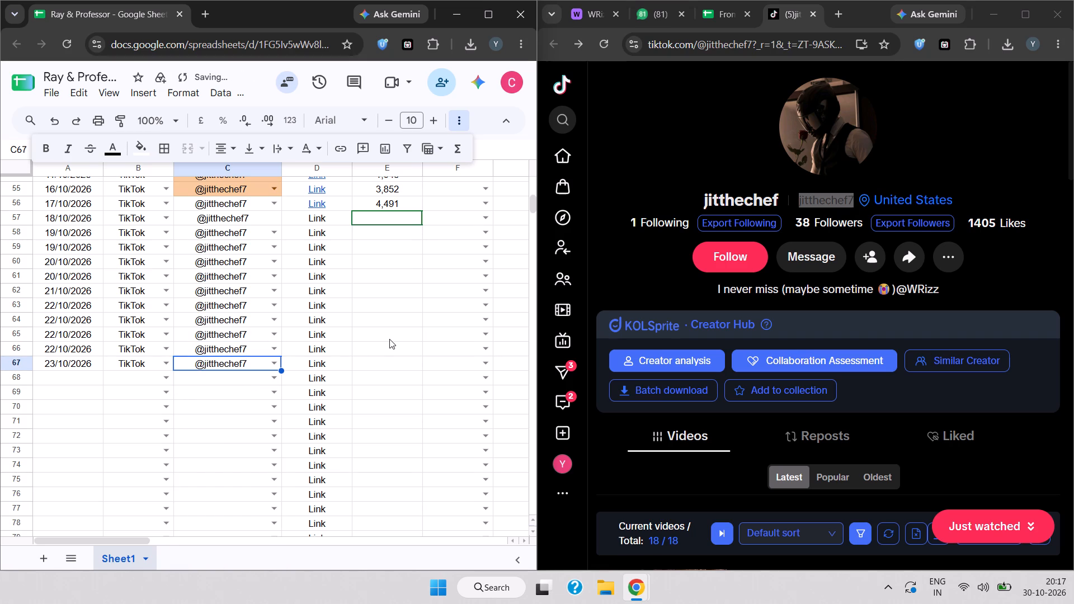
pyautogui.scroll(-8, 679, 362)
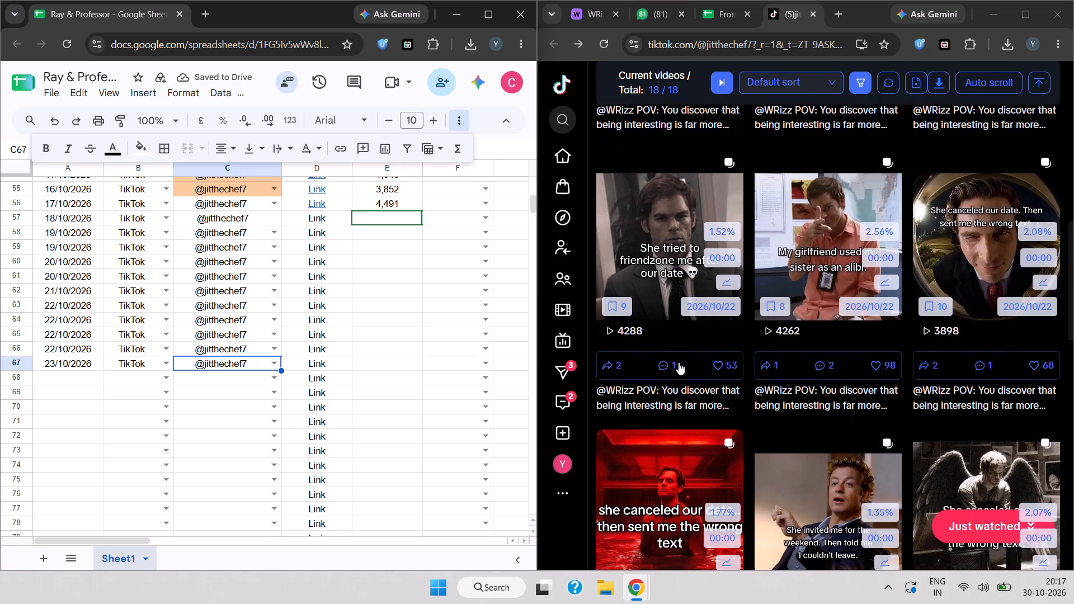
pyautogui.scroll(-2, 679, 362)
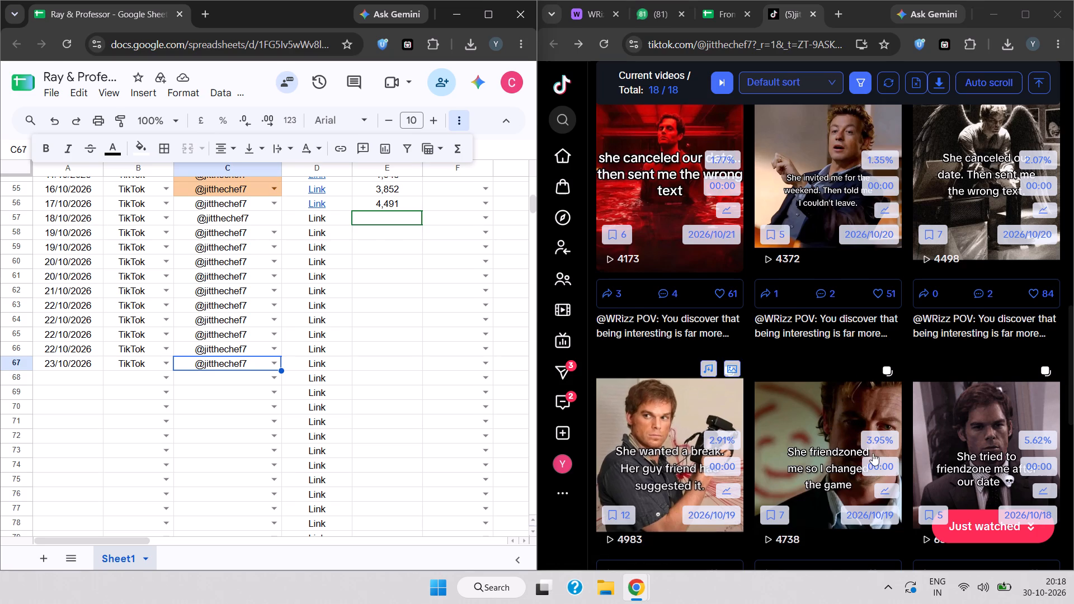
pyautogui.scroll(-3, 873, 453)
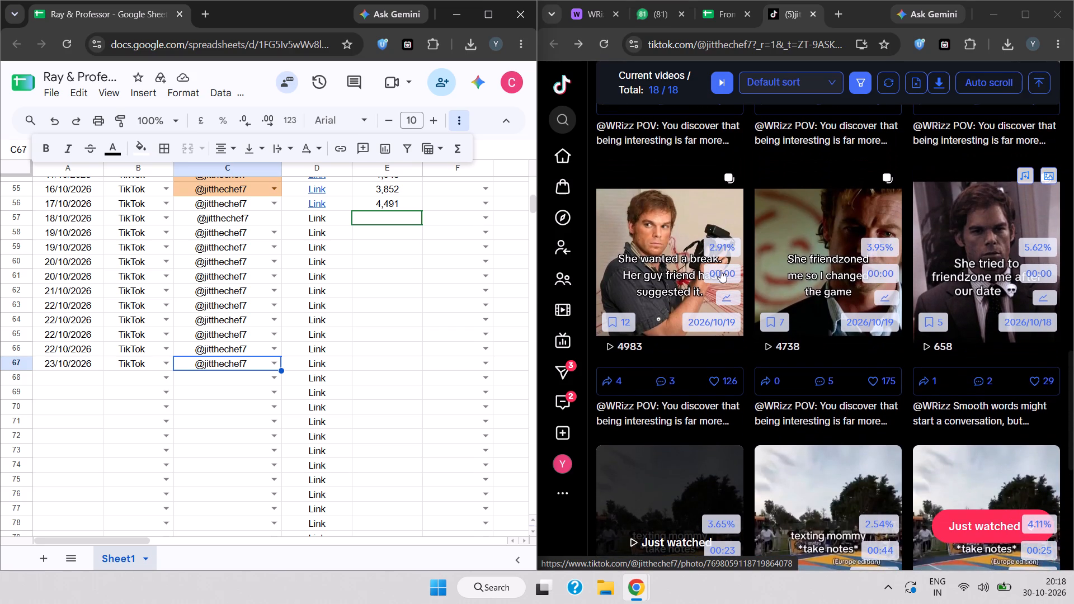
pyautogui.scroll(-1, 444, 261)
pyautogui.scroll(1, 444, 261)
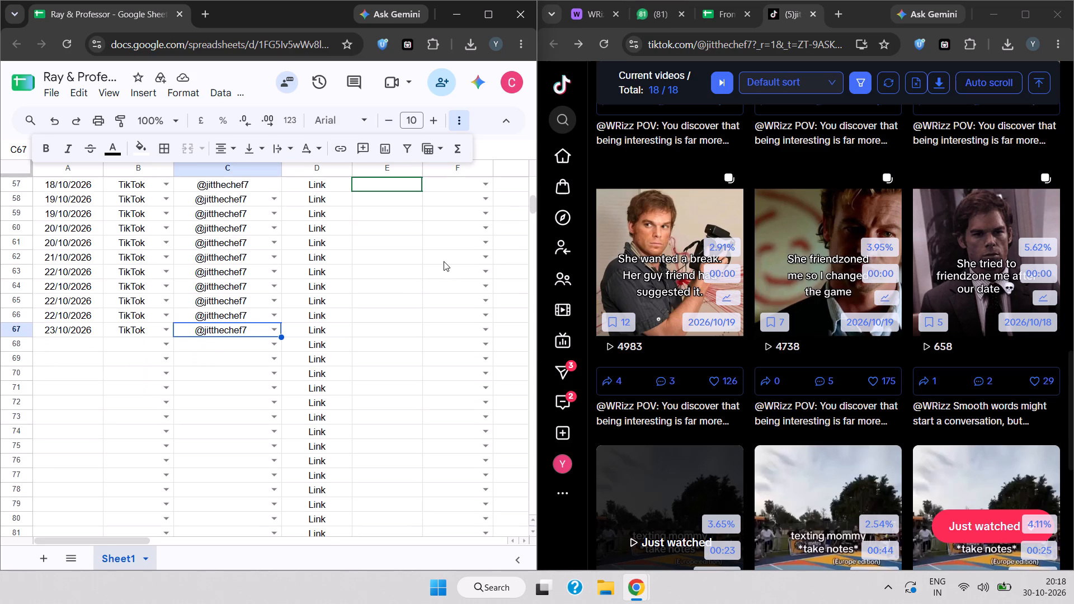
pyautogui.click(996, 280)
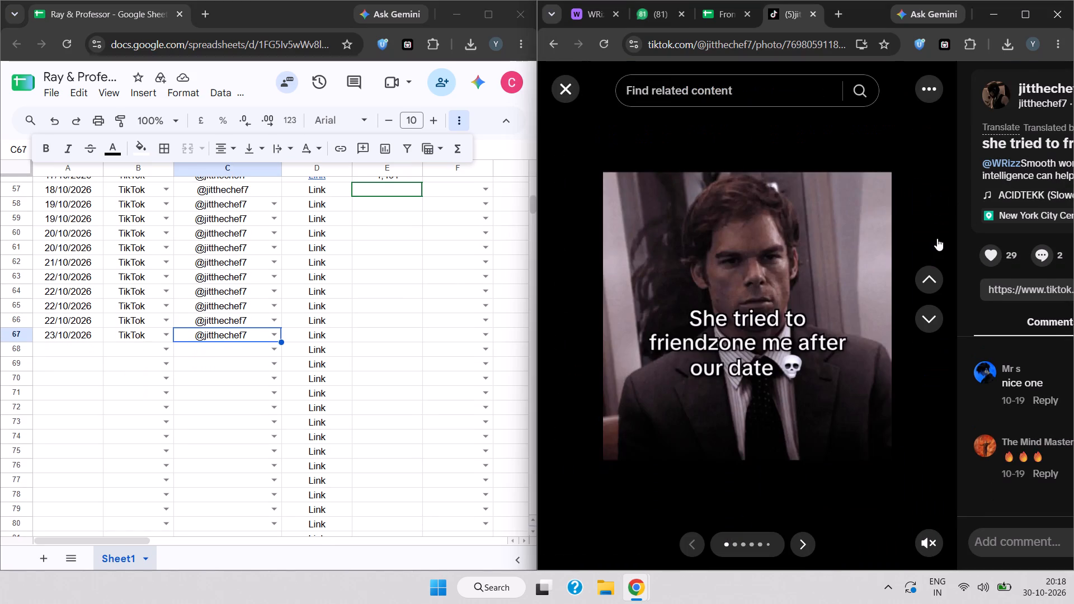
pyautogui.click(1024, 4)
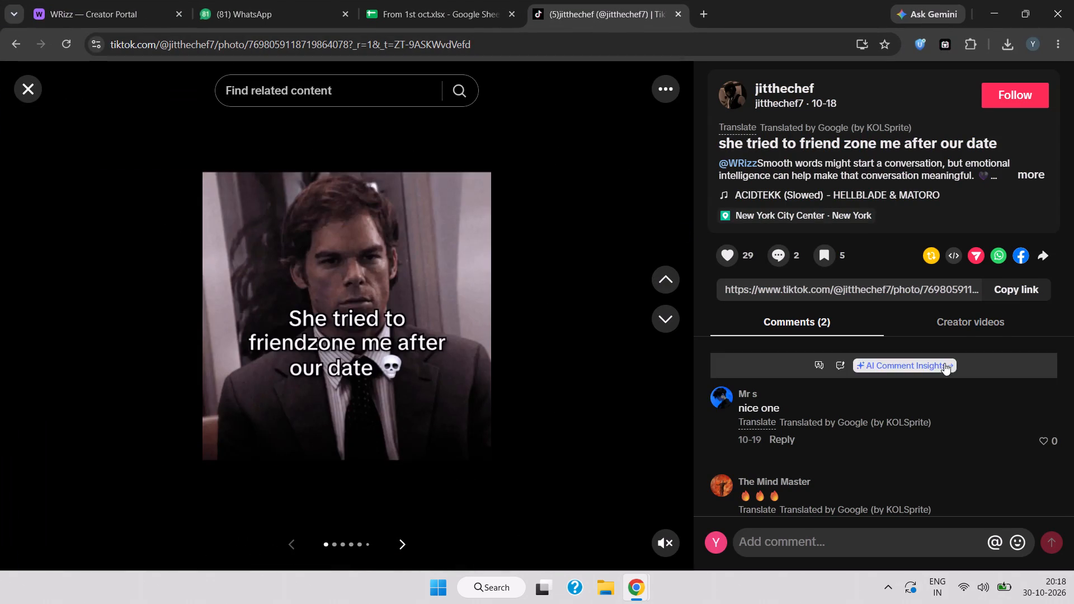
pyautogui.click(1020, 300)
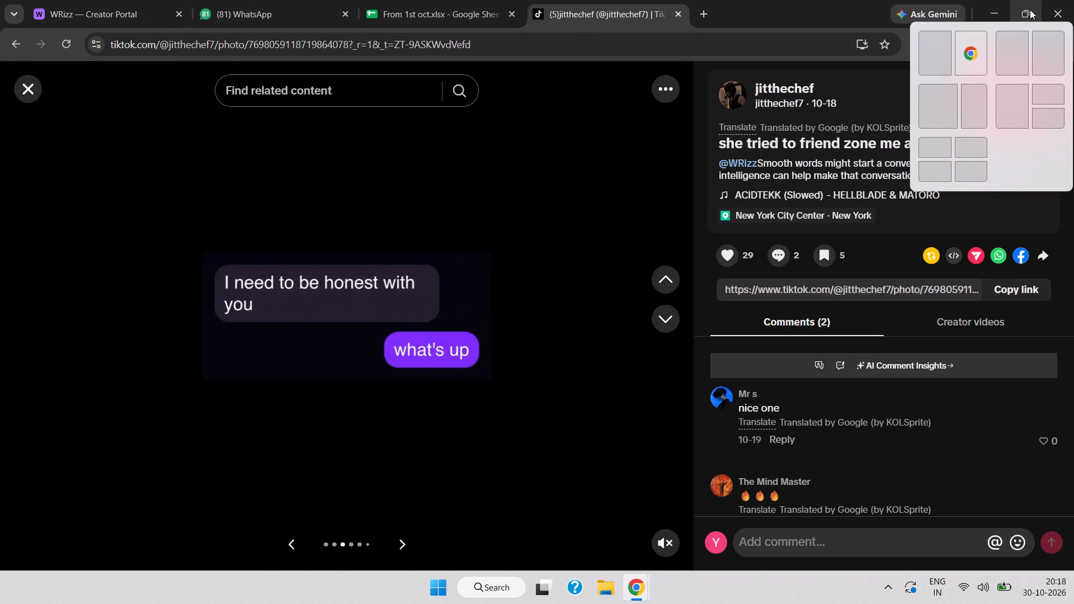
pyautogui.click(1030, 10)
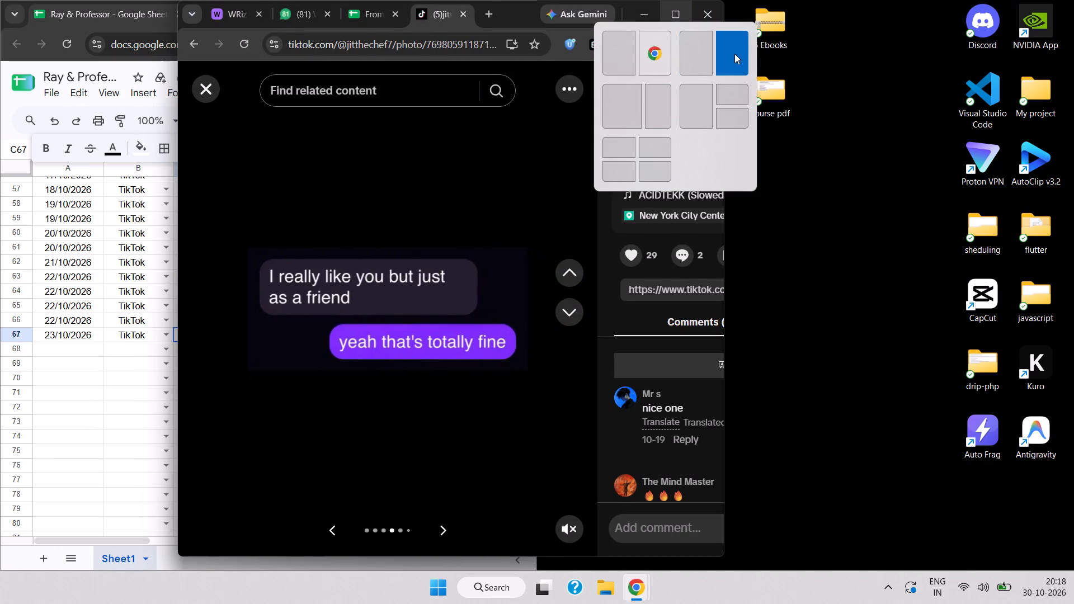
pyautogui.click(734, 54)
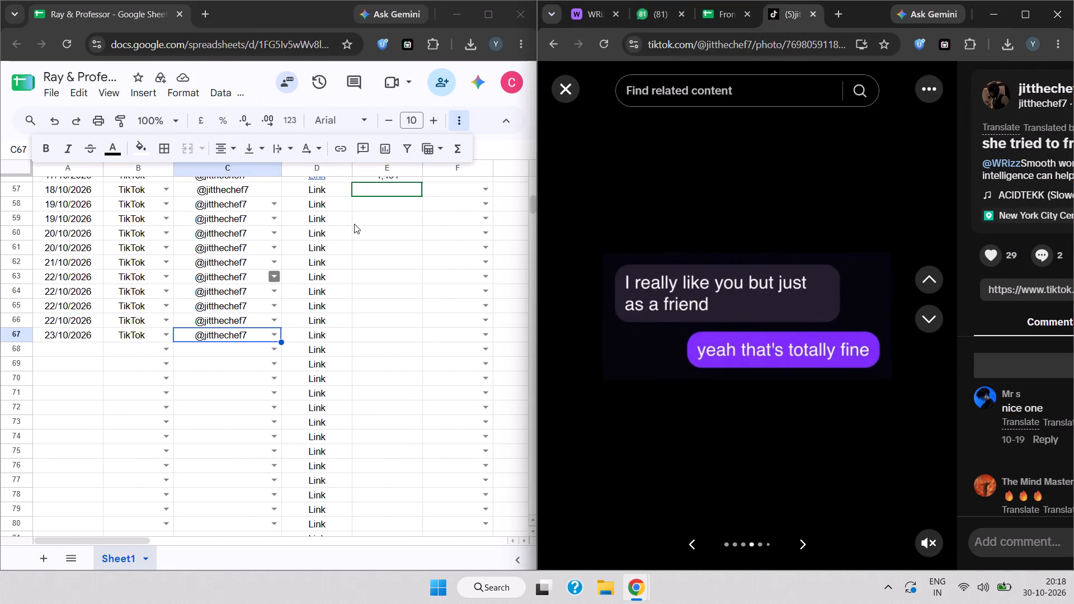
# Enter the 18 October post's view count, 658, from the profile's video grid in cell E57.
pyautogui.scroll(1, 341, 209)
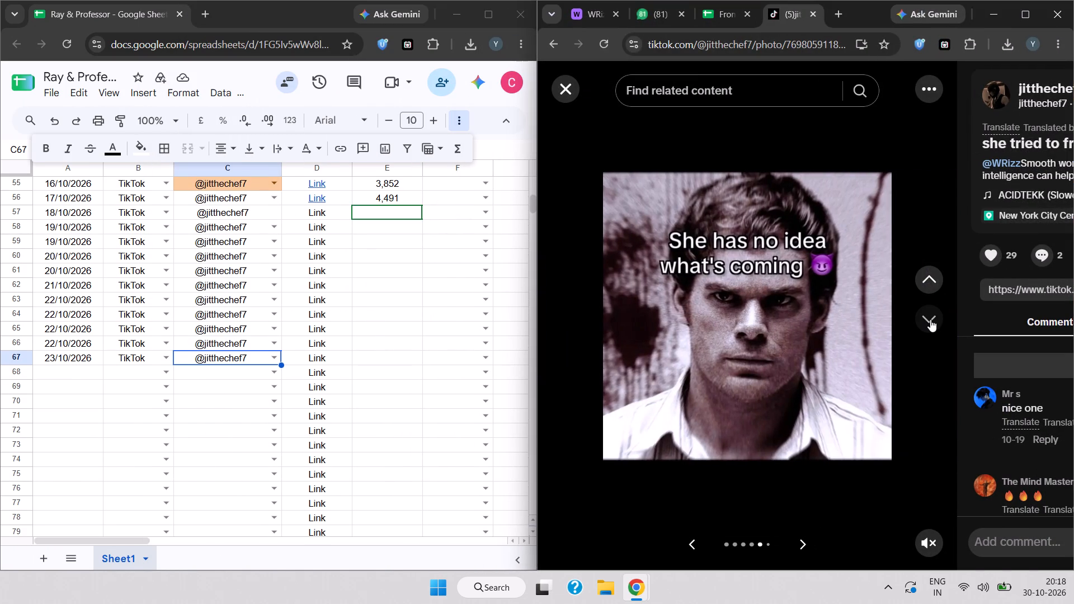
pyautogui.click(559, 78)
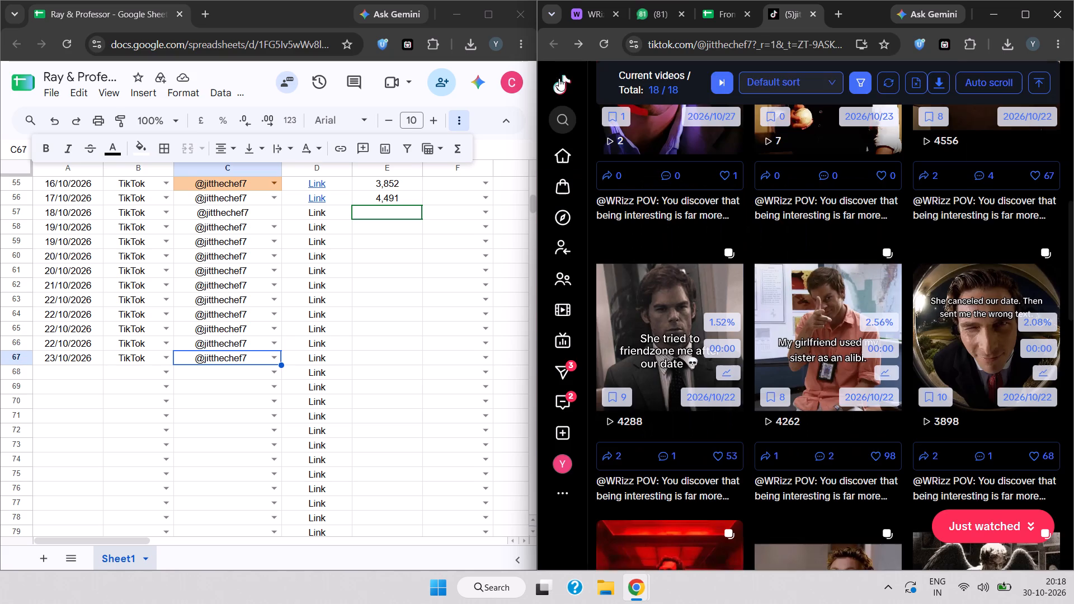
pyautogui.scroll(3, 990, 290)
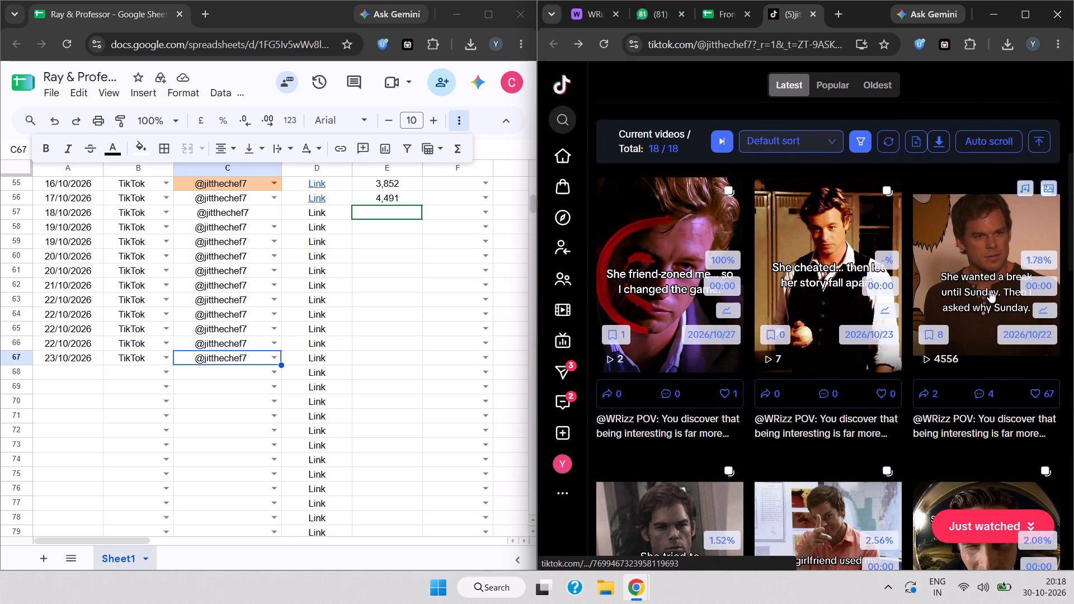
pyautogui.scroll(-4, 990, 290)
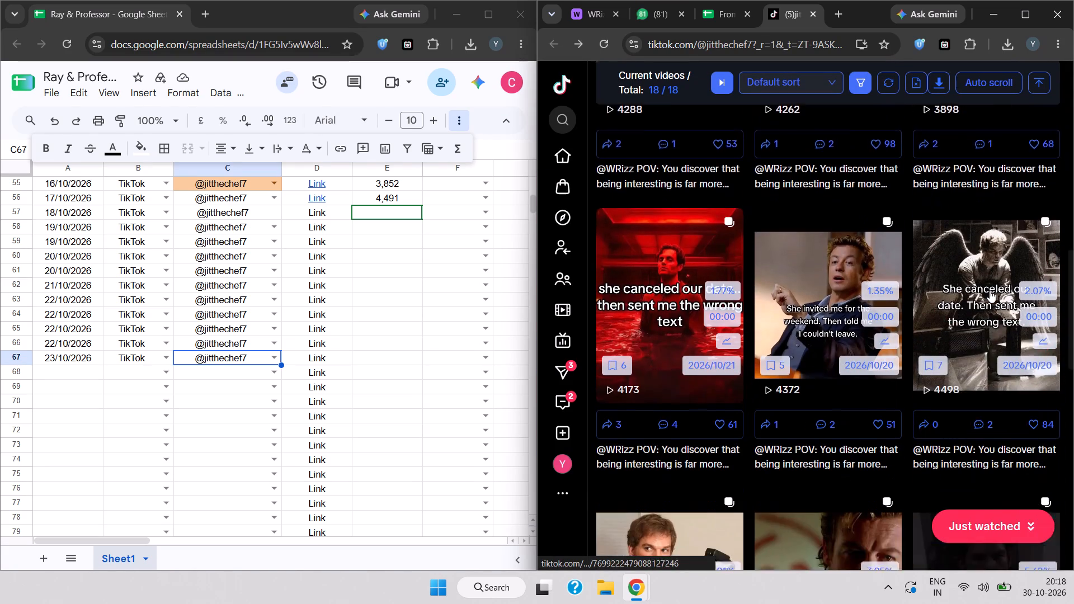
pyautogui.scroll(-4, 990, 290)
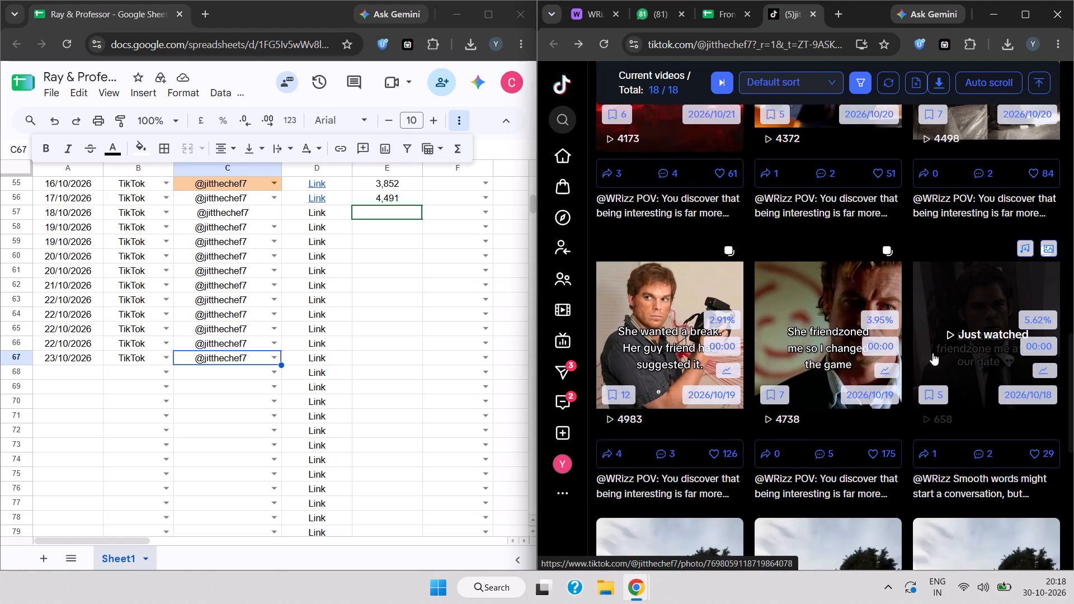
pyautogui.click(387, 215)
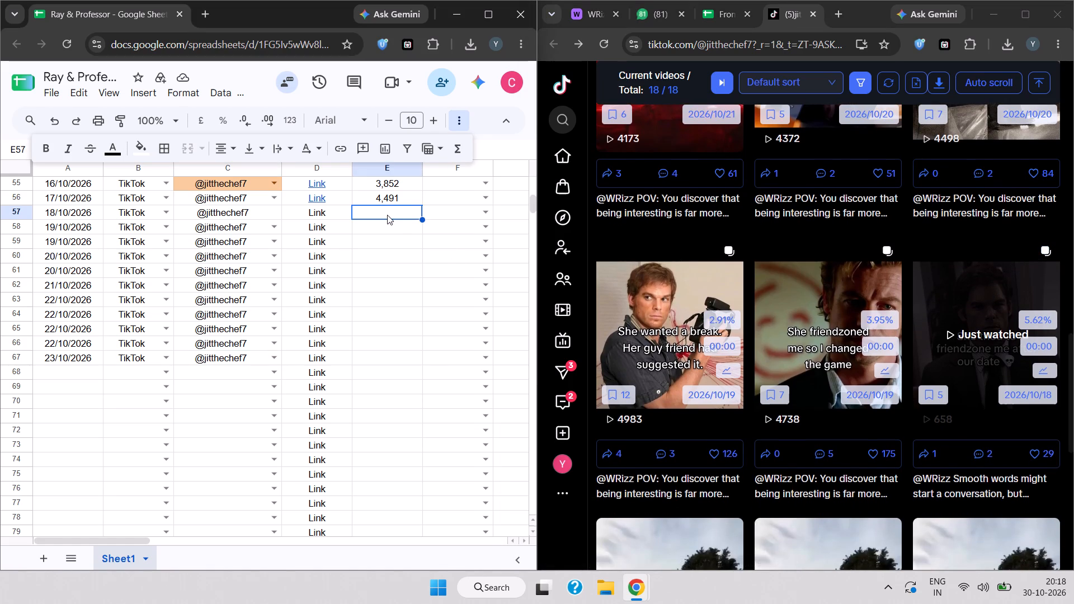
pyautogui.write('658')
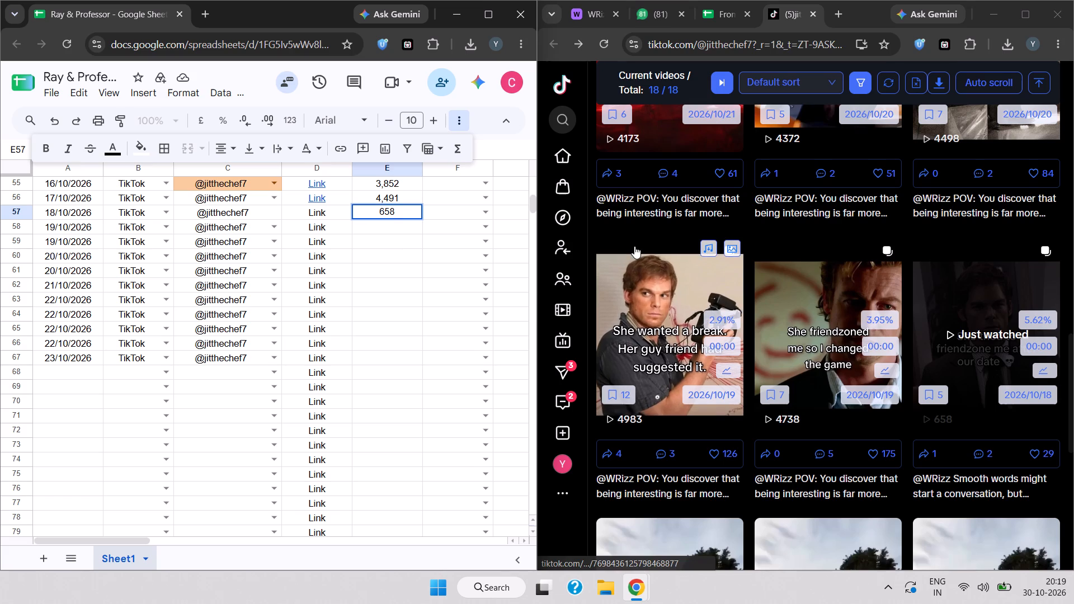
# Copy the 18 October post's link and attach it to the Link text in cell D57.
pyautogui.click(991, 329)
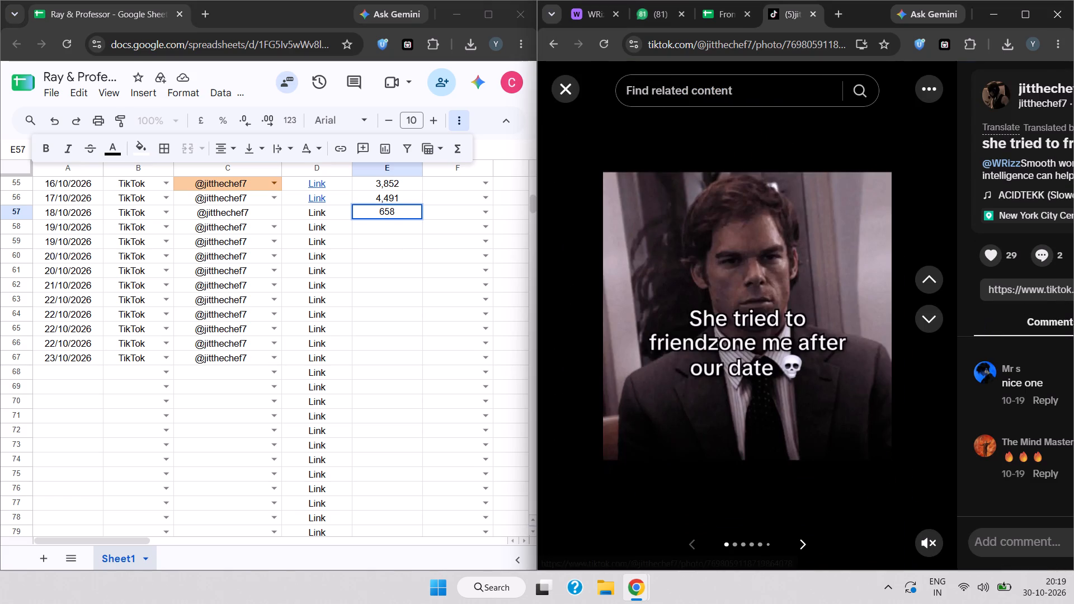
pyautogui.click(1021, 17)
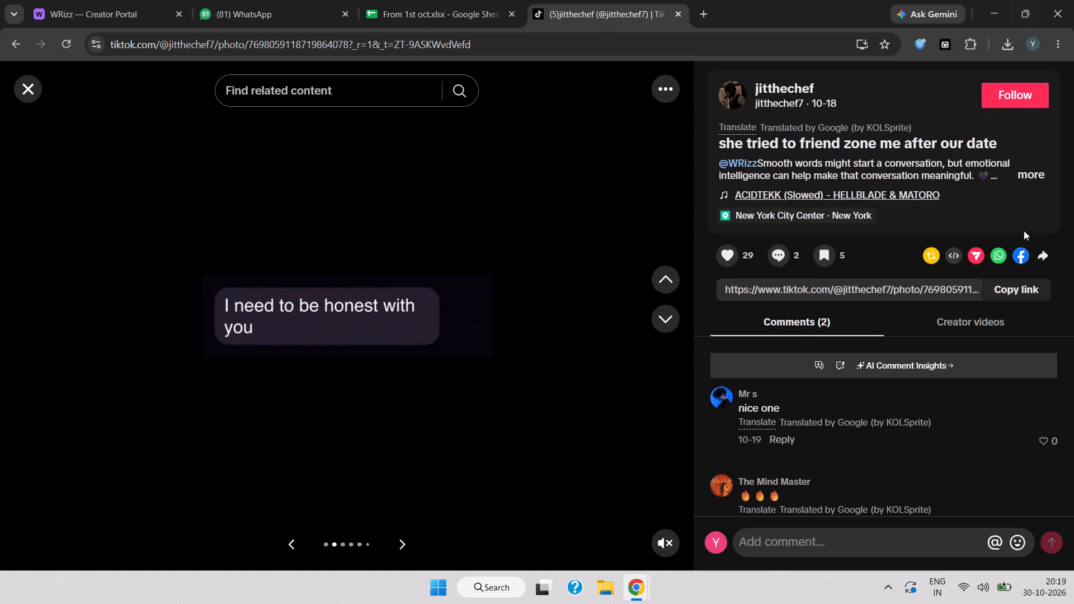
pyautogui.click(1023, 289)
pyautogui.click(1028, 1)
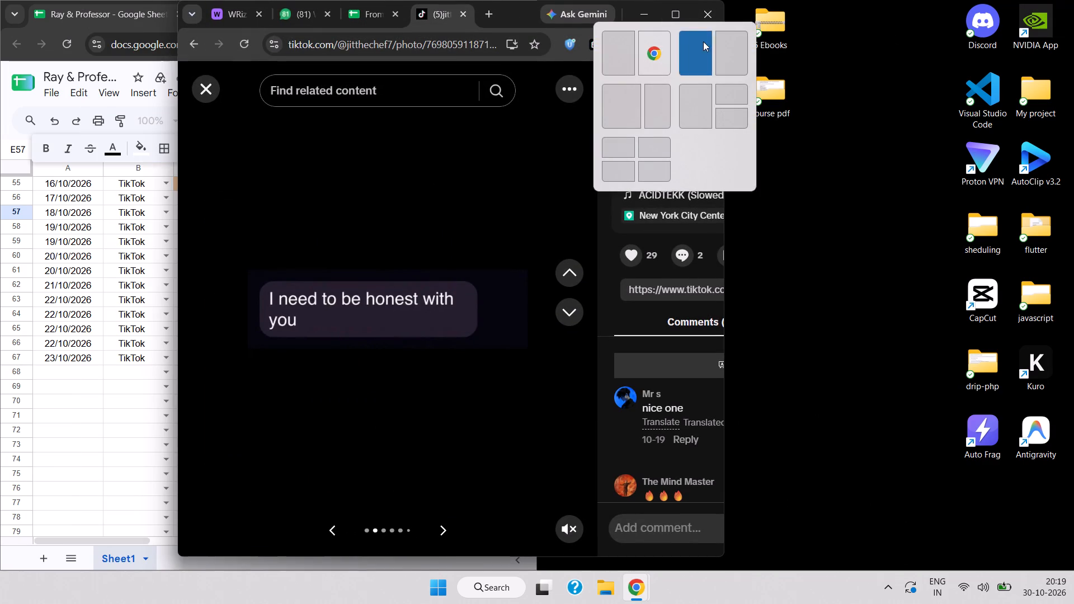
pyautogui.click(732, 51)
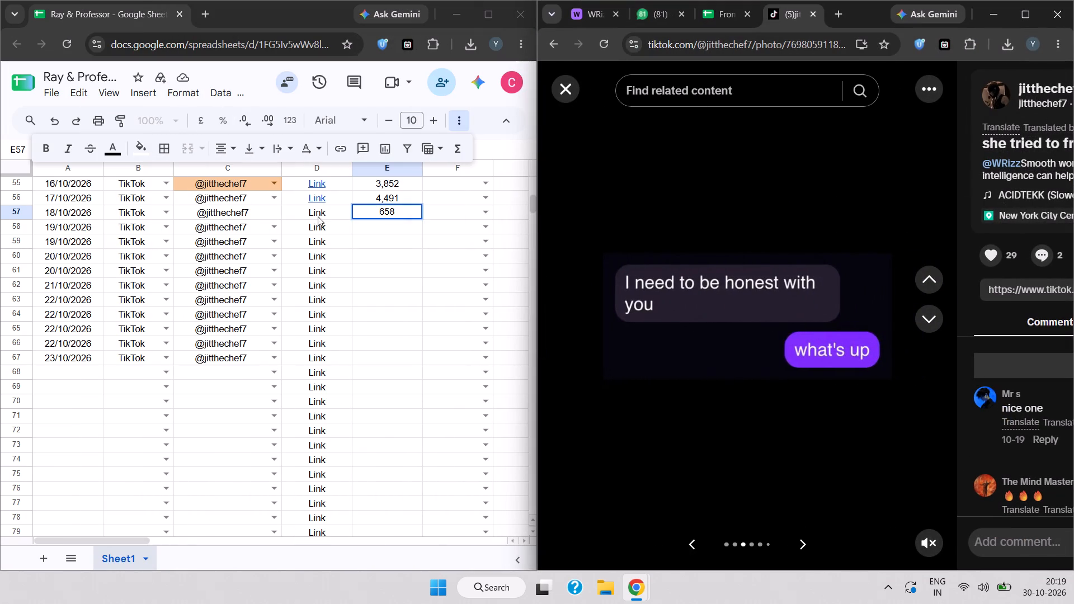
pyautogui.rightClick(317, 214)
pyautogui.scroll(-3, 361, 463)
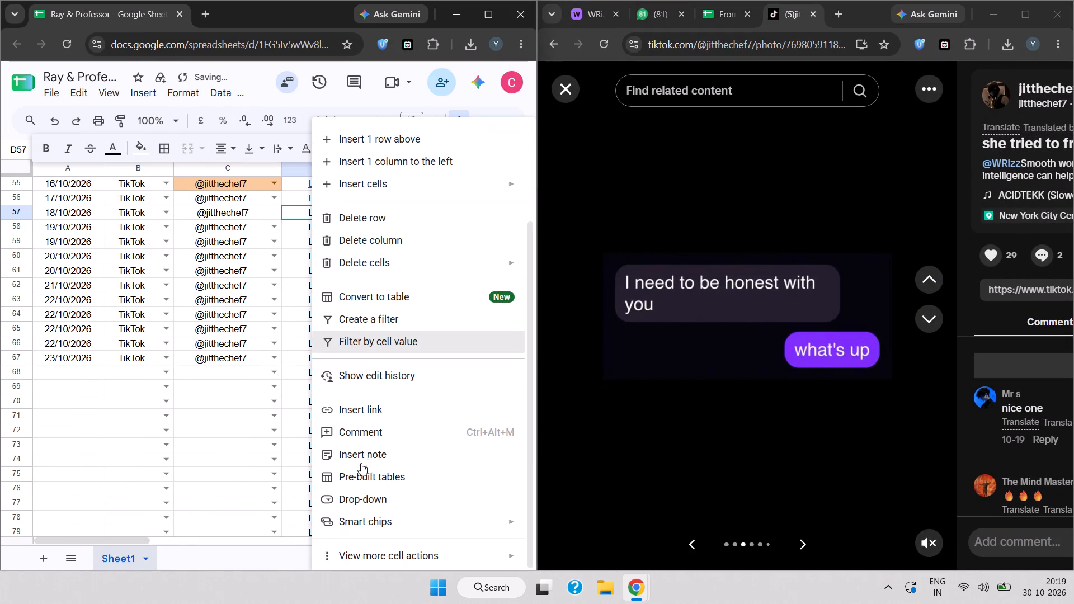
pyautogui.click(382, 410)
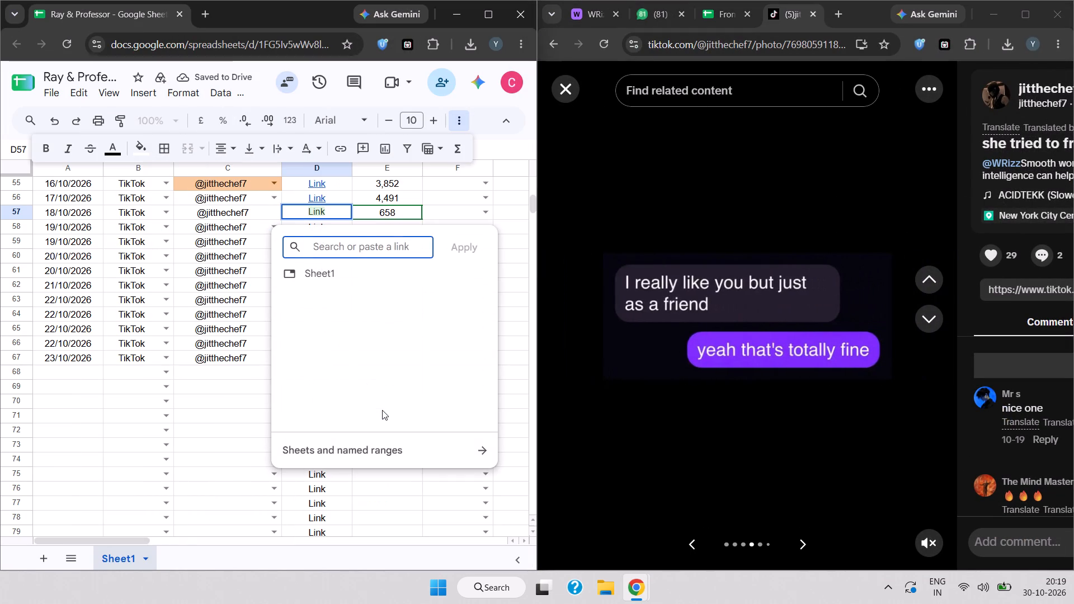
pyautogui.hotkey('ctrl', 'v')
pyautogui.click(455, 241)
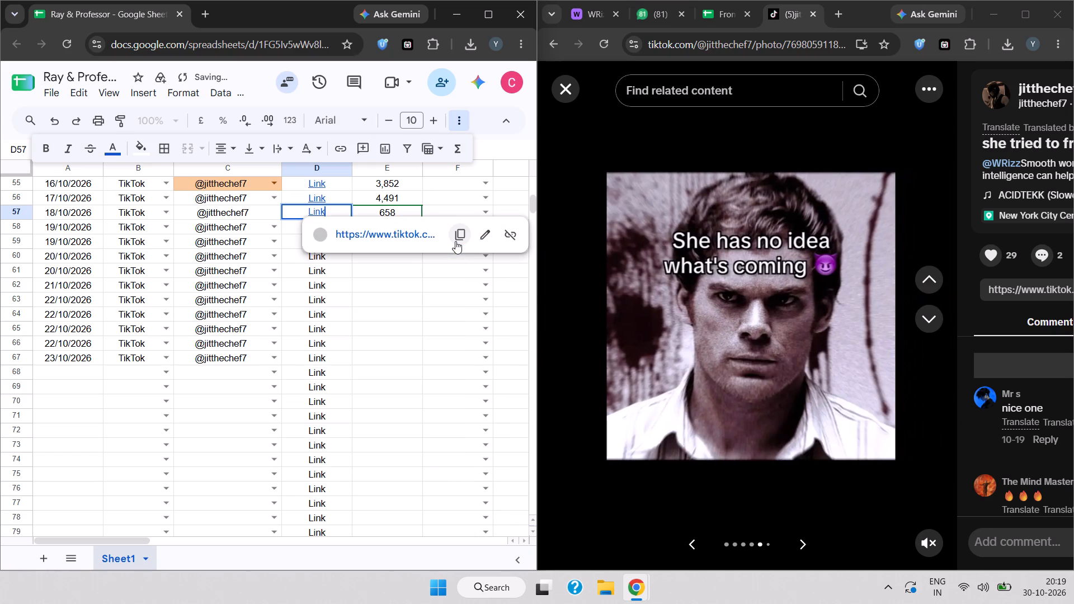
pyautogui.click(348, 266)
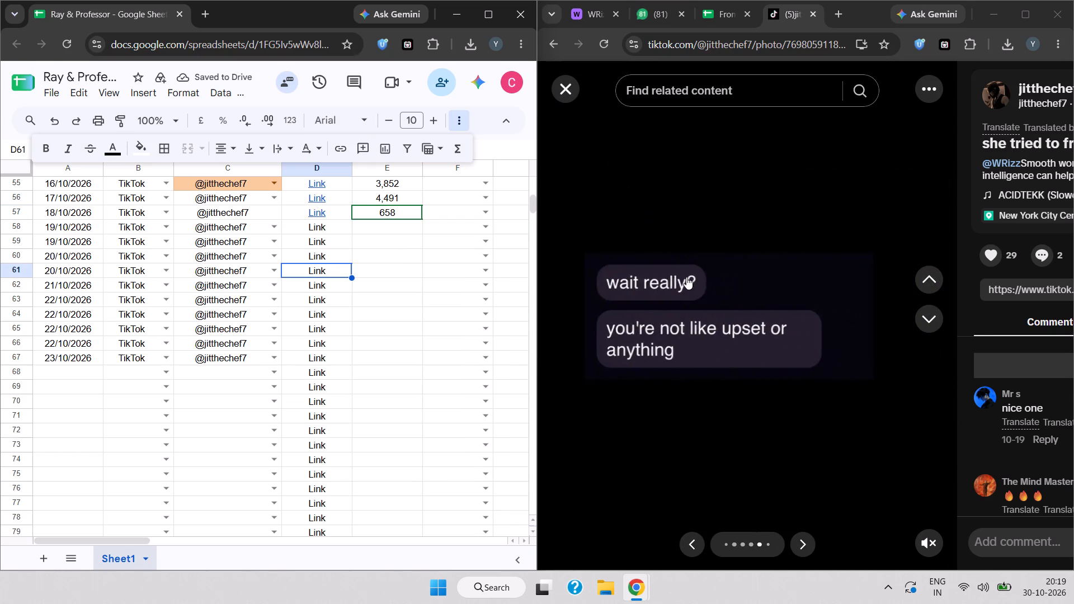
pyautogui.press('Up')
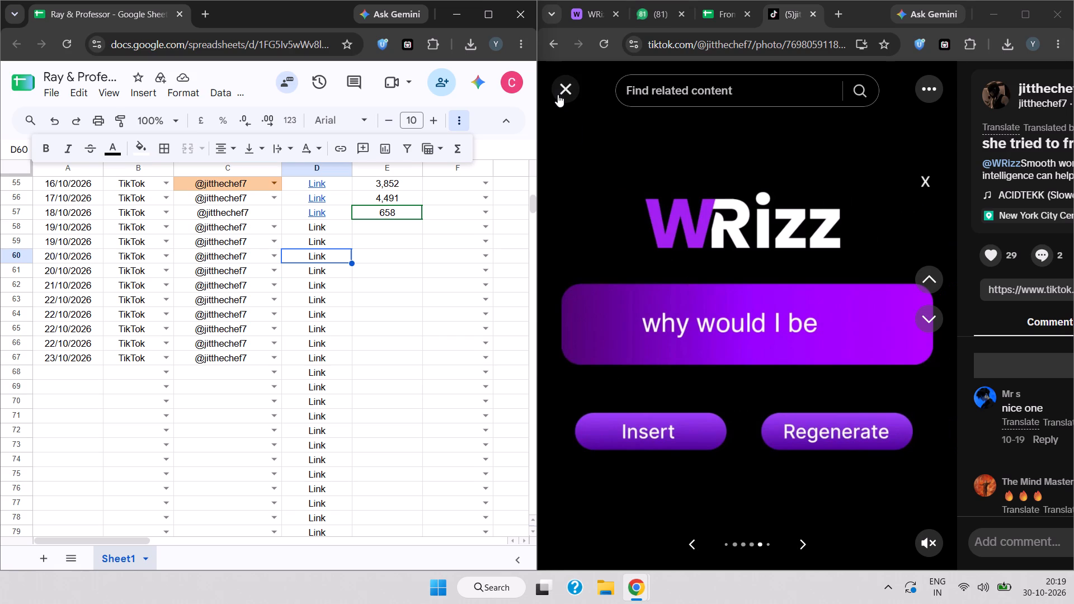
pyautogui.click(569, 99)
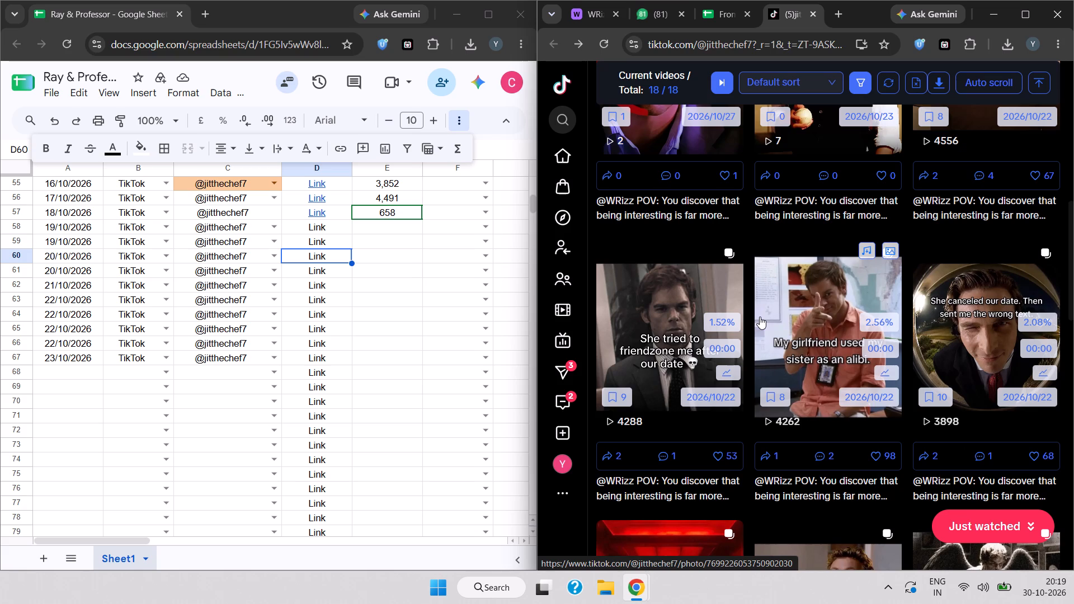
pyautogui.scroll(-1, 832, 389)
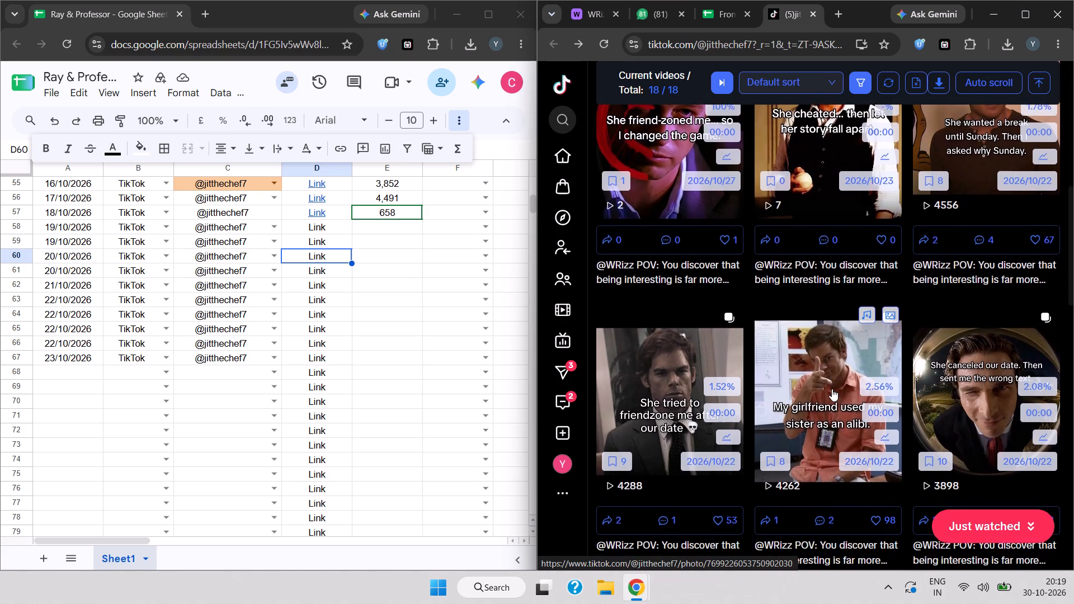
pyautogui.scroll(-3, 832, 389)
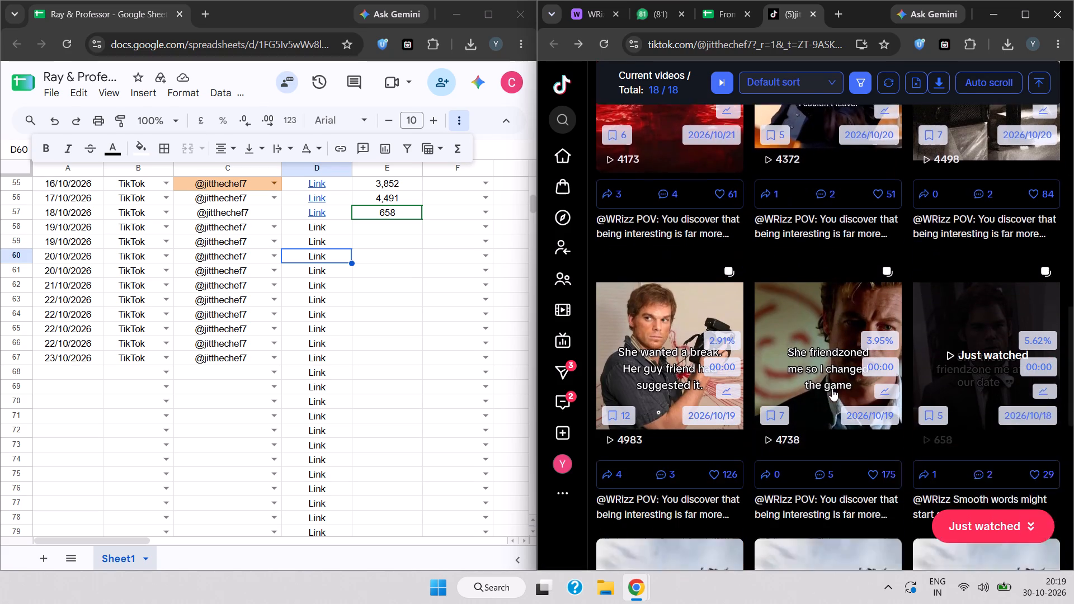
pyautogui.scroll(-2, 832, 389)
pyautogui.scroll(1, 832, 389)
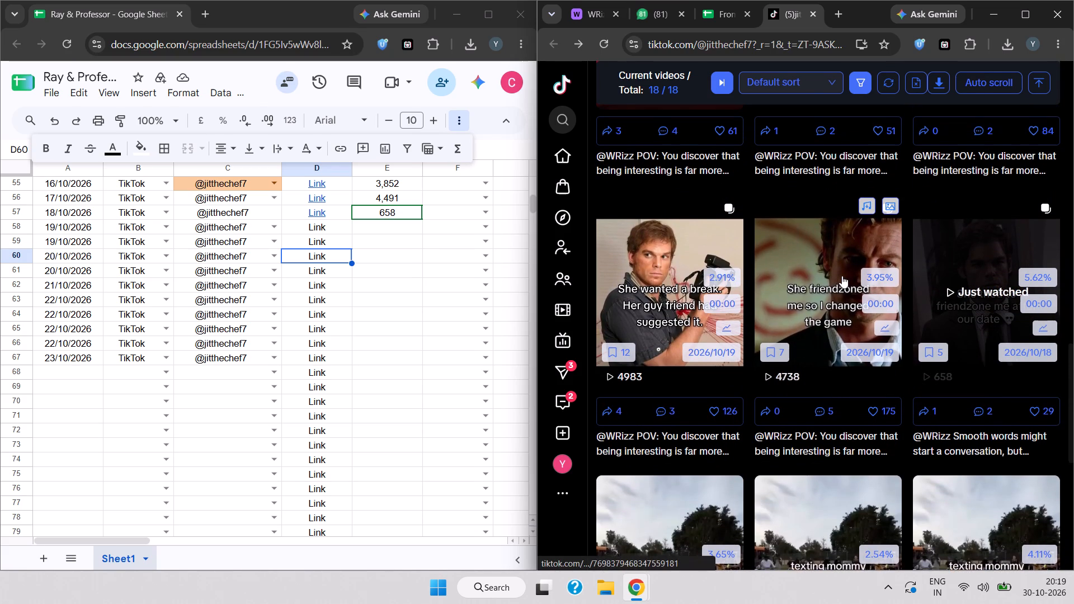
pyautogui.click(842, 276)
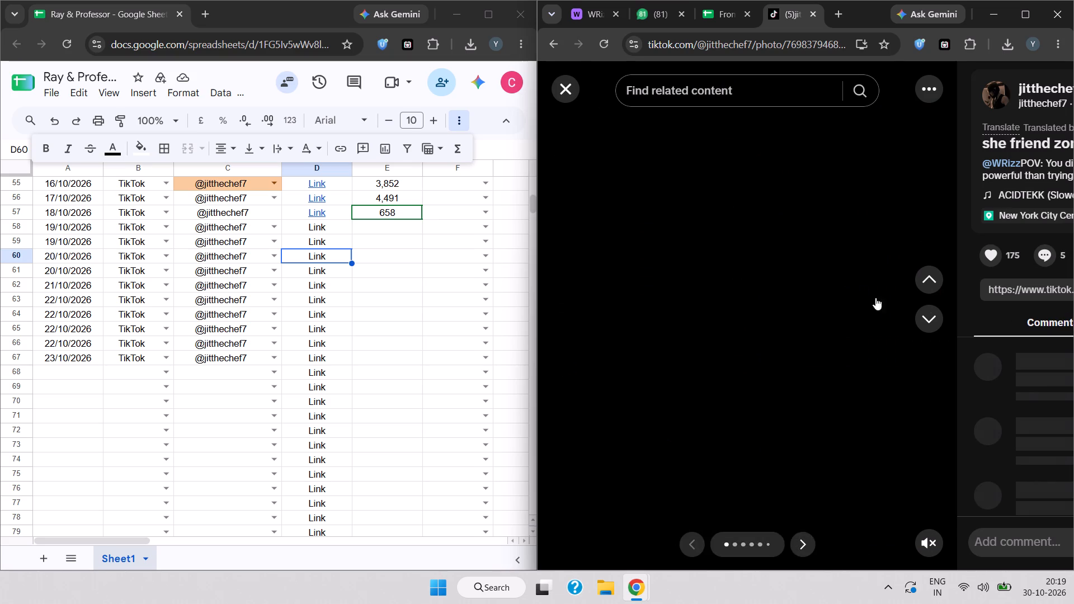
pyautogui.click(1018, 15)
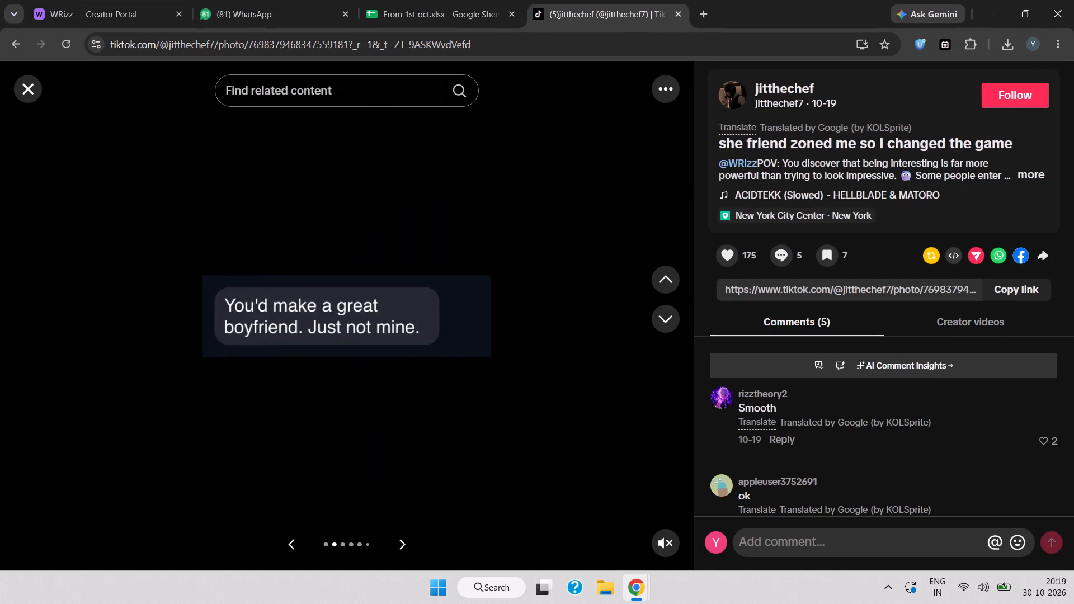
pyautogui.click(1023, 287)
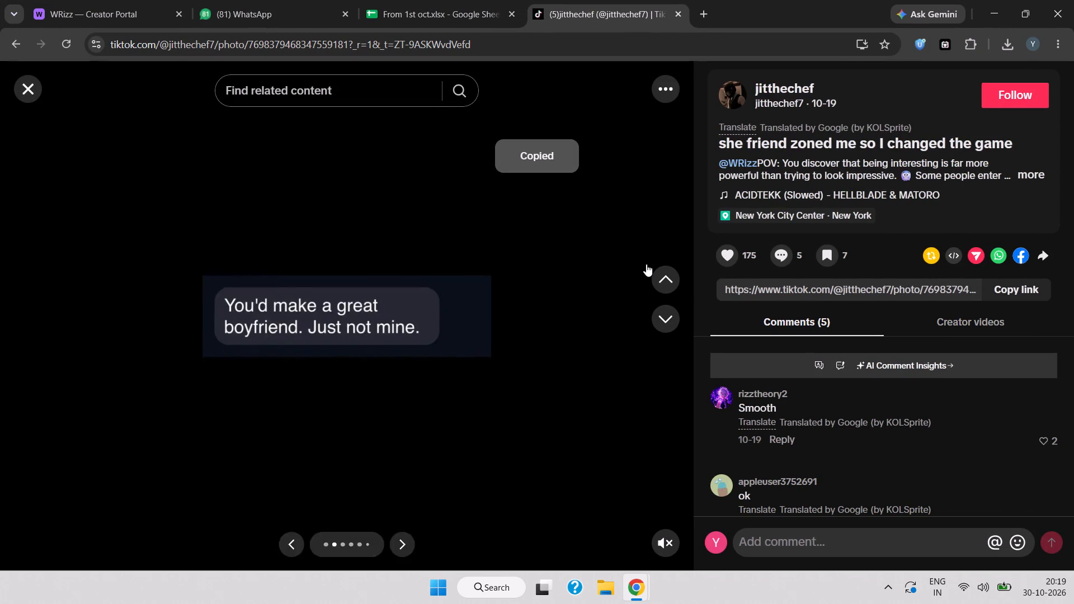
pyautogui.click(28, 91)
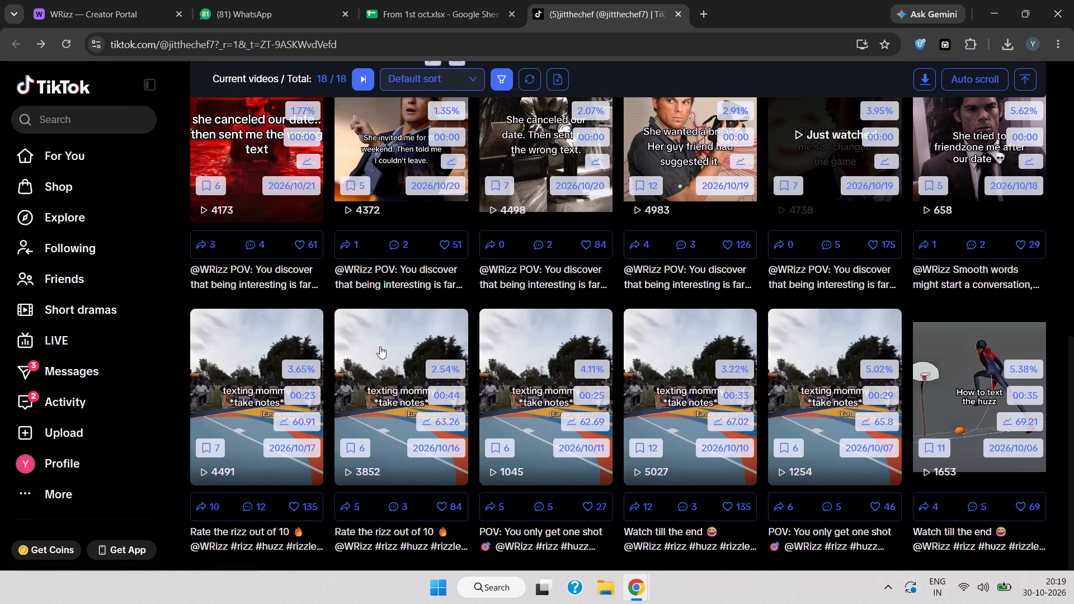
# Enter the "She friendzoned me so I changed the game" post's view count, 4738, in cell E58 of the Ray & Professor sheet.
pyautogui.scroll(1, 395, 375)
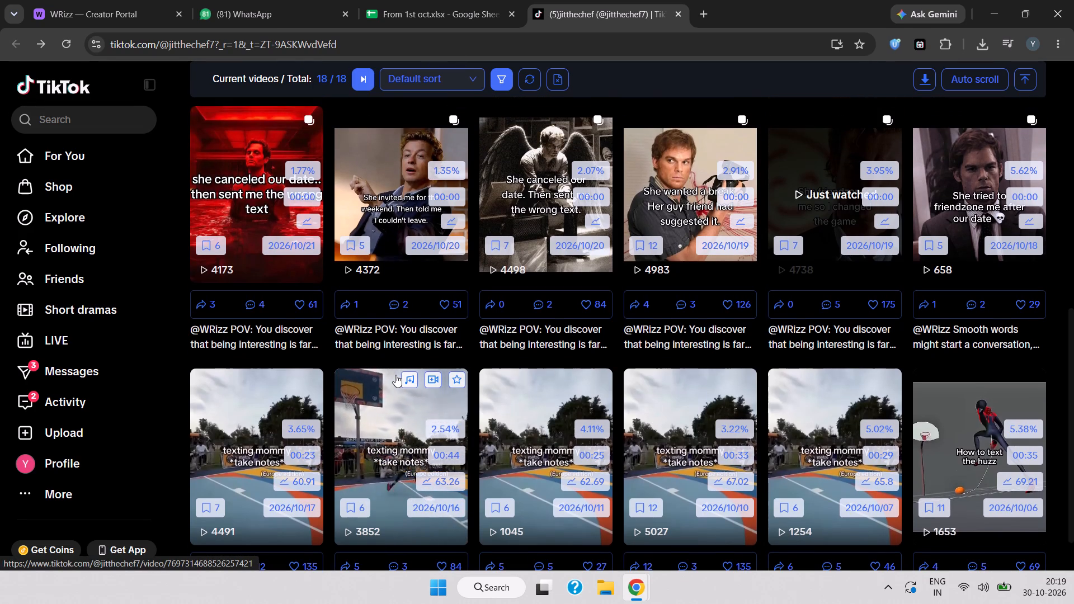
pyautogui.scroll(1, 395, 375)
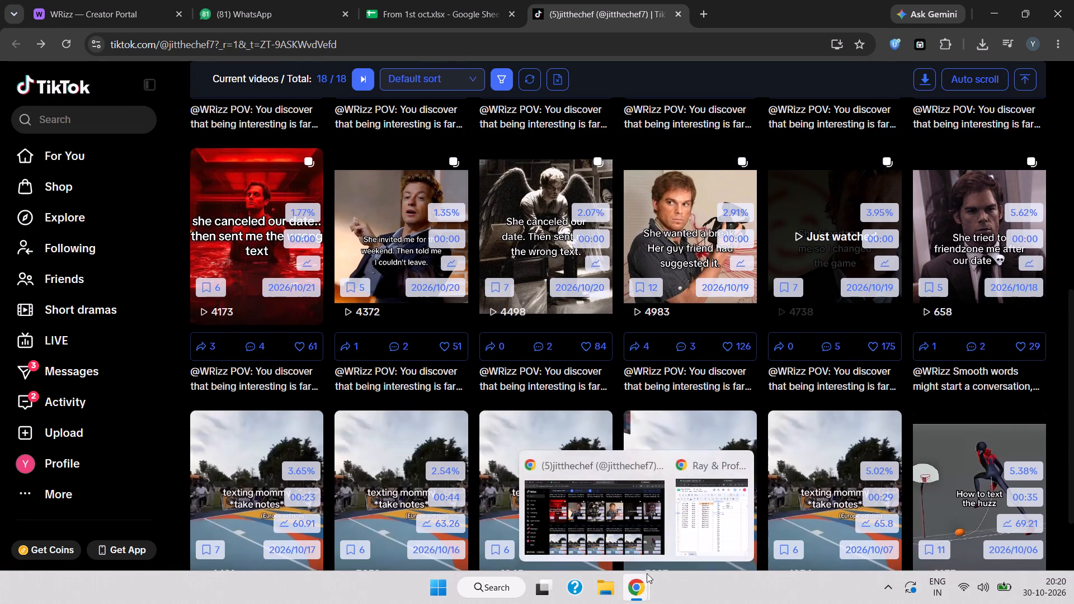
pyautogui.click(682, 536)
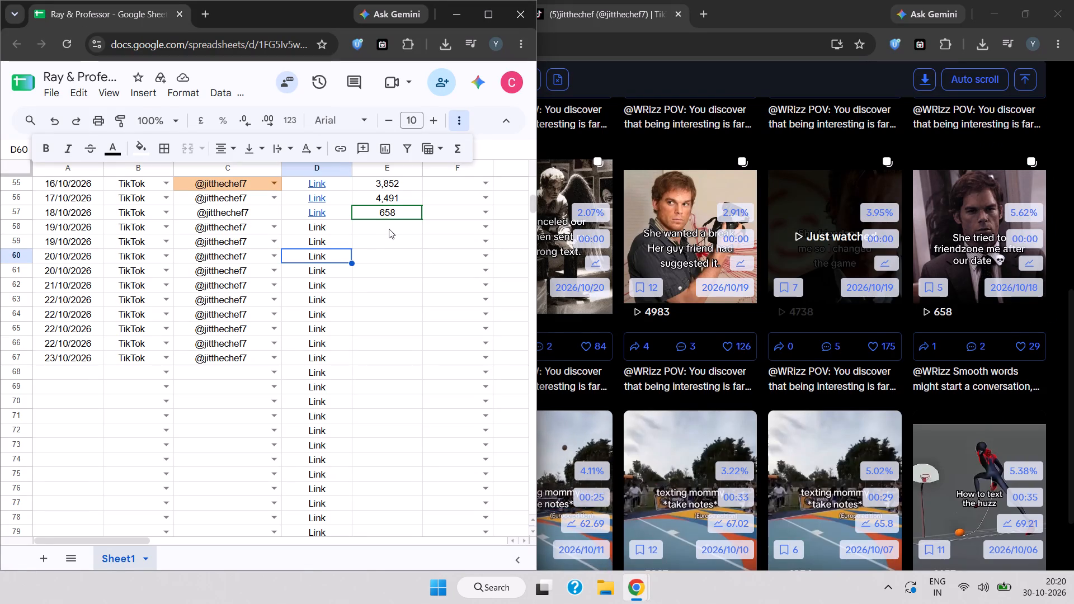
pyautogui.click(389, 229)
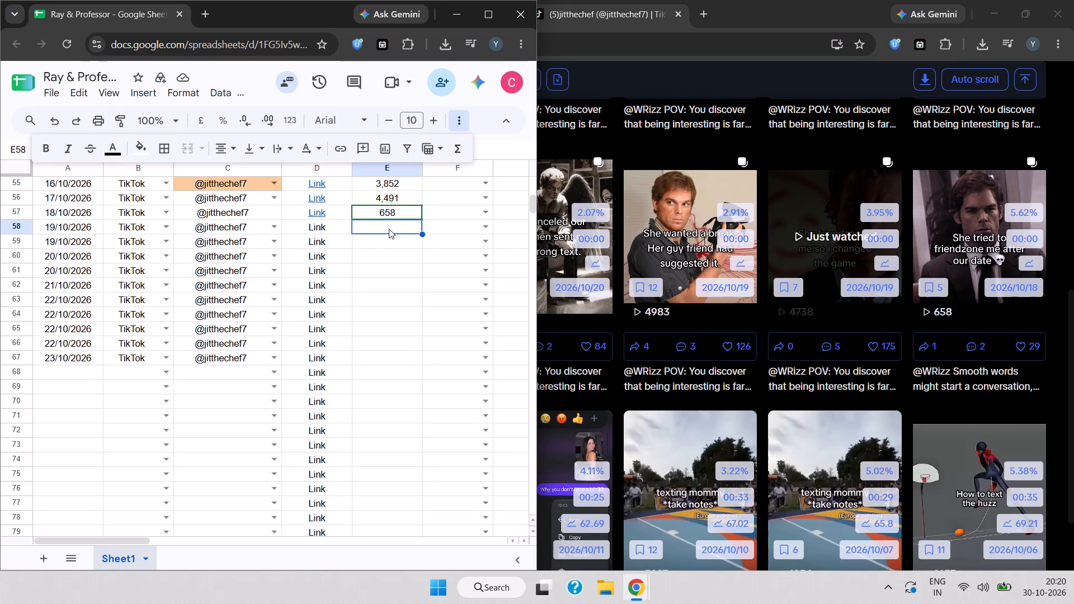
pyautogui.write('4738')
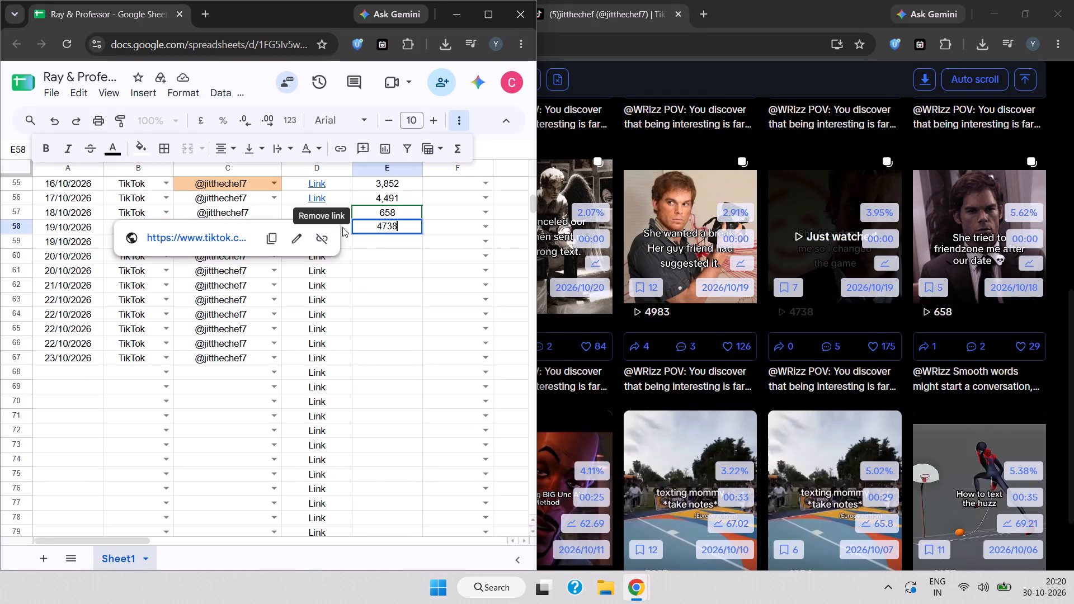
# Attach the copied link of the first 19 October post to the Link text in cell D58.
pyautogui.click(342, 227)
pyautogui.rightClick(336, 226)
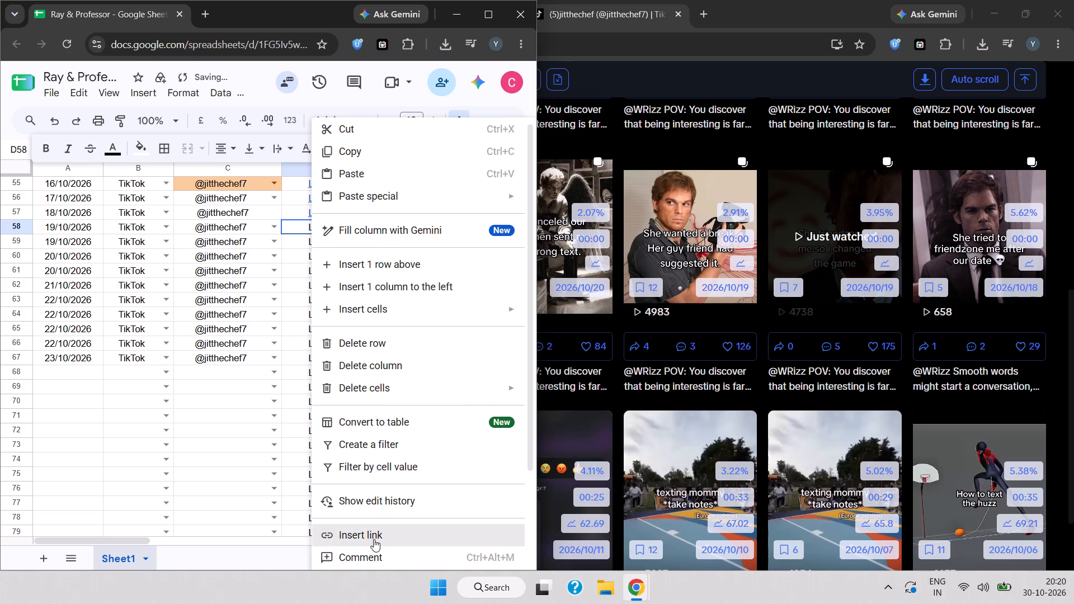
pyautogui.click(374, 539)
pyautogui.hotkey('ctrl', 'v')
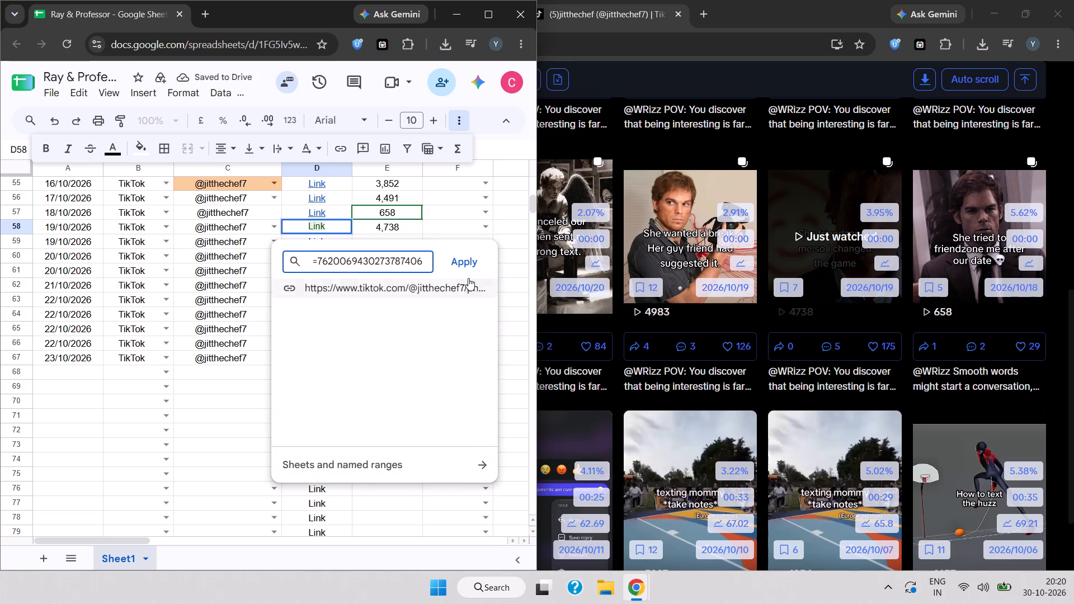
pyautogui.click(468, 264)
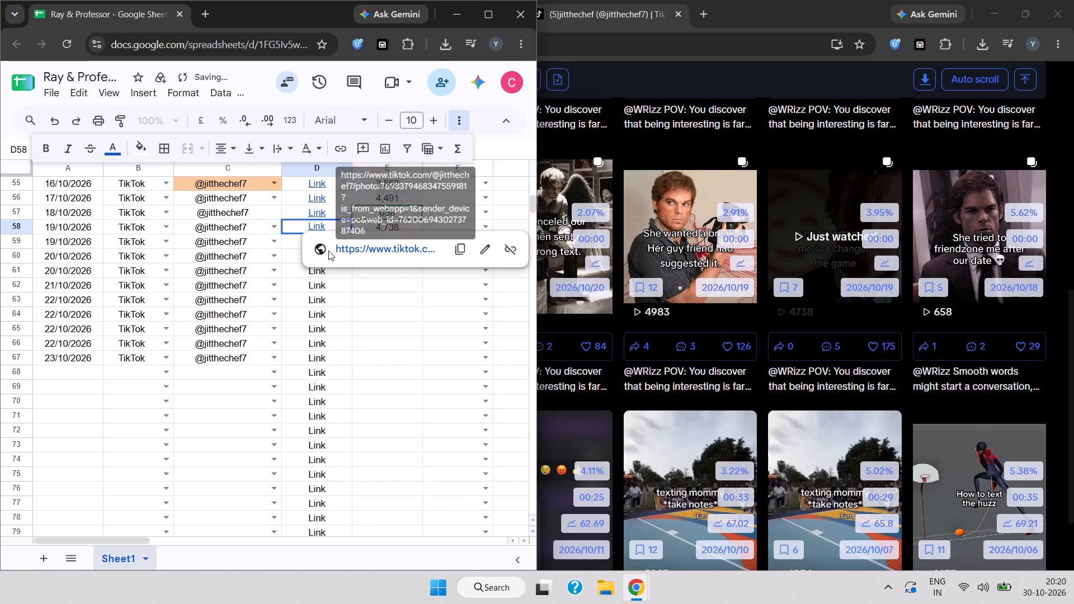
pyautogui.click(378, 261)
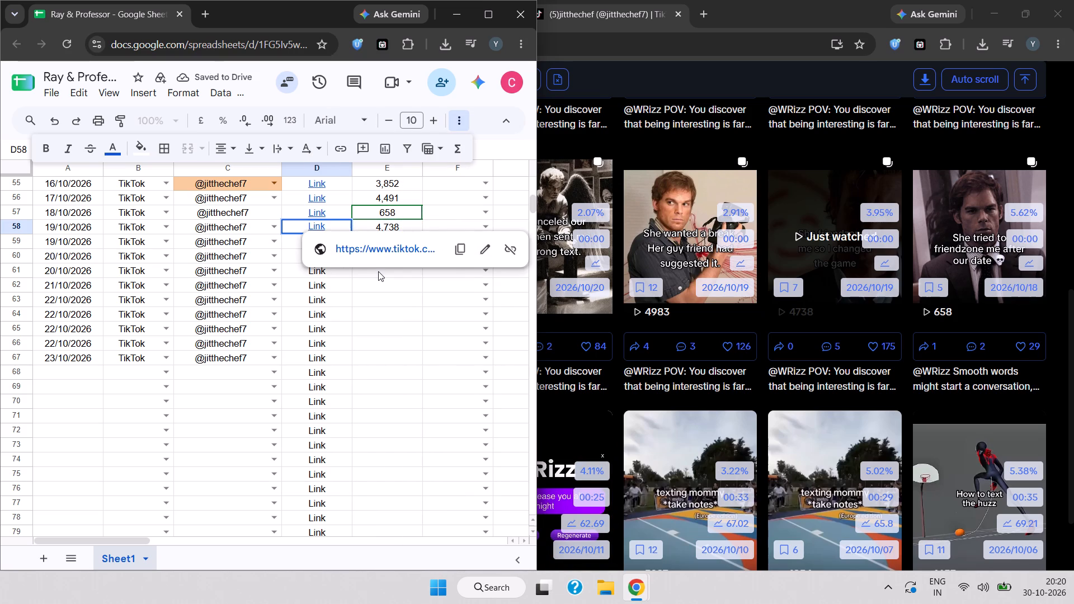
pyautogui.click(378, 271)
# Open the 19 October post "She wanted a break. Her guy friend had suggested it", copy its link and return to the video grid.
pyautogui.click(389, 239)
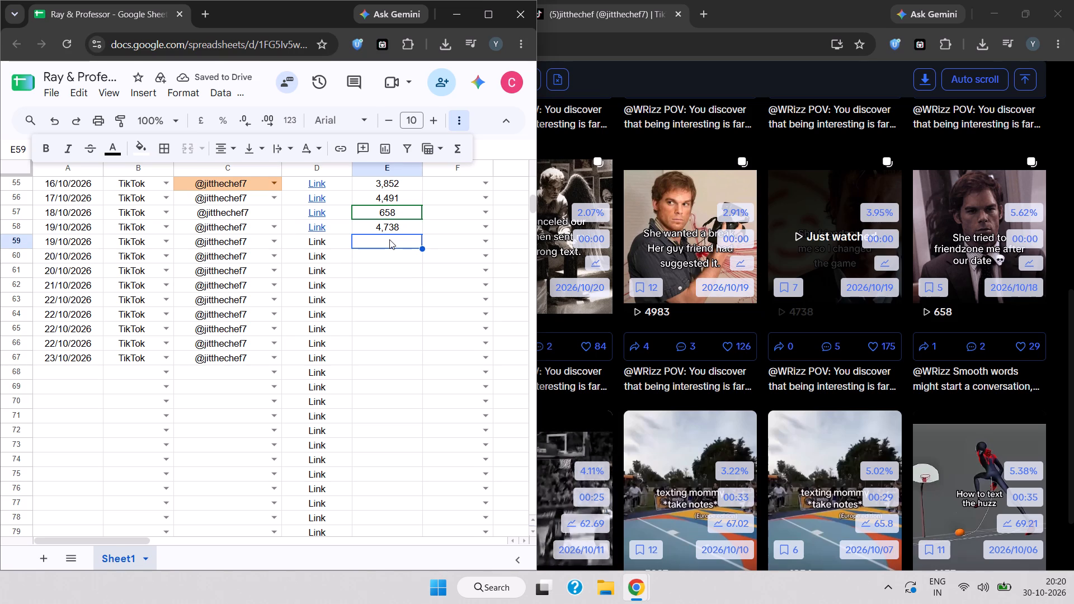
pyautogui.click(690, 254)
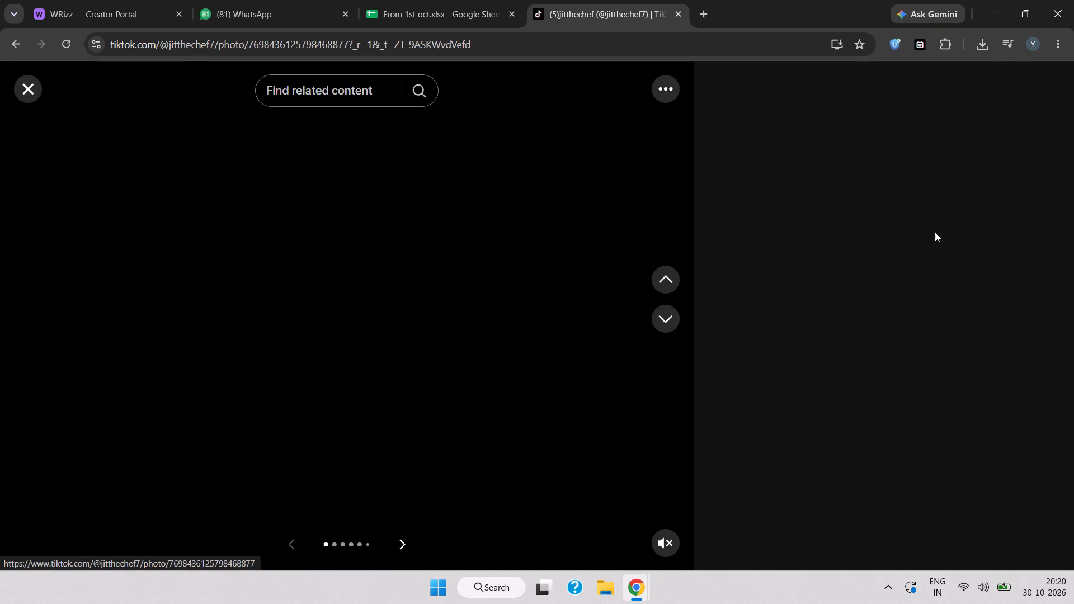
pyautogui.click(1019, 304)
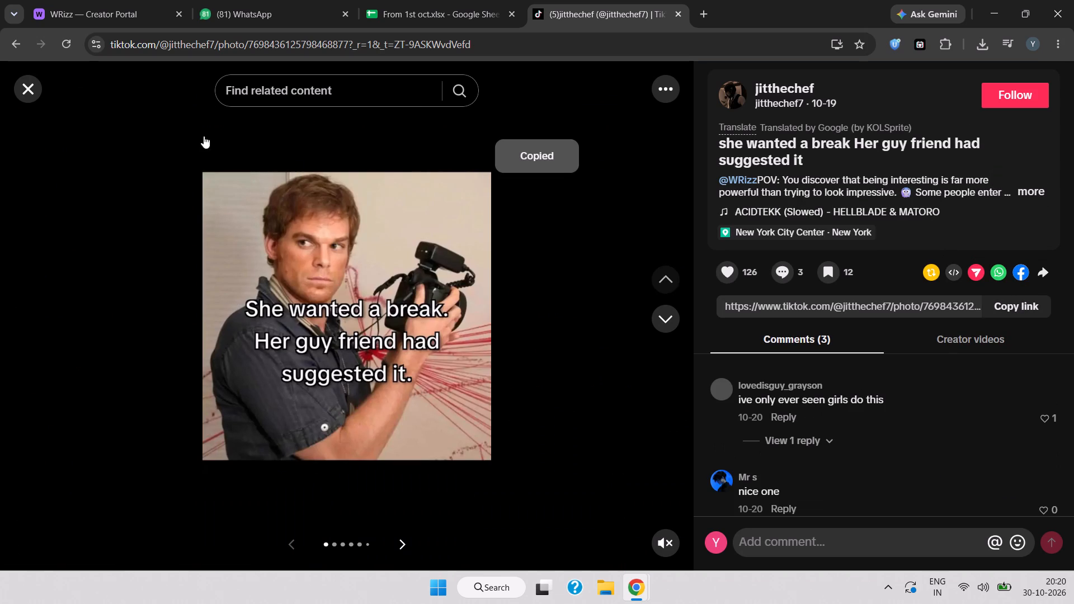
pyautogui.click(31, 87)
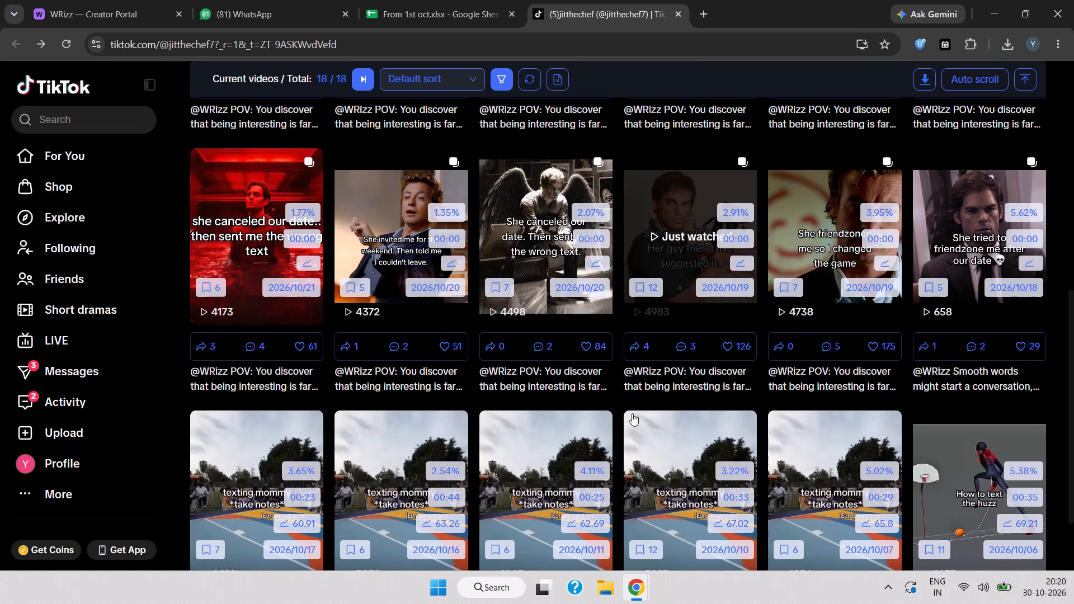
# Enter the second 19 October post's view count, 4983, in cell E59 of the Ray & Professor sheet.
pyautogui.click(688, 544)
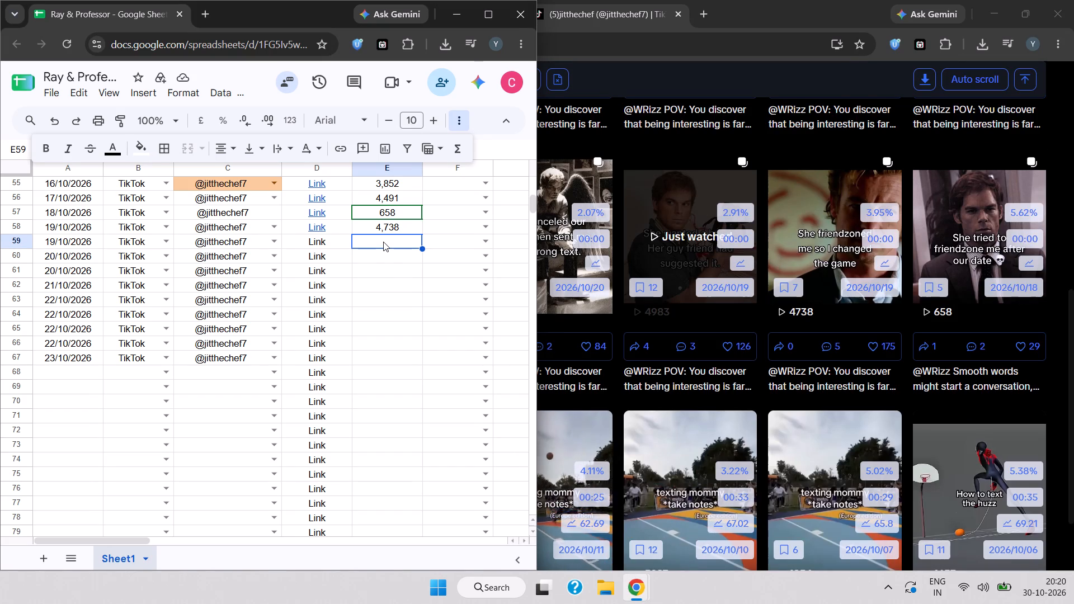
pyautogui.write('4983')
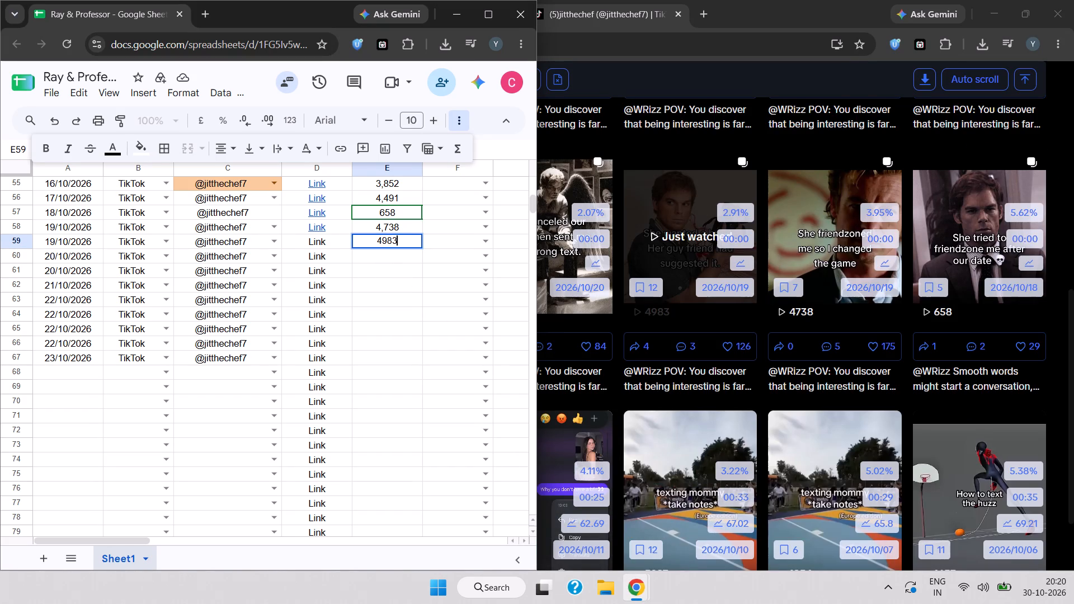
# Attach the copied link of the second 19 October post to the Link text in cell D59.
pyautogui.rightClick(309, 240)
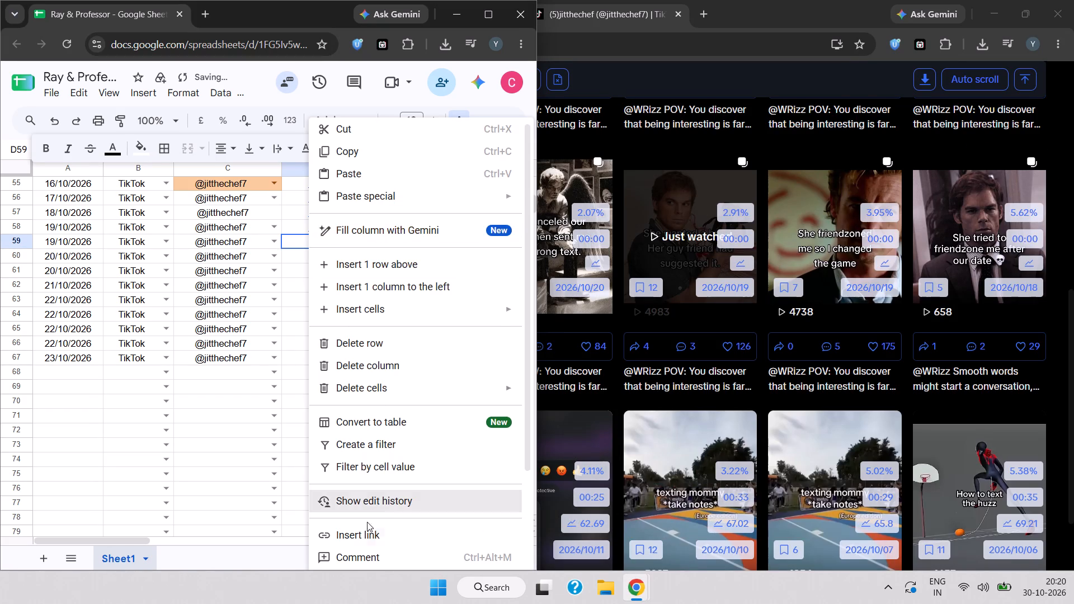
pyautogui.click(374, 524)
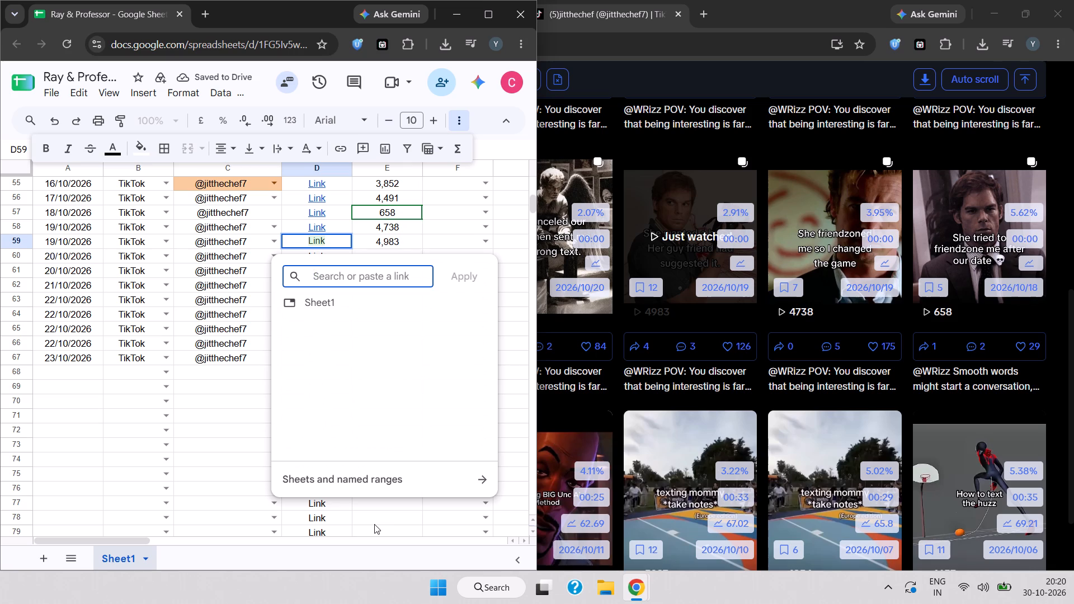
pyautogui.hotkey('ctrl', 'v')
pyautogui.press('Return')
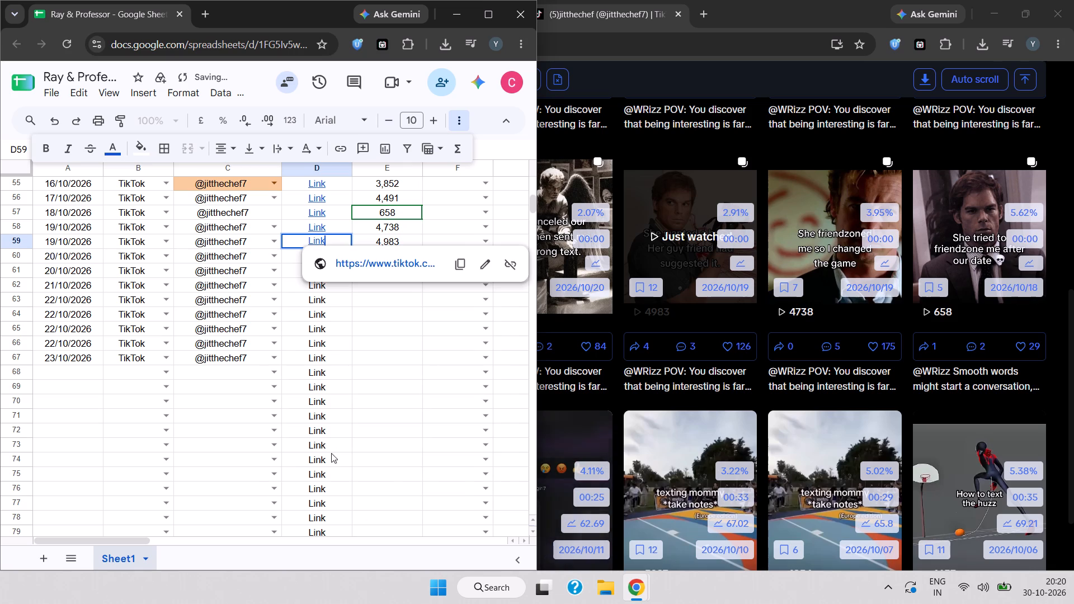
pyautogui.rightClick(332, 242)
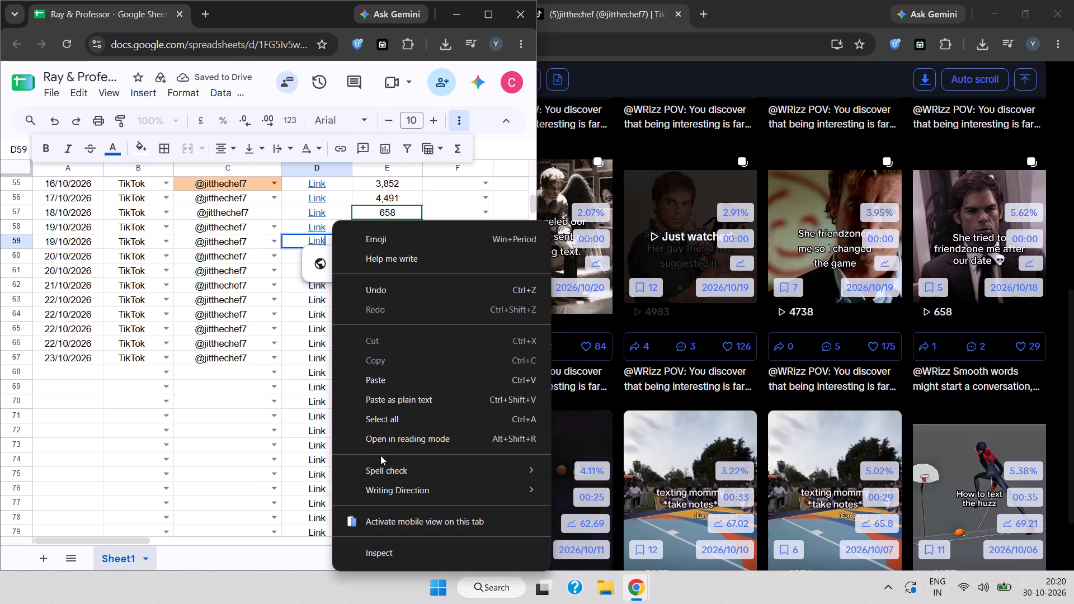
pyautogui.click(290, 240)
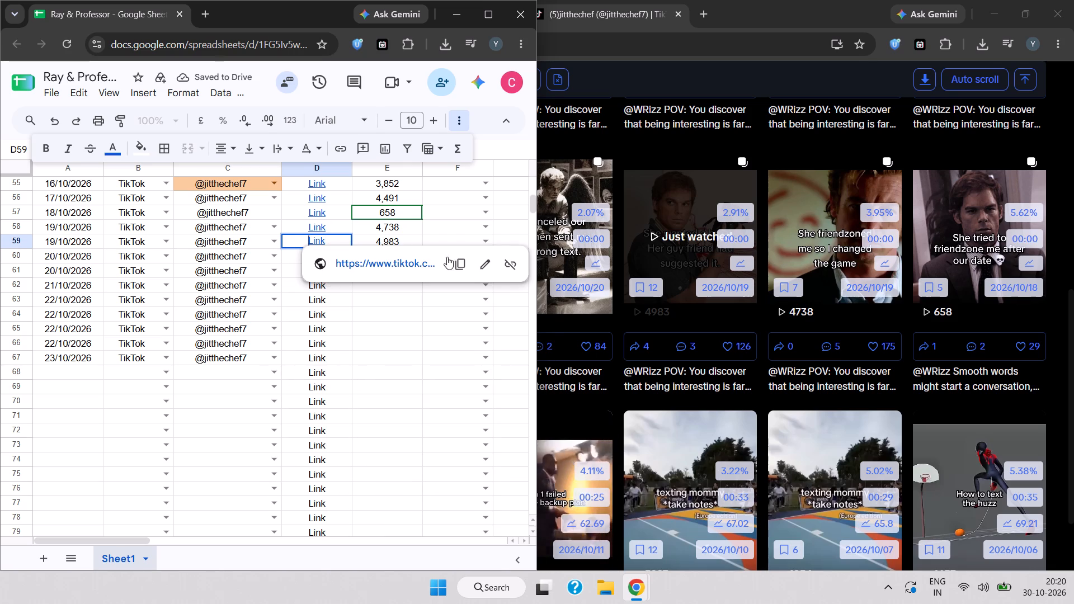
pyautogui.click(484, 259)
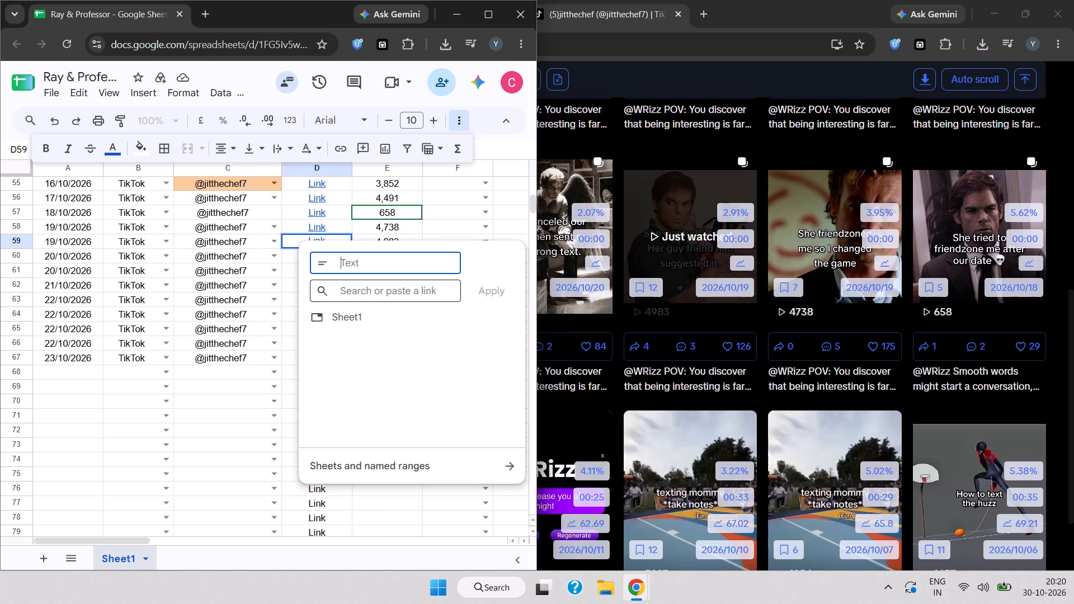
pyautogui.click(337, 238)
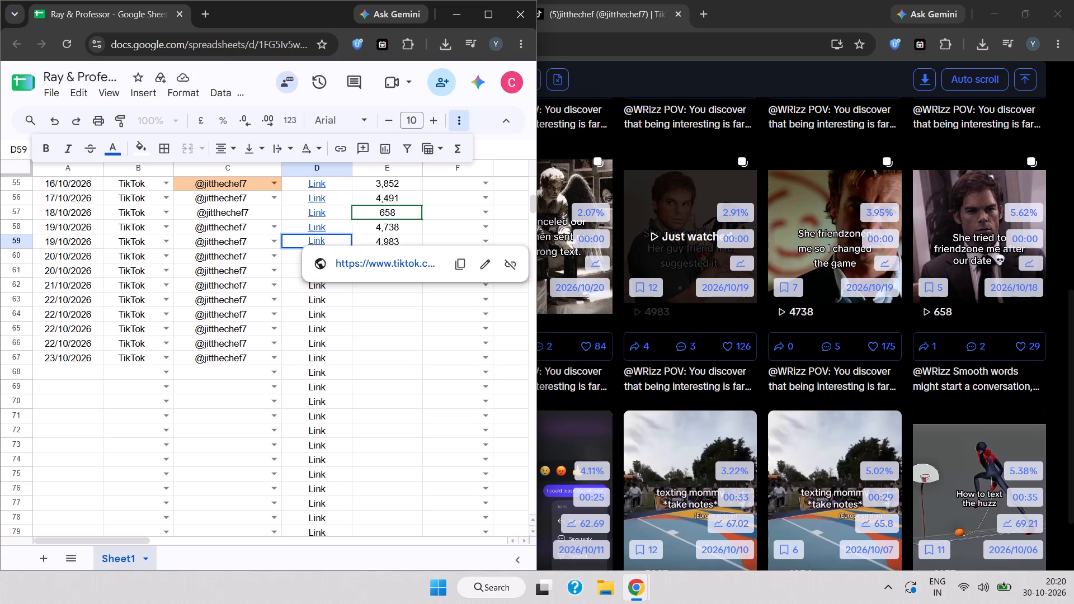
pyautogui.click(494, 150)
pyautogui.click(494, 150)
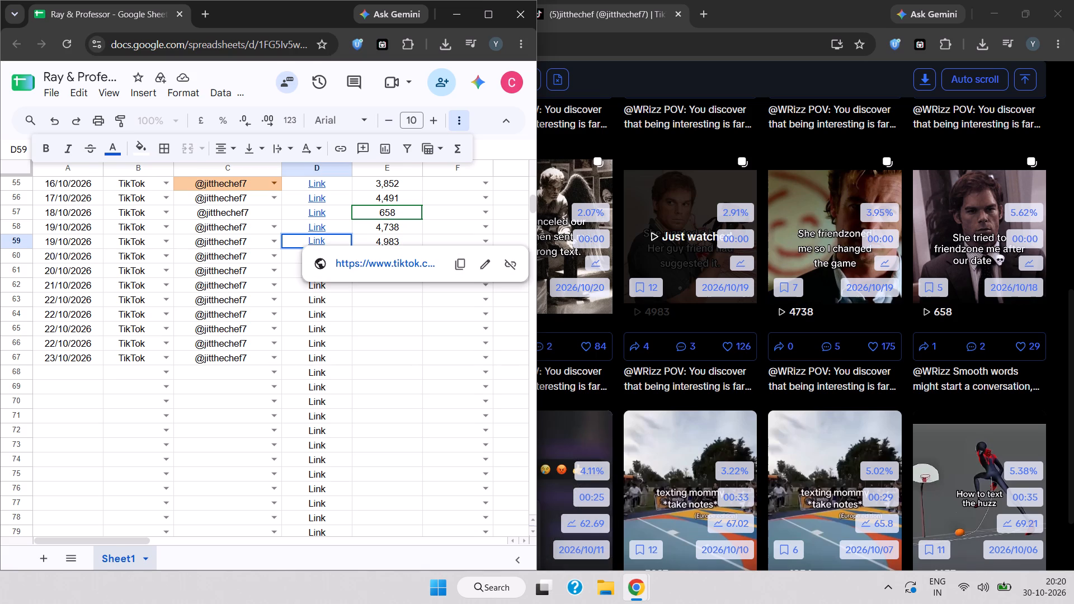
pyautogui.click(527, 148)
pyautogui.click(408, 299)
# Open the link in cell D59 for editing and select its whole URL.
pyautogui.rightClick(333, 242)
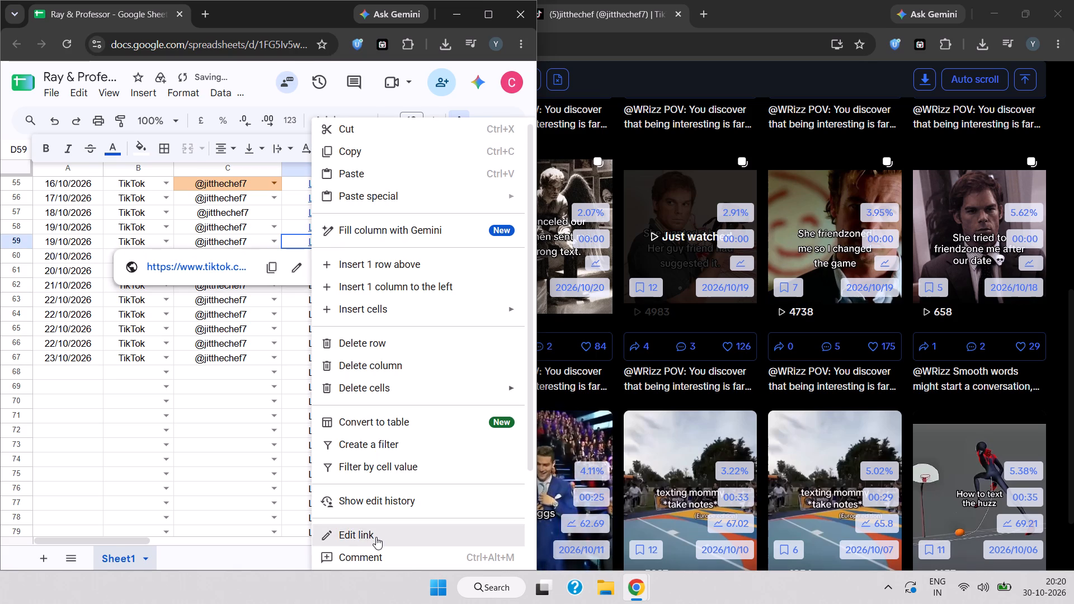
pyautogui.click(376, 537)
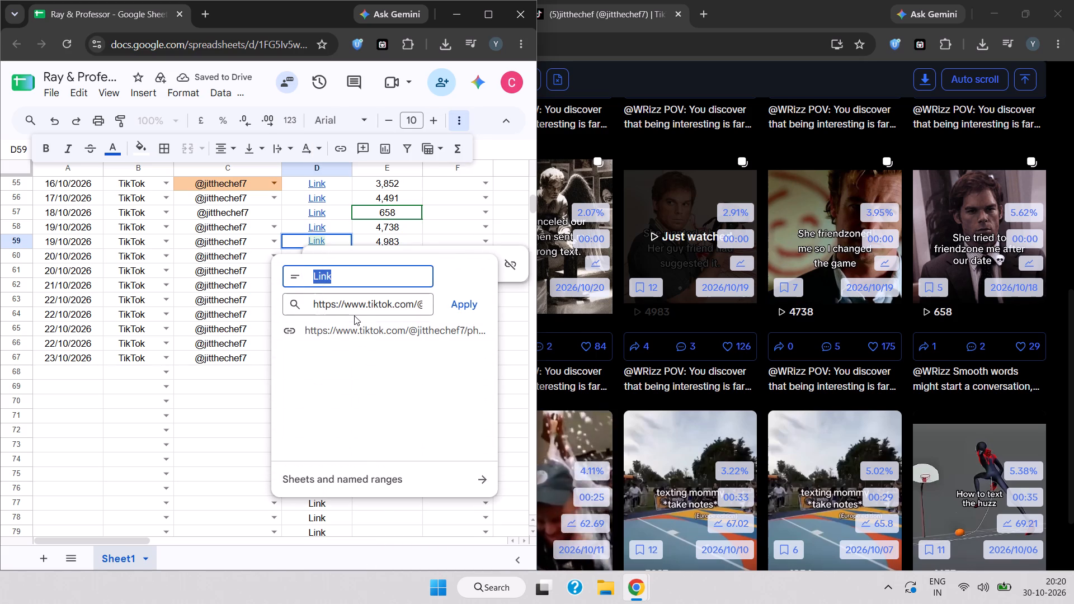
pyautogui.click(386, 306)
pyautogui.hotkey('ctrl', 'a')
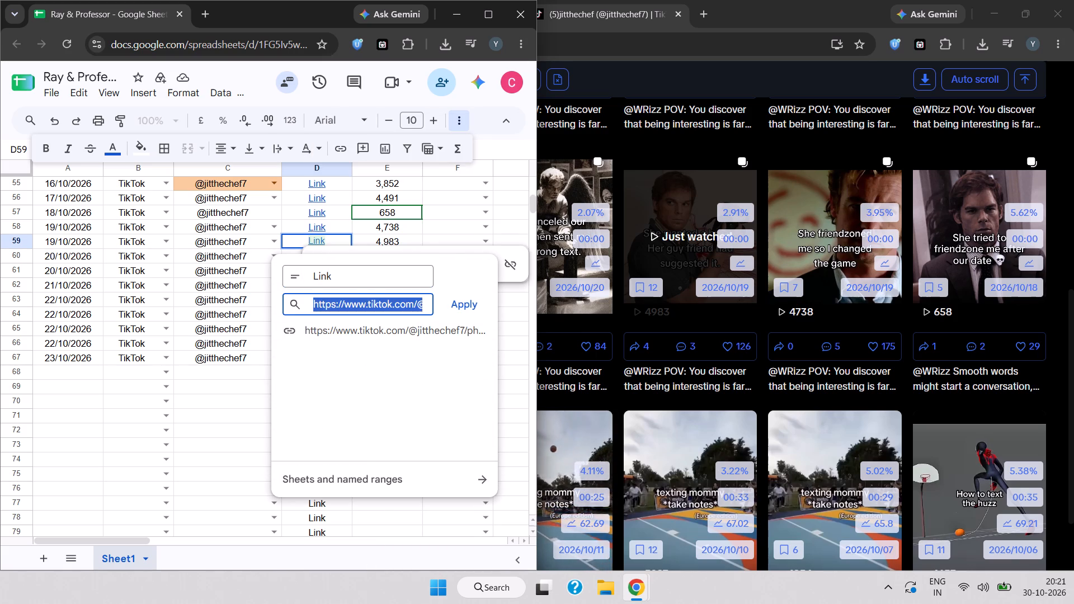
# Replace the URL of the link in cell D59 with the copied post link and apply it.
pyautogui.hotkey('ctrl', 'v')
pyautogui.click(461, 299)
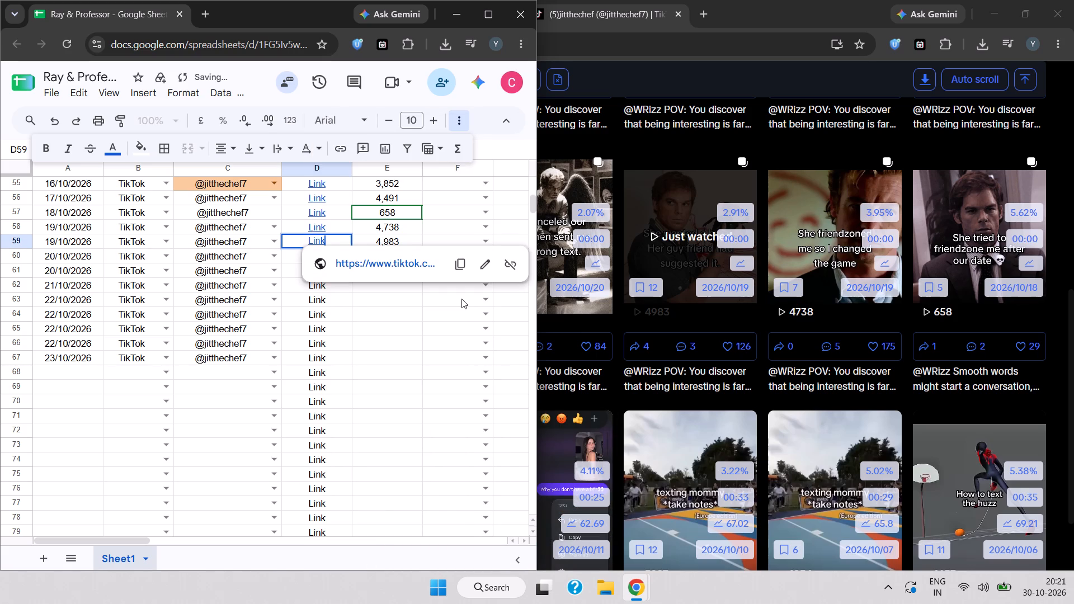
pyautogui.click(515, 154)
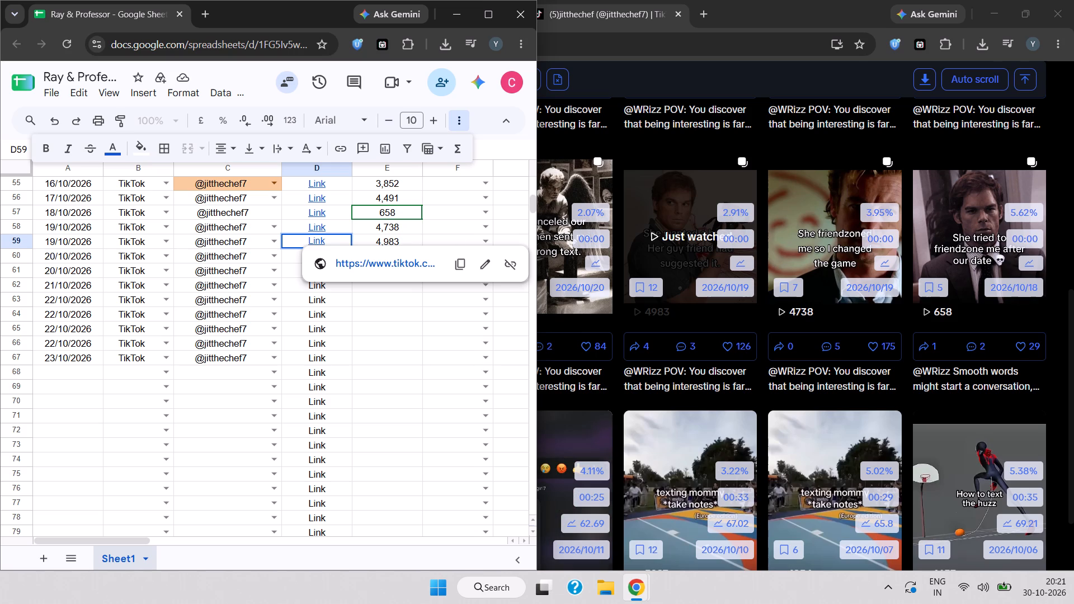
pyautogui.click(370, 303)
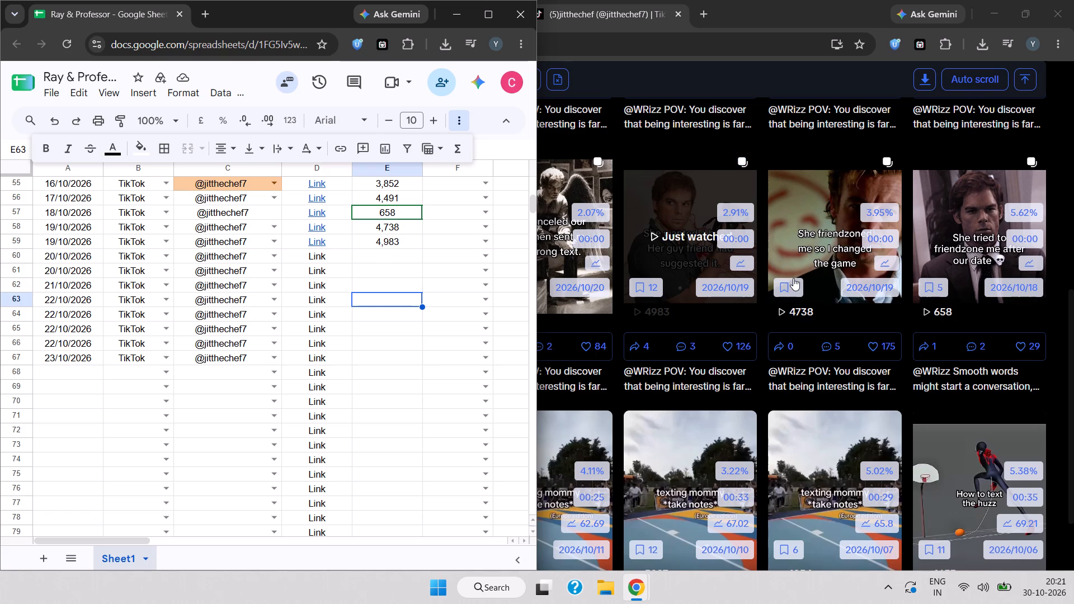
# Open the 20 October post "She canceled our date. Then sent me the wrong text.", copy its link and return to the video grid.
pyautogui.scroll(1, 793, 278)
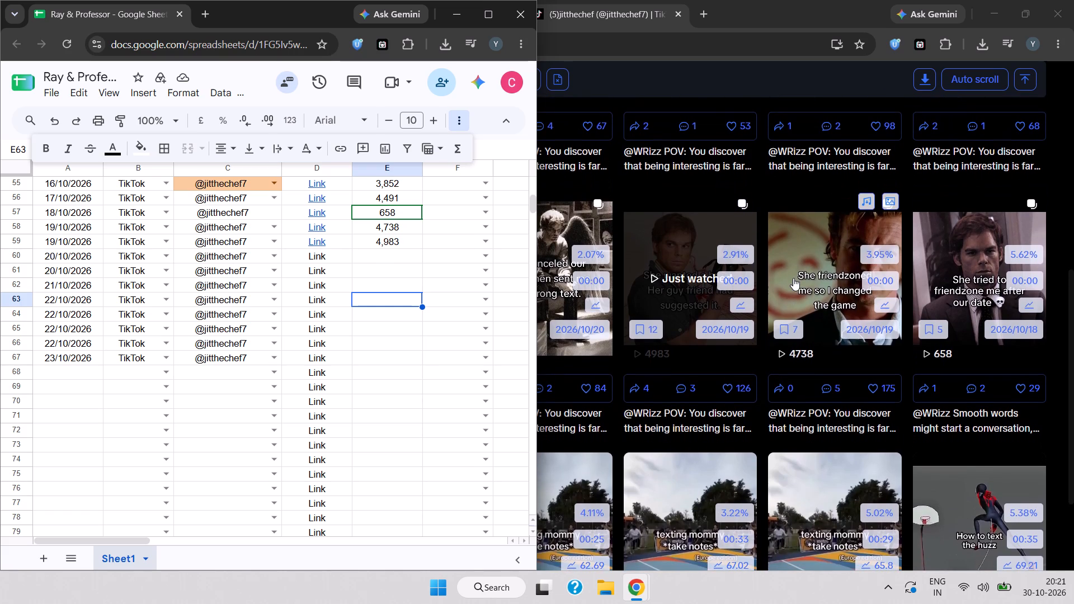
pyautogui.click(734, 21)
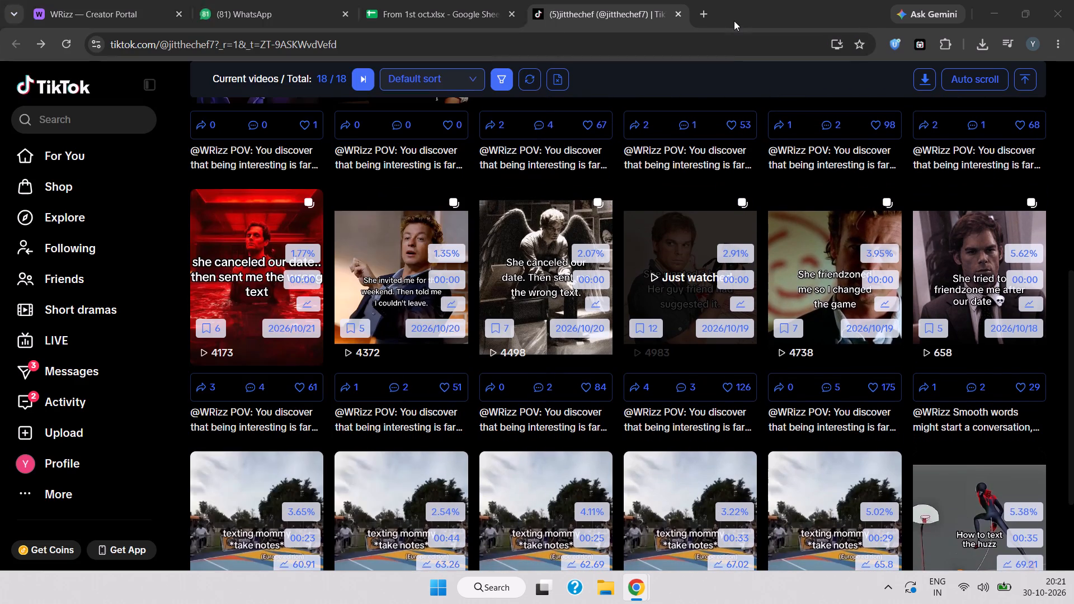
pyautogui.click(536, 283)
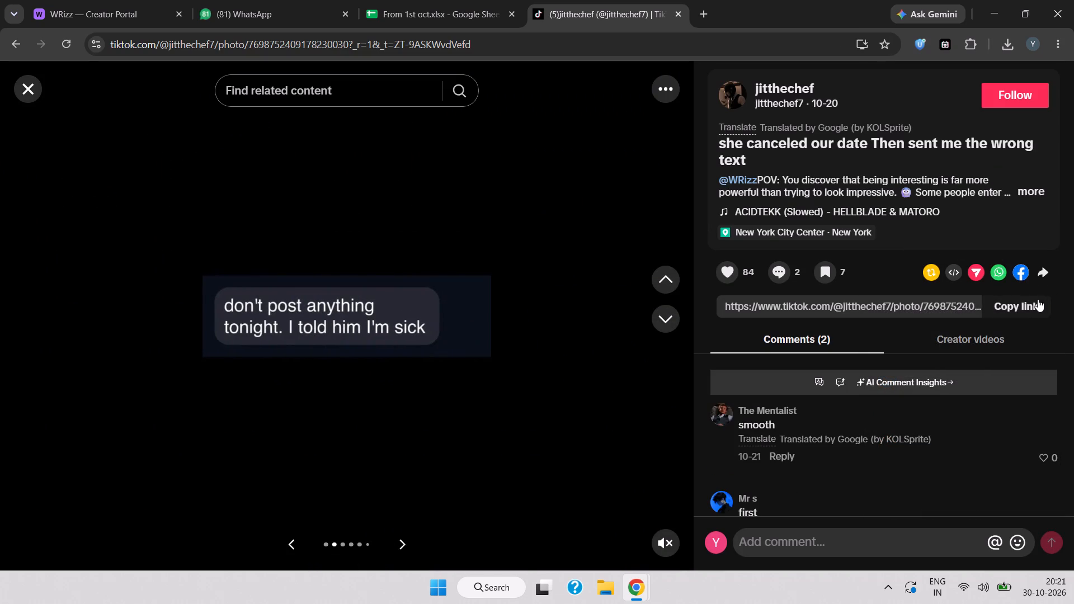
pyautogui.click(1027, 303)
pyautogui.click(24, 87)
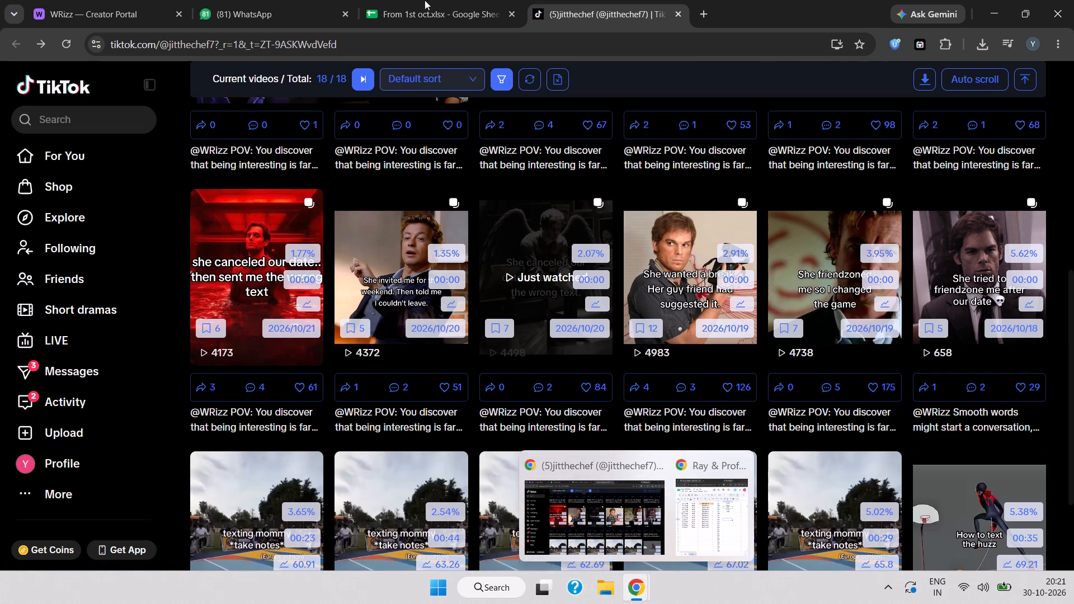
# Open a new blank browser tab beside the TikTok profile.
pyautogui.click(410, 0)
pyautogui.click(708, 13)
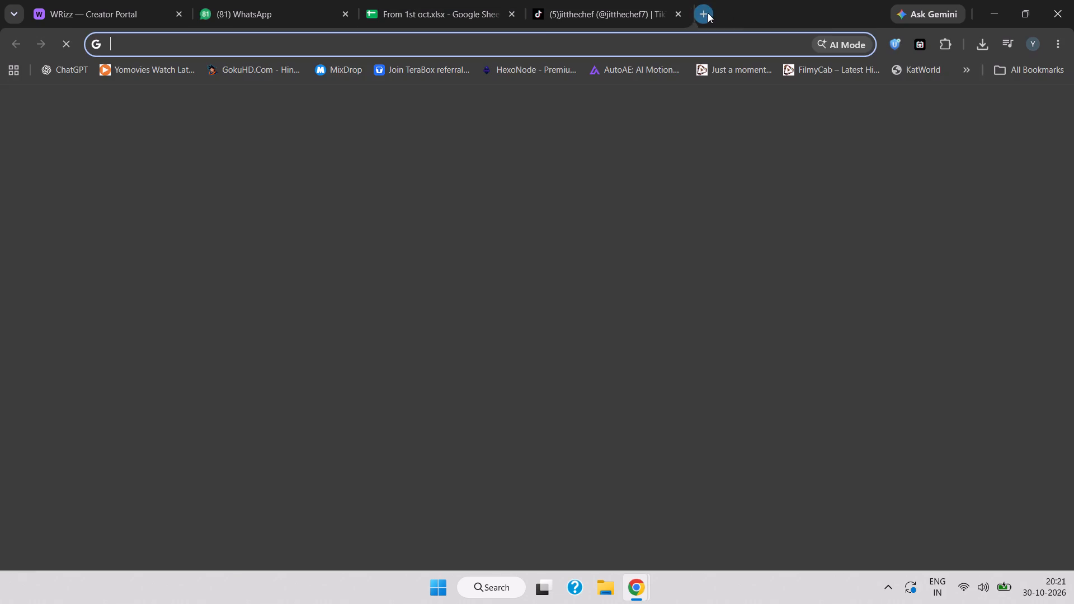
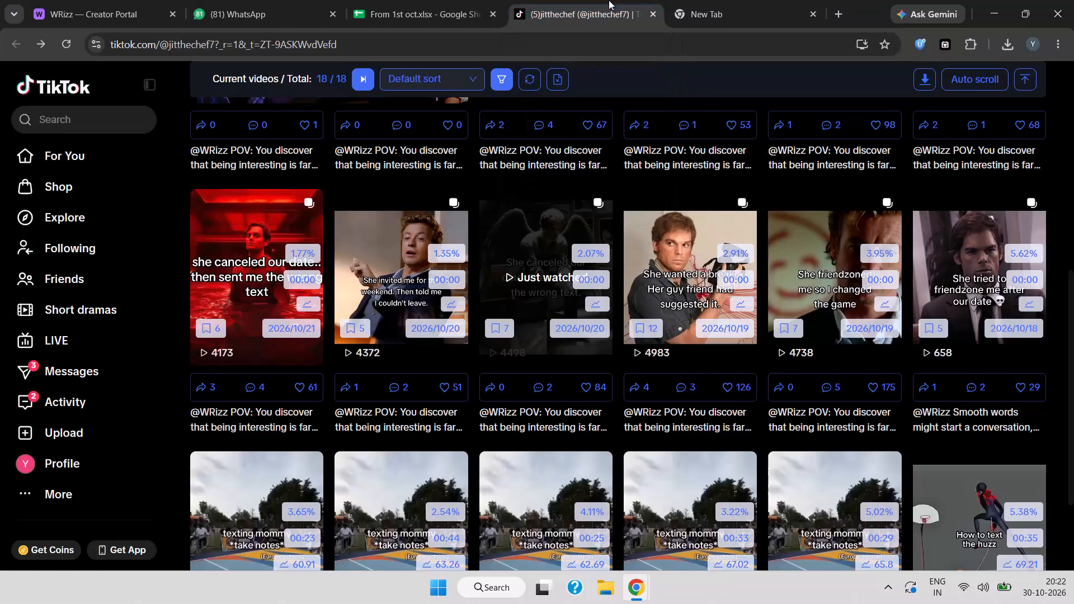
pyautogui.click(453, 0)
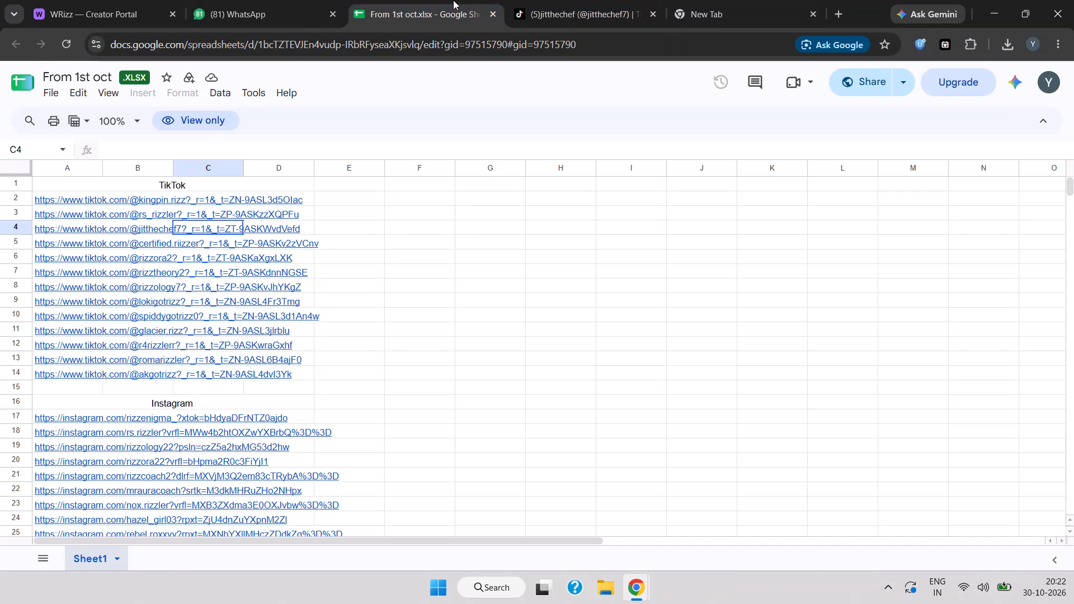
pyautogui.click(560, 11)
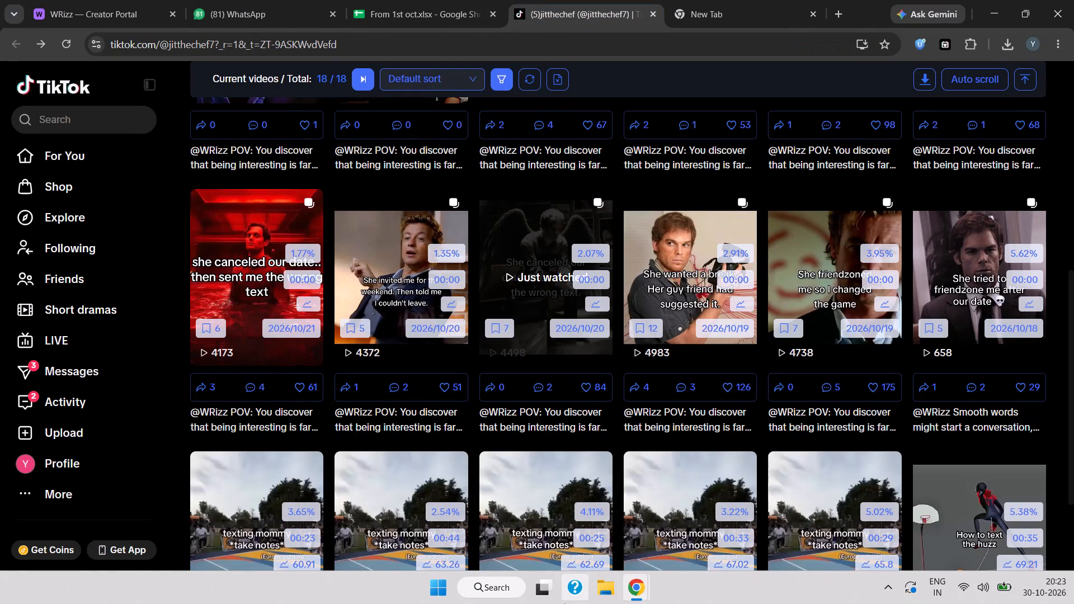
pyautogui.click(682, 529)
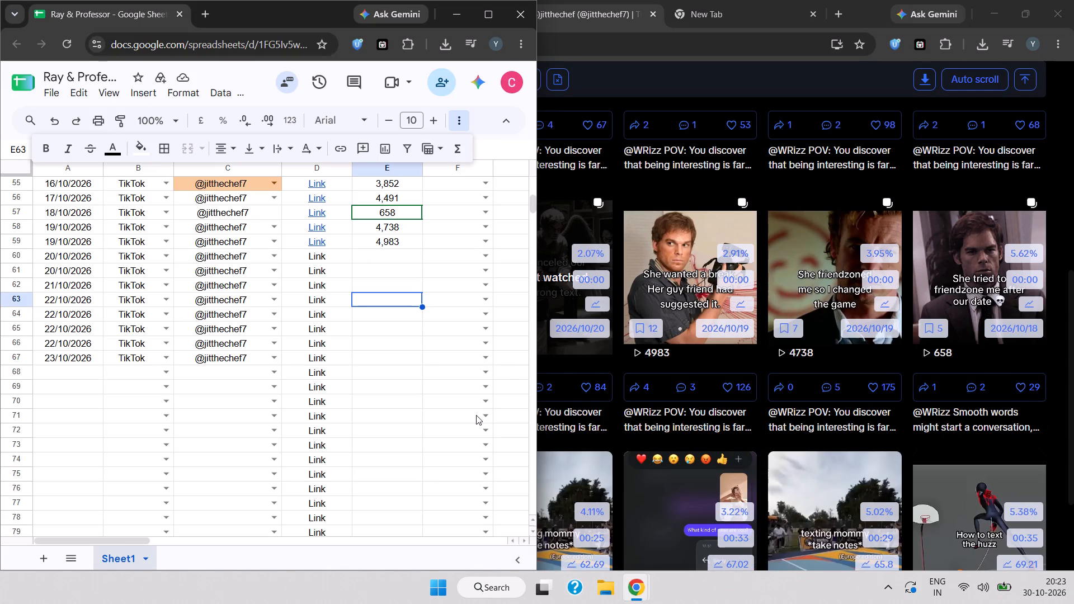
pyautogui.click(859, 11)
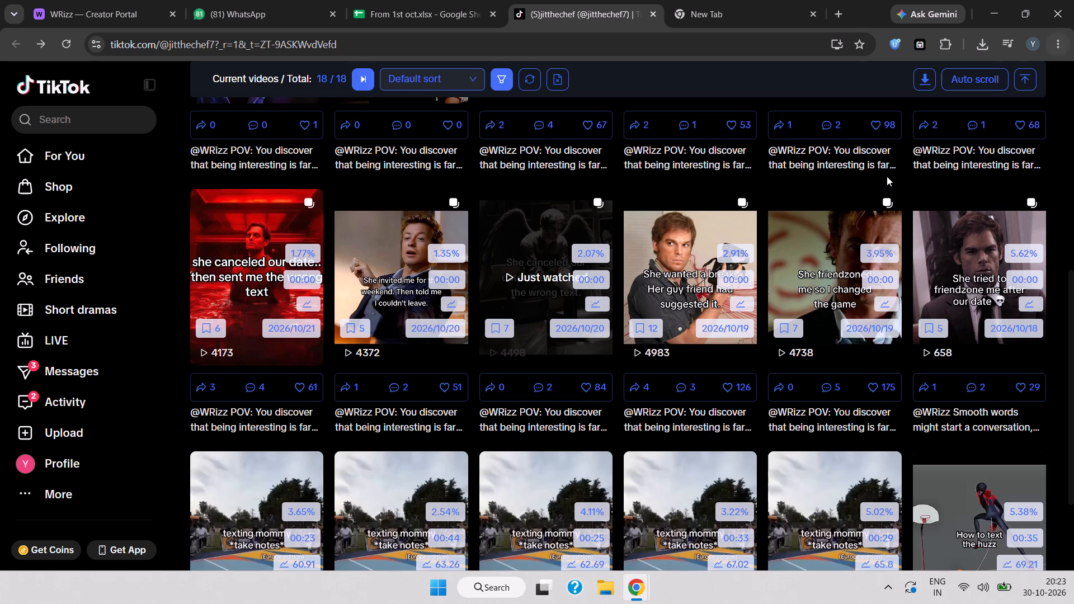
# Open the 20 October post "She canceled our date. Then sent me the wrong text", copy its link and switch to the Ray & Professor sheet.
pyautogui.click(515, 282)
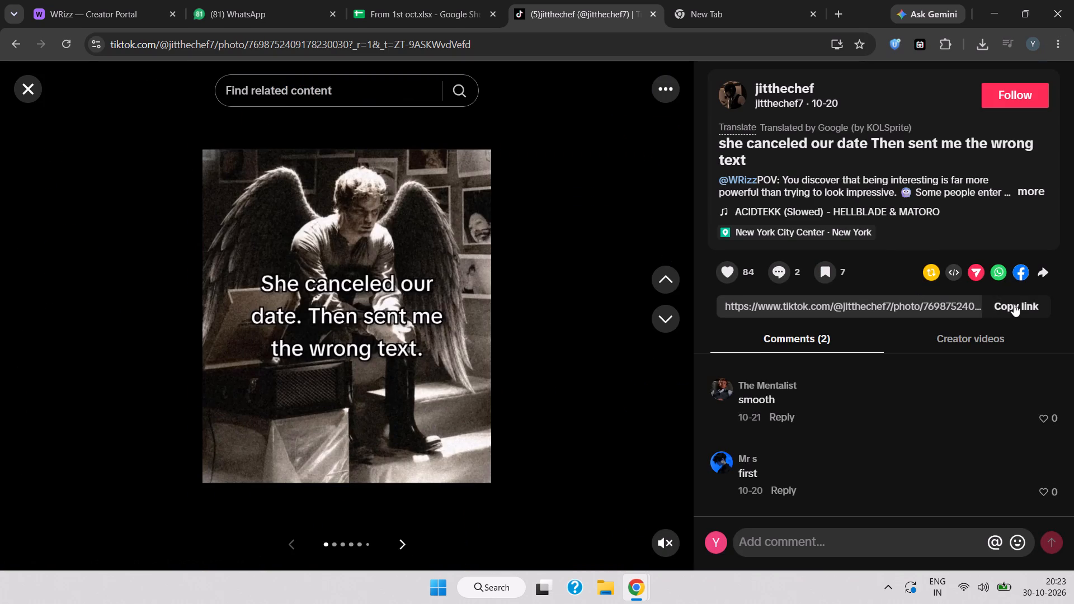
pyautogui.click(1020, 308)
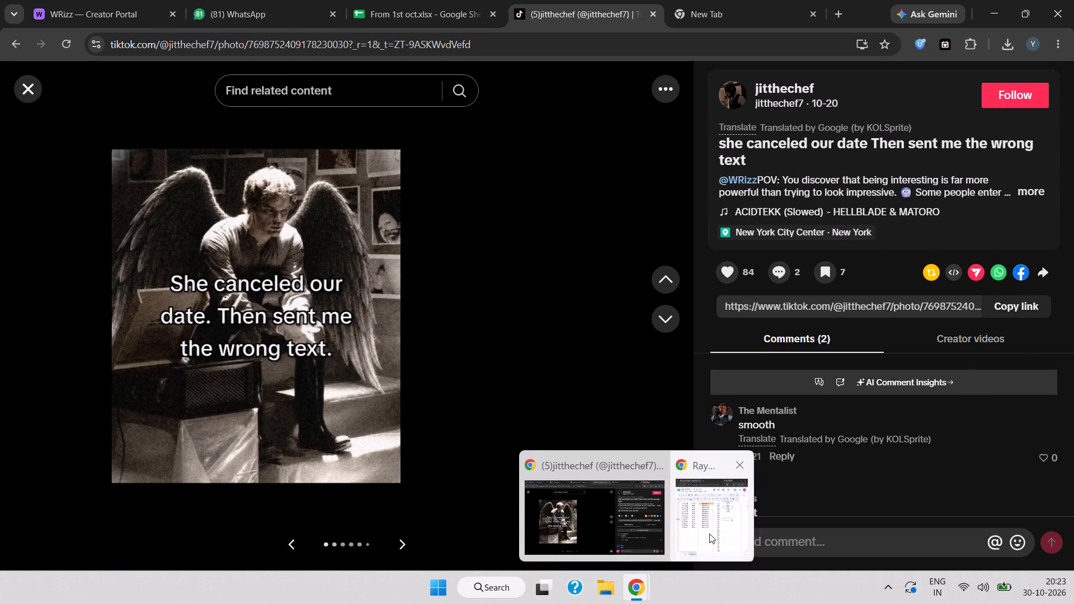
pyautogui.click(709, 534)
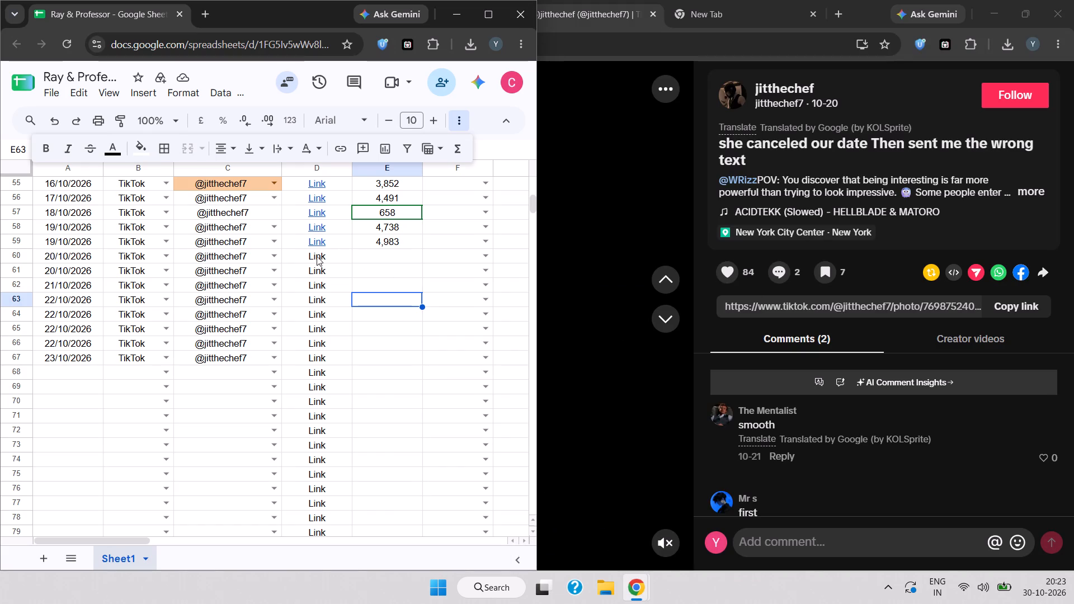
# Attach the copied link of the "she canceled our date" 20 October post to the Link text in cell D60.
pyautogui.rightClick(317, 256)
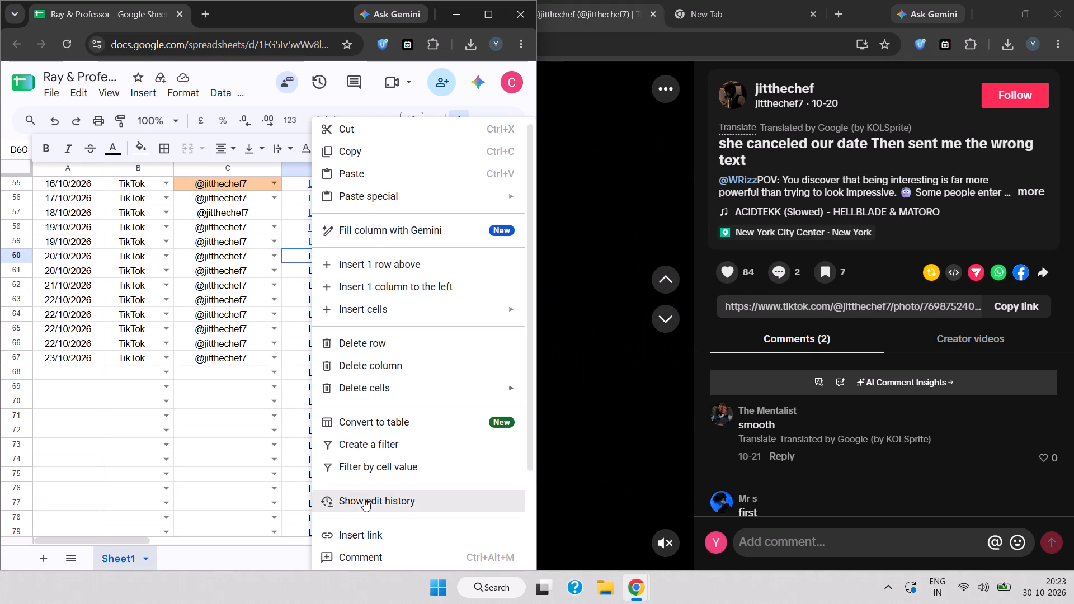
pyautogui.click(376, 531)
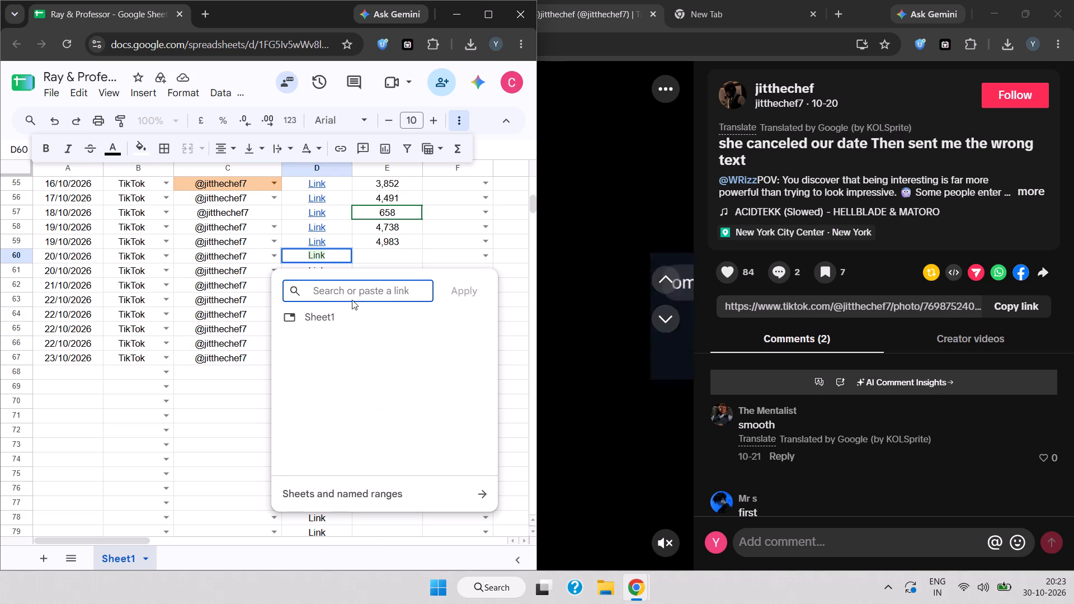
pyautogui.click(358, 291)
pyautogui.hotkey('ctrl', 'v')
pyautogui.click(472, 287)
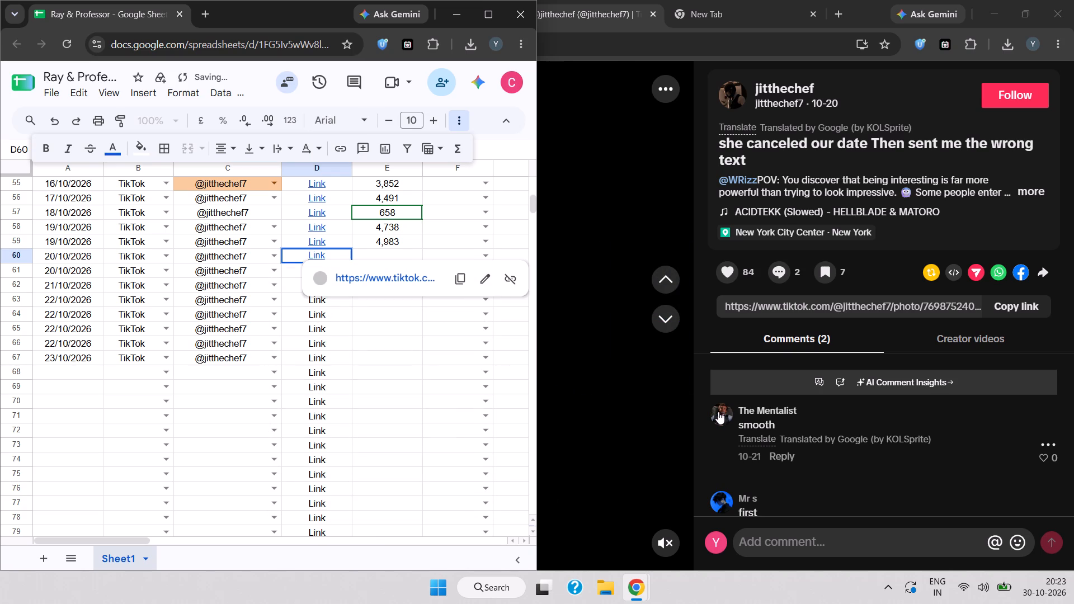
pyautogui.click(899, 332)
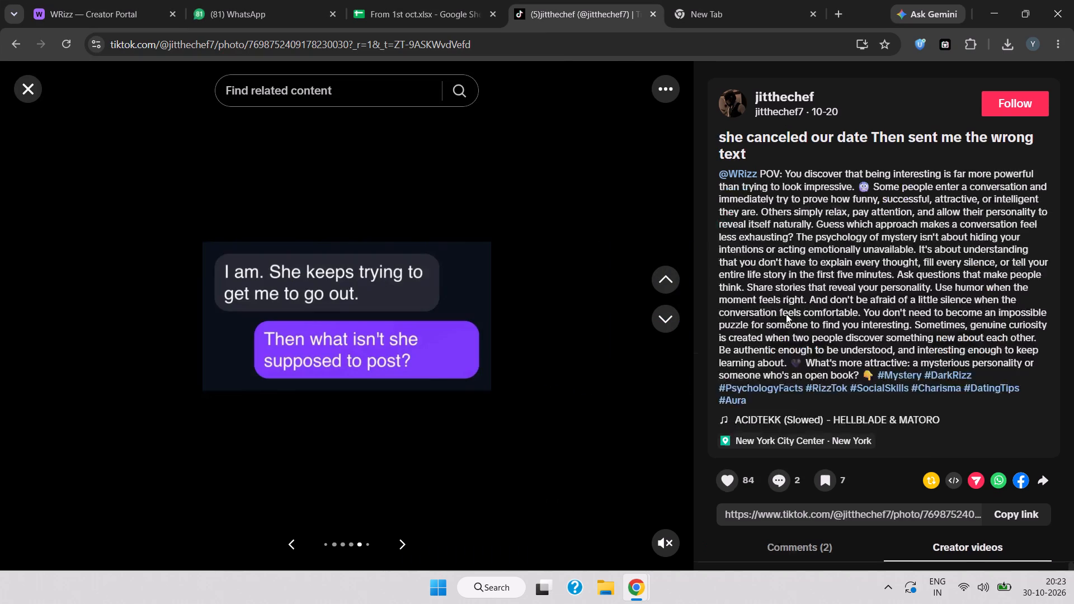
pyautogui.click(35, 82)
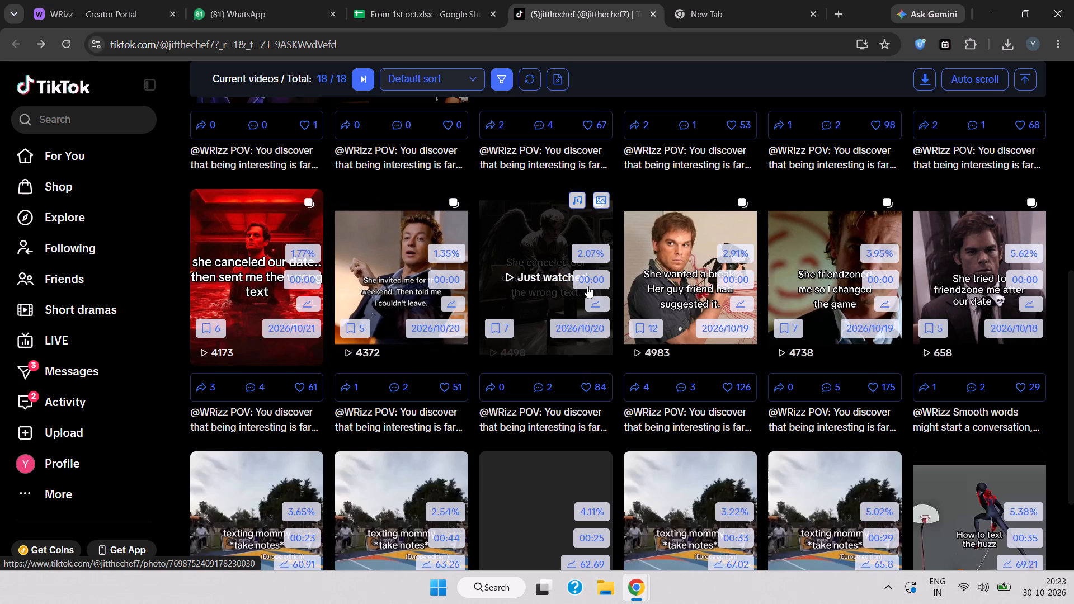
pyautogui.click(727, 0)
pyautogui.click(380, 0)
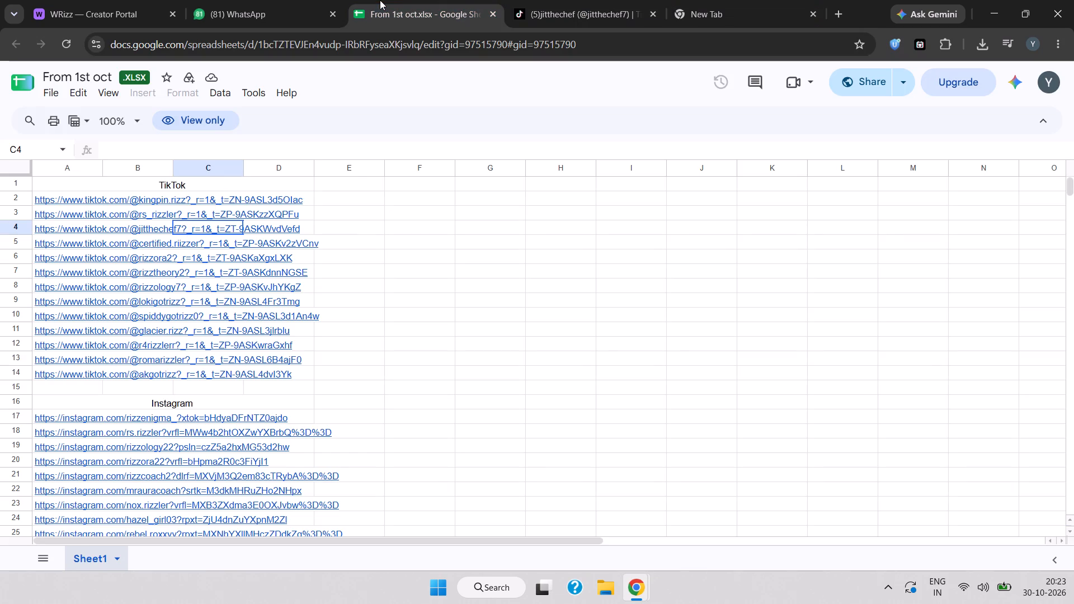
pyautogui.click(694, 535)
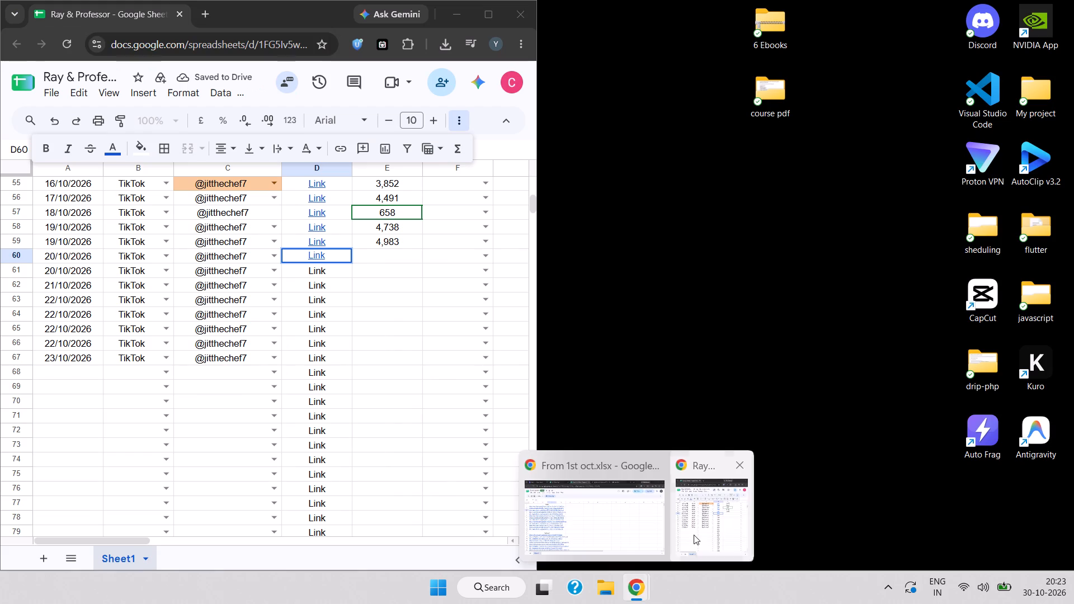
pyautogui.click(392, 253)
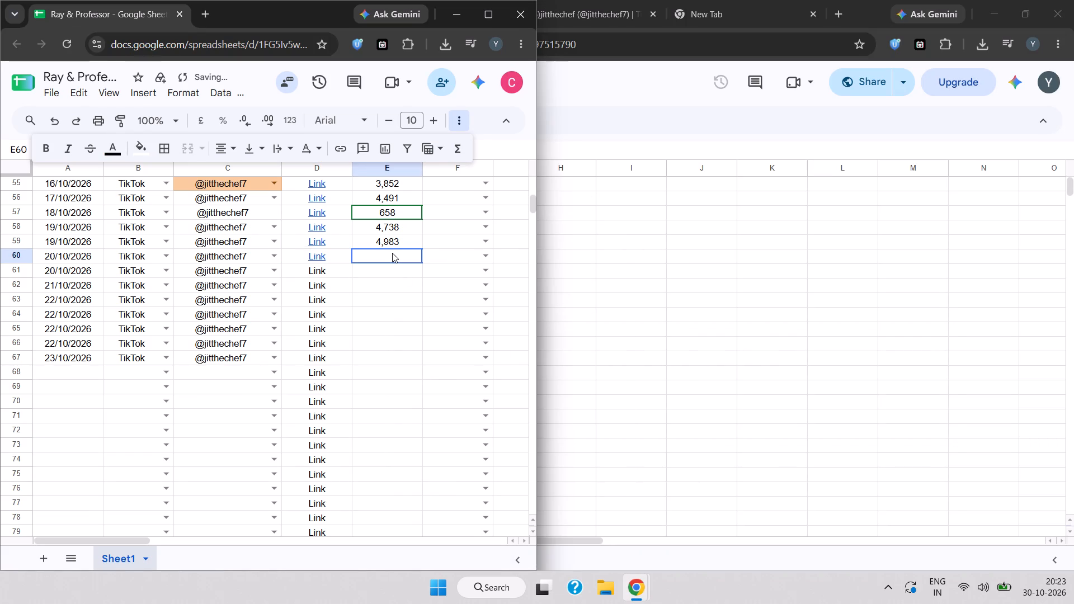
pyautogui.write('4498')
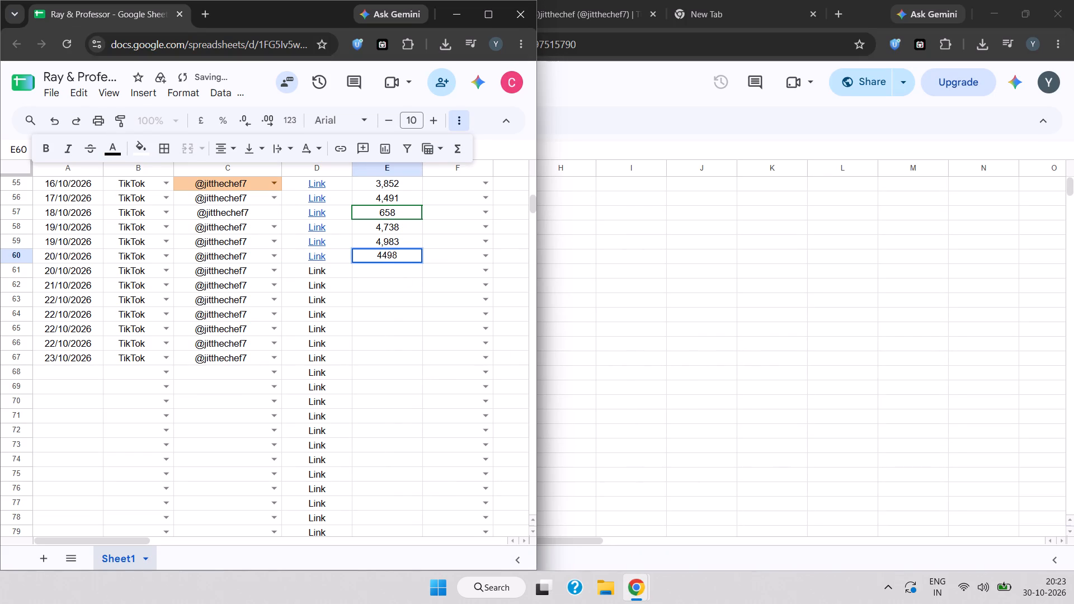
pyautogui.click(397, 271)
pyautogui.click(785, 1)
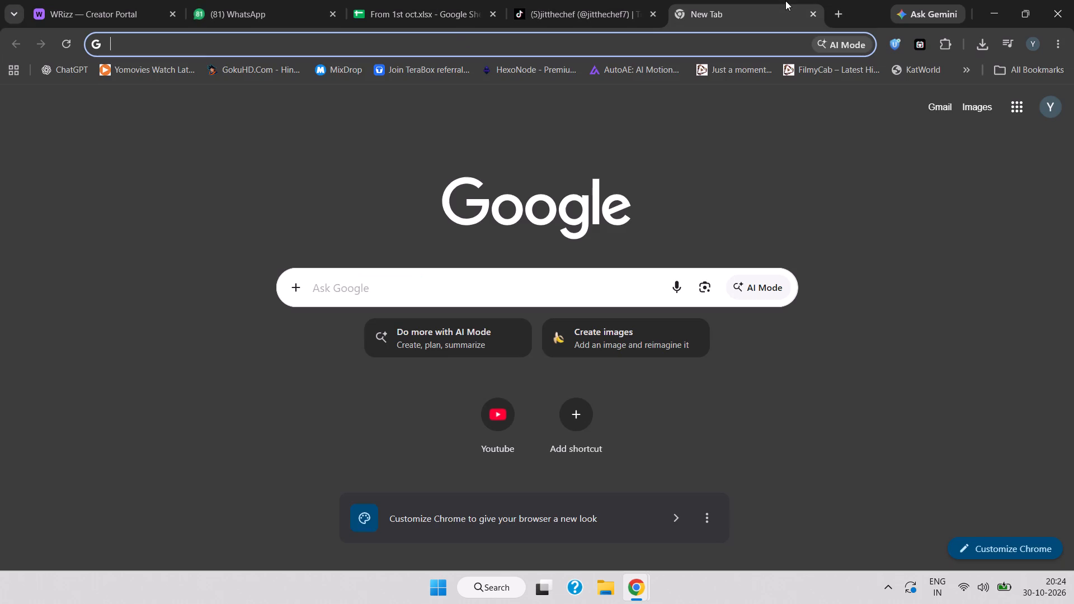
# Check the TikTok video grid and enter the second 20 October post's view count, 4372, in cell E61 of the Ray & Professor sheet.
pyautogui.click(466, 0)
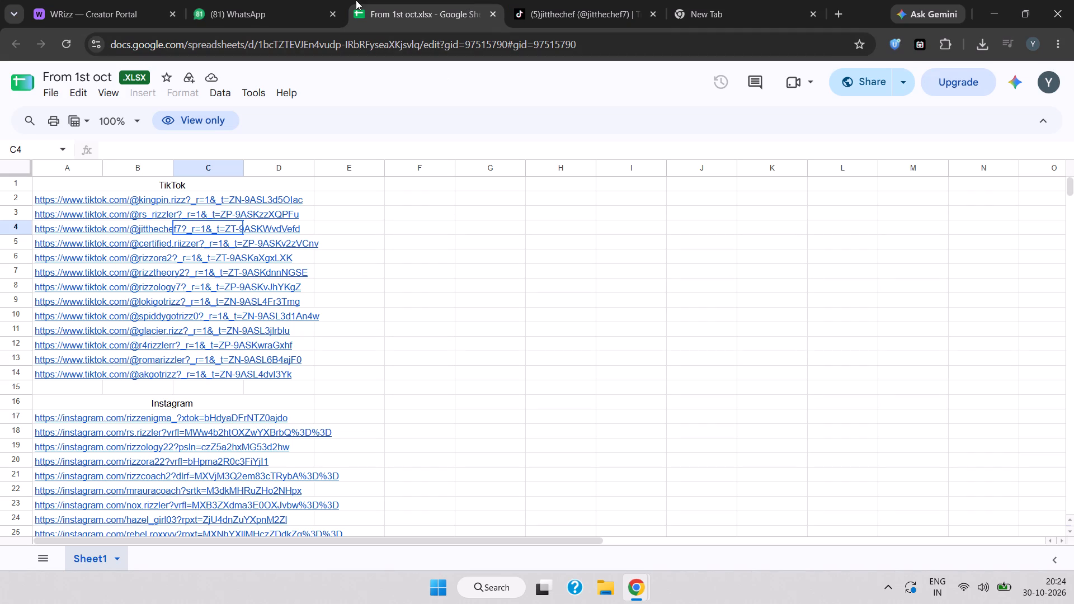
pyautogui.click(589, 0)
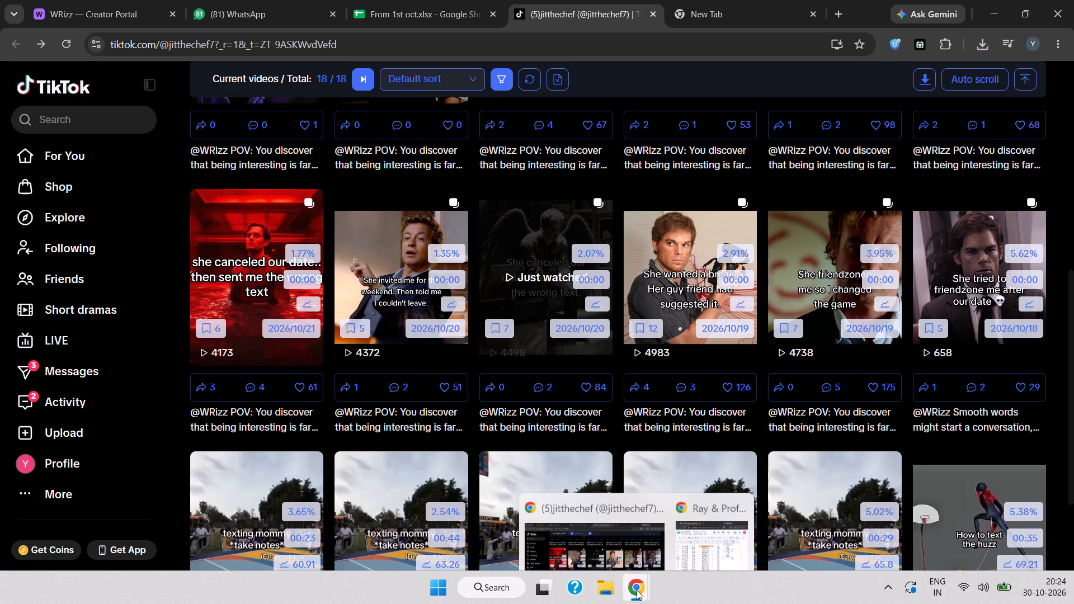
pyautogui.click(697, 541)
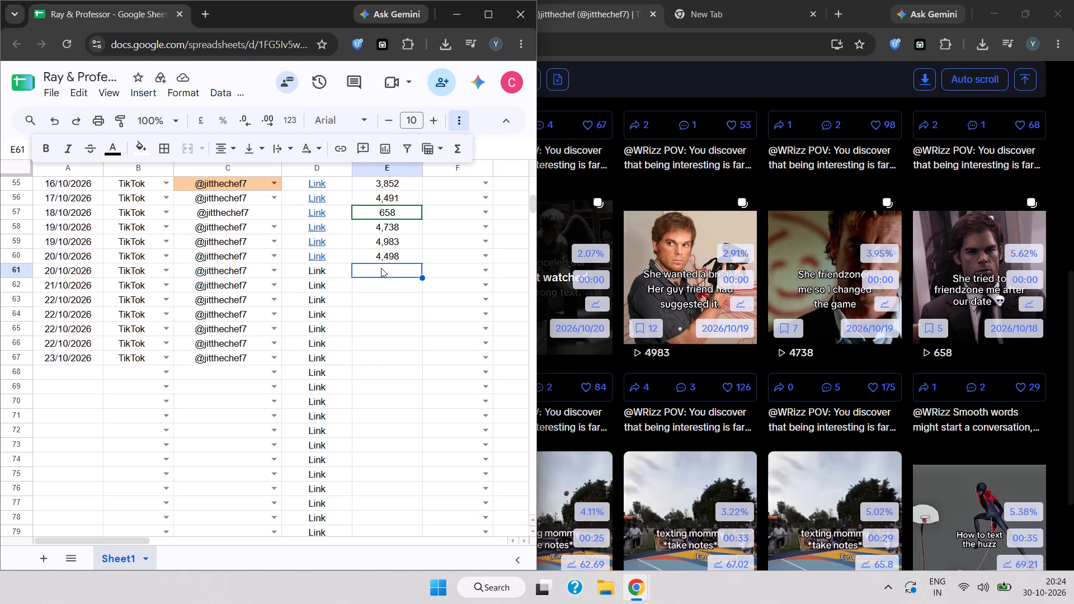
pyautogui.write('4372')
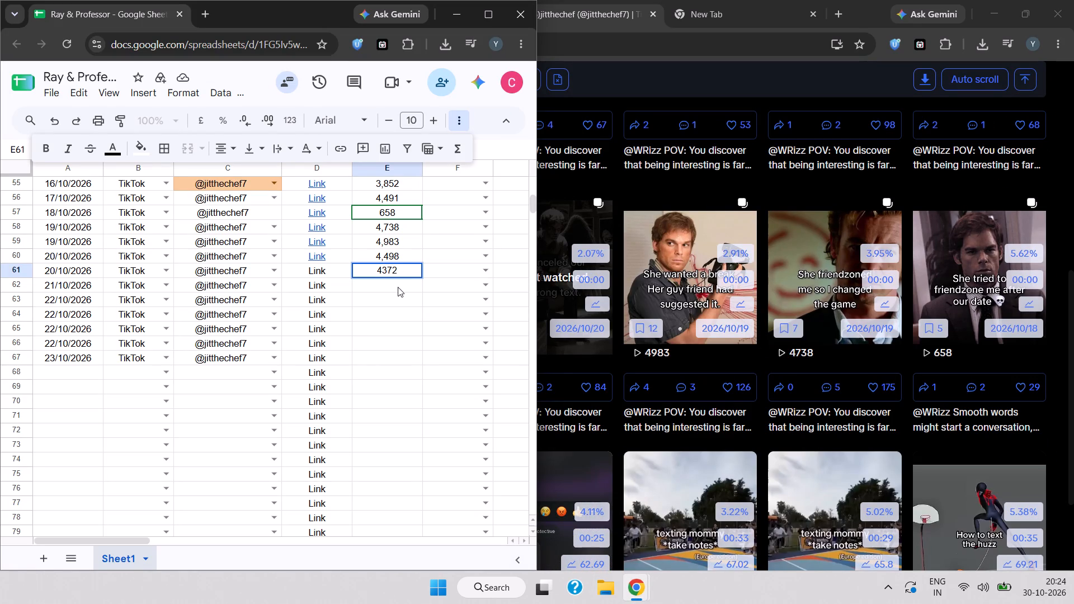
pyautogui.click(397, 285)
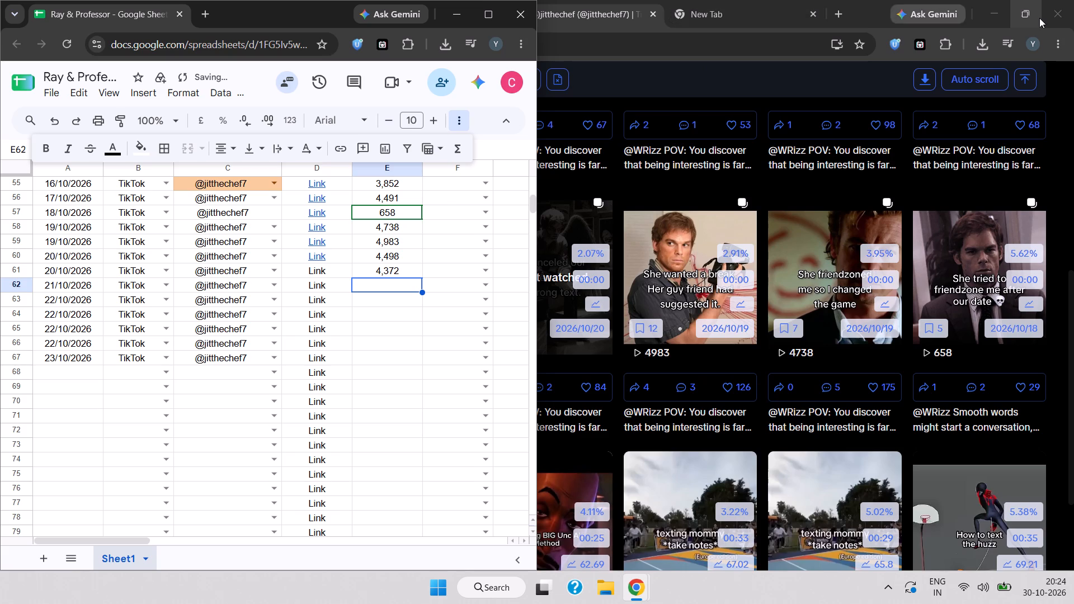
# Snap the TikTok browser window to the half of the screen beside the Ray & Professor sheet.
pyautogui.click(1039, 18)
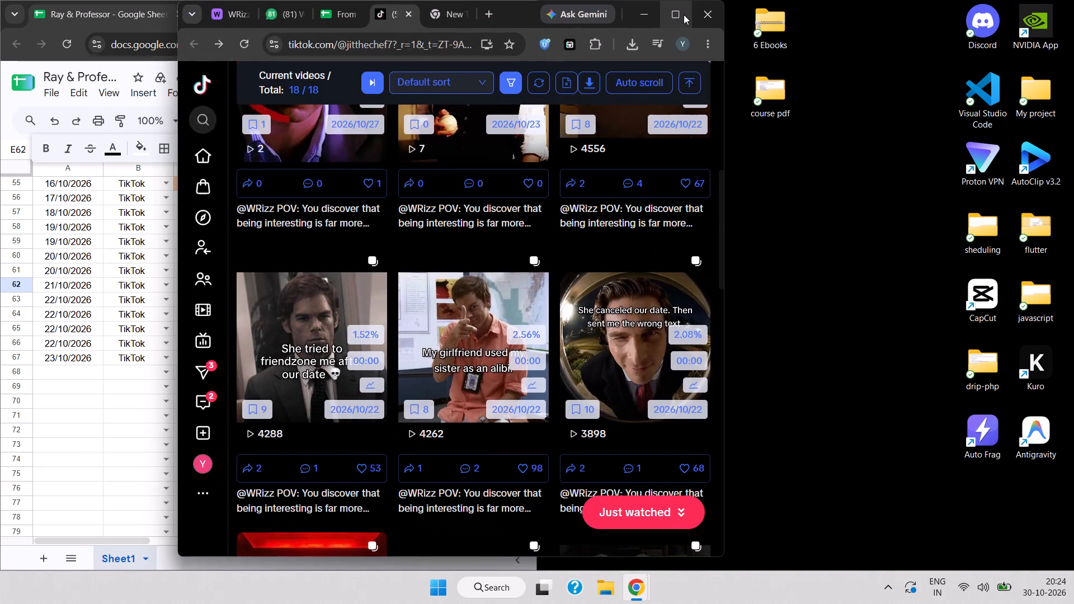
pyautogui.click(759, 59)
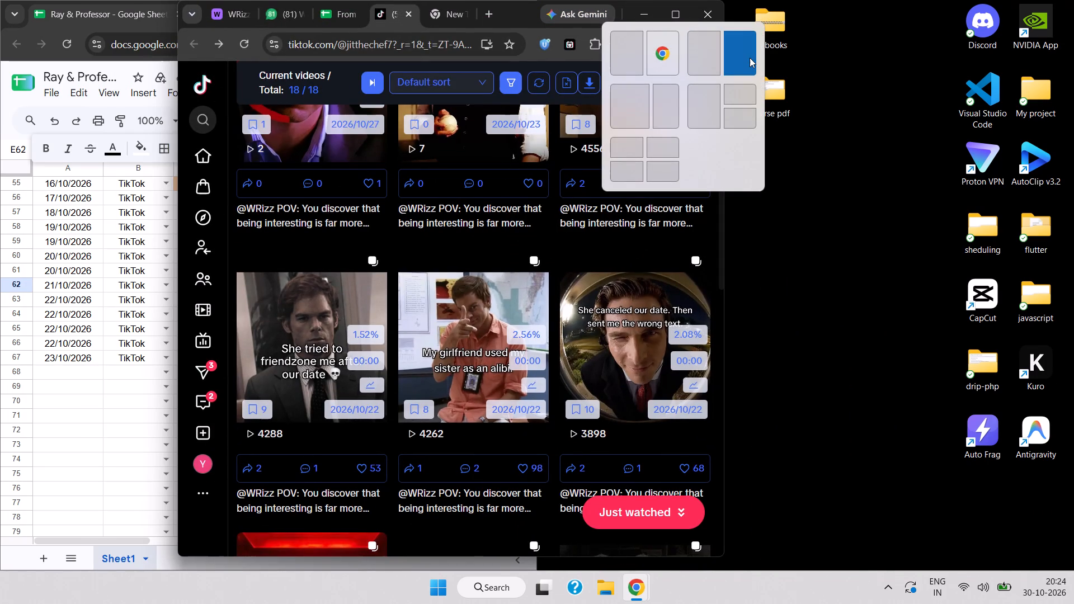
pyautogui.click(750, 58)
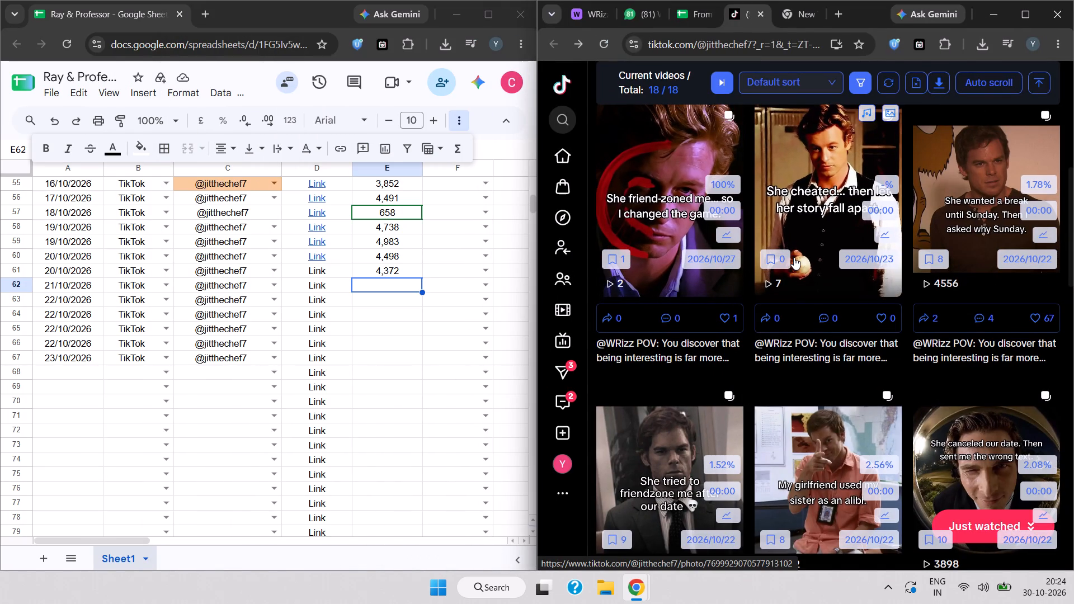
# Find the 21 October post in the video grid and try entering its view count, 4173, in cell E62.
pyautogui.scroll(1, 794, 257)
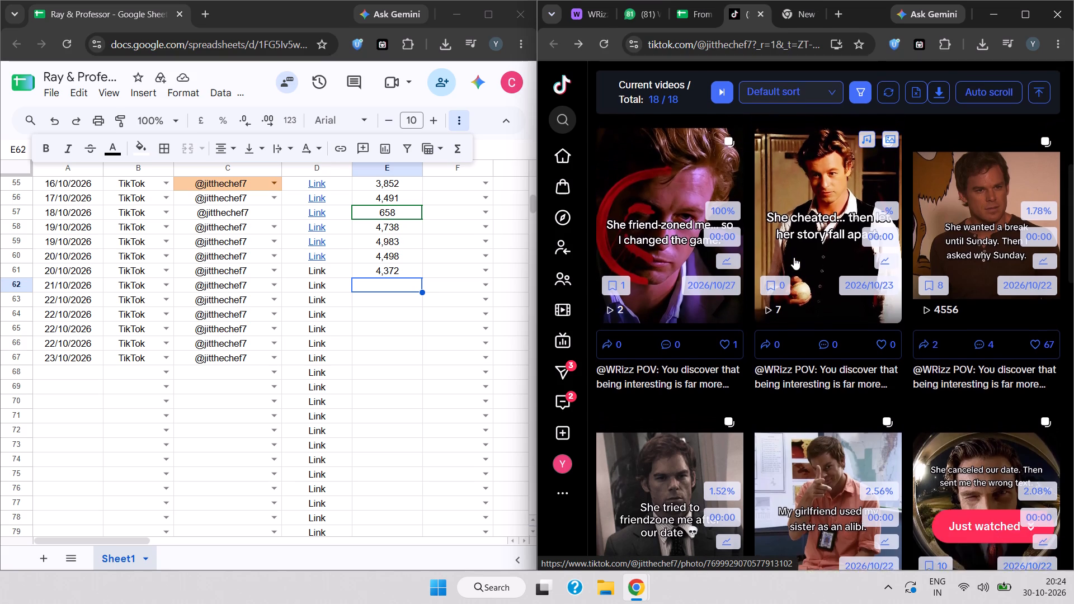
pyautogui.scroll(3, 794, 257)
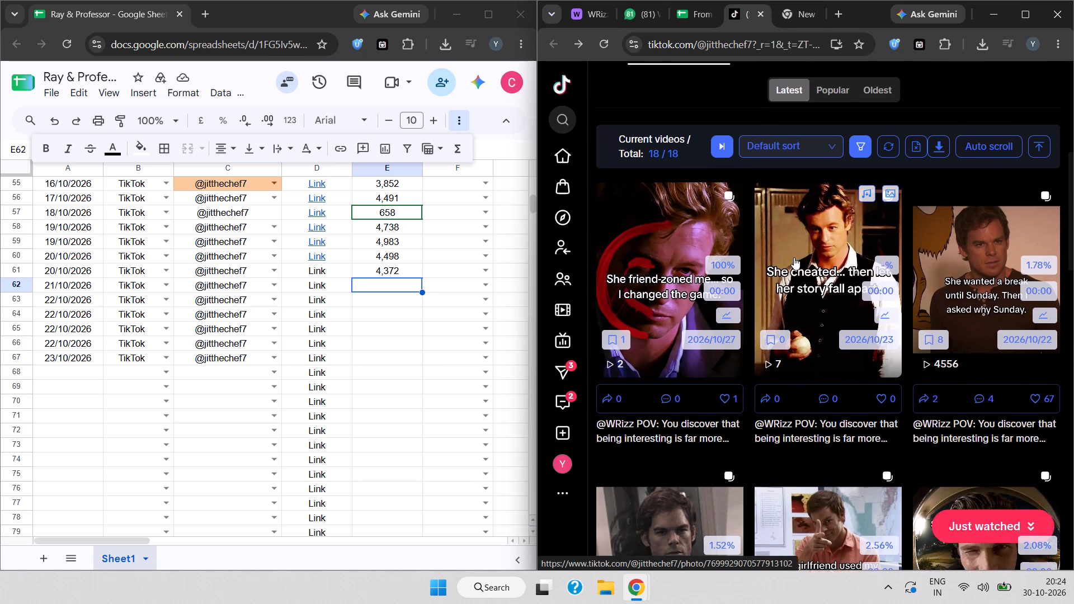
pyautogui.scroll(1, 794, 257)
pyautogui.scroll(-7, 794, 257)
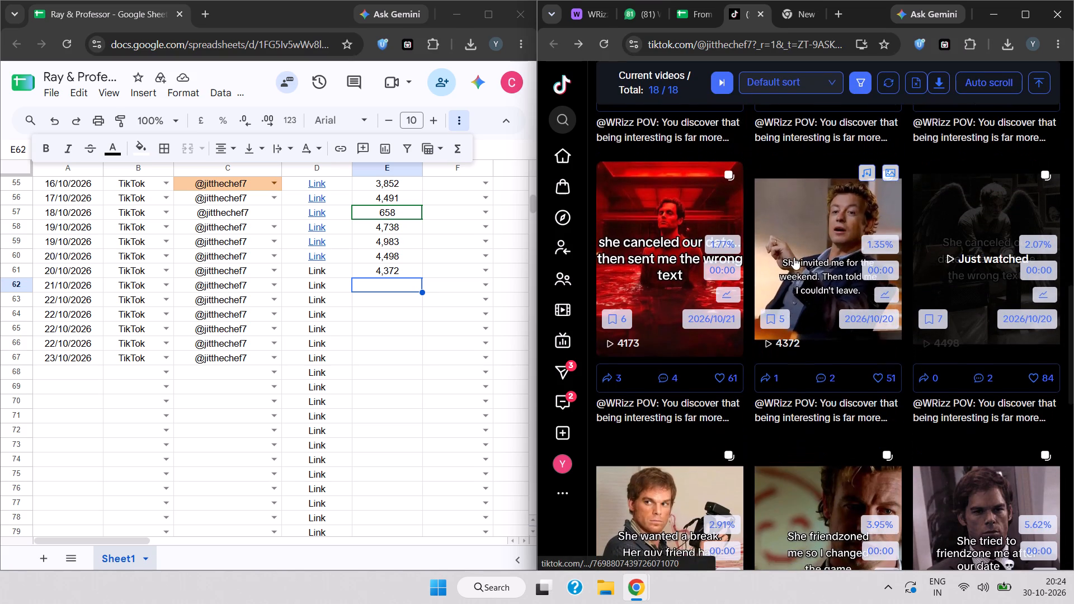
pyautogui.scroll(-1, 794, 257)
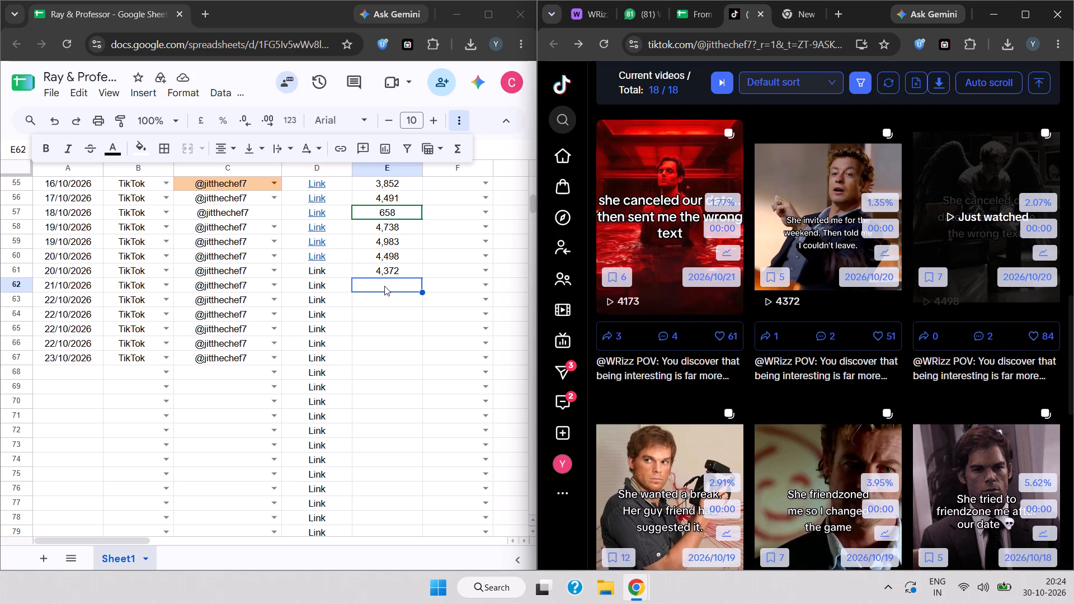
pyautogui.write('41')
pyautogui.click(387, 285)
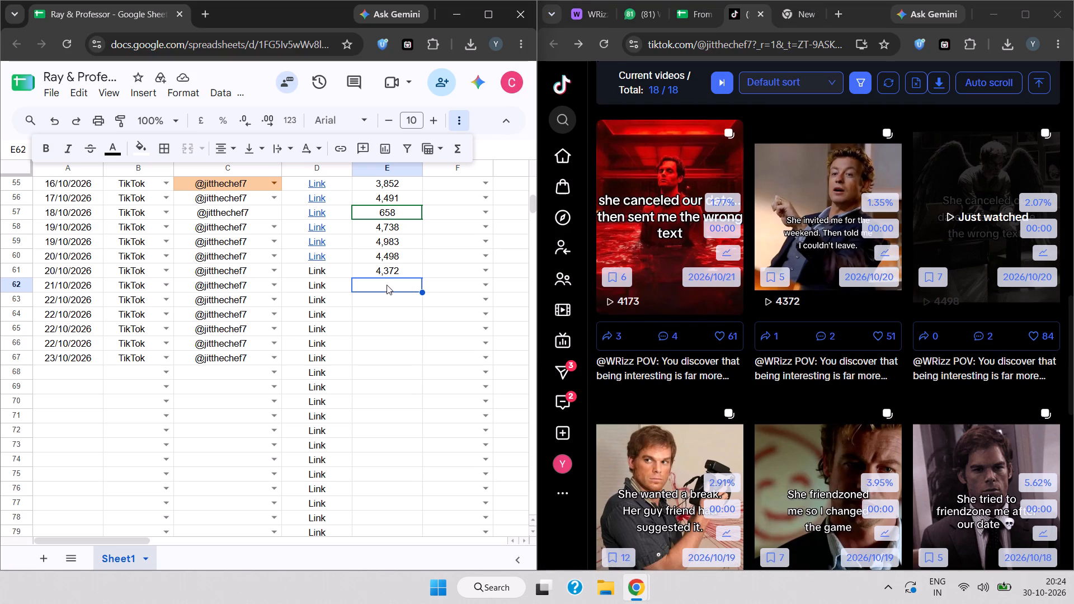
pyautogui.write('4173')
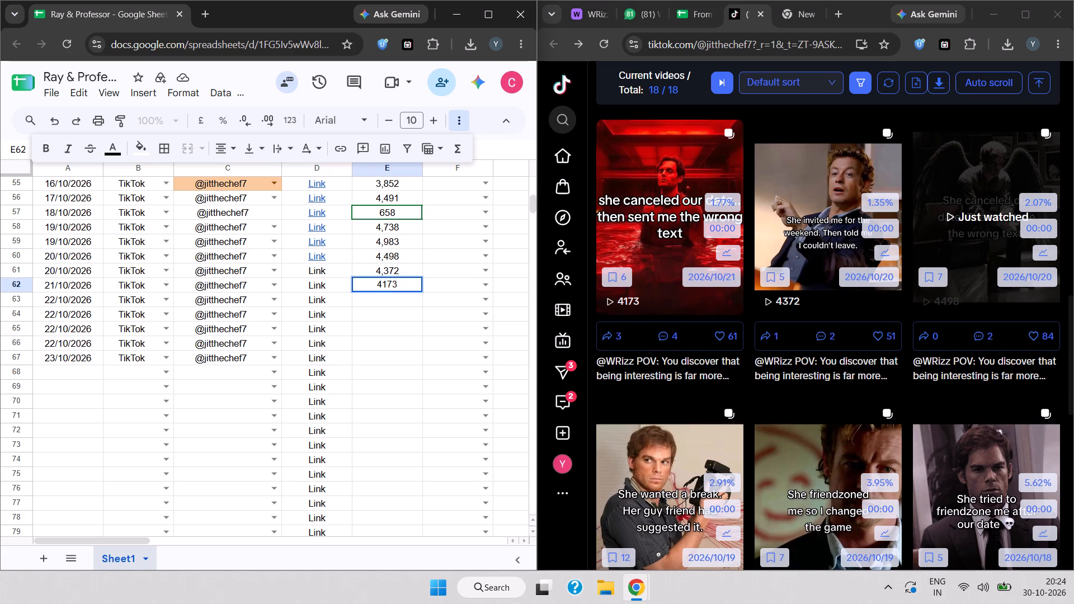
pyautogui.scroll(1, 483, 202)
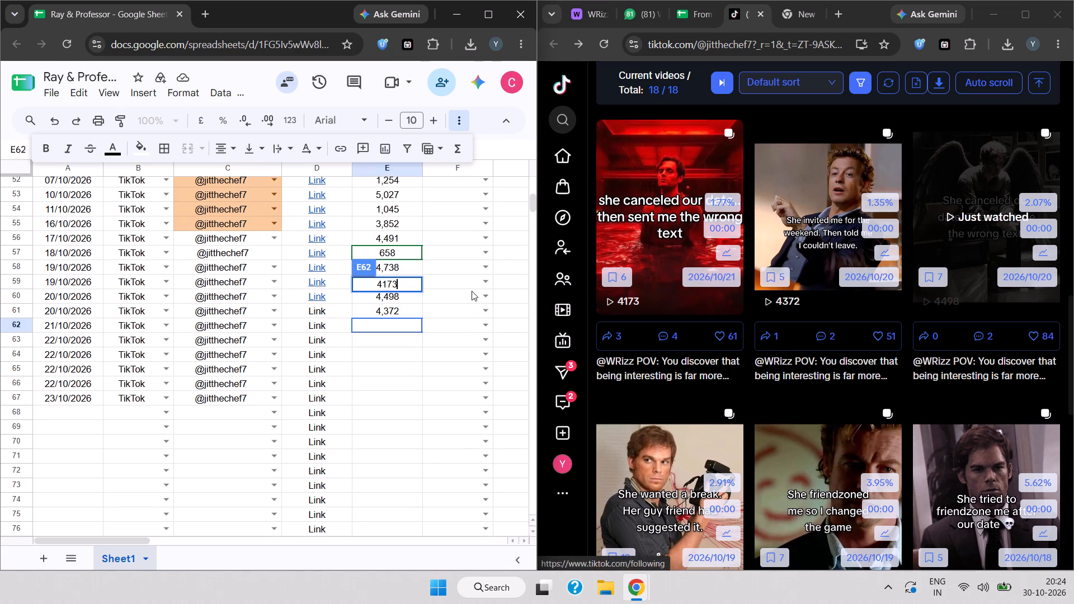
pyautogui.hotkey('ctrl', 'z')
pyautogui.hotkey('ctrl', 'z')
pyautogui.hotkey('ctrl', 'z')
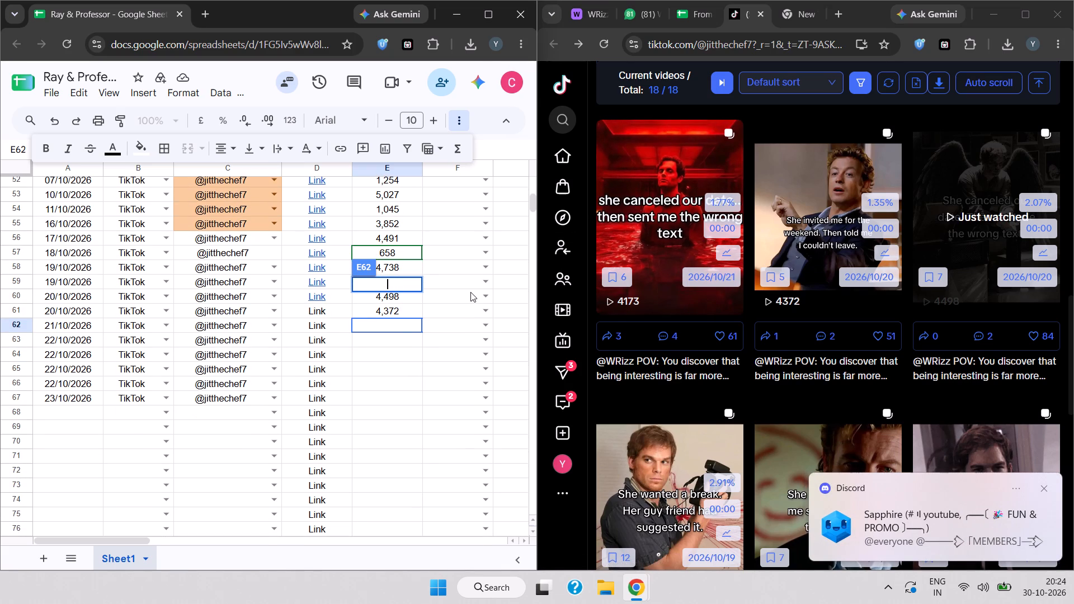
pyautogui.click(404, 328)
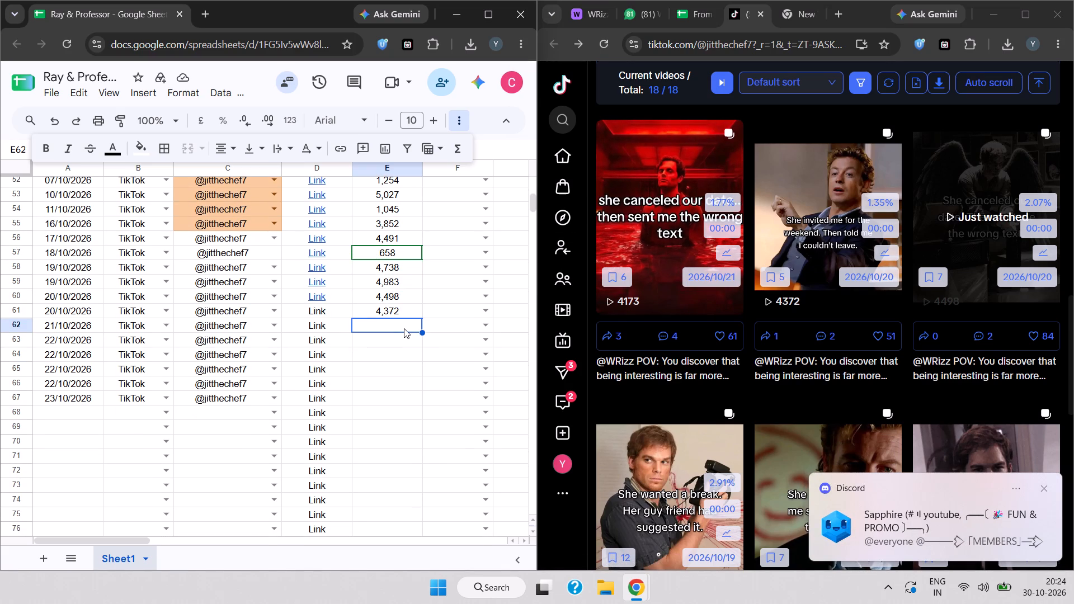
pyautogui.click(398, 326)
# Enter the 21 October post's view count, 4173, in cell E62.
pyautogui.scroll(-2, 660, 336)
pyautogui.scroll(1, 660, 336)
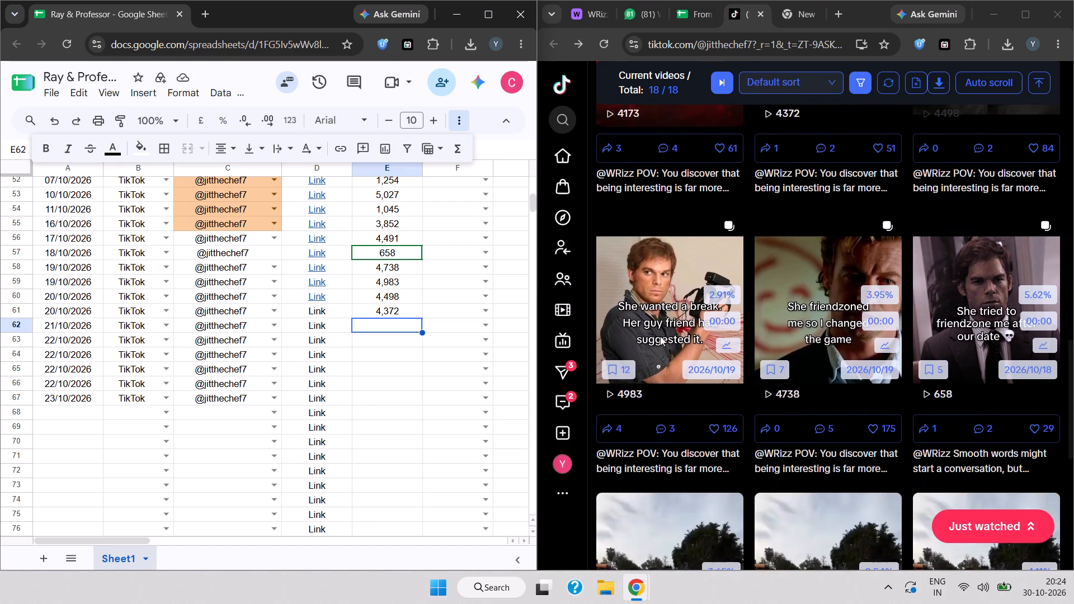
pyautogui.scroll(1, 660, 336)
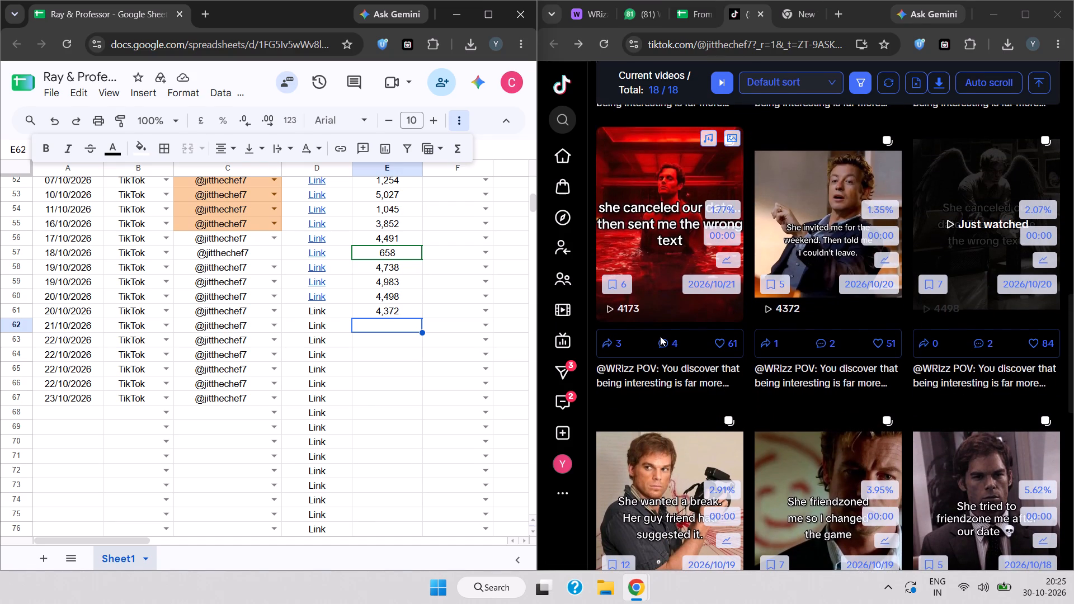
pyautogui.scroll(1, 660, 336)
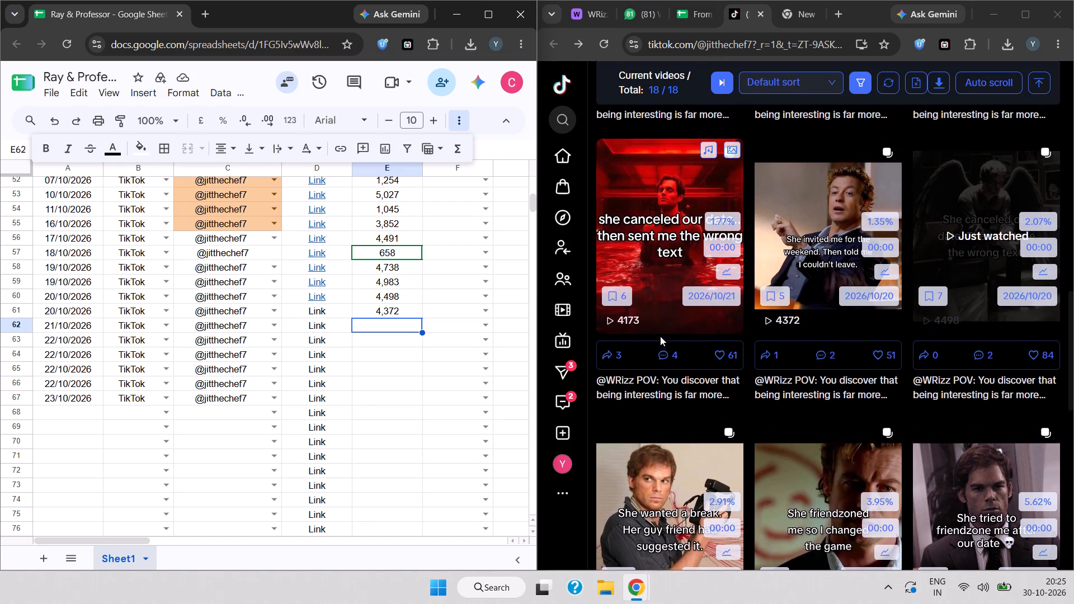
pyautogui.scroll(1, 660, 336)
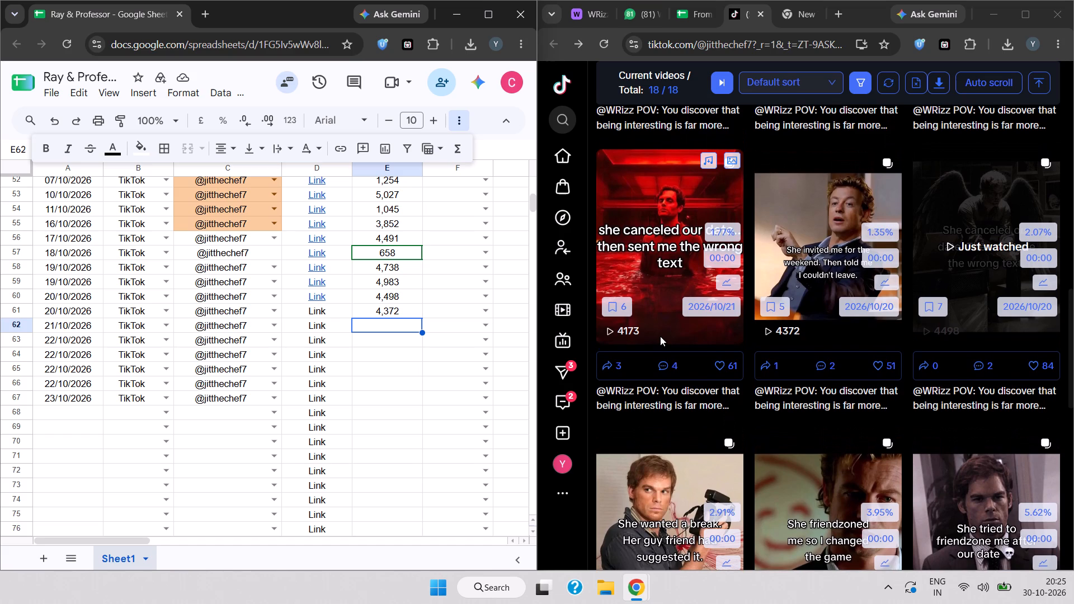
pyautogui.click(388, 322)
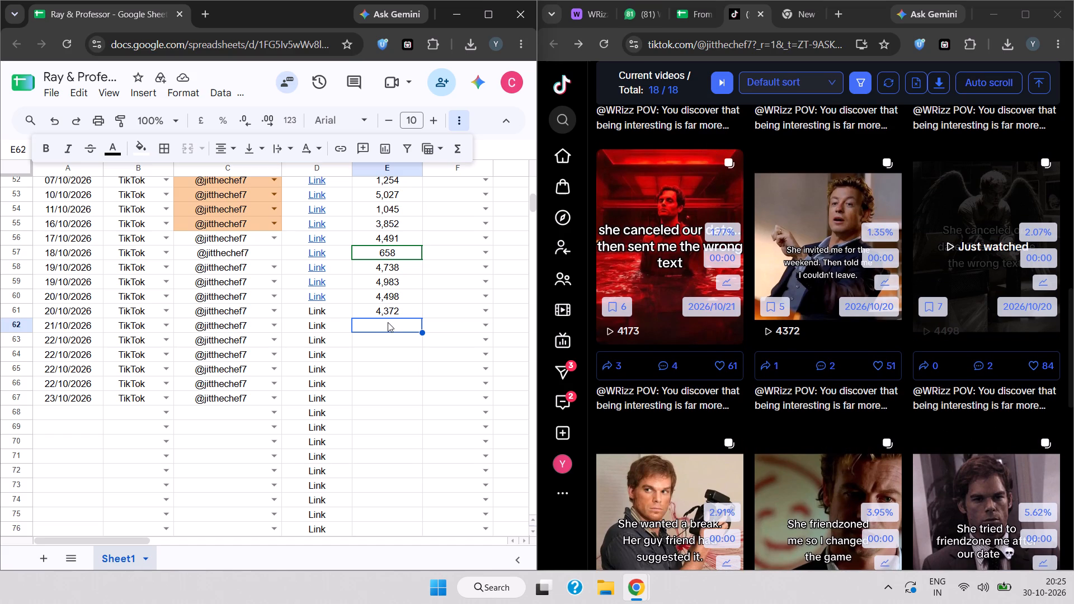
pyautogui.write('4173')
# Enter the view counts 3898, 4262 and 4288 of the first three 22 October posts in cells E63, E64 and E65.
pyautogui.scroll(5, 717, 319)
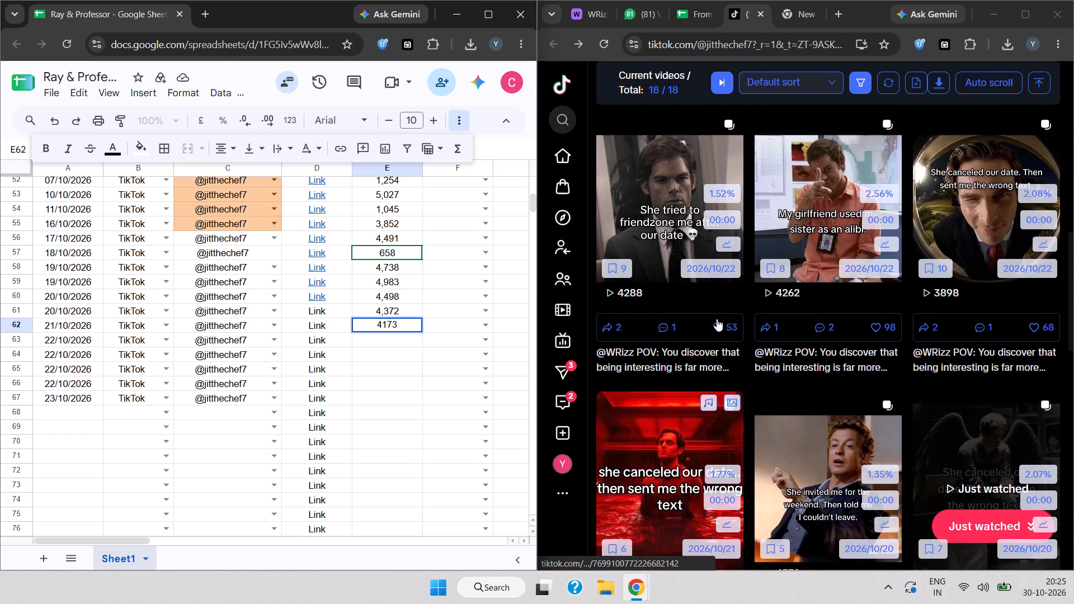
pyautogui.scroll(1, 717, 319)
pyautogui.click(376, 339)
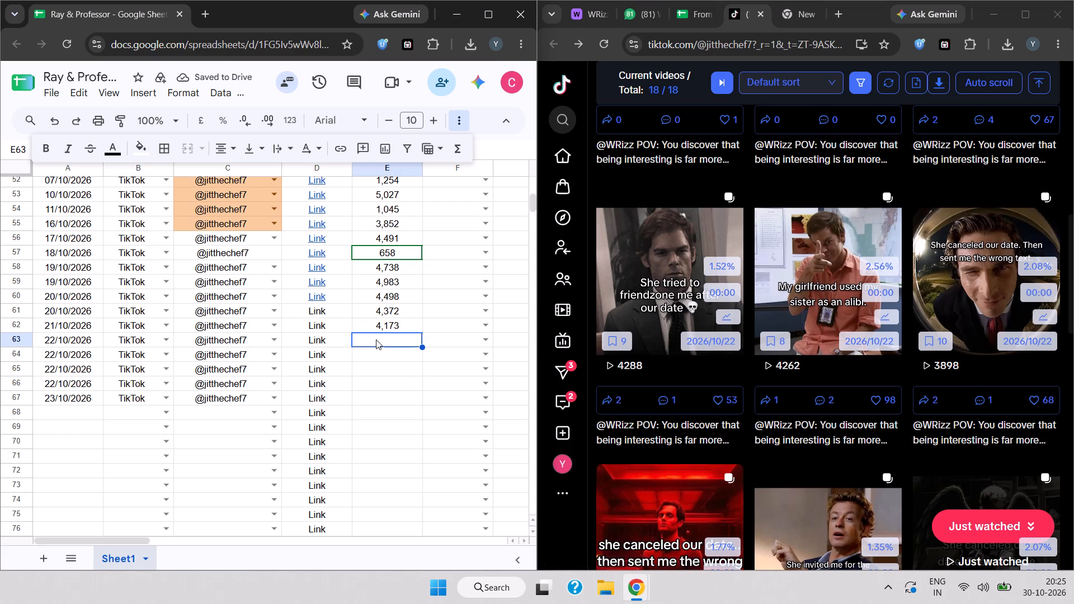
pyautogui.press('3')
pyautogui.press('8')
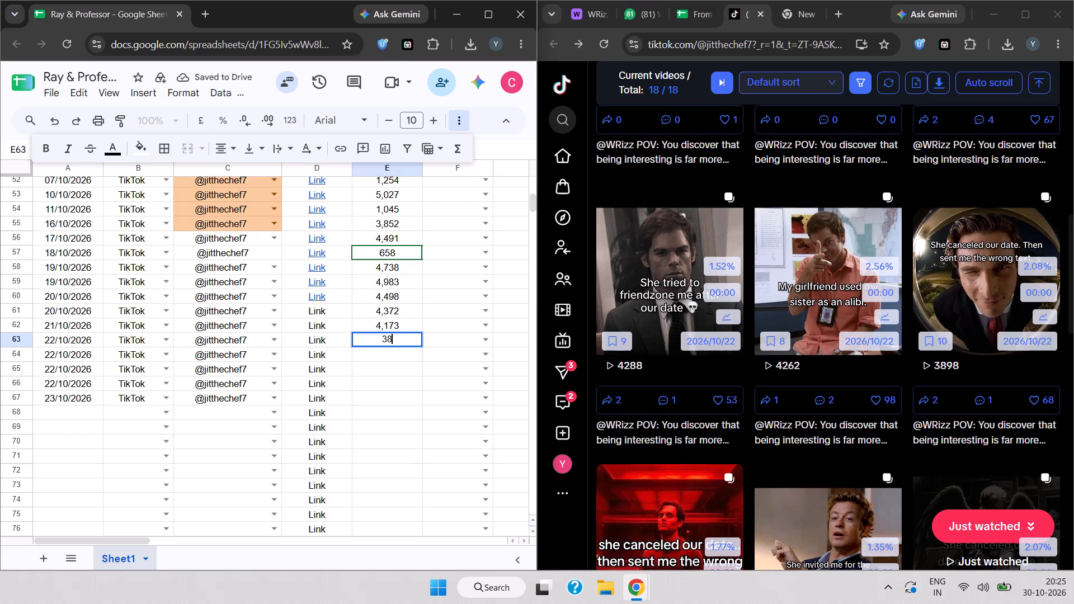
pyautogui.write('98')
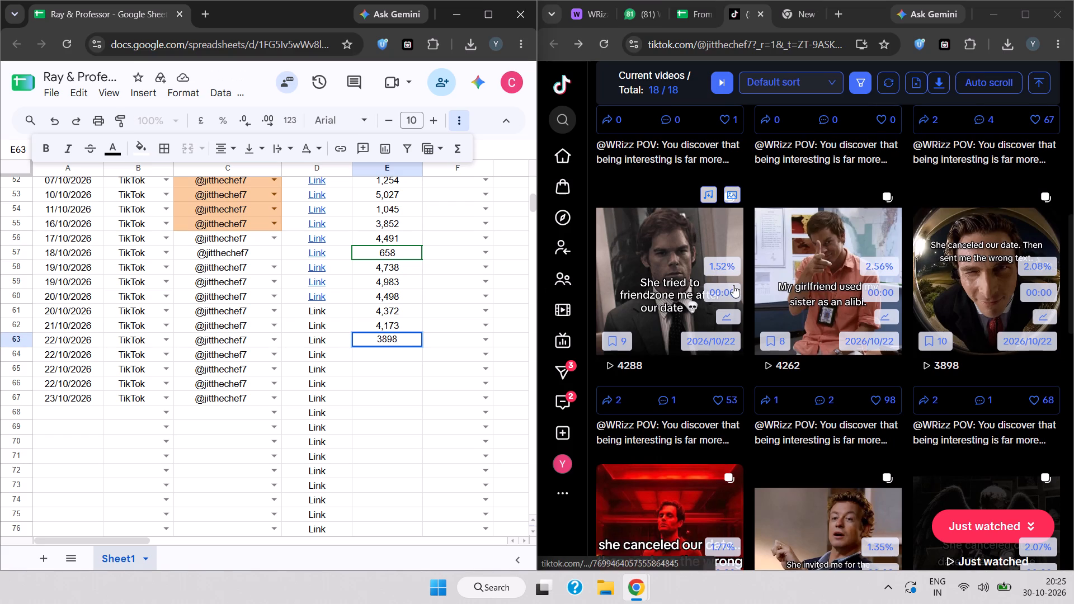
pyautogui.click(370, 354)
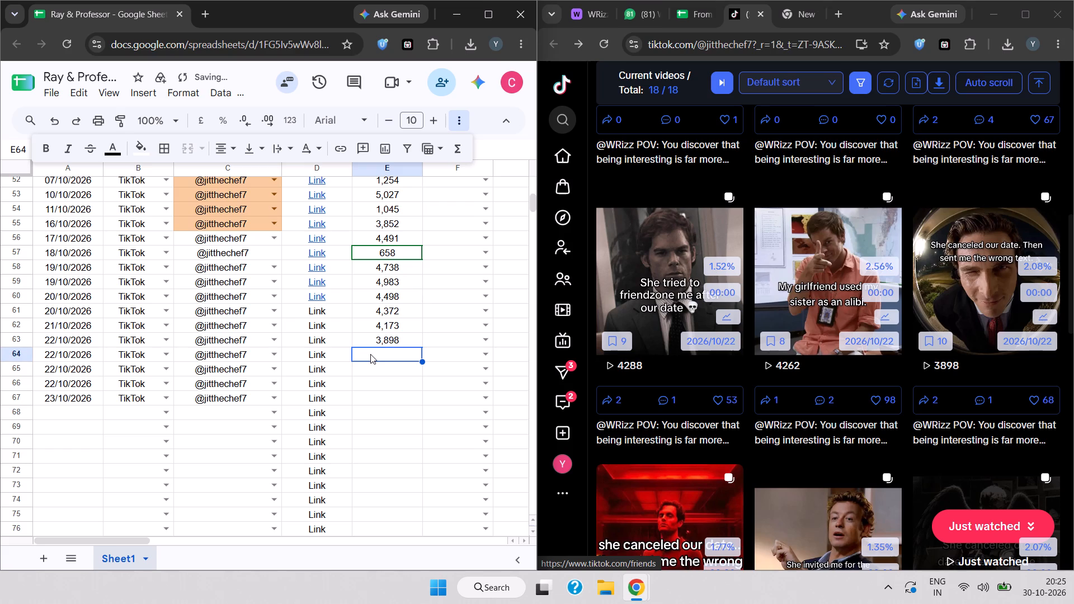
pyautogui.write('42')
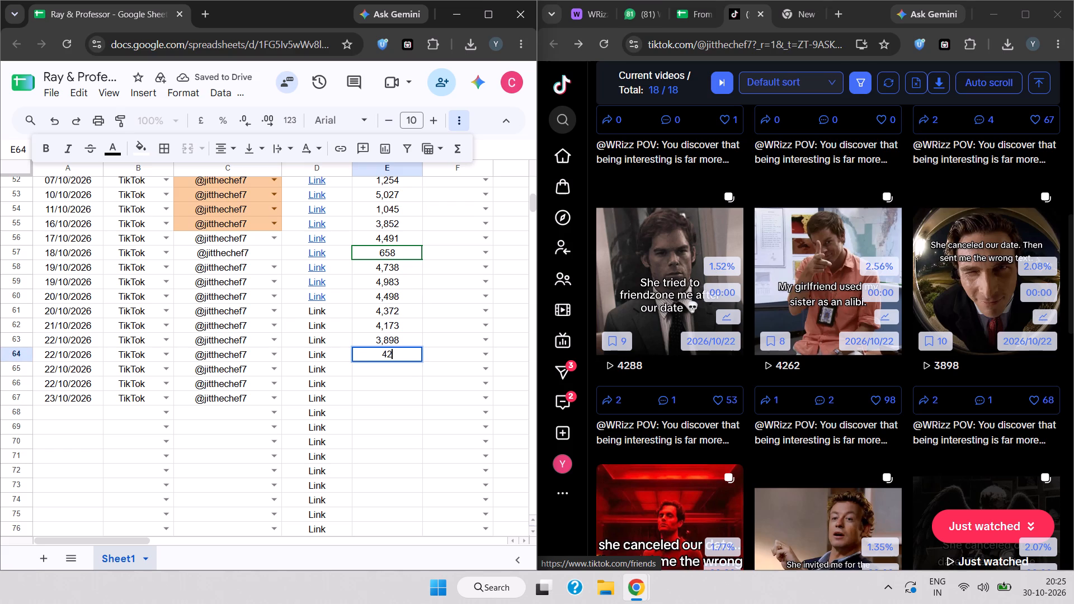
pyautogui.write('62')
pyautogui.scroll(1, 765, 368)
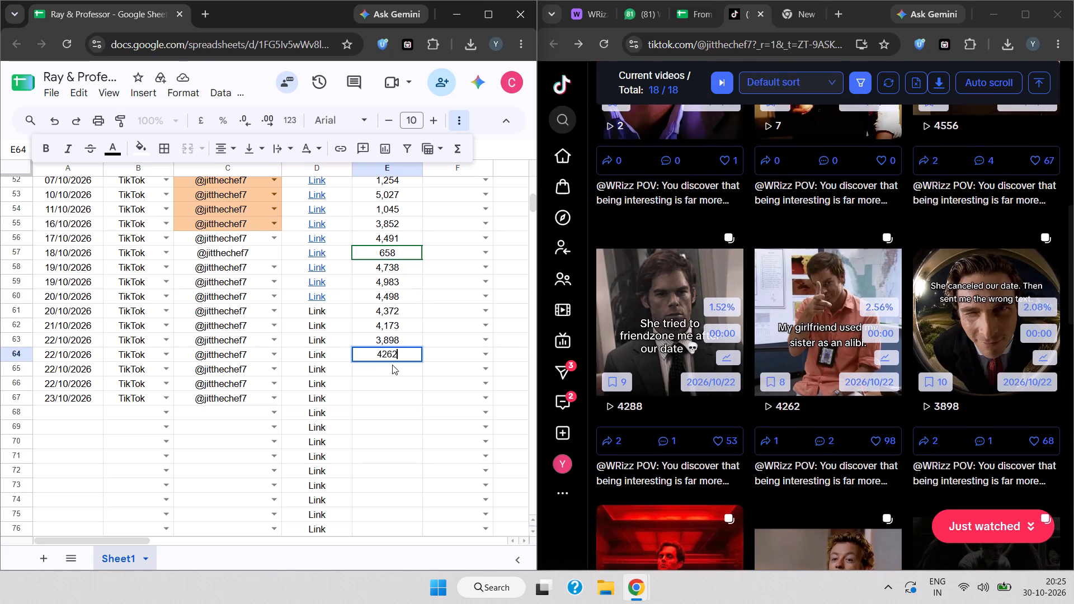
pyautogui.click(392, 365)
pyautogui.press('2')
pyautogui.press('BackSpace')
pyautogui.write('4288')
pyautogui.scroll(2, 655, 390)
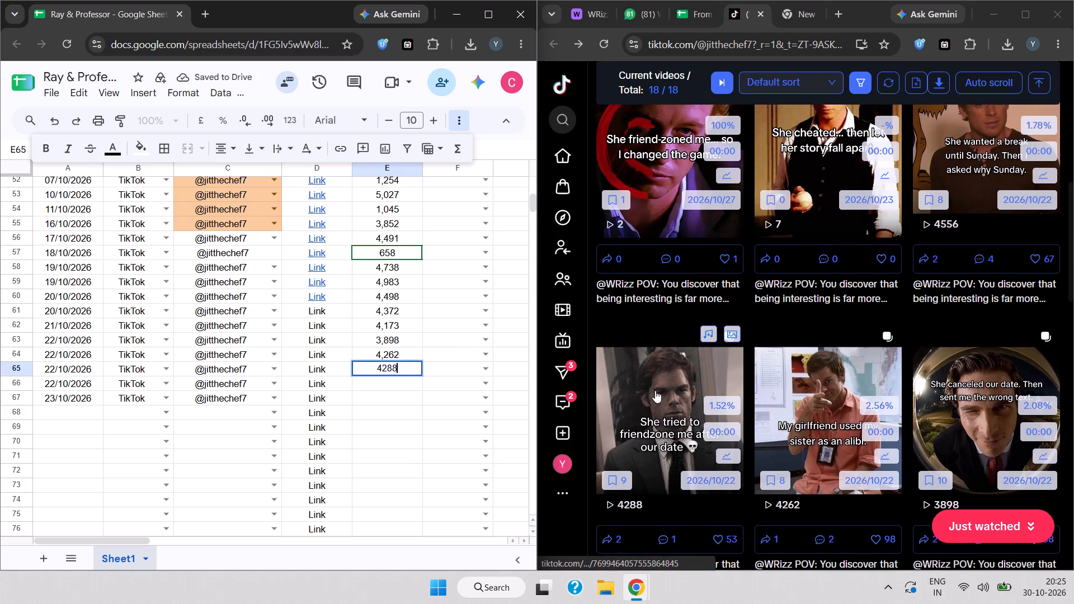
# Enter the view counts of the last 22 October post, 4556, and the 23 October post, 7, in cells E66 and E67.
pyautogui.scroll(2, 655, 390)
pyautogui.click(385, 376)
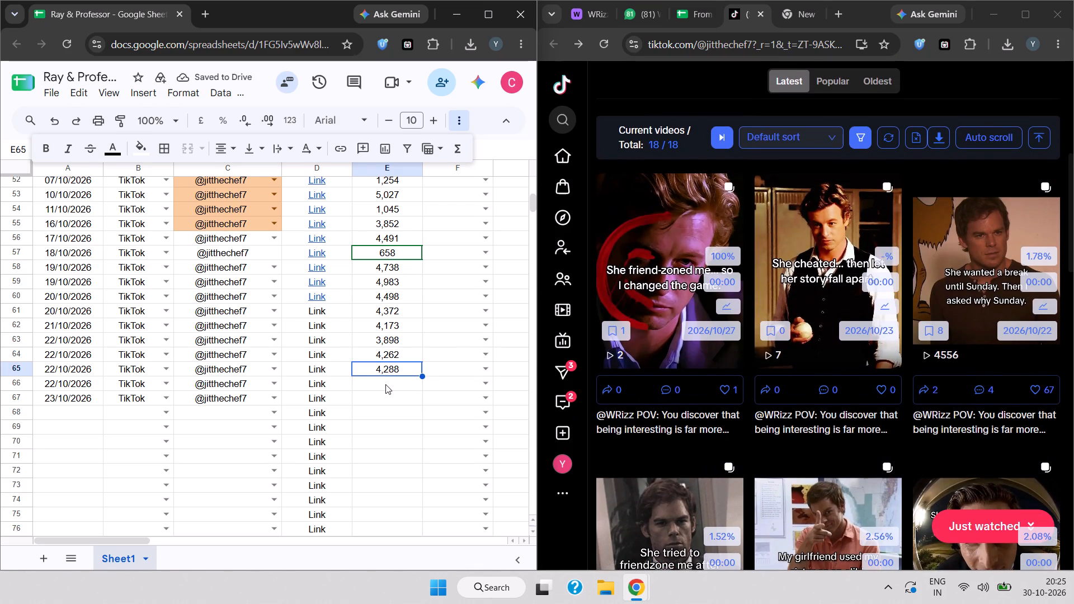
pyautogui.click(385, 384)
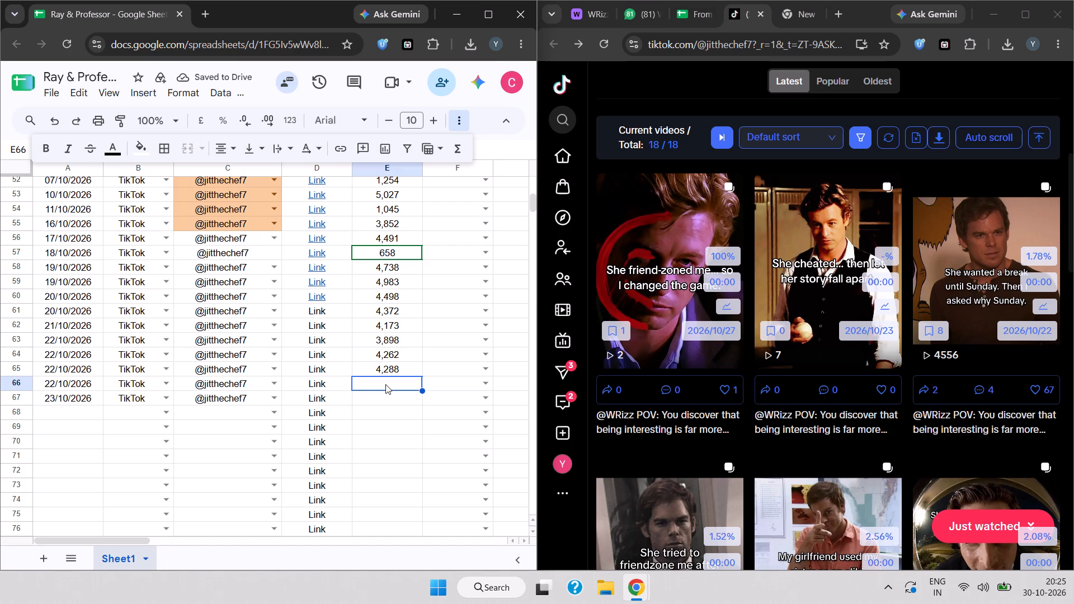
pyautogui.write('45')
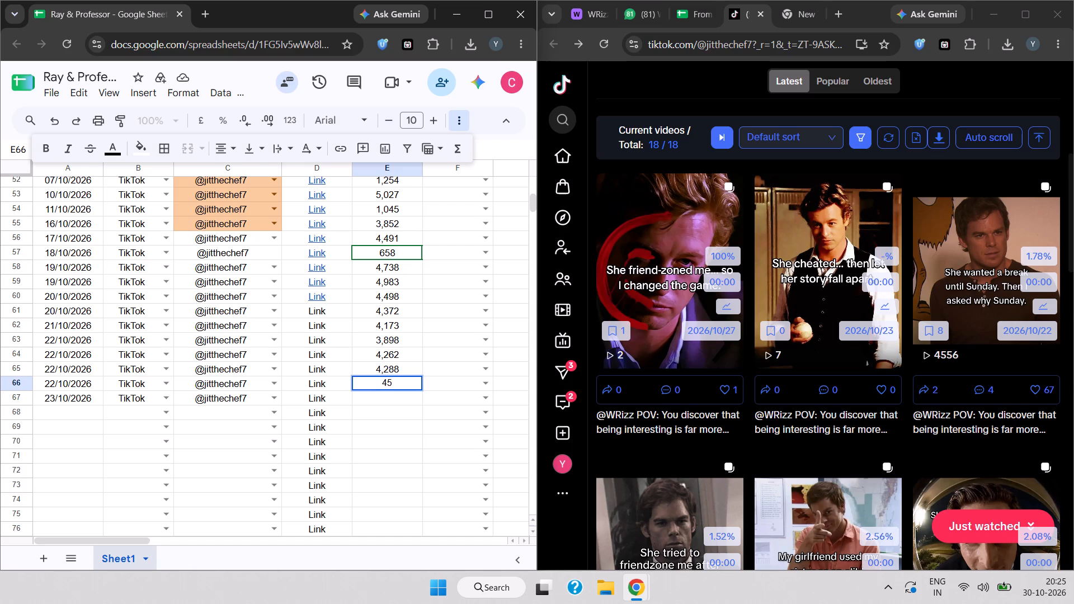
pyautogui.write('56')
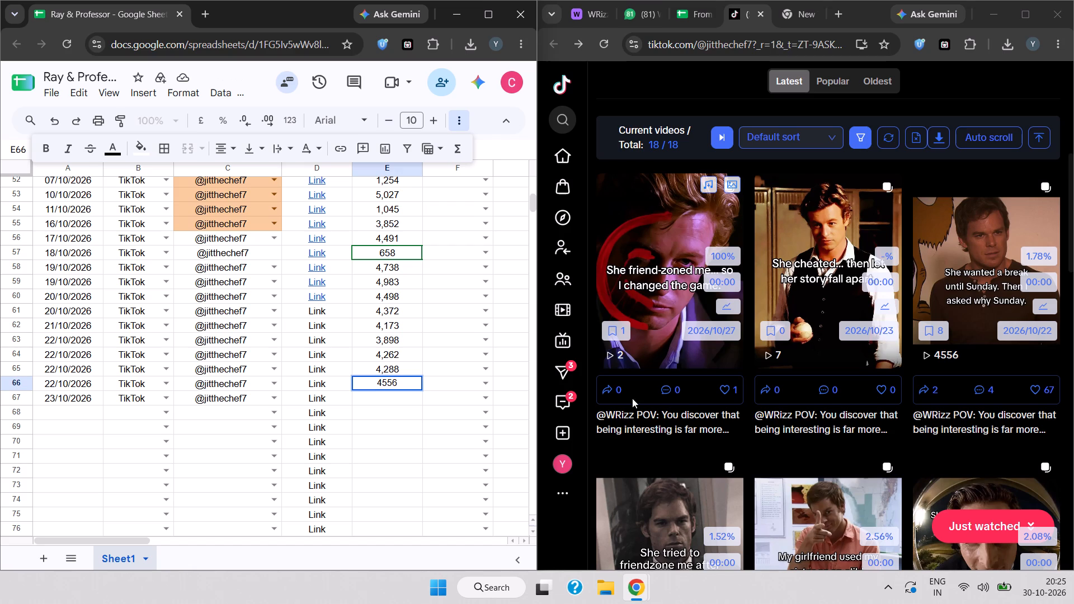
pyautogui.scroll(1, 657, 409)
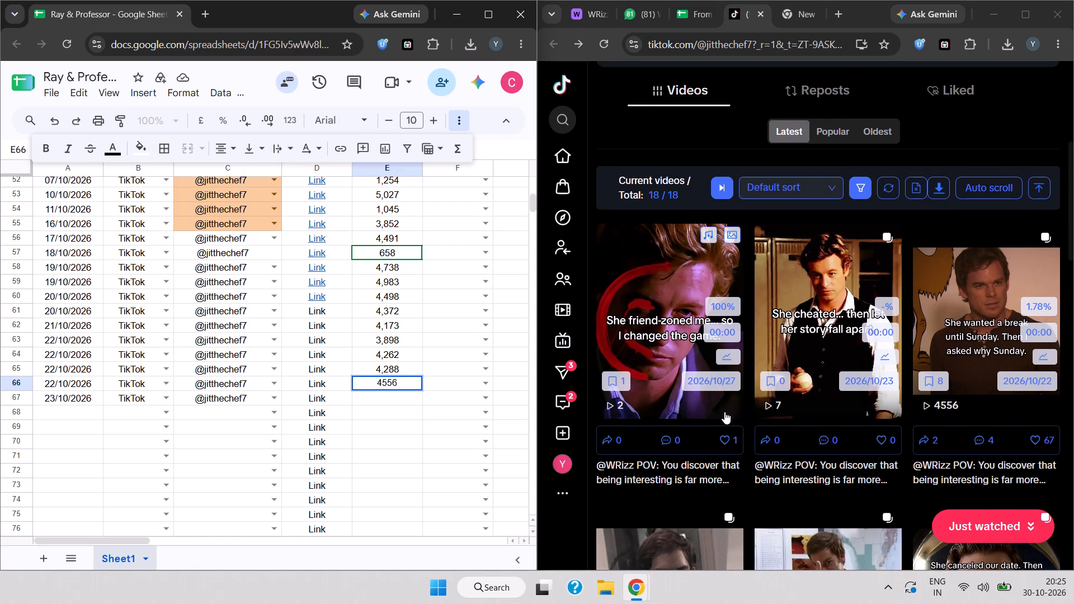
pyautogui.click(384, 394)
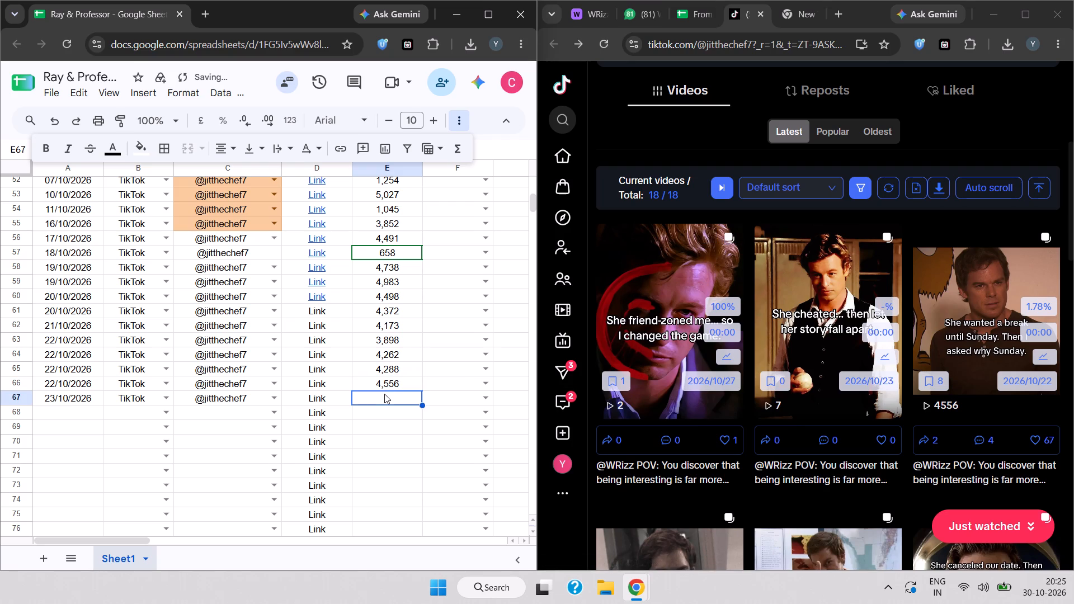
pyautogui.press('7')
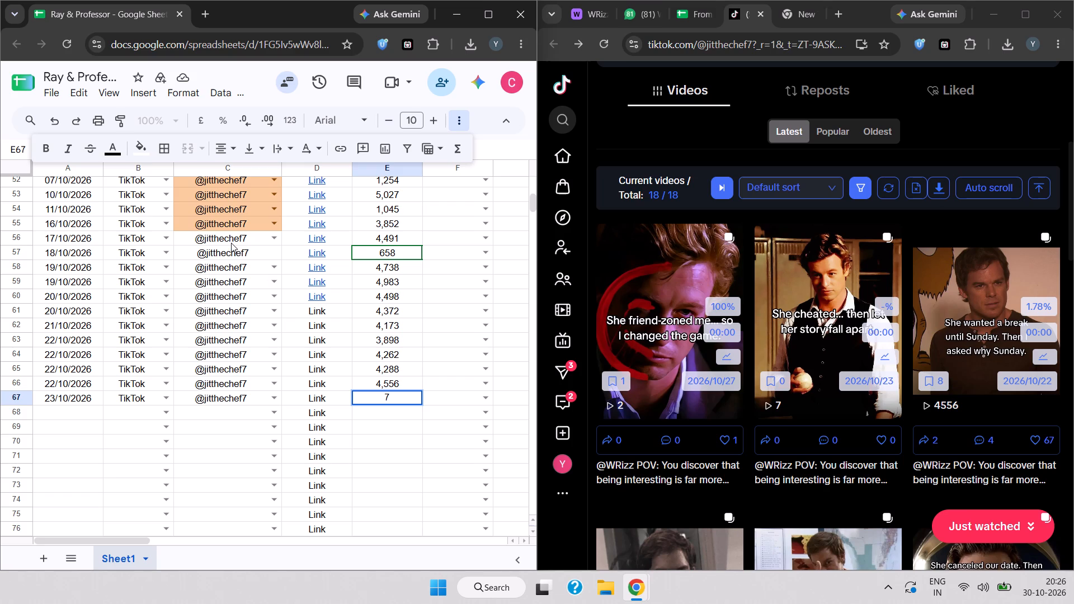
pyautogui.moveTo(181, 235); pyautogui.dragTo(209, 271)
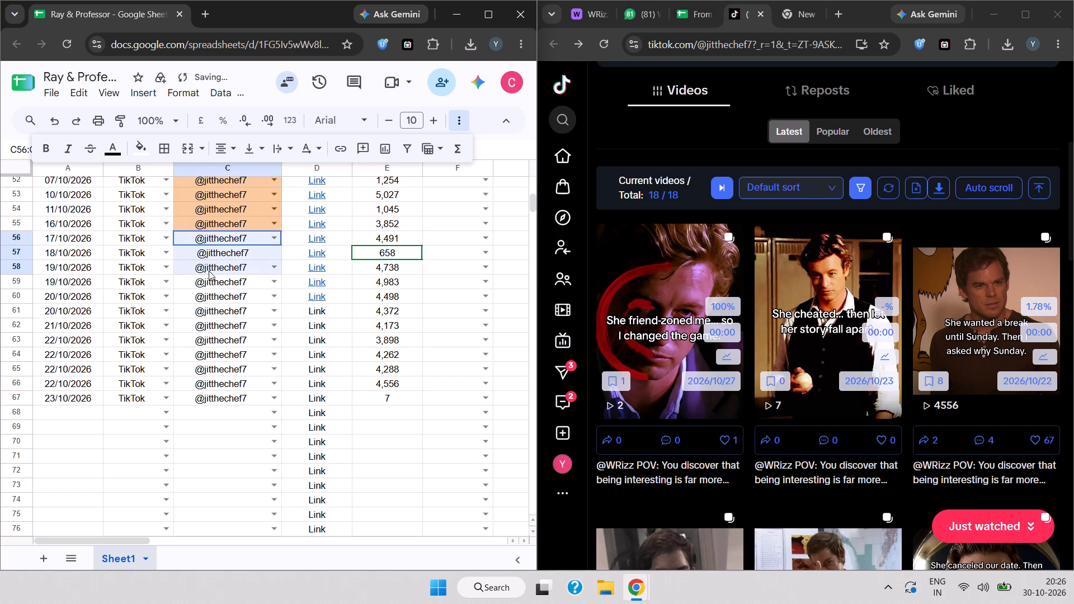
pyautogui.moveTo(209, 271); pyautogui.dragTo(227, 398)
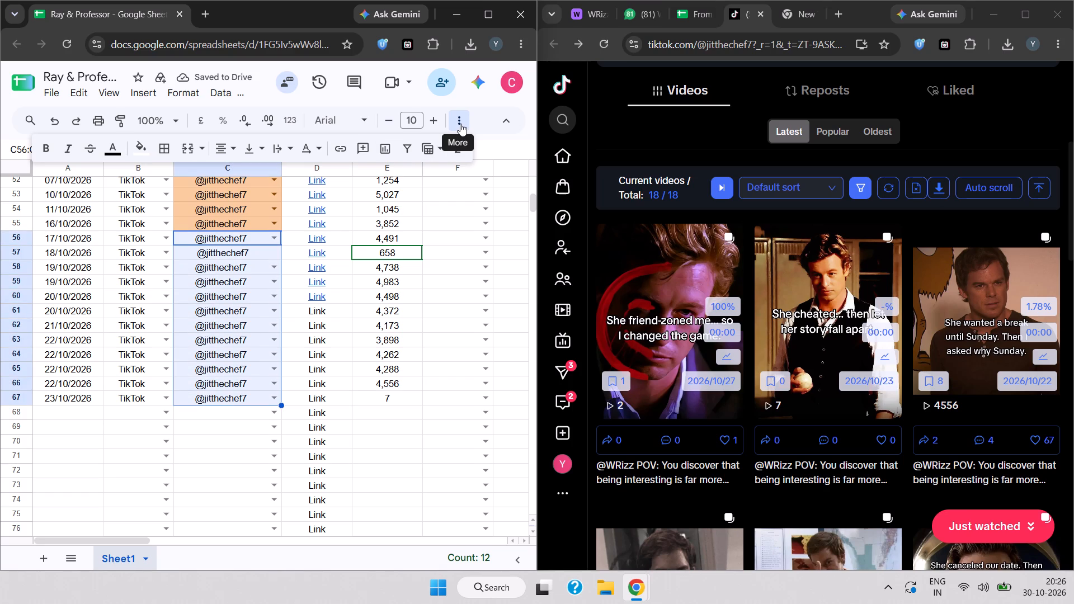
pyautogui.click(141, 154)
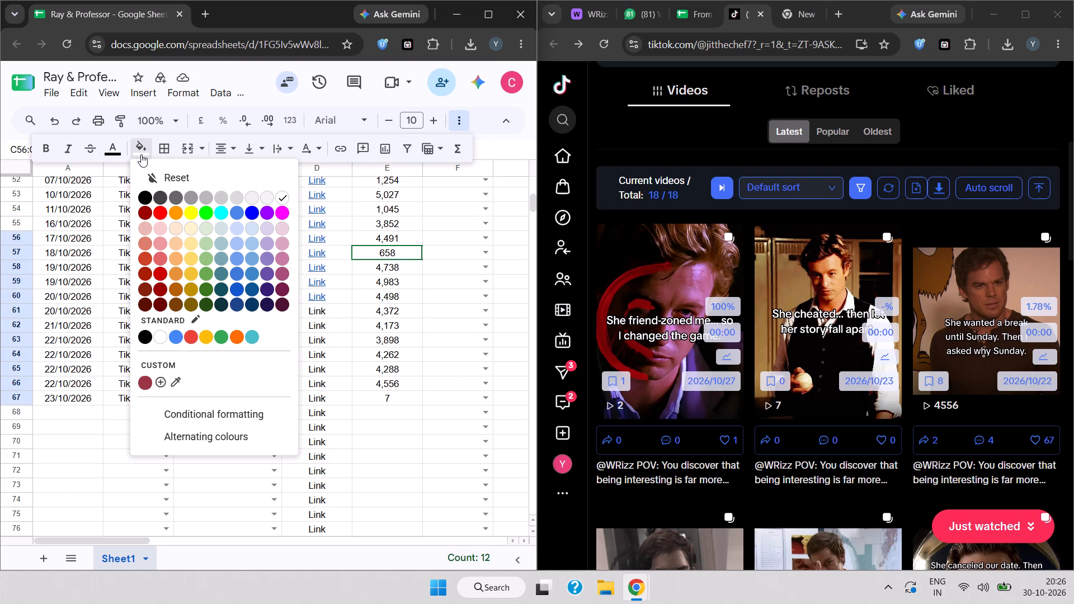
pyautogui.click(174, 384)
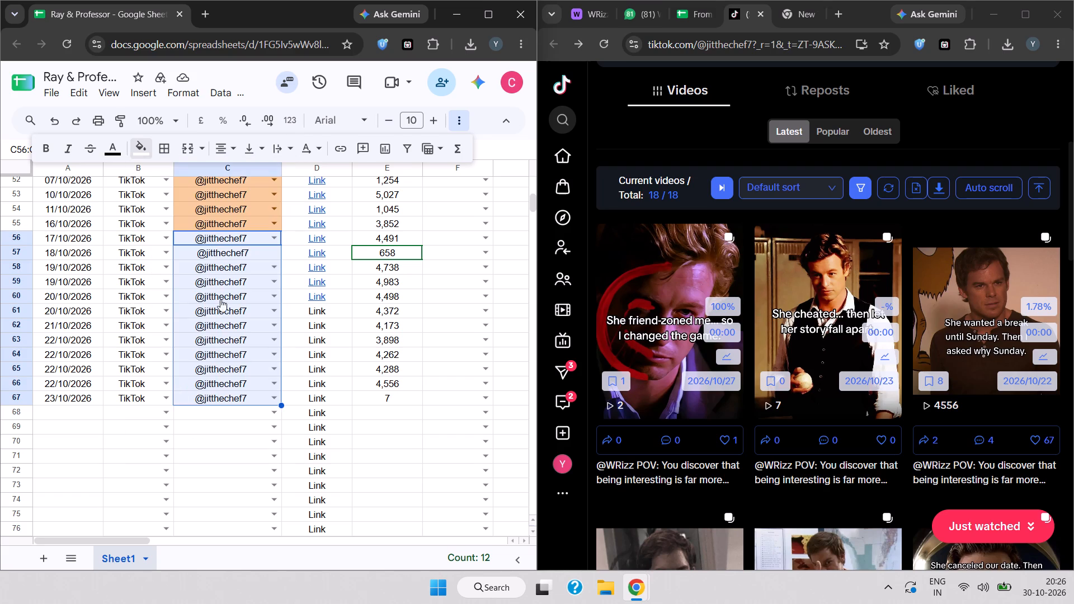
pyautogui.click(251, 222)
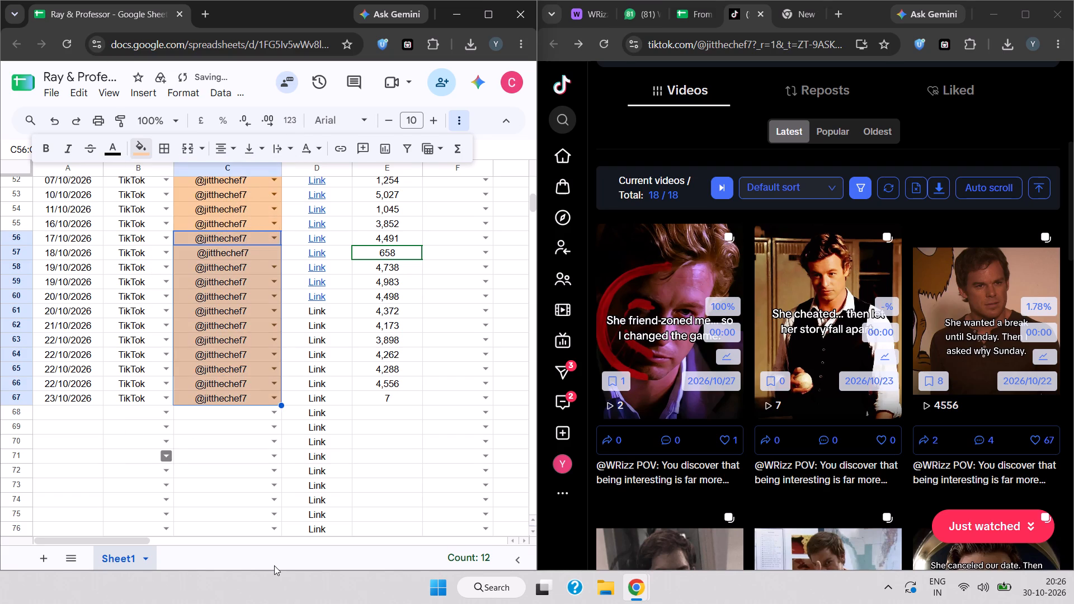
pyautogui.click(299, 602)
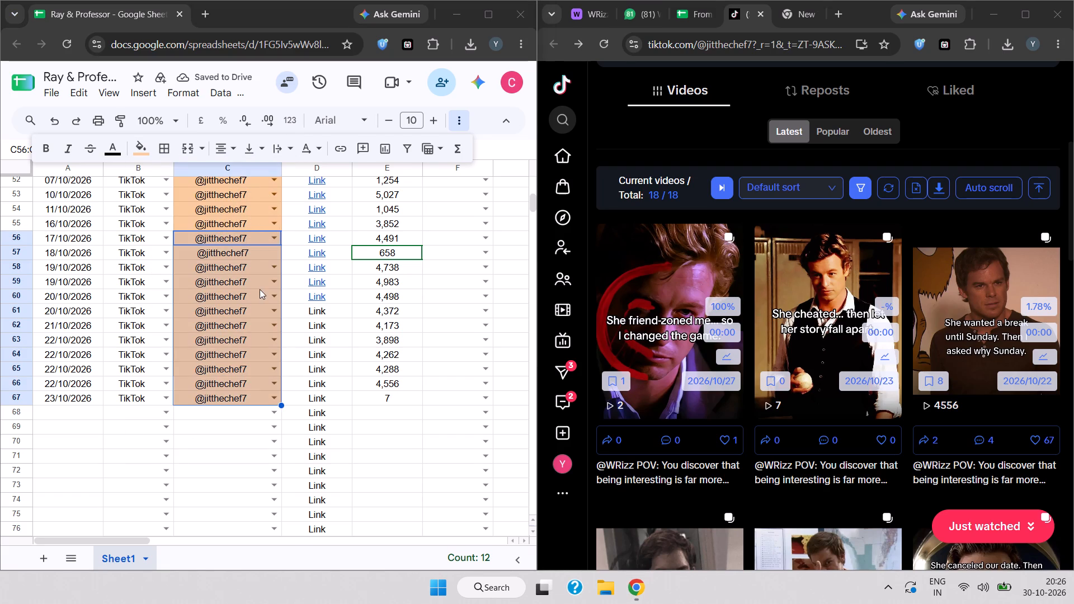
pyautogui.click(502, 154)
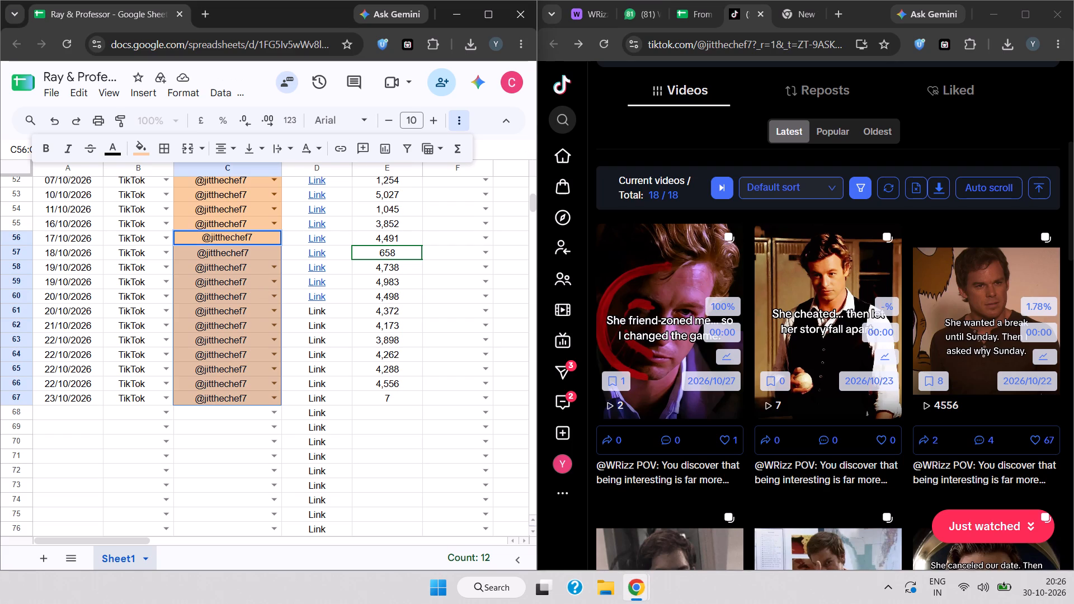
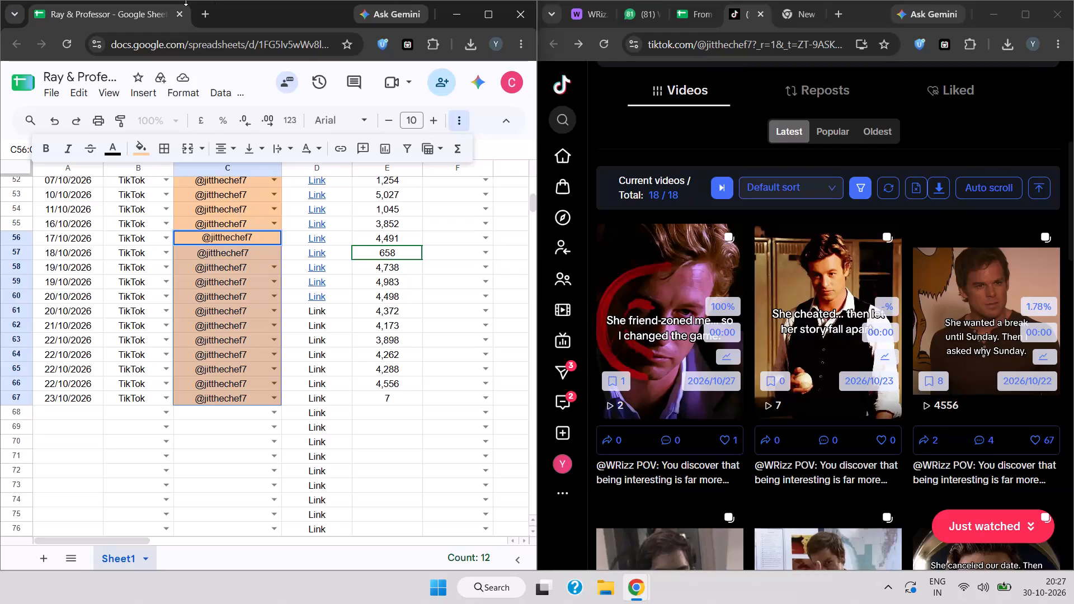
# Open a new browser tab in the window holding the Ray & Professor sheet.
pyautogui.click(206, 10)
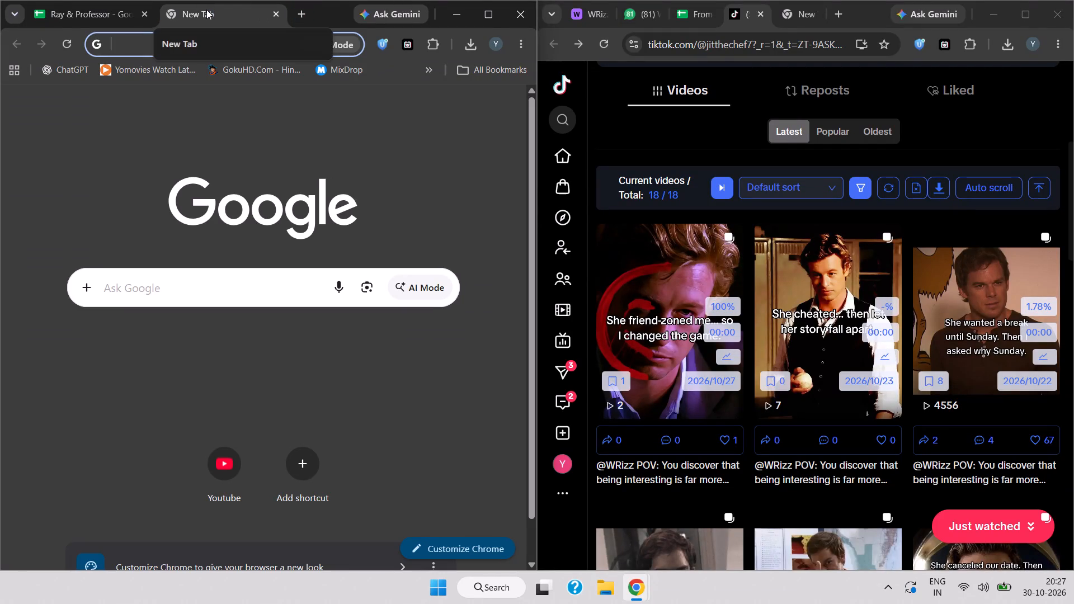
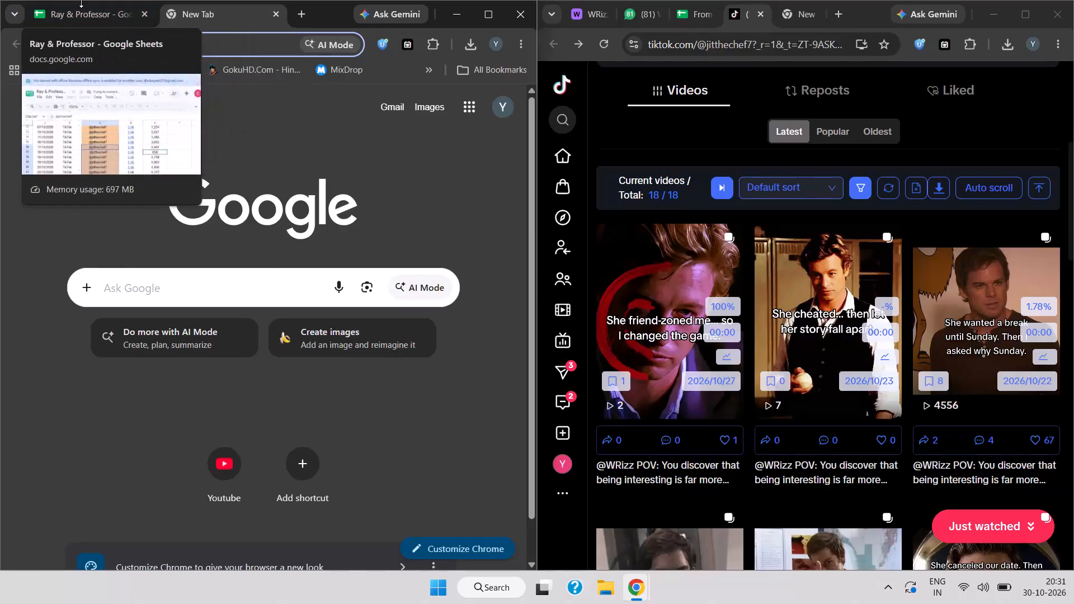
pyautogui.click(82, 7)
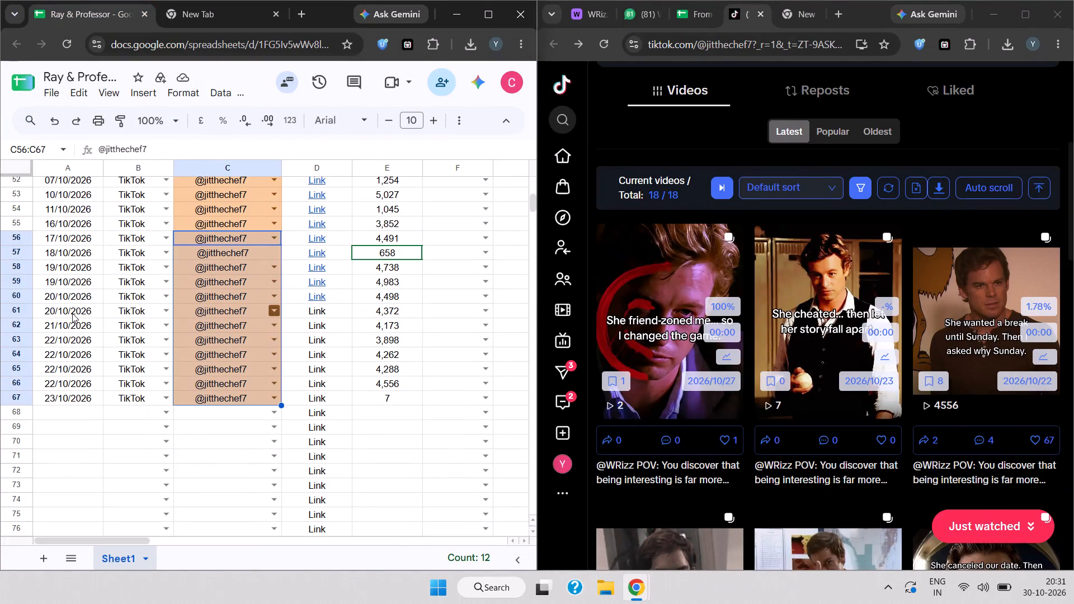
pyautogui.scroll(-1, 842, 336)
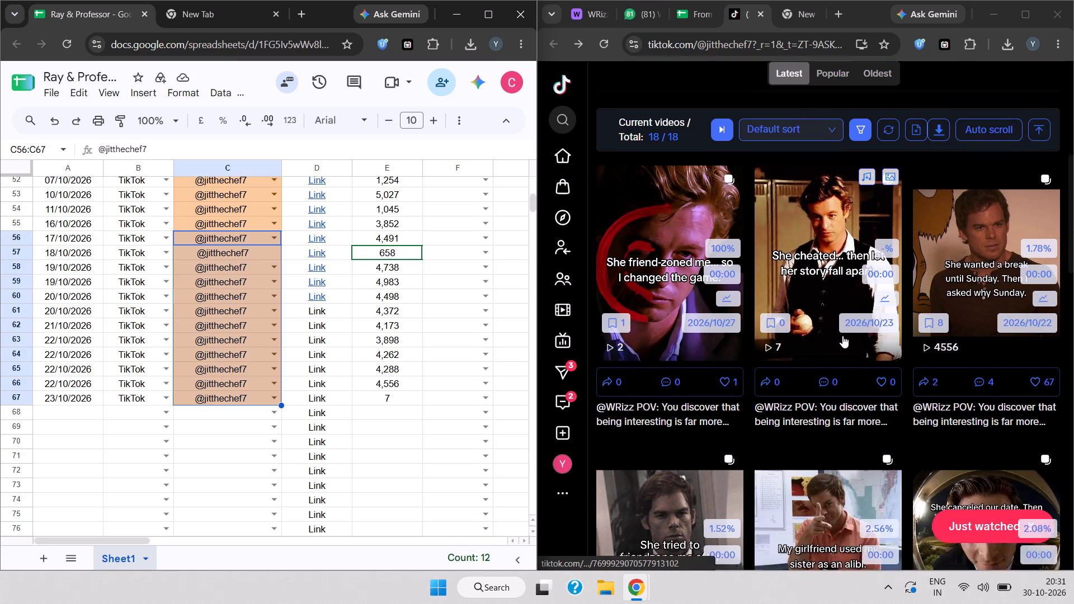
pyautogui.scroll(-2, 842, 336)
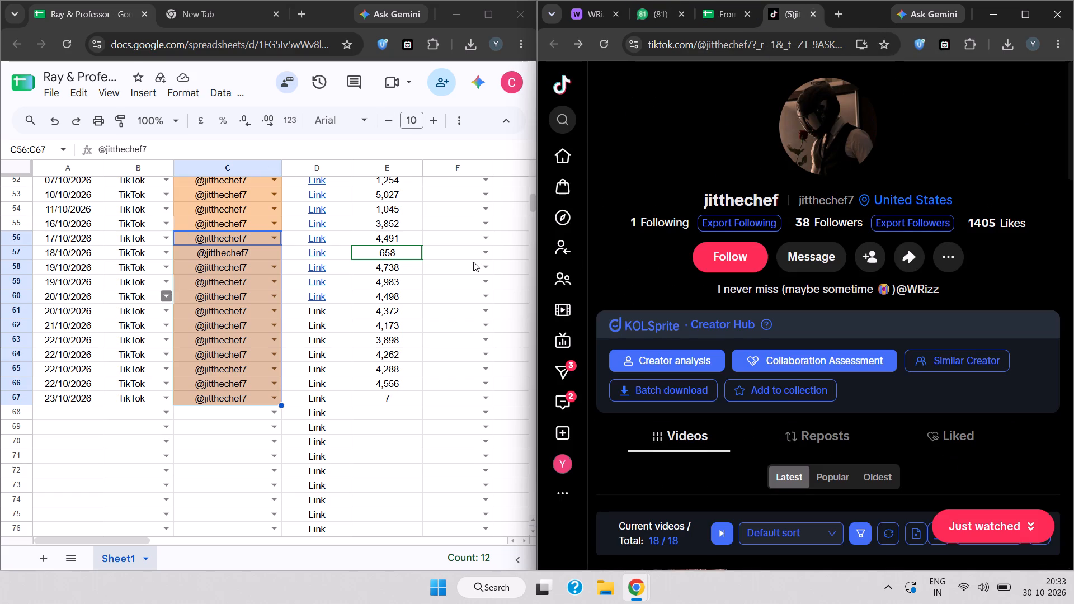
pyautogui.scroll(-4, 774, 284)
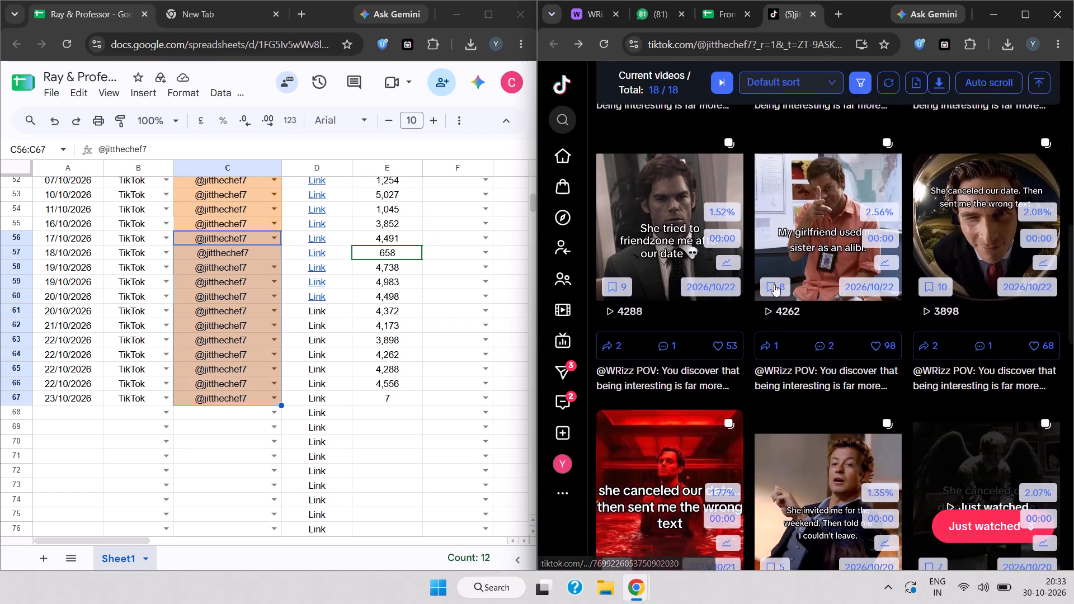
pyautogui.scroll(-2, 774, 284)
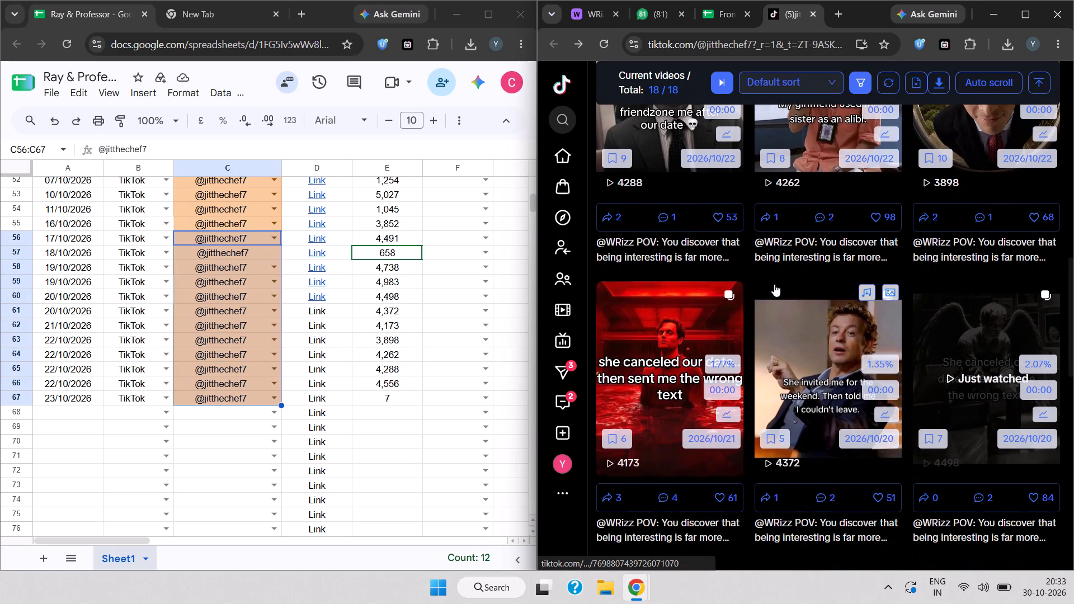
pyautogui.click(804, 327)
pyautogui.click(1027, 7)
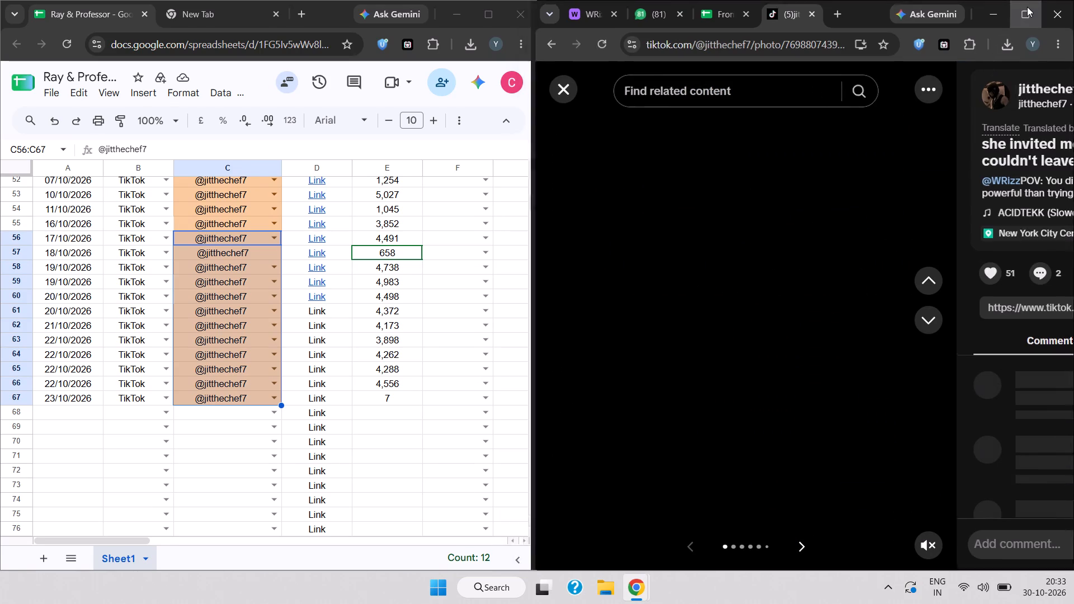
pyautogui.click(999, 304)
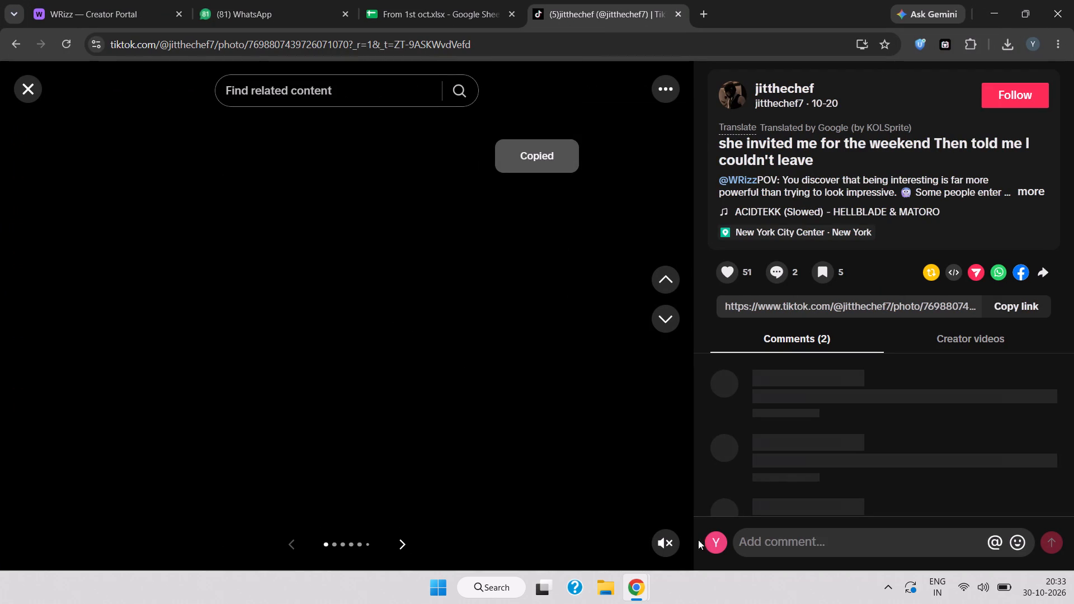
# Switch to the Ray & Professor sheet and insert the copied post link on the Link text in cell D61.
pyautogui.click(696, 540)
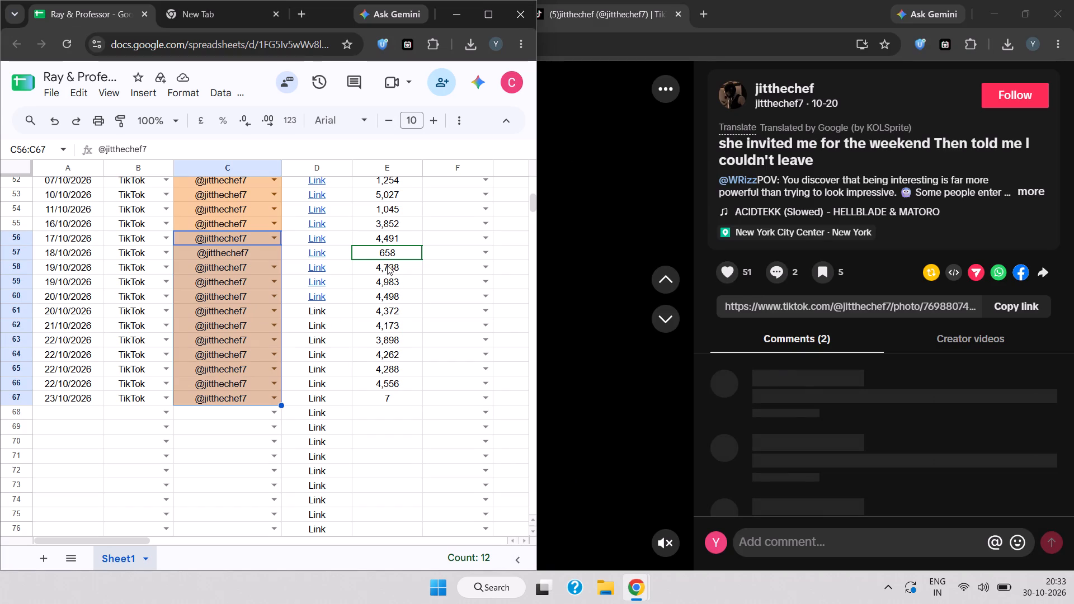
pyautogui.rightClick(318, 312)
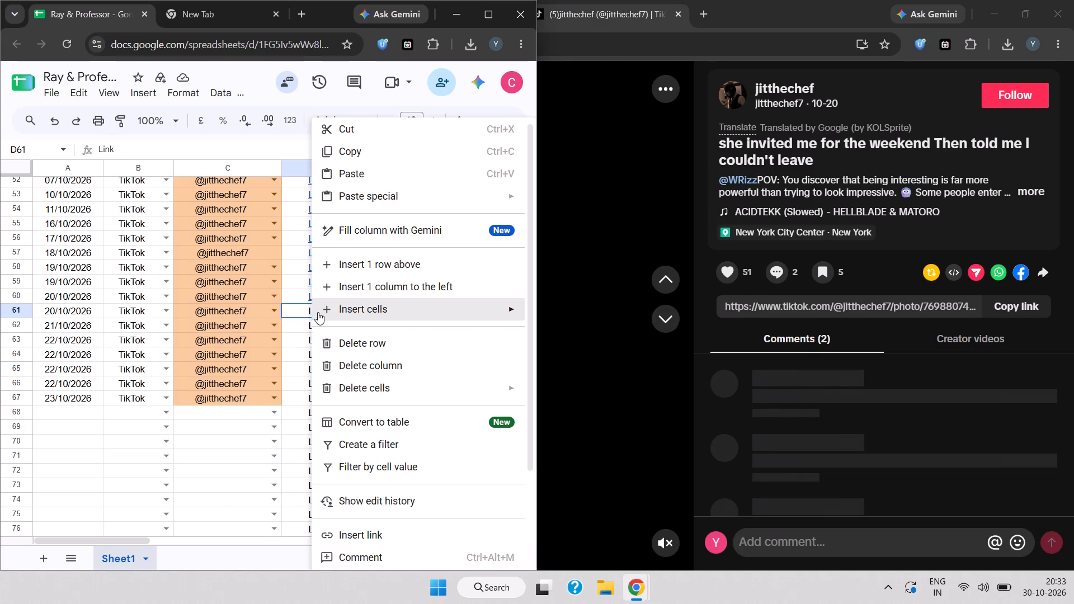
pyautogui.click(366, 543)
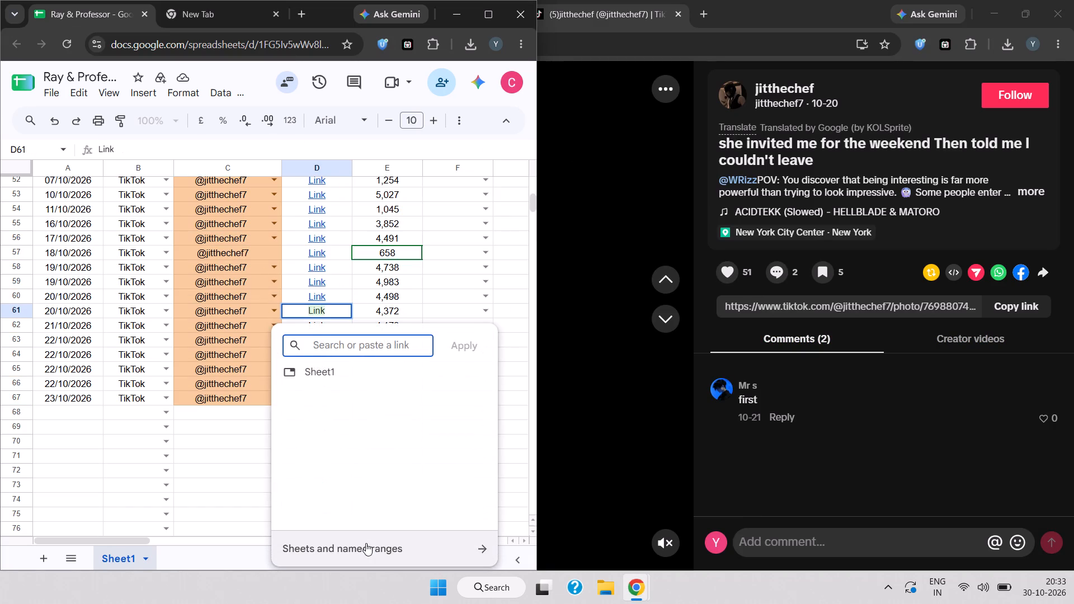
pyautogui.hotkey('ctrl', 'v')
pyautogui.press('Return')
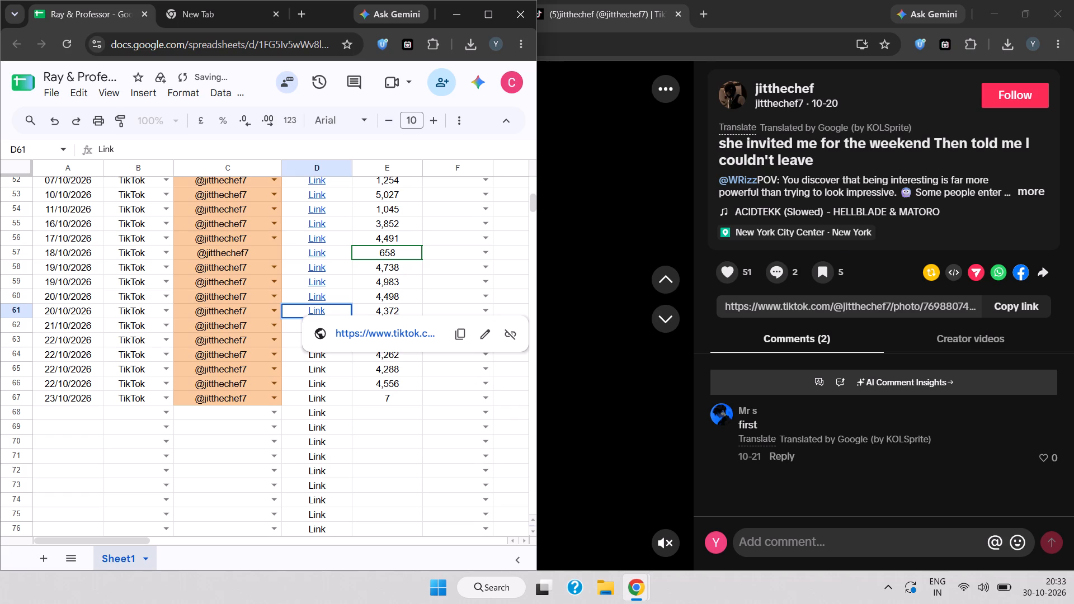
pyautogui.click(872, 163)
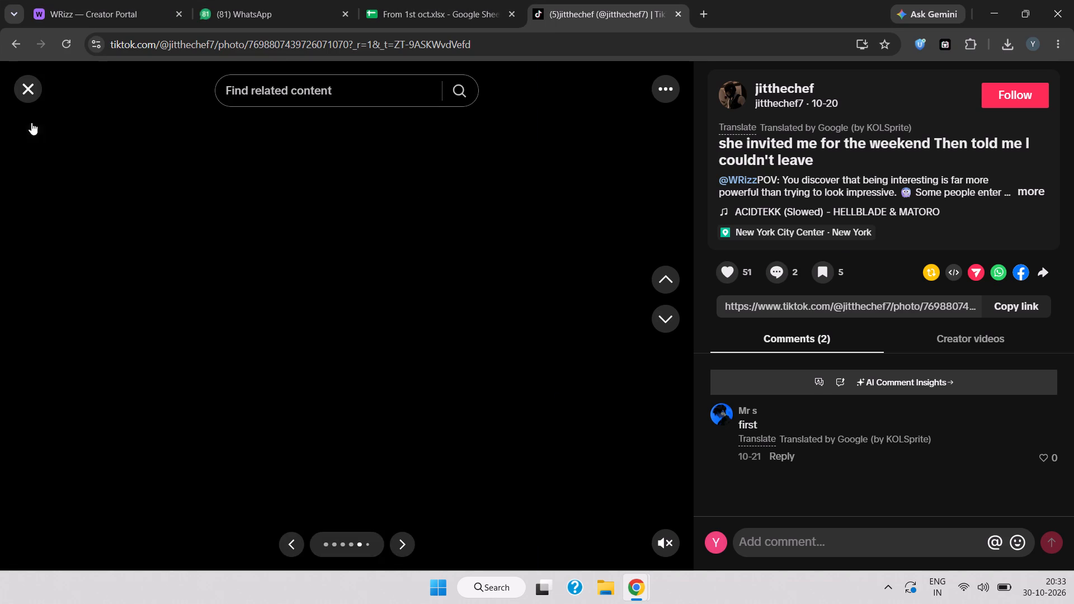
pyautogui.click(32, 86)
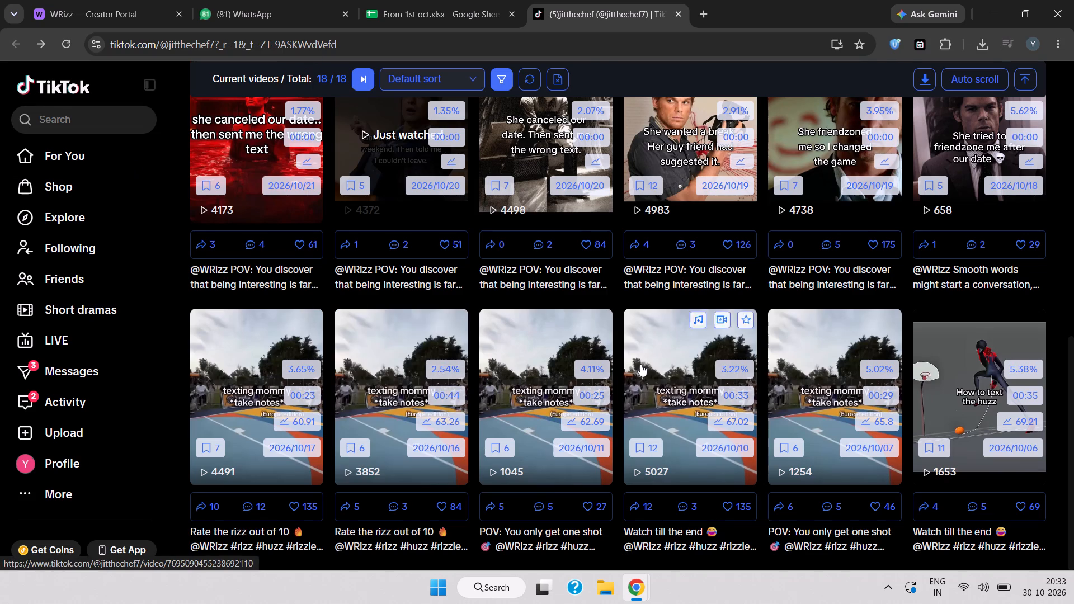
pyautogui.scroll(1, 555, 177)
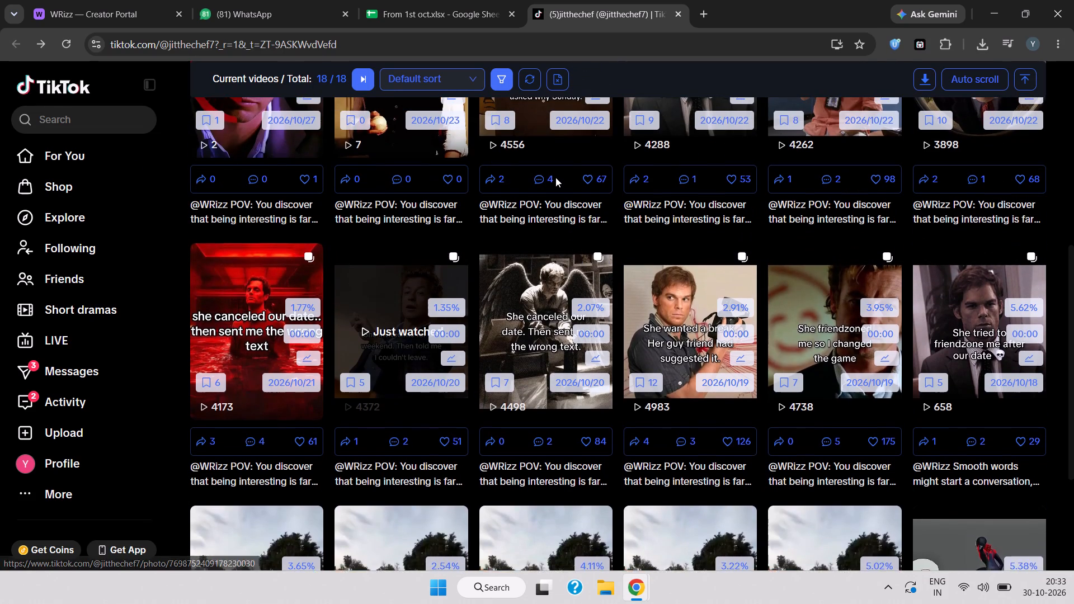
pyautogui.scroll(1, 555, 177)
pyautogui.click(234, 333)
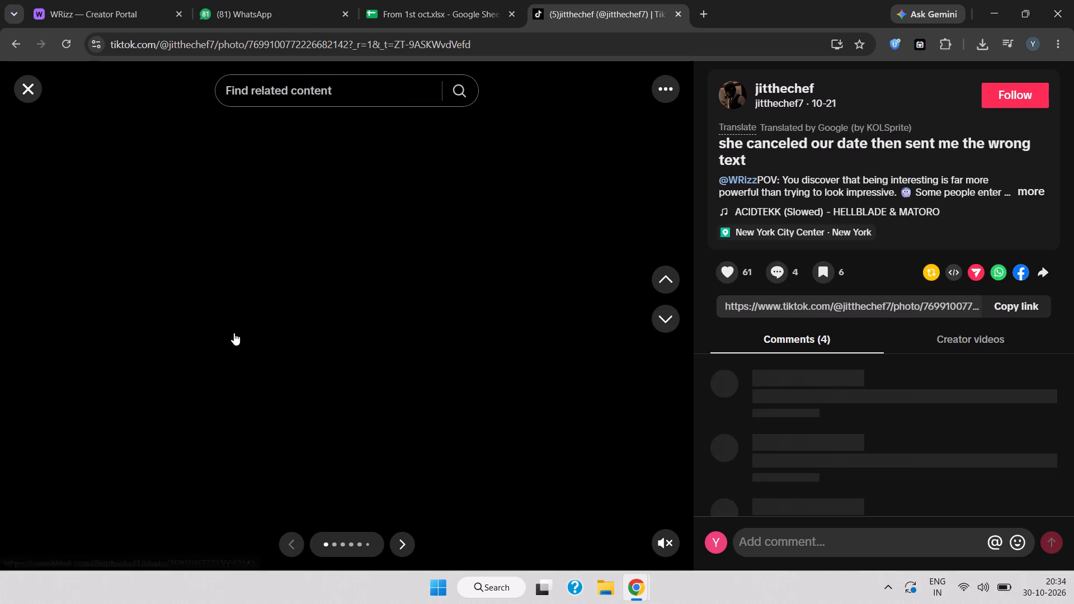
pyautogui.click(1036, 296)
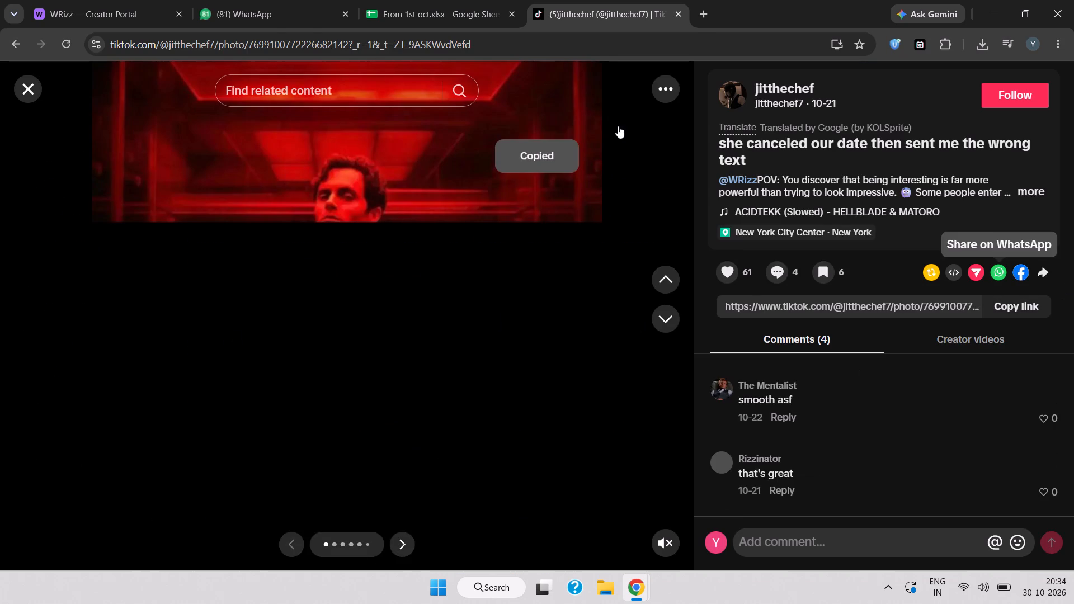
pyautogui.click(397, 0)
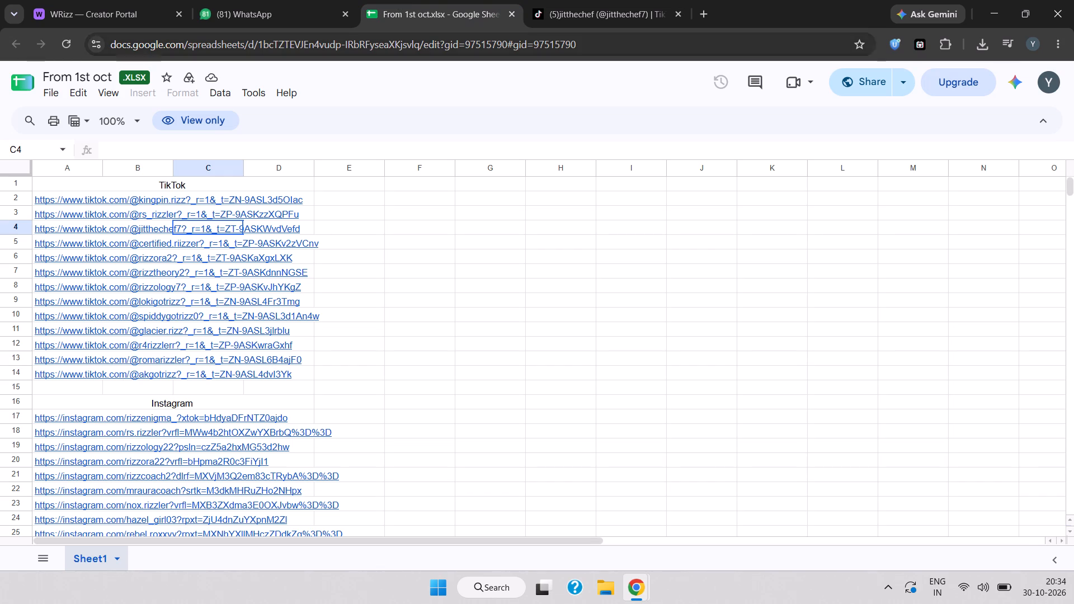
pyautogui.click(568, 0)
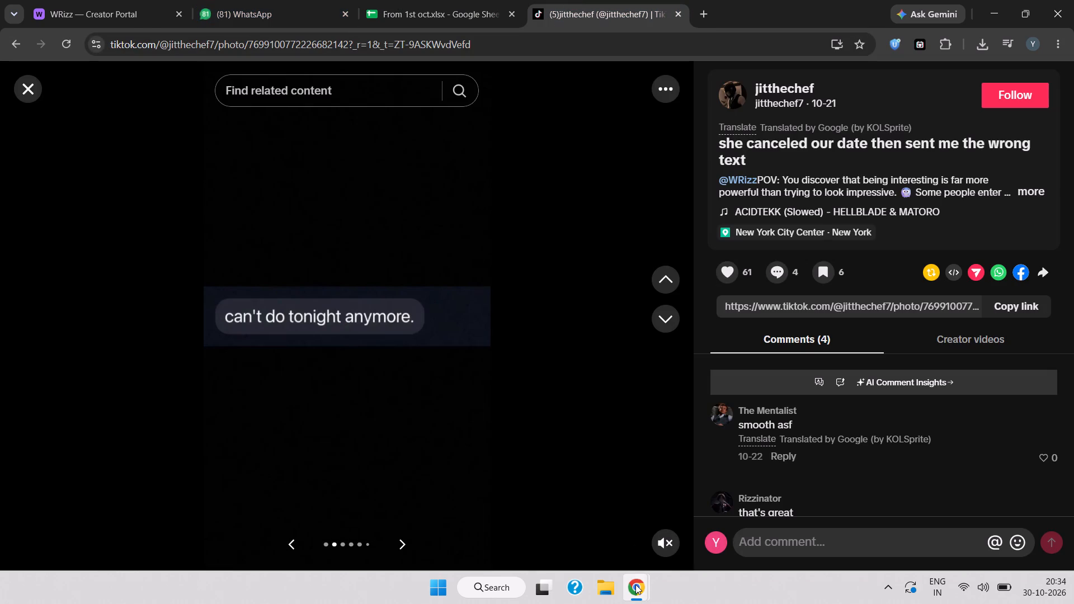
# In the Ray & Professor sheet, insert the copied 21 October post link on the Link text in cell D62.
pyautogui.click(699, 515)
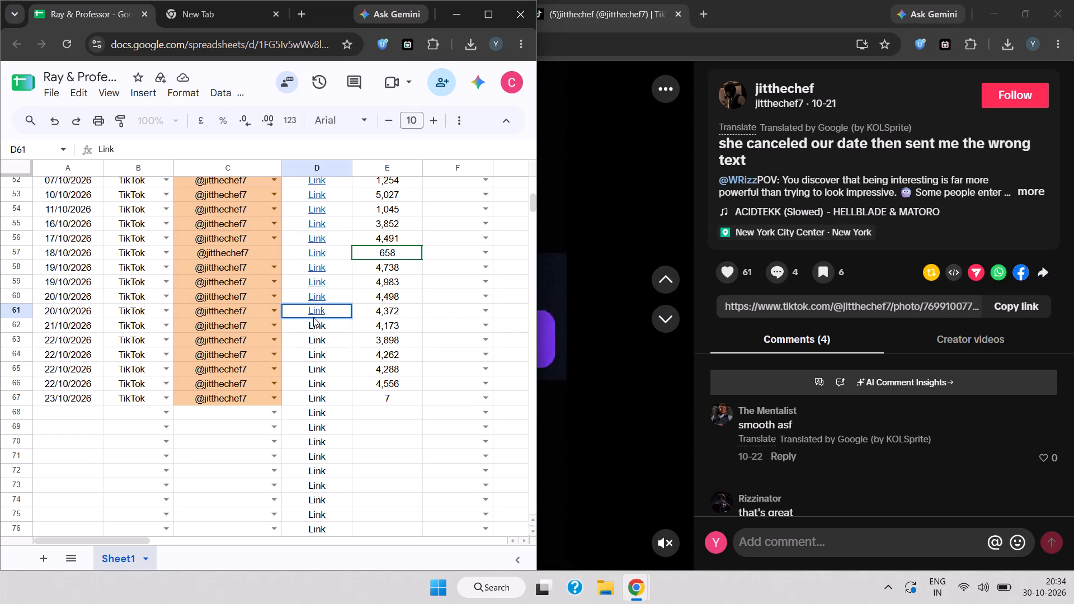
pyautogui.rightClick(317, 327)
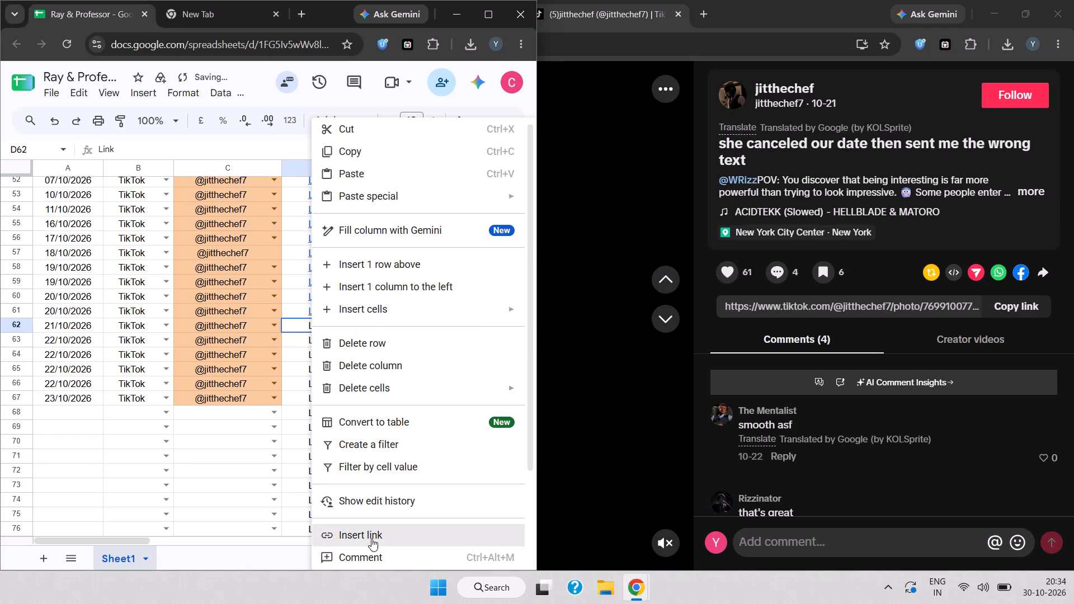
pyautogui.click(371, 536)
pyautogui.hotkey('ctrl', 'v')
pyautogui.press('Return')
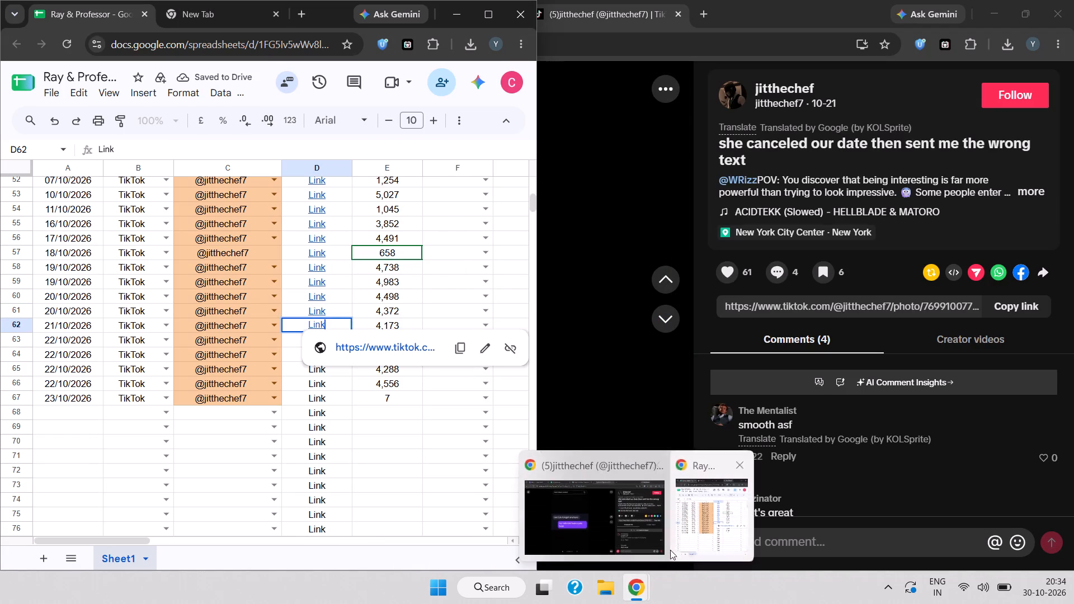
pyautogui.click(877, 84)
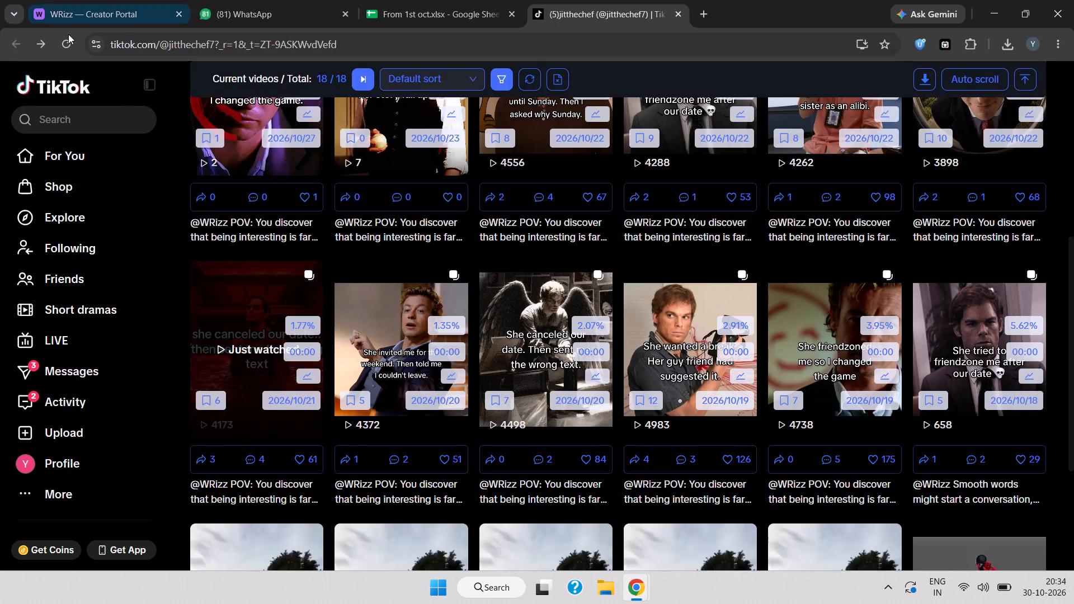
pyautogui.scroll(2, 270, 207)
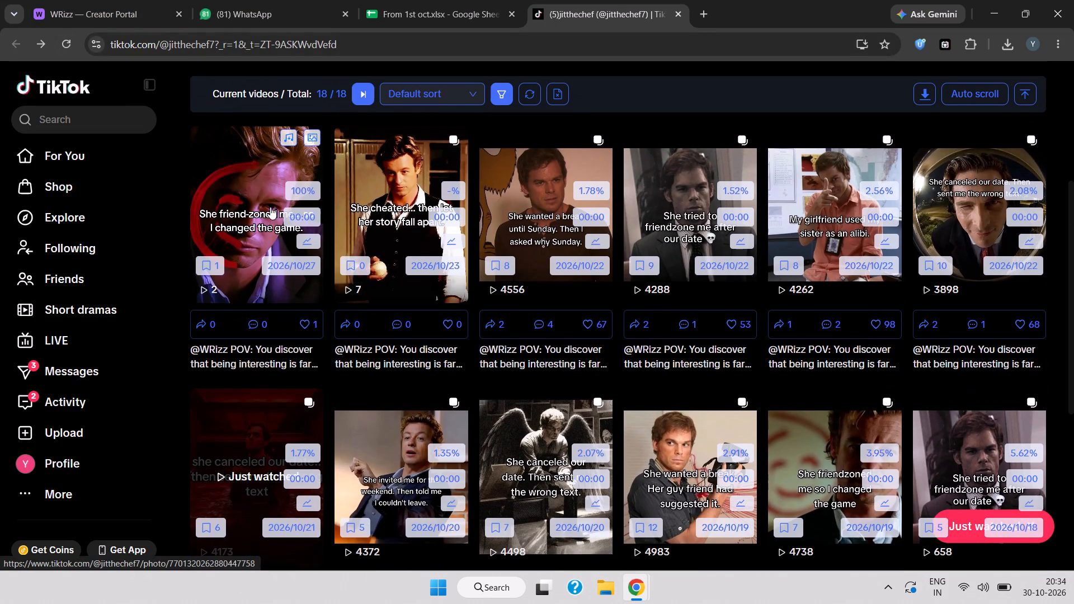
pyautogui.click(951, 228)
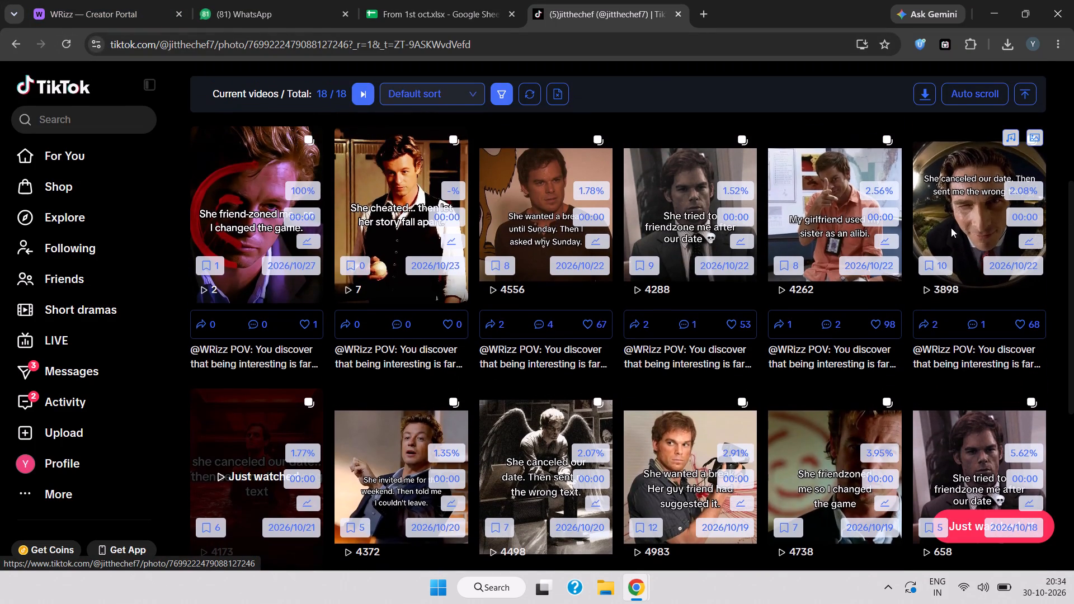
pyautogui.click(1014, 306)
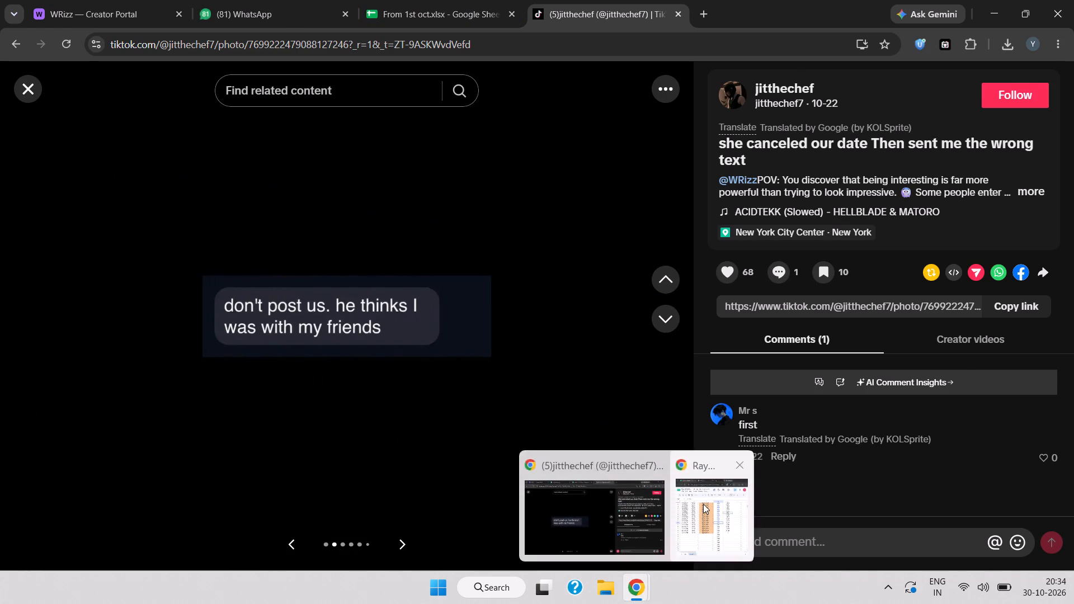
# In the Ray & Professor sheet, insert the copied post link on the Link text in cell D63.
pyautogui.click(703, 504)
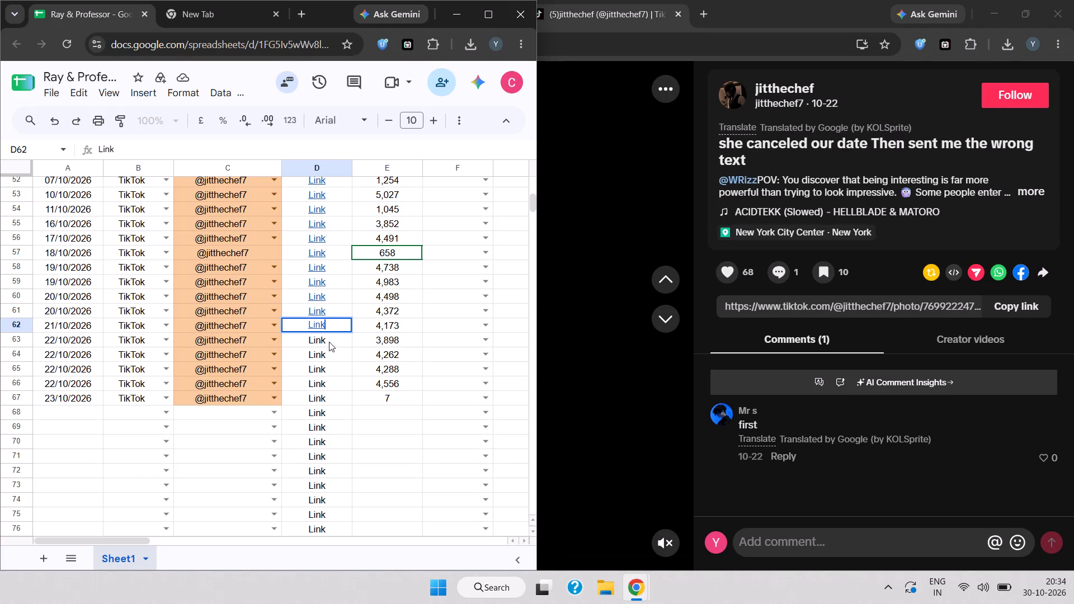
pyautogui.rightClick(329, 342)
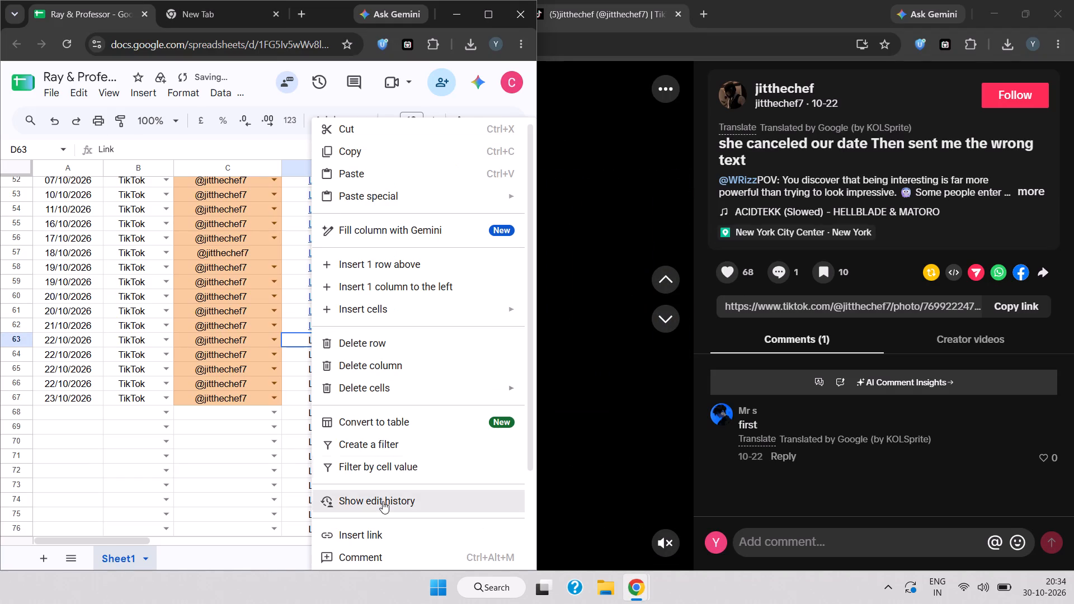
pyautogui.click(385, 527)
pyautogui.hotkey('ctrl', 'v')
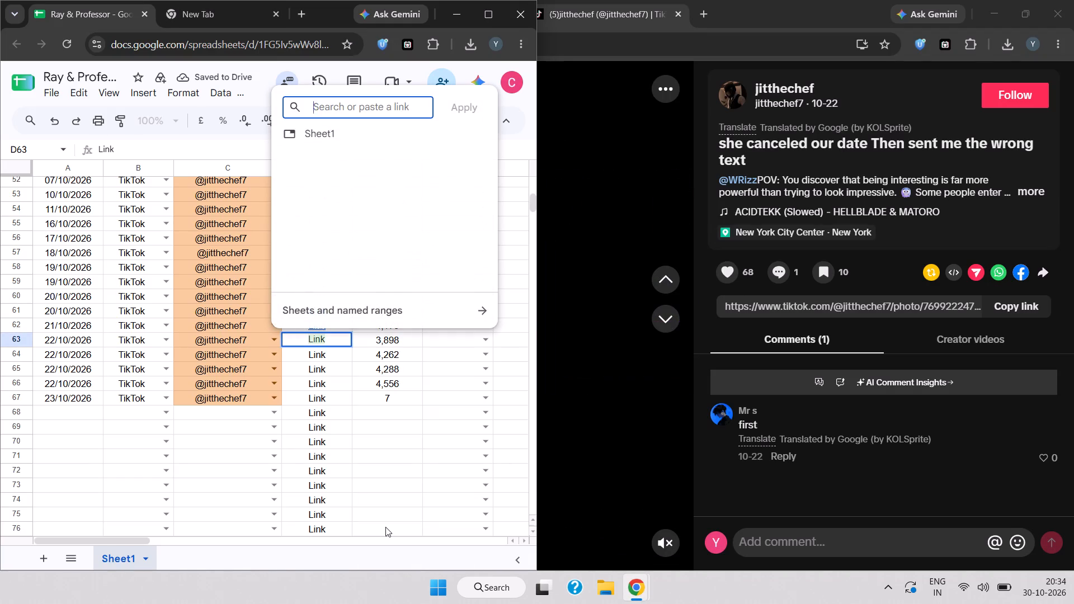
pyautogui.press('Return')
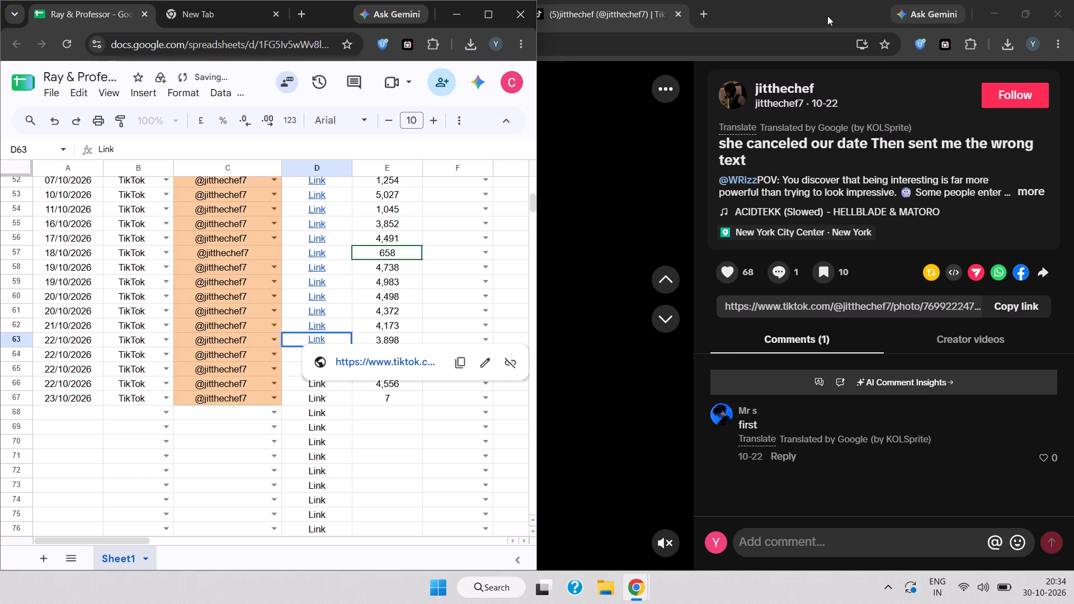
pyautogui.click(827, 6)
pyautogui.click(21, 98)
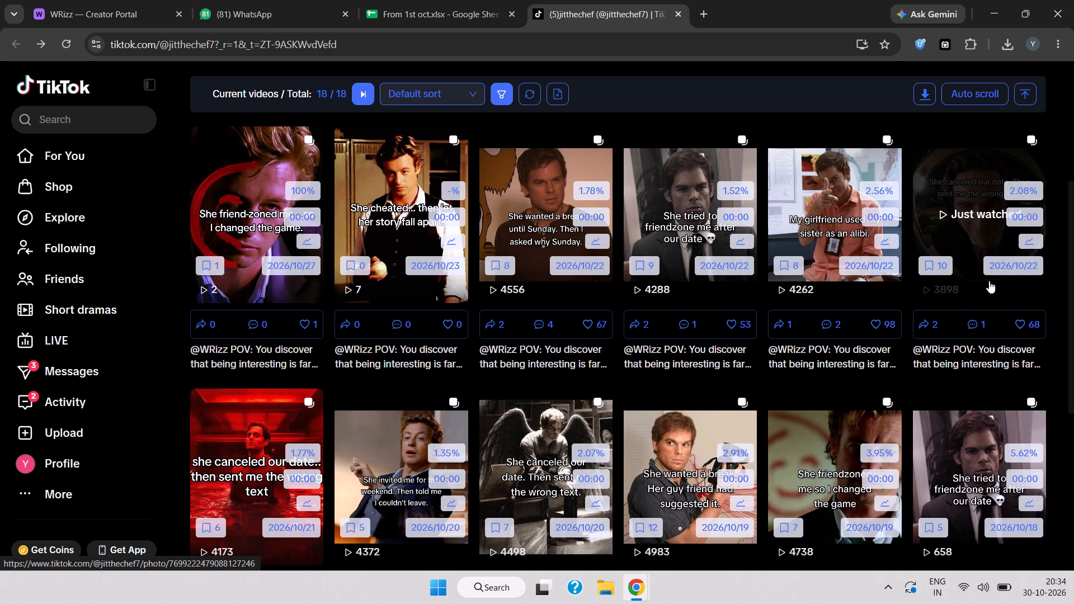
pyautogui.click(824, 202)
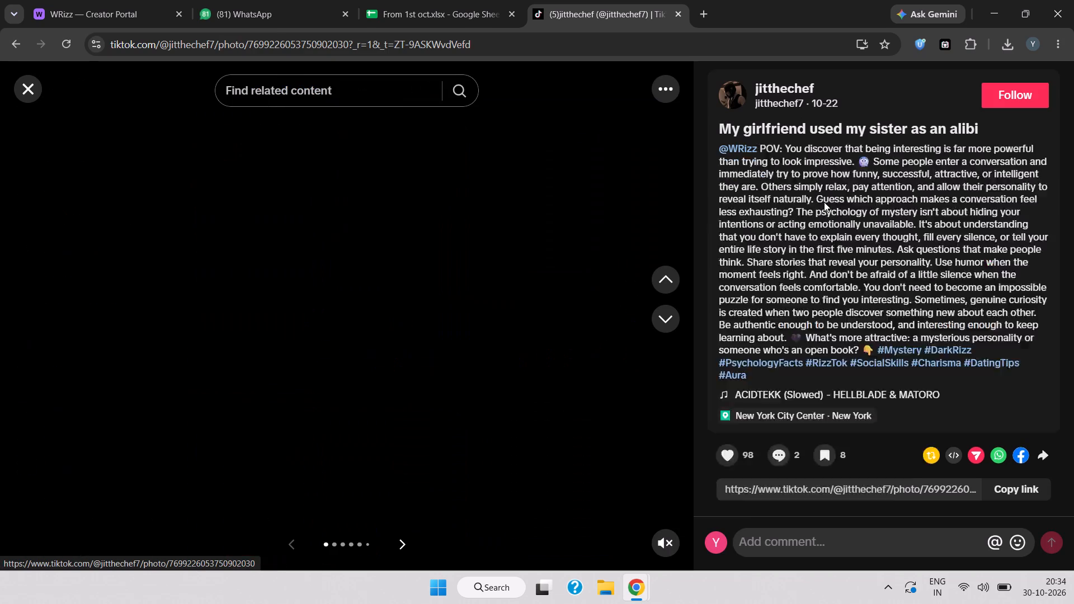
pyautogui.click(1012, 292)
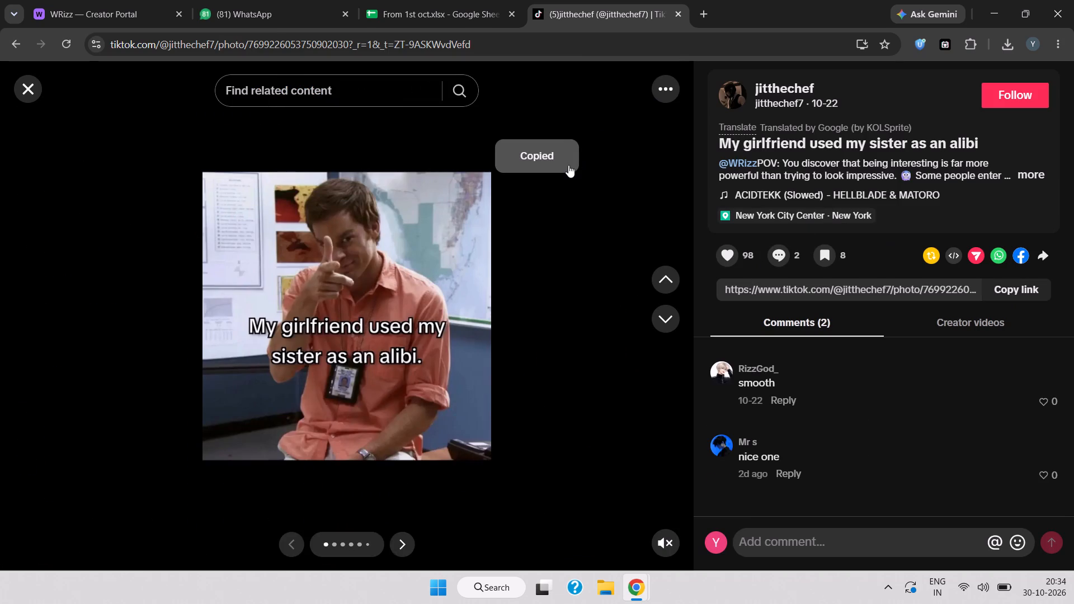
pyautogui.click(27, 86)
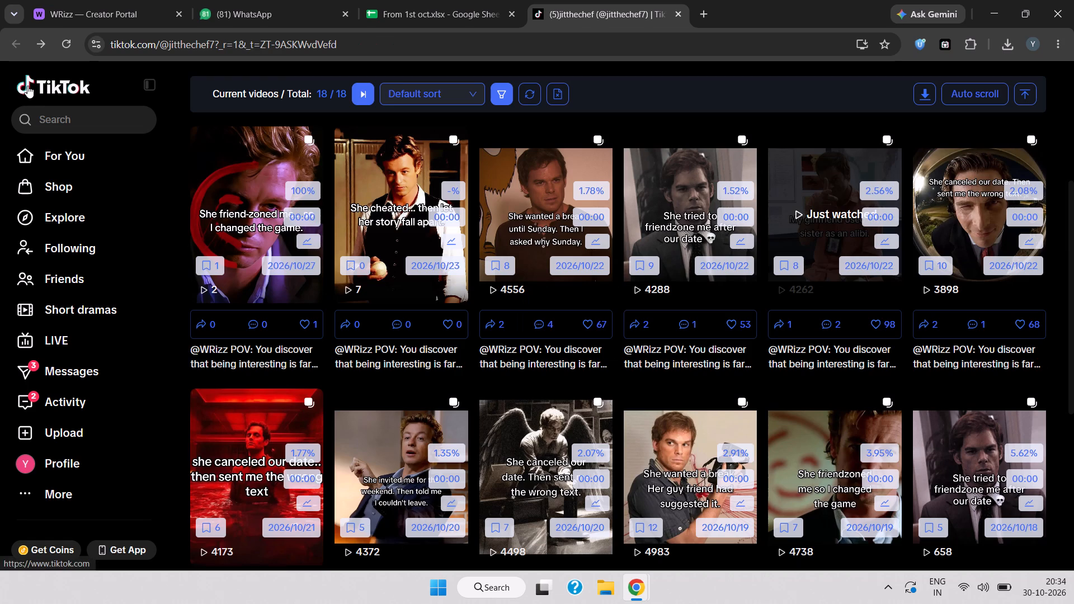
# In the Ray & Professor sheet, insert the copied post link on the Link text in cell D64.
pyautogui.click(690, 550)
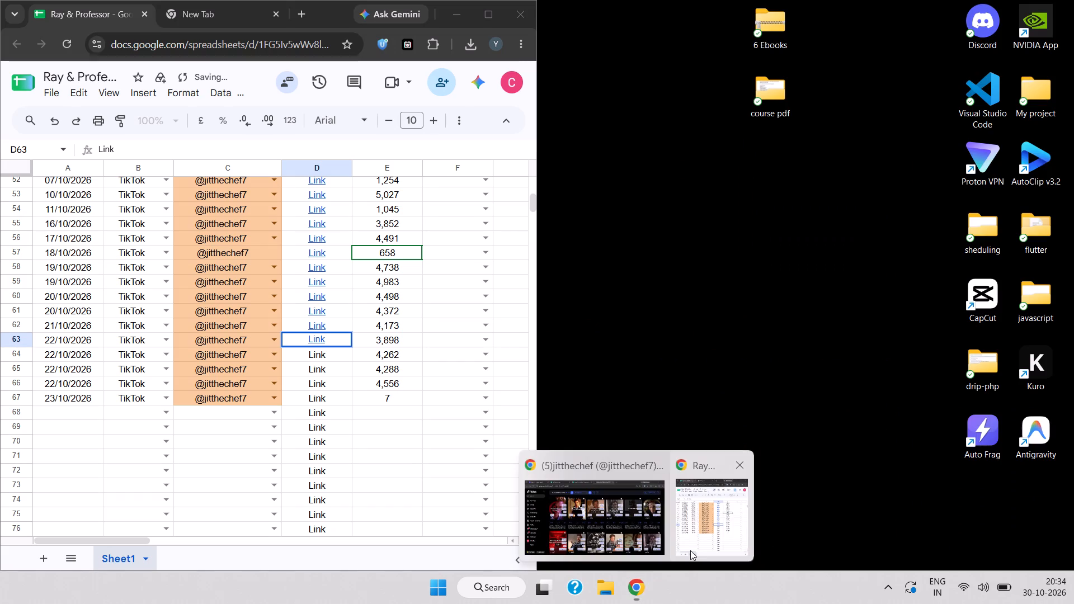
pyautogui.rightClick(310, 356)
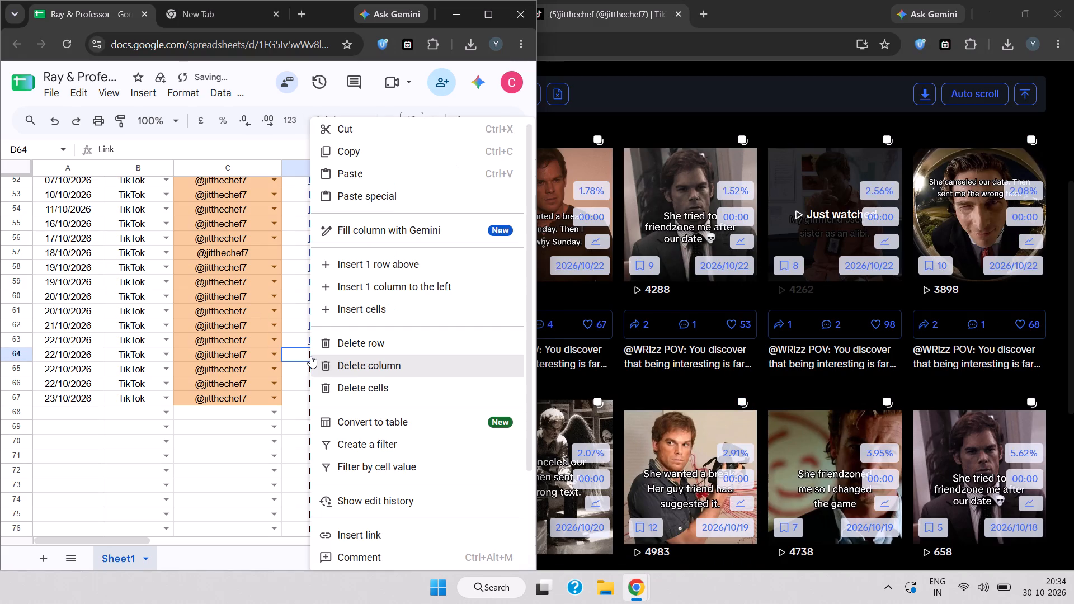
pyautogui.click(373, 530)
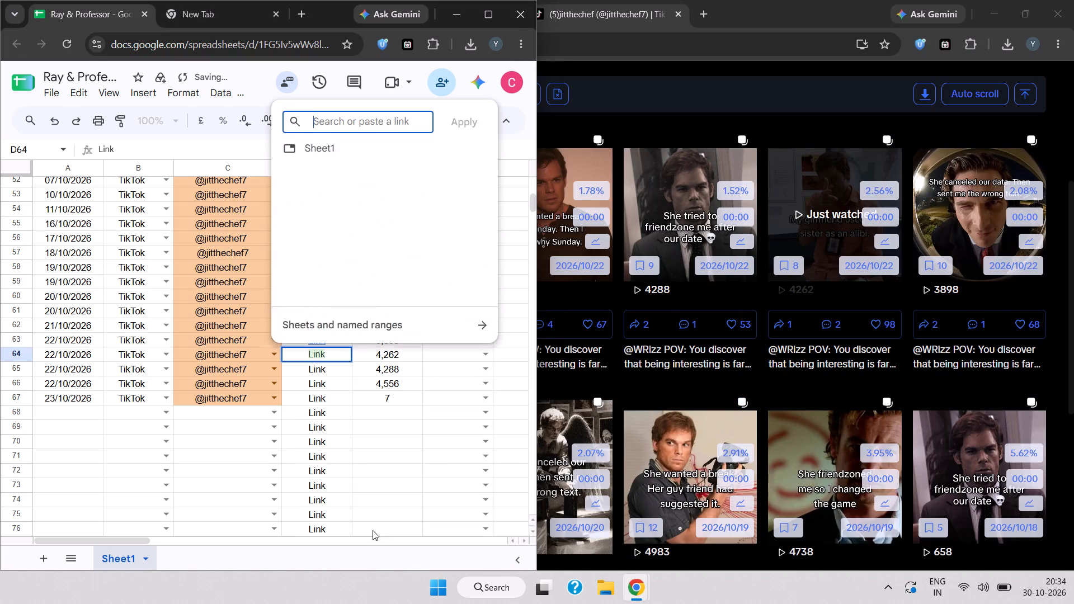
pyautogui.hotkey('ctrl', 'v')
pyautogui.press('Return')
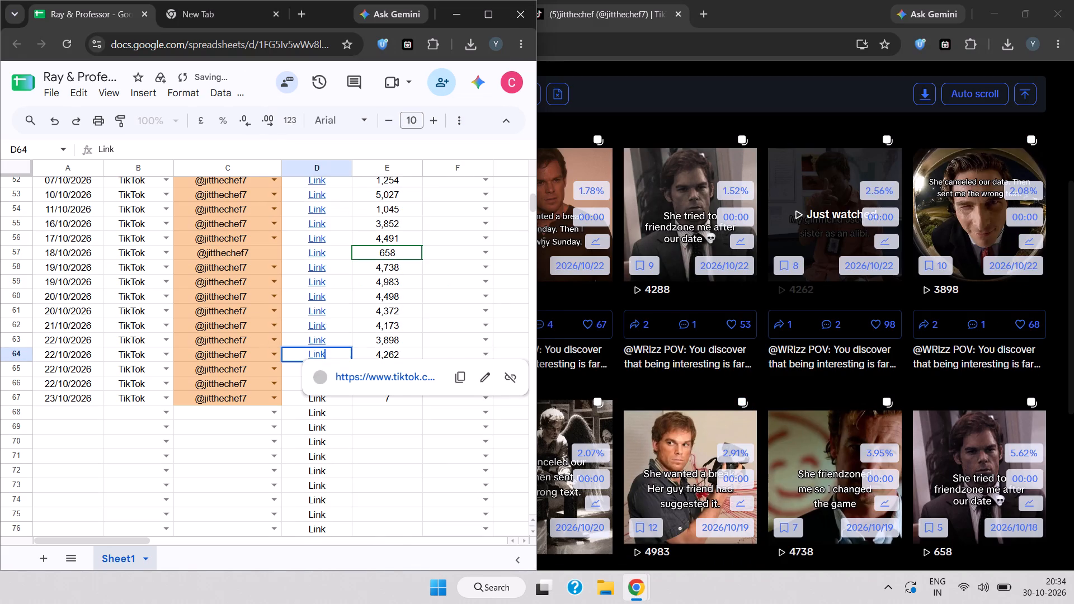
pyautogui.click(731, 0)
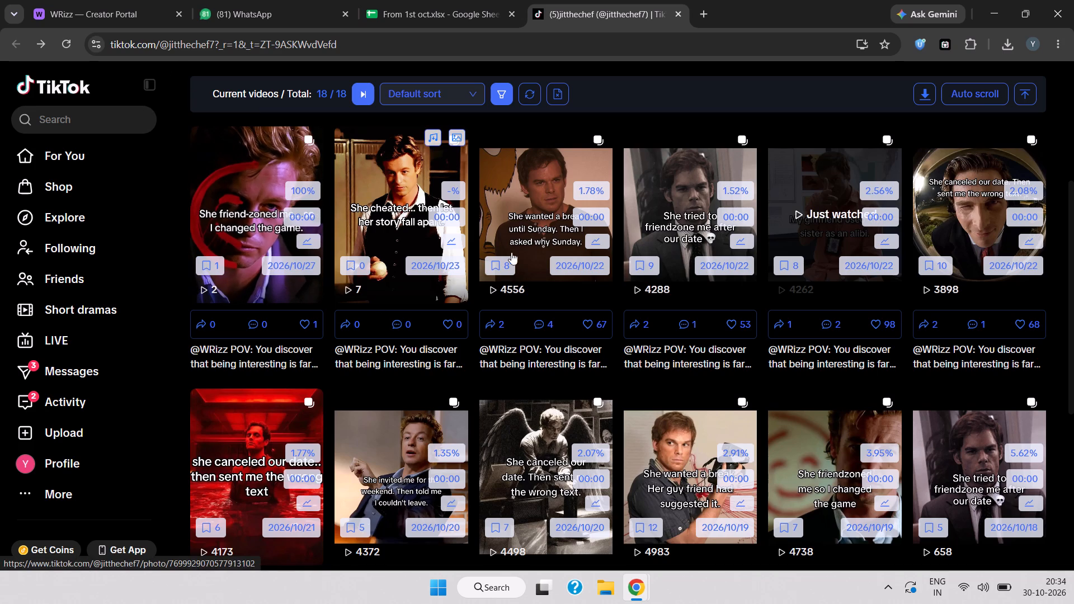
pyautogui.scroll(1, 817, 249)
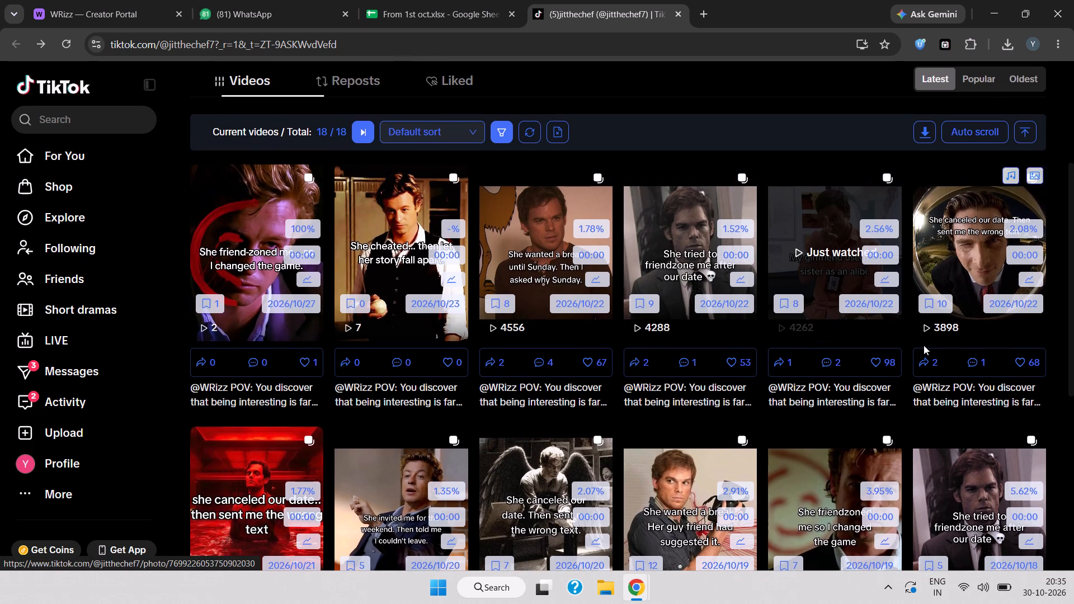
pyautogui.click(695, 274)
pyautogui.click(1026, 292)
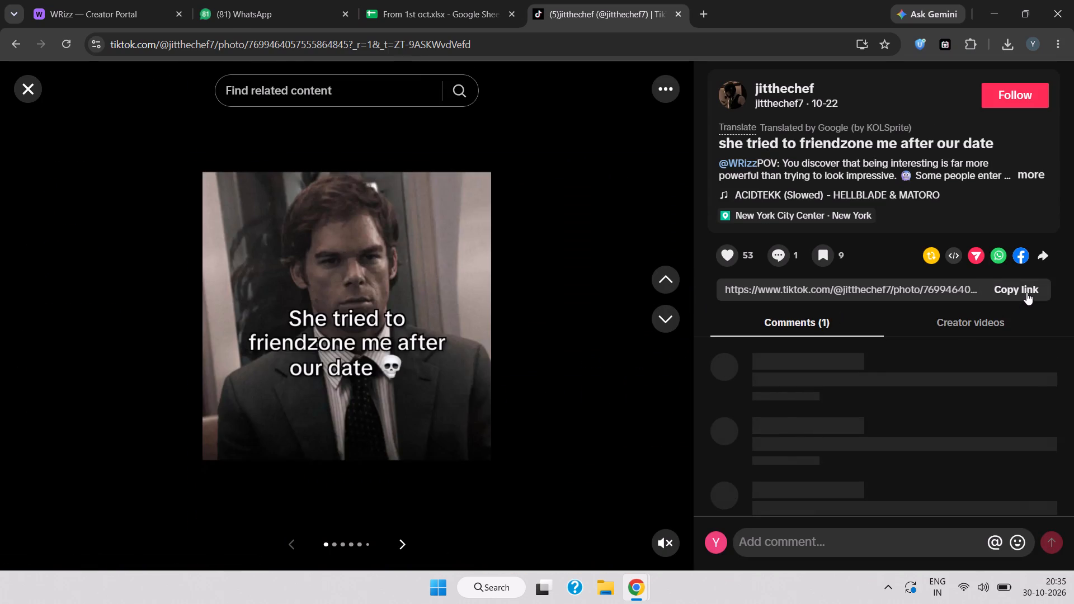
pyautogui.click(38, 86)
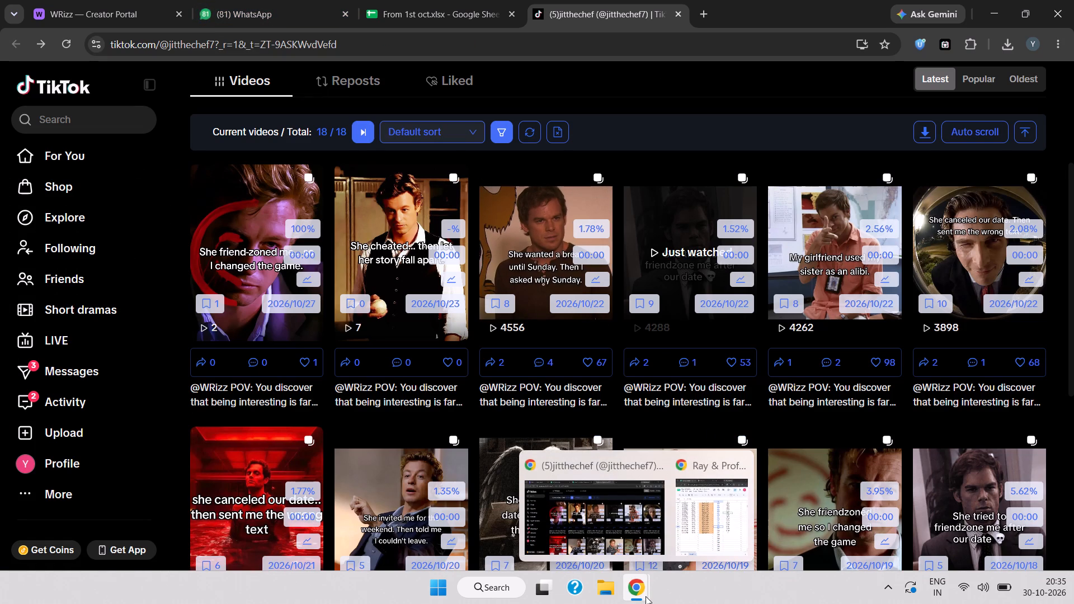
# In the Ray & Professor sheet, insert the copied post link on the Link text in cell D65.
pyautogui.click(679, 523)
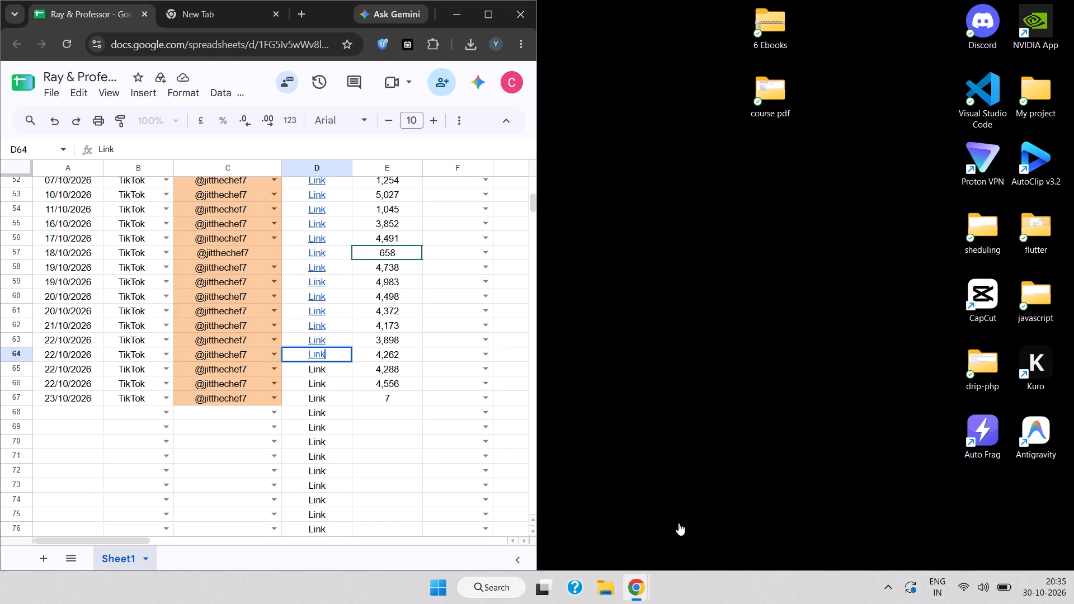
pyautogui.rightClick(304, 370)
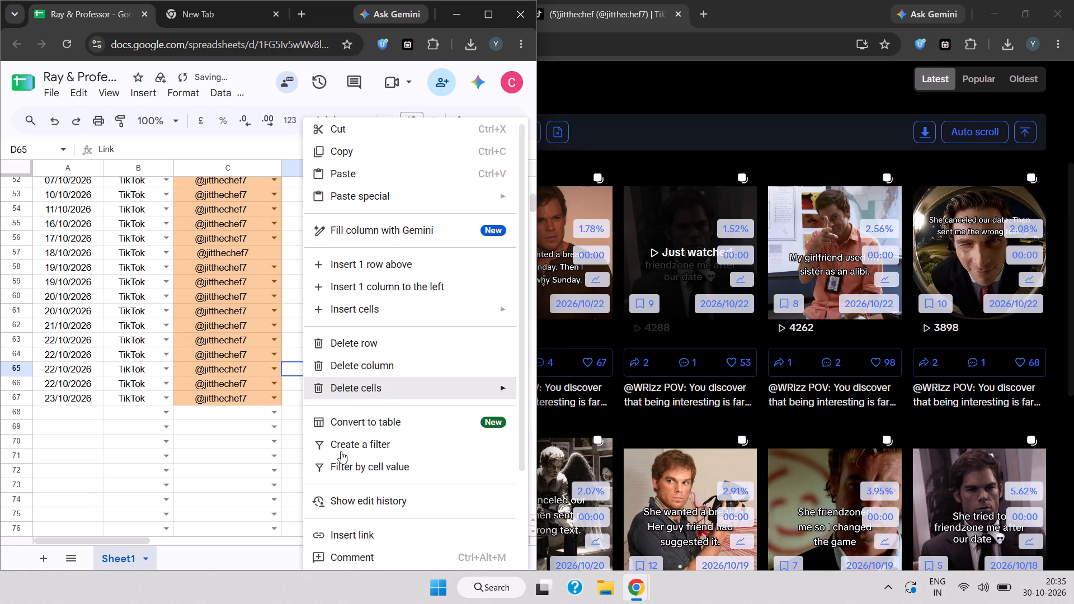
pyautogui.click(357, 541)
pyautogui.hotkey('ctrl', 'v')
pyautogui.press('Return')
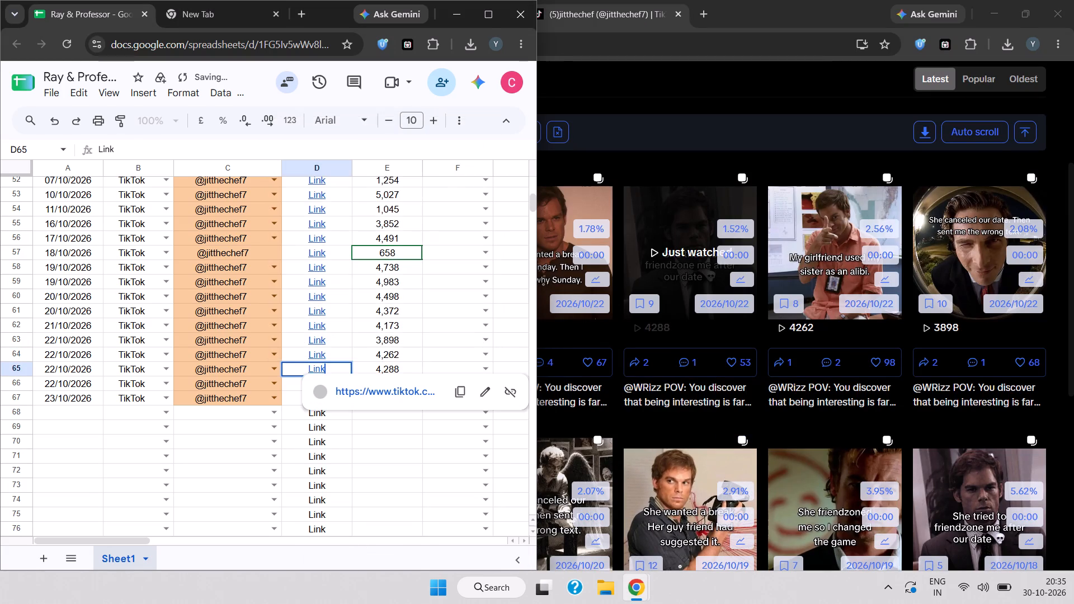
pyautogui.click(772, 87)
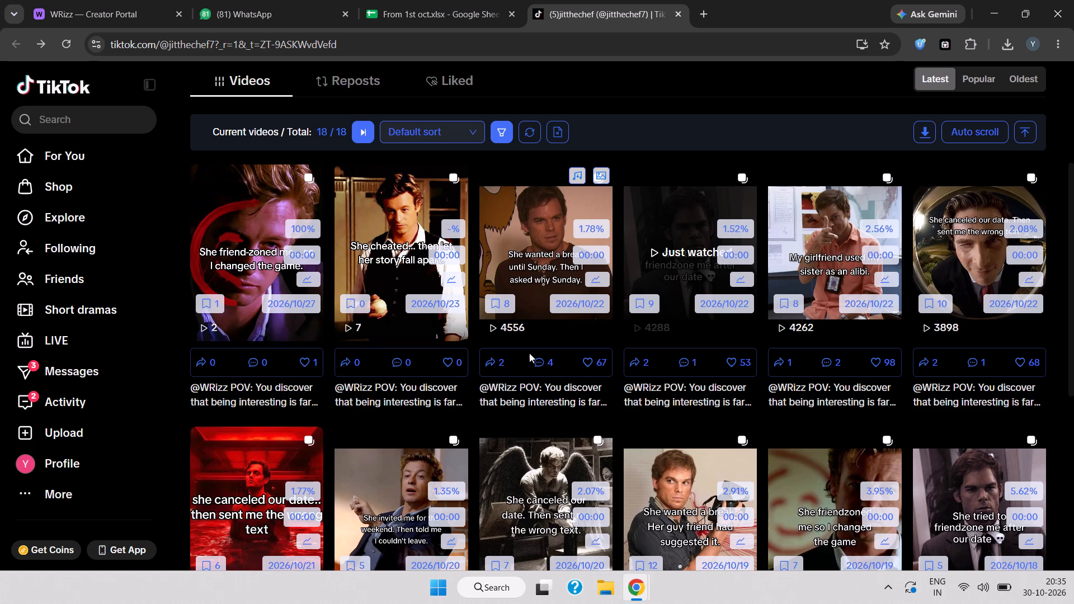
pyautogui.click(527, 271)
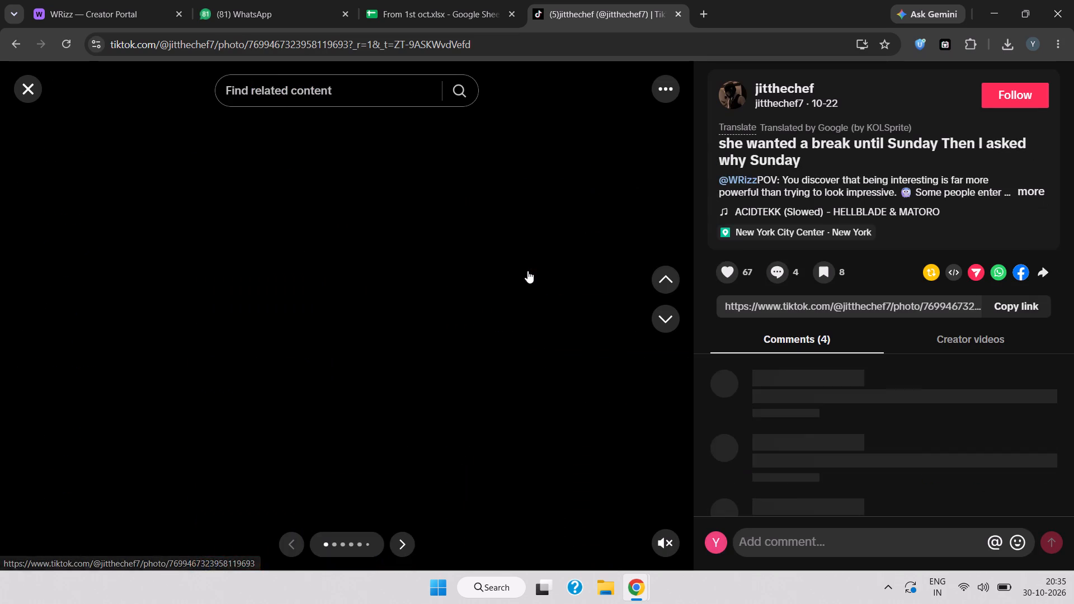
pyautogui.click(1012, 308)
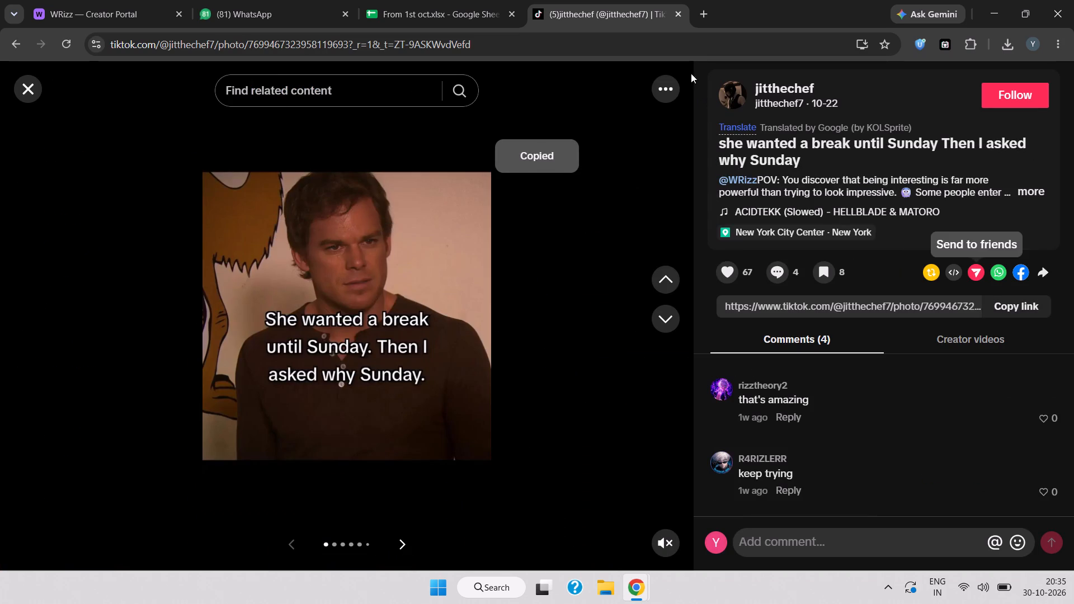
pyautogui.click(30, 83)
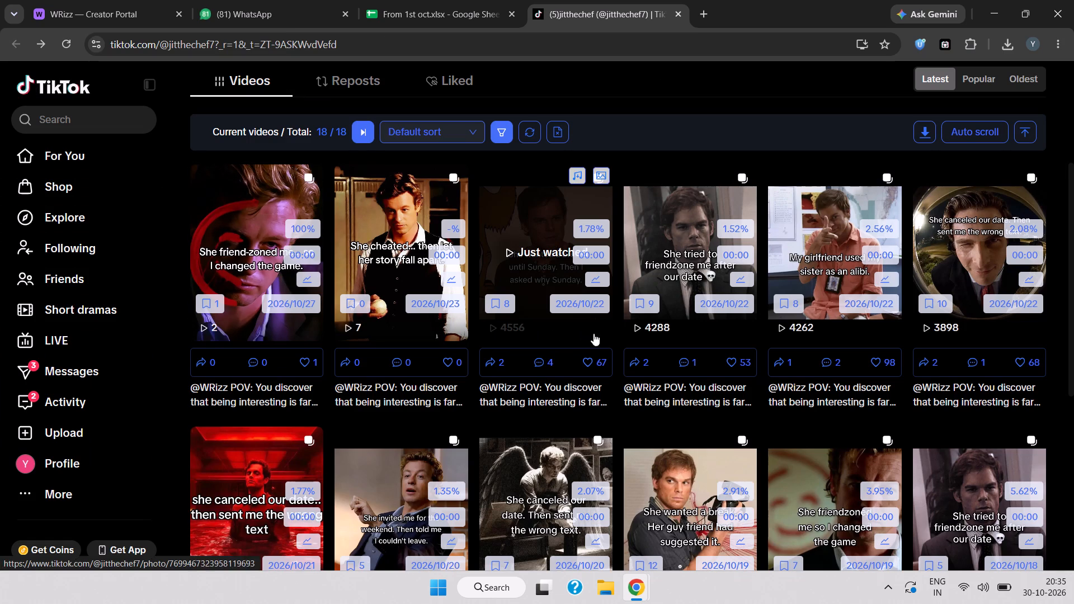
# In the Ray & Professor sheet, insert the copied post link on the Link text in cell D66.
pyautogui.click(696, 536)
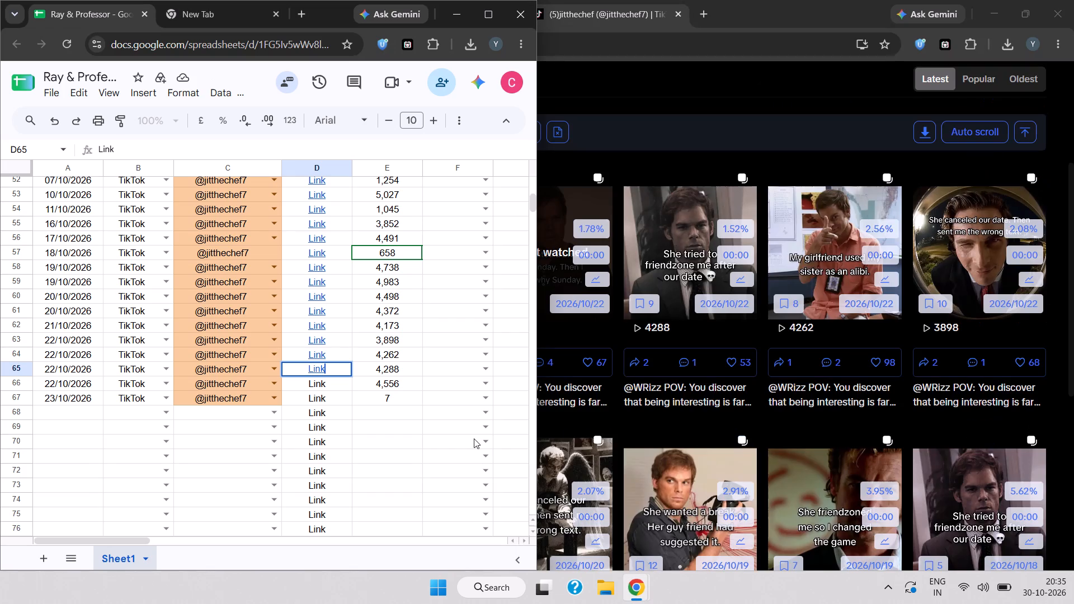
pyautogui.rightClick(340, 384)
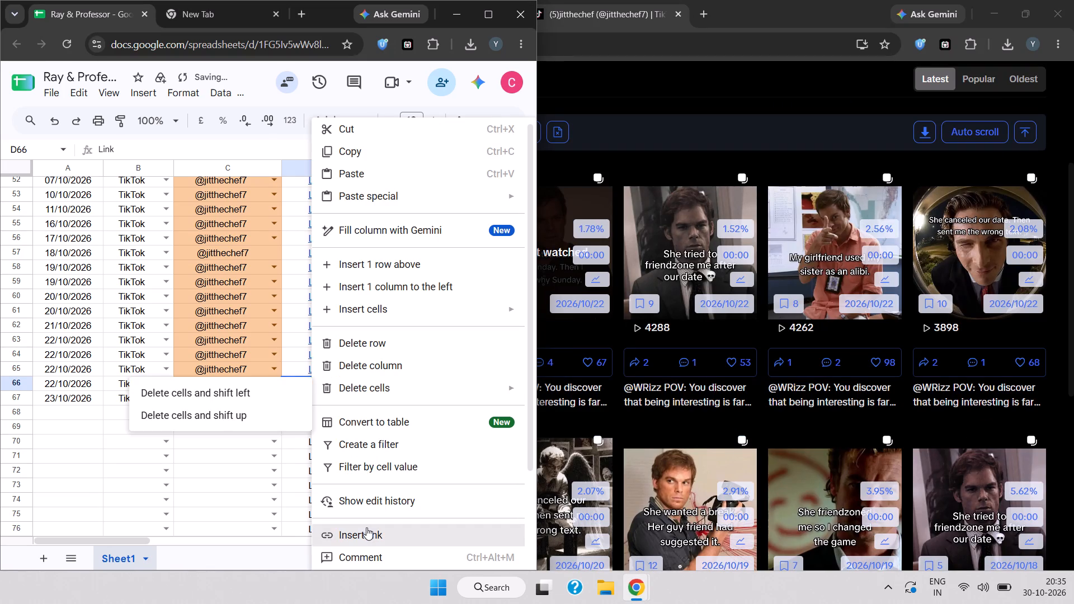
pyautogui.click(366, 527)
pyautogui.hotkey('ctrl', 'v')
pyautogui.press('Return')
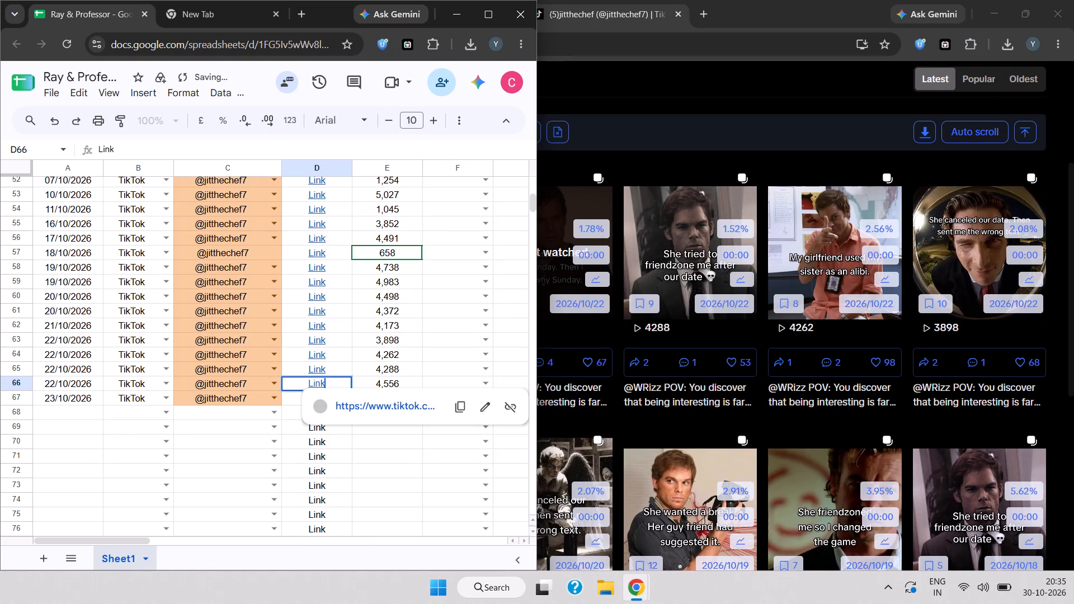
pyautogui.click(752, 0)
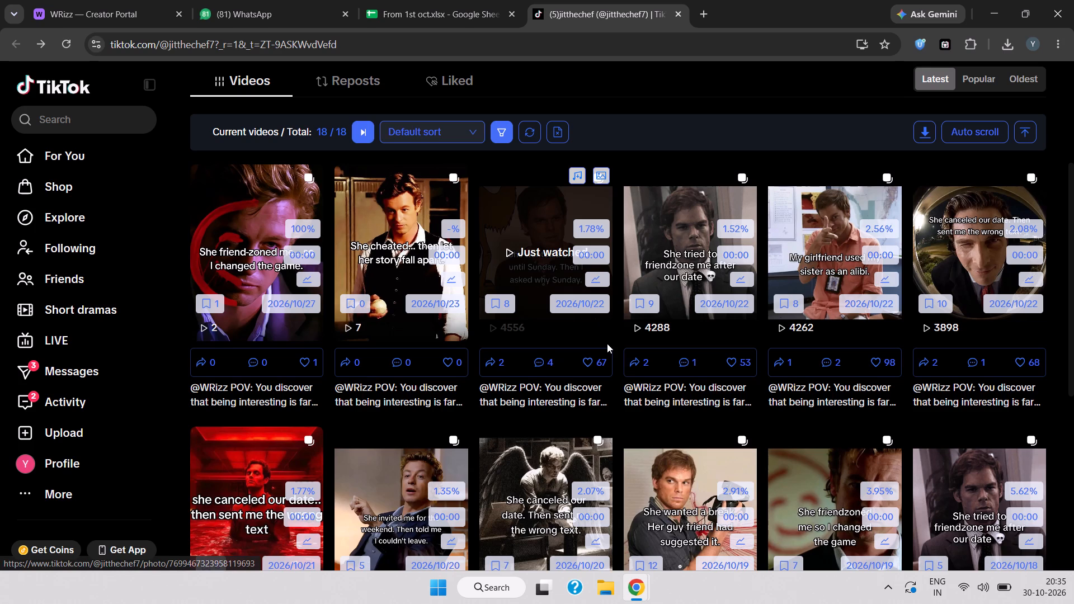
pyautogui.scroll(1, 414, 240)
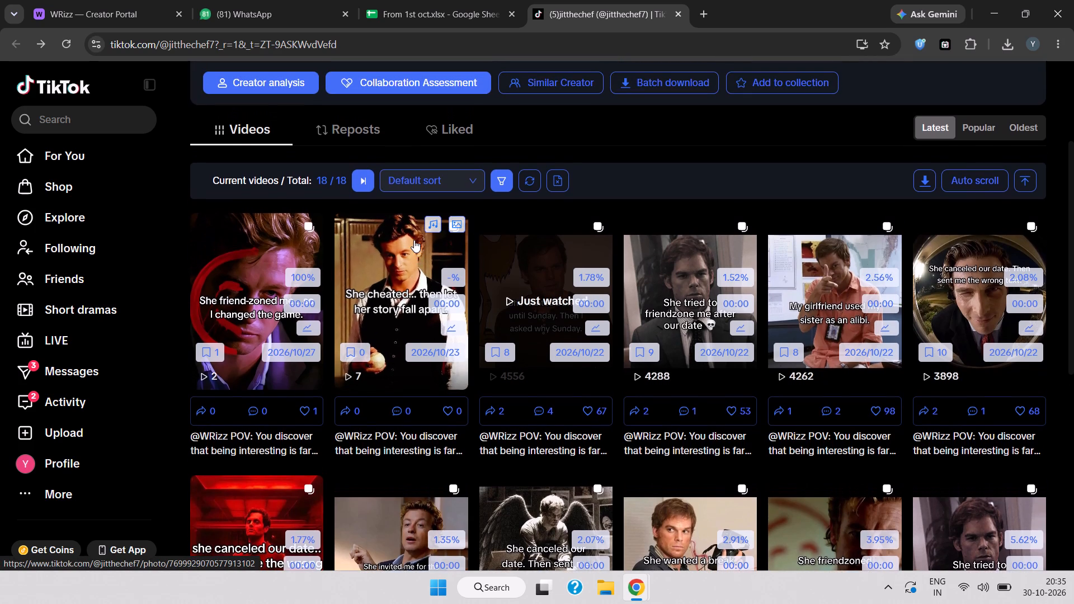
pyautogui.click(406, 263)
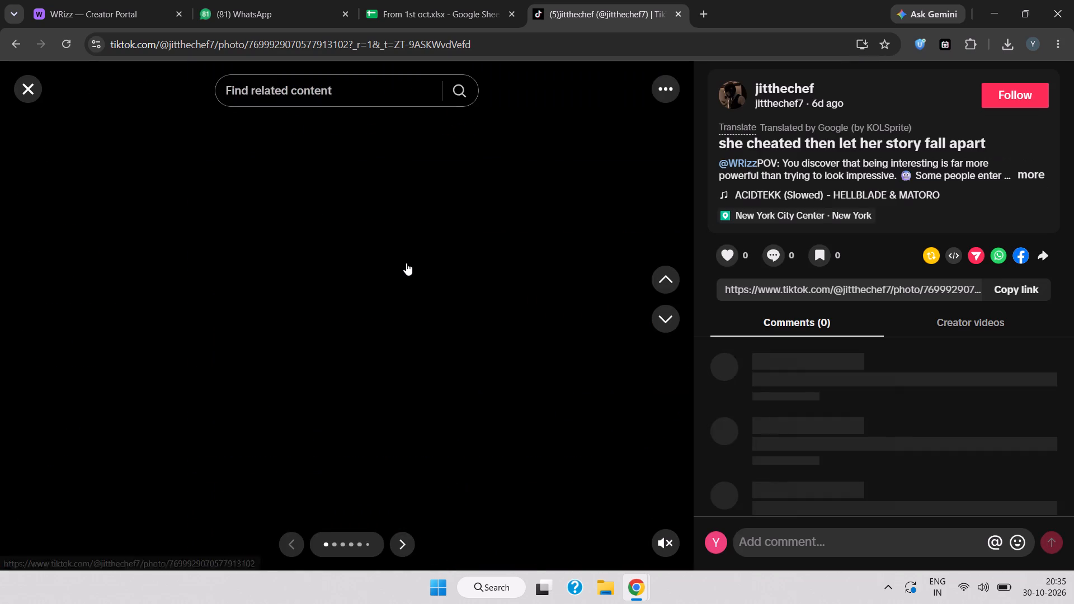
pyautogui.click(996, 290)
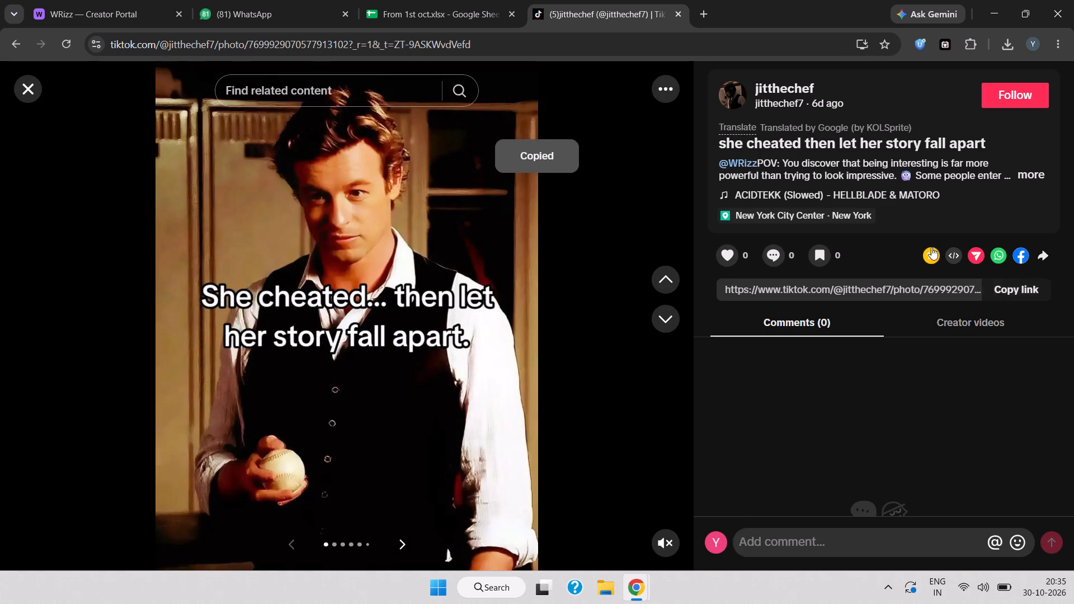
pyautogui.click(40, 97)
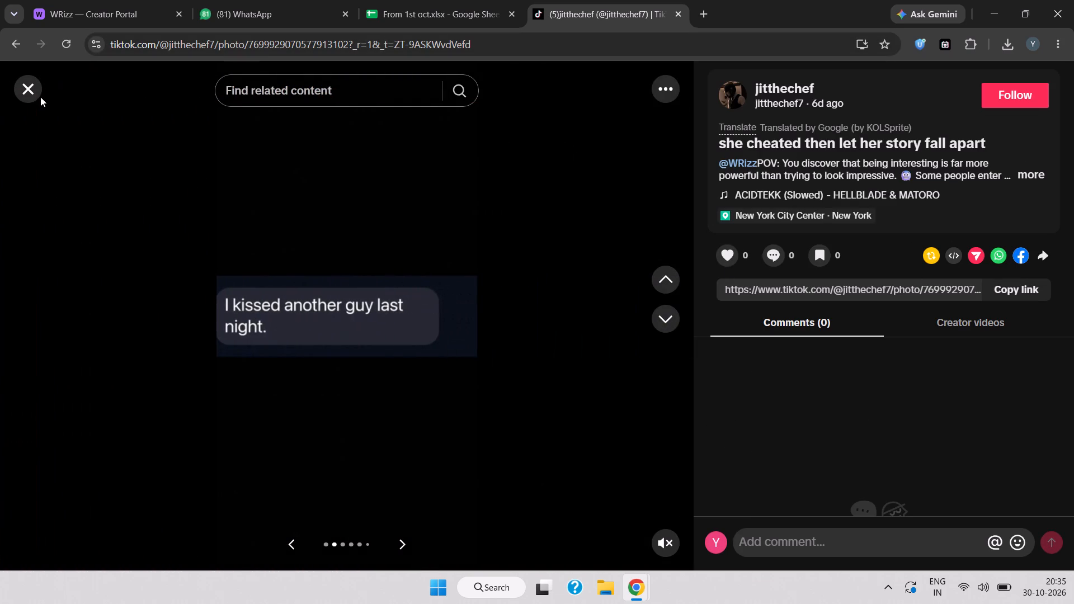
pyautogui.click(25, 96)
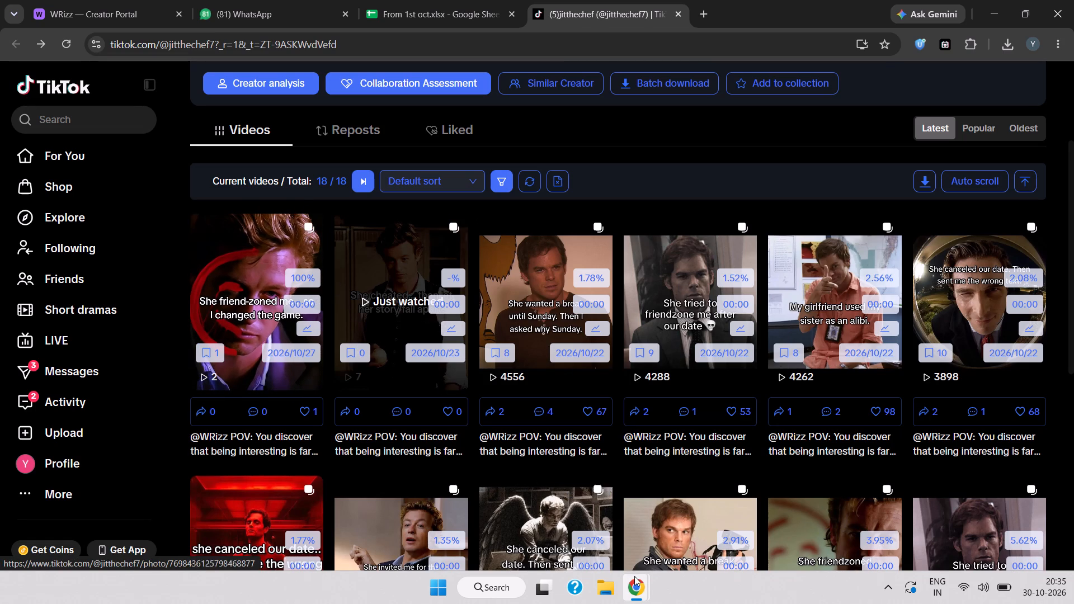
pyautogui.click(376, 308)
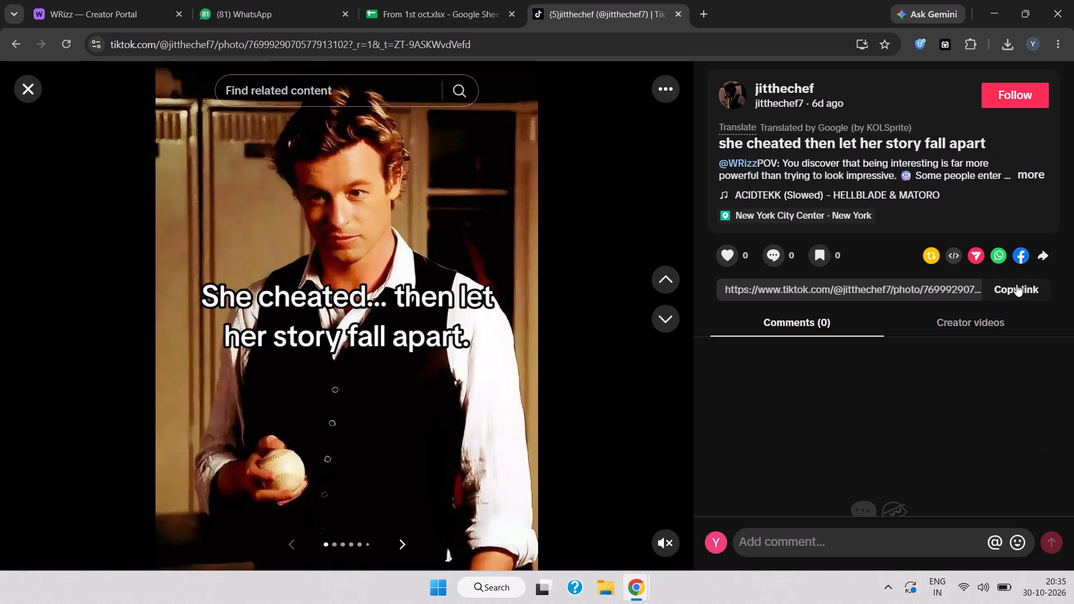
pyautogui.click(1016, 284)
pyautogui.click(23, 91)
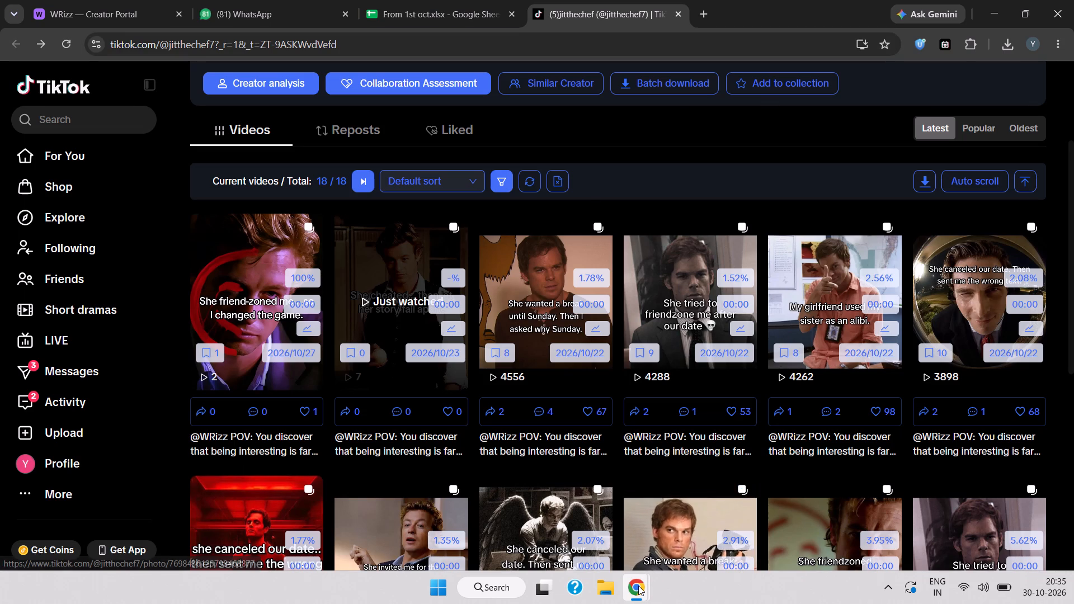
# In the Ray & Professor sheet, insert the copied post link on the Link text in cell D67.
pyautogui.click(695, 534)
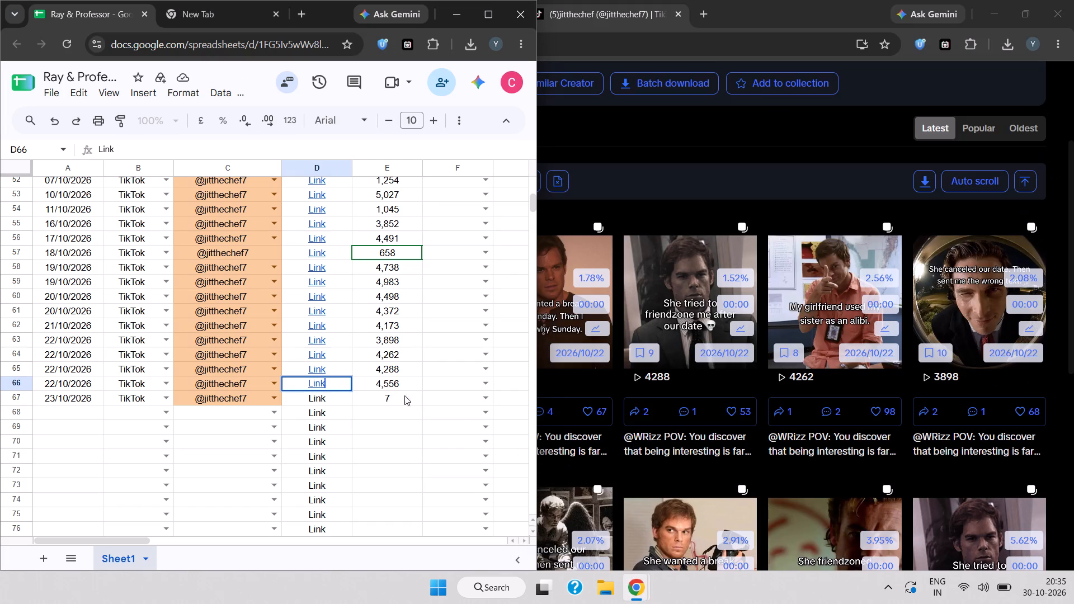
pyautogui.rightClick(321, 397)
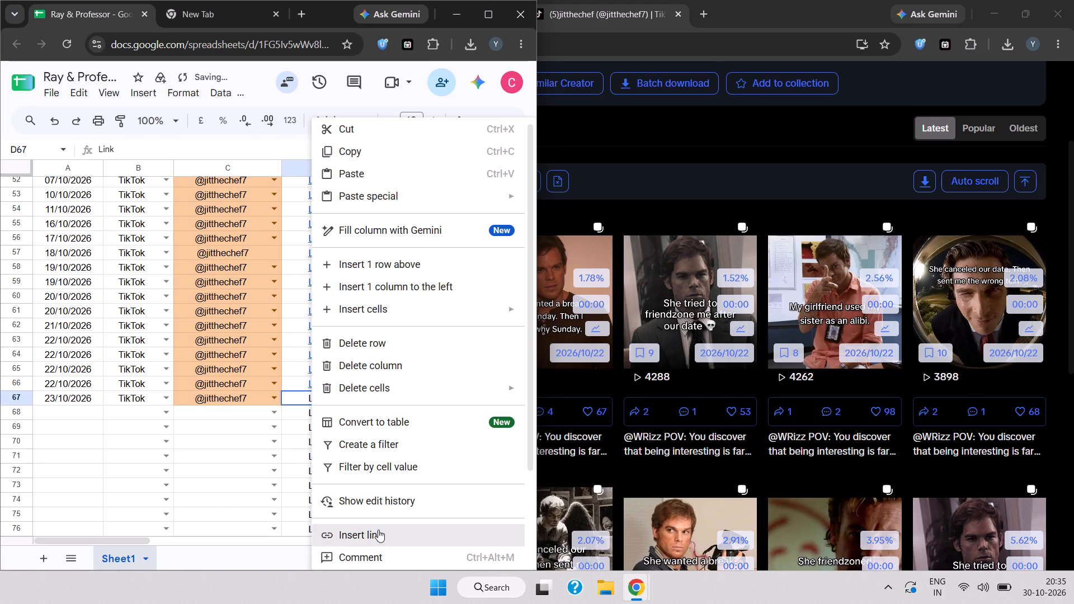
pyautogui.click(378, 530)
pyautogui.hotkey('ctrl', 'v')
pyautogui.press('Return')
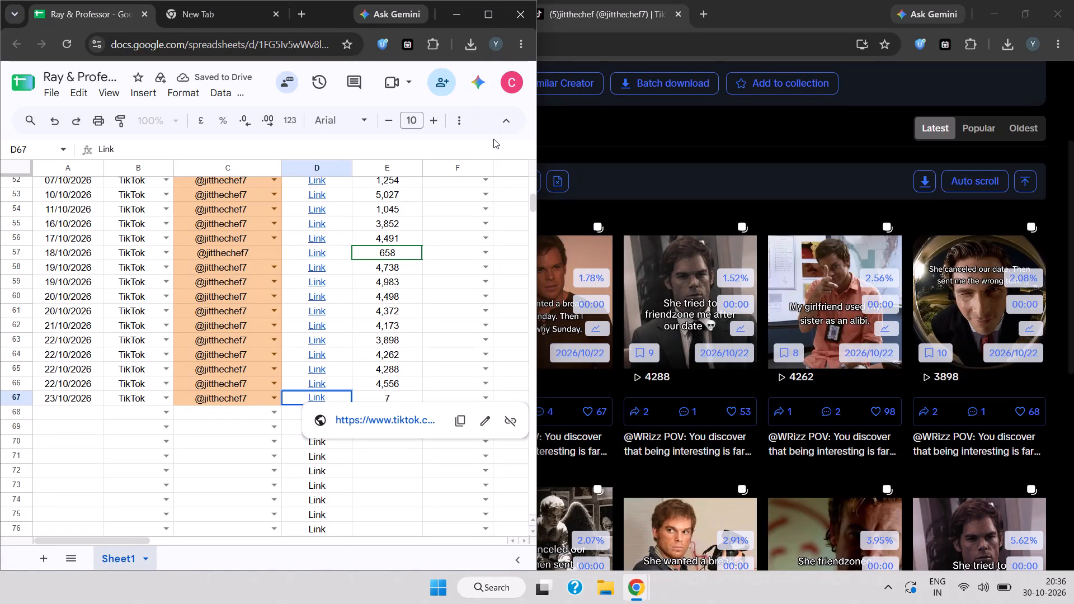
# Finish the edit in cell D67 and save the Ray & Professor sheet.
pyautogui.click(464, 144)
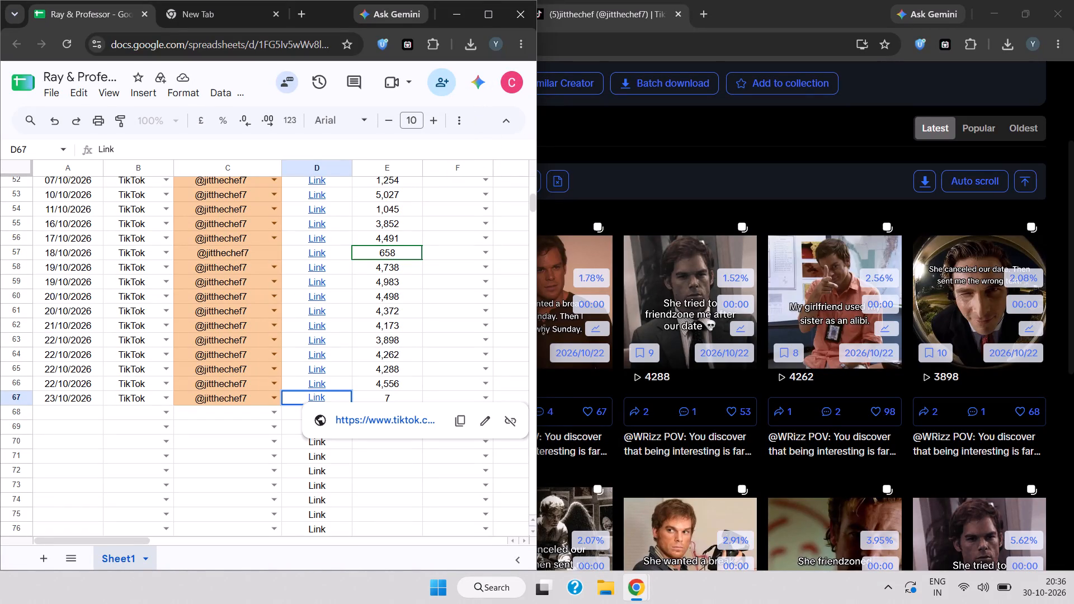
pyautogui.click(461, 146)
pyautogui.scroll(7, 434, 254)
pyautogui.scroll(-2, 434, 254)
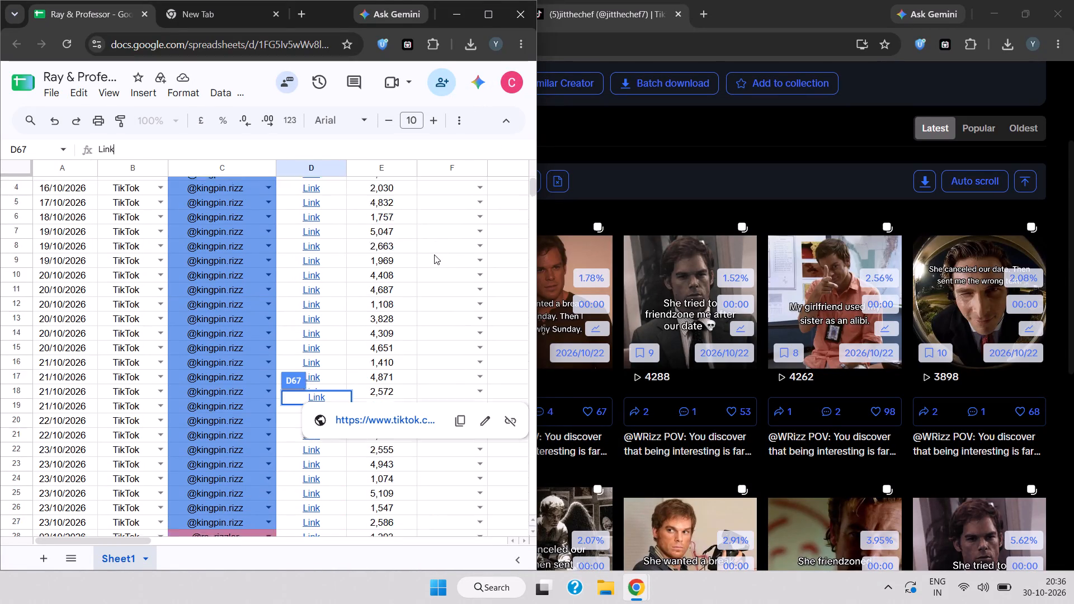
pyautogui.scroll(-6, 434, 254)
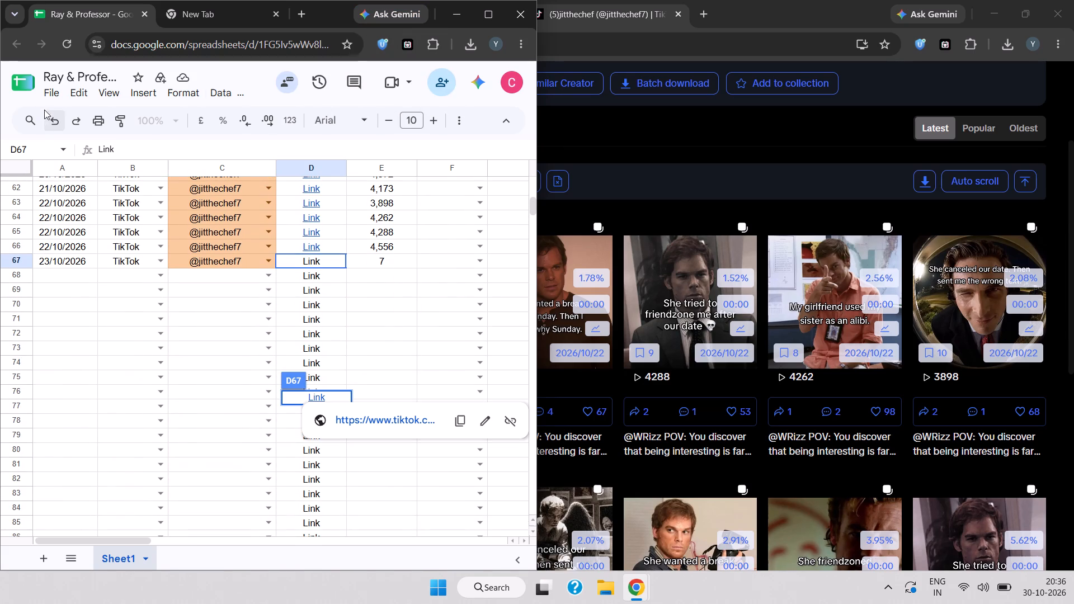
pyautogui.click(50, 93)
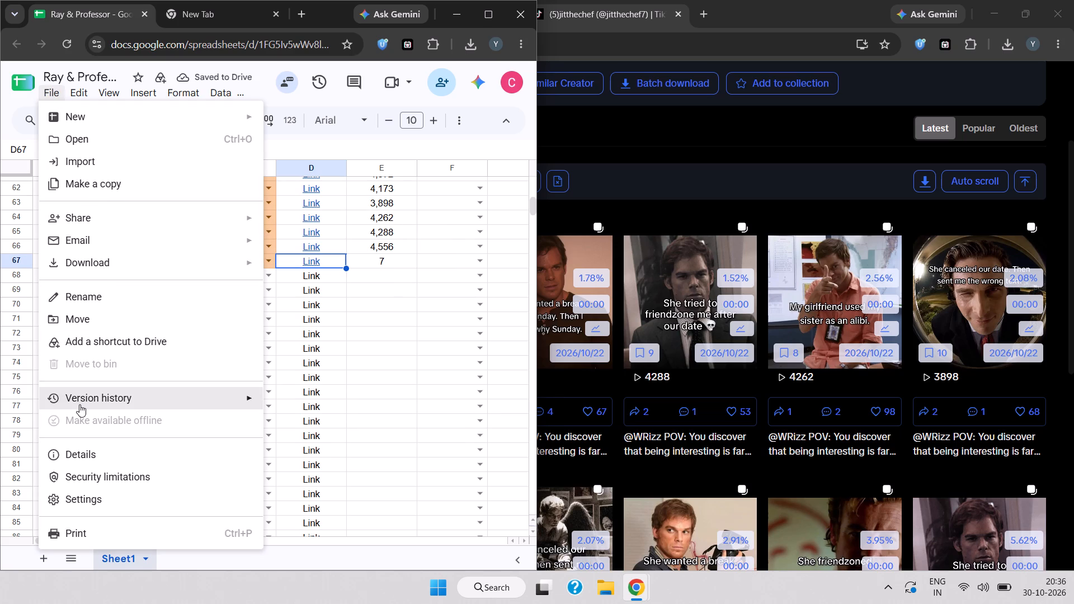
pyautogui.click(262, 85)
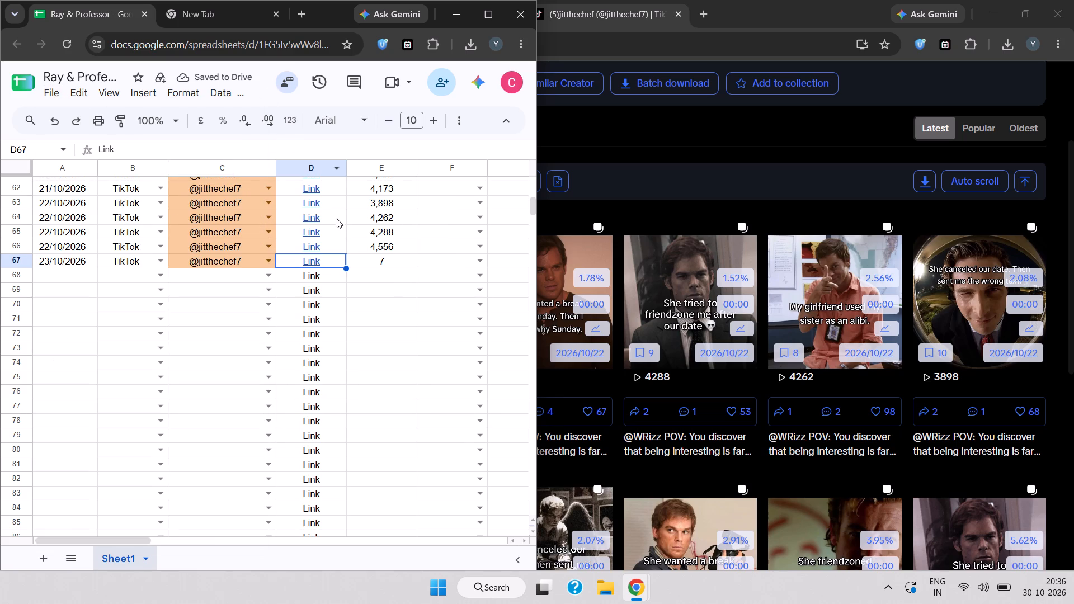
pyautogui.click(374, 273)
pyautogui.hotkey('ctrl', 's')
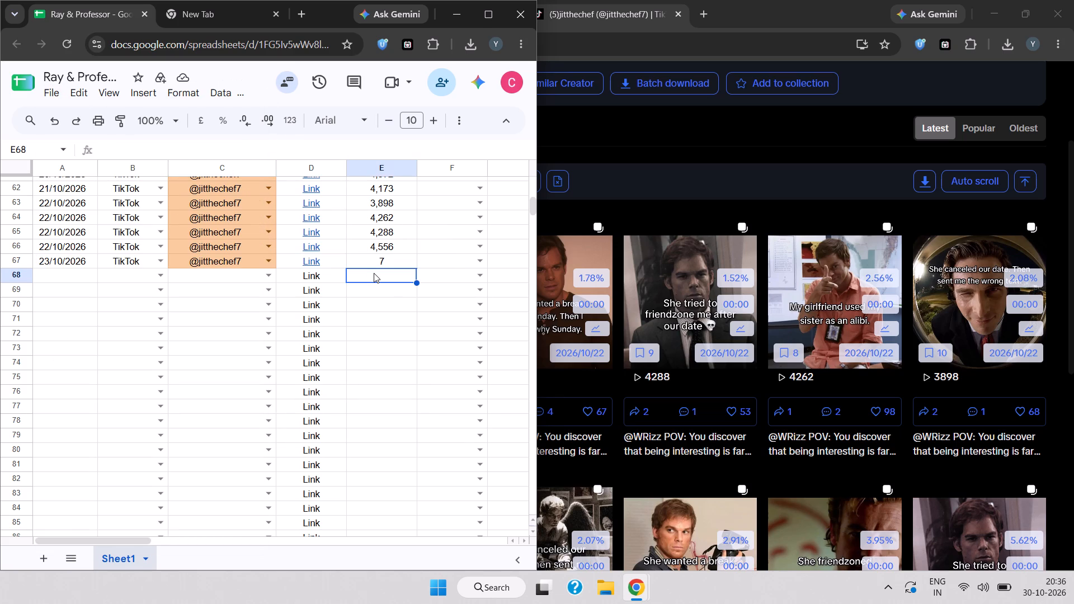
pyautogui.scroll(1, 104, 292)
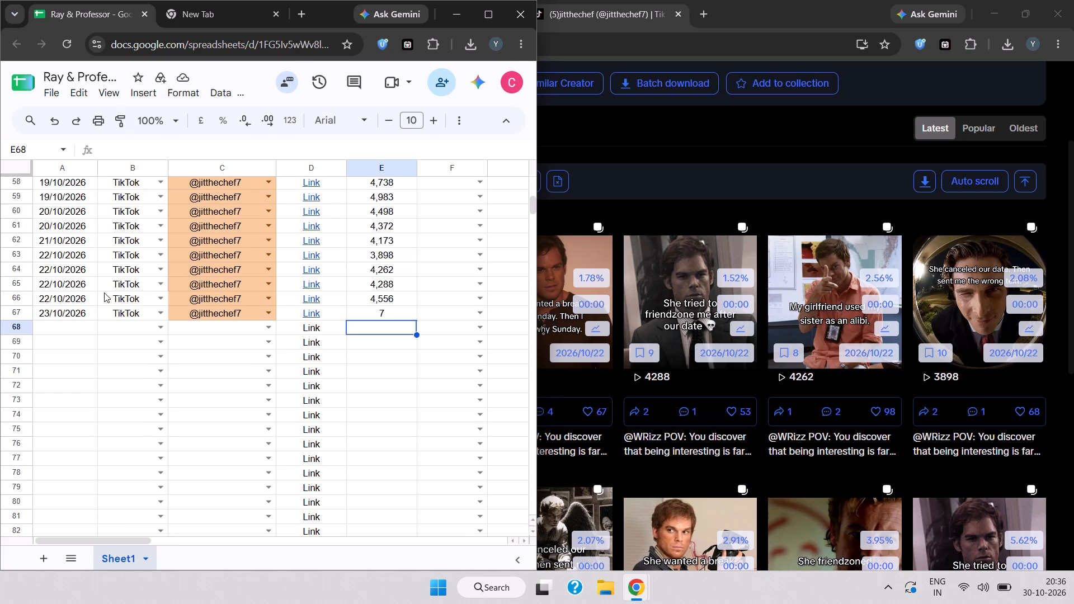
pyautogui.scroll(3, 104, 292)
pyautogui.scroll(-1, 104, 292)
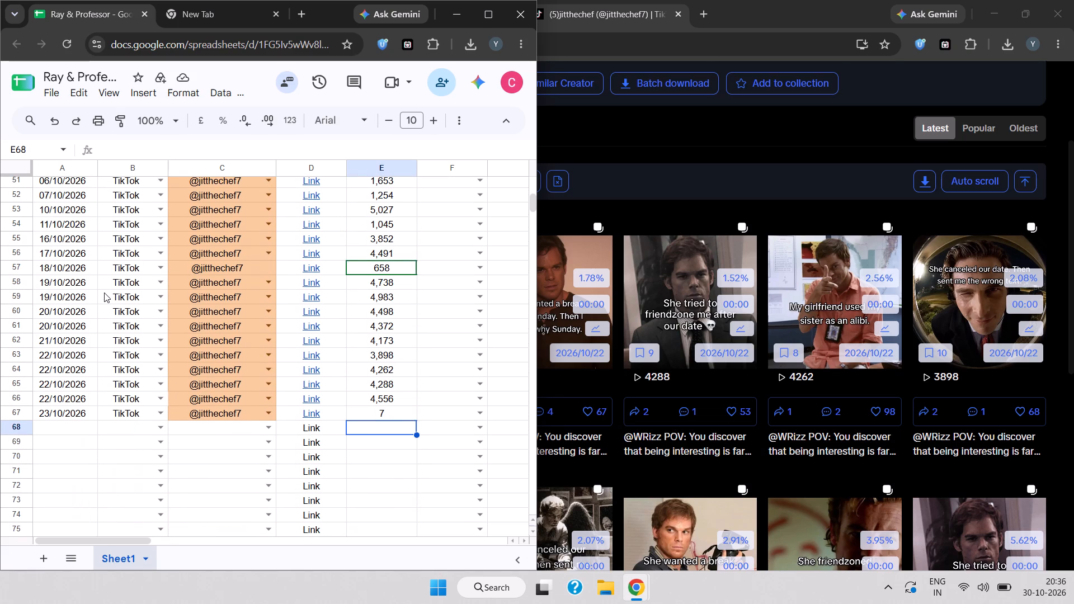
pyautogui.scroll(1, 104, 292)
pyautogui.press('Print')
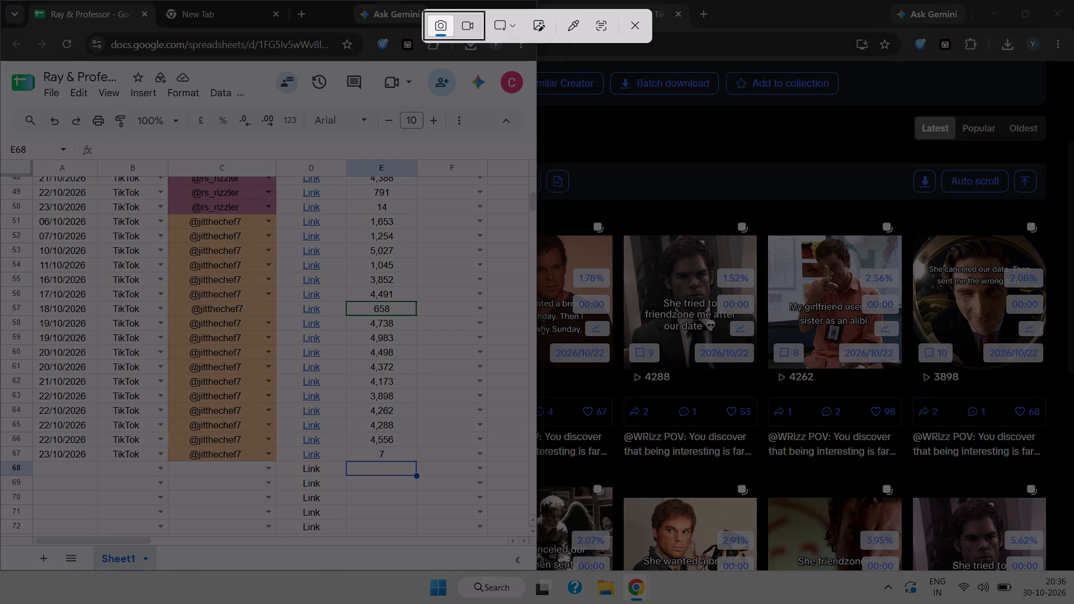
pyautogui.moveTo(0, 181); pyautogui.dragTo(477, 501)
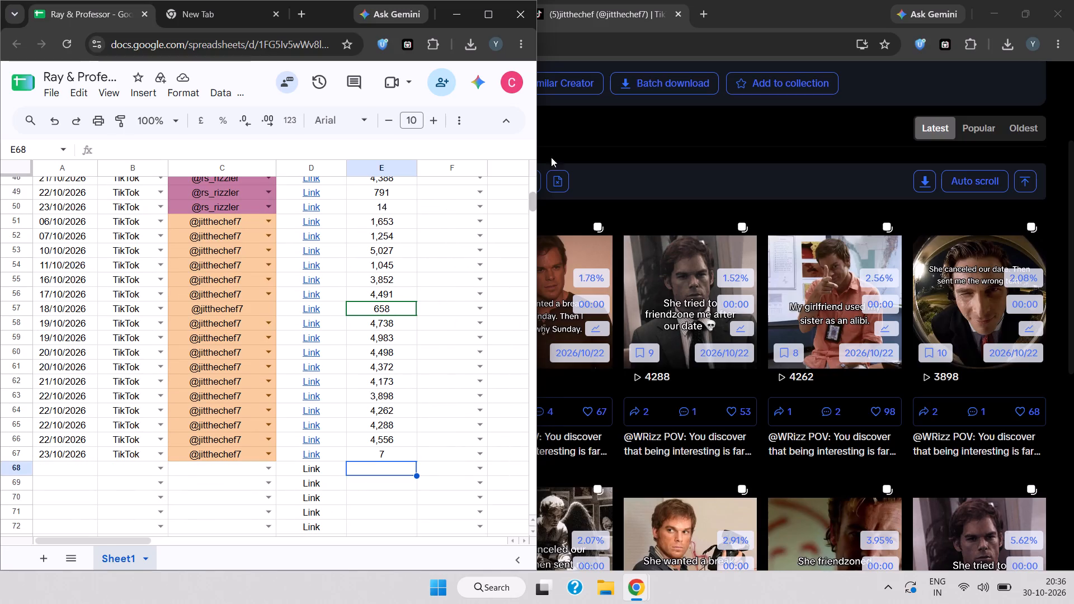
# In the other browser window, open ChatGPT (chatgpt.com) in a new tab.
pyautogui.click(741, 8)
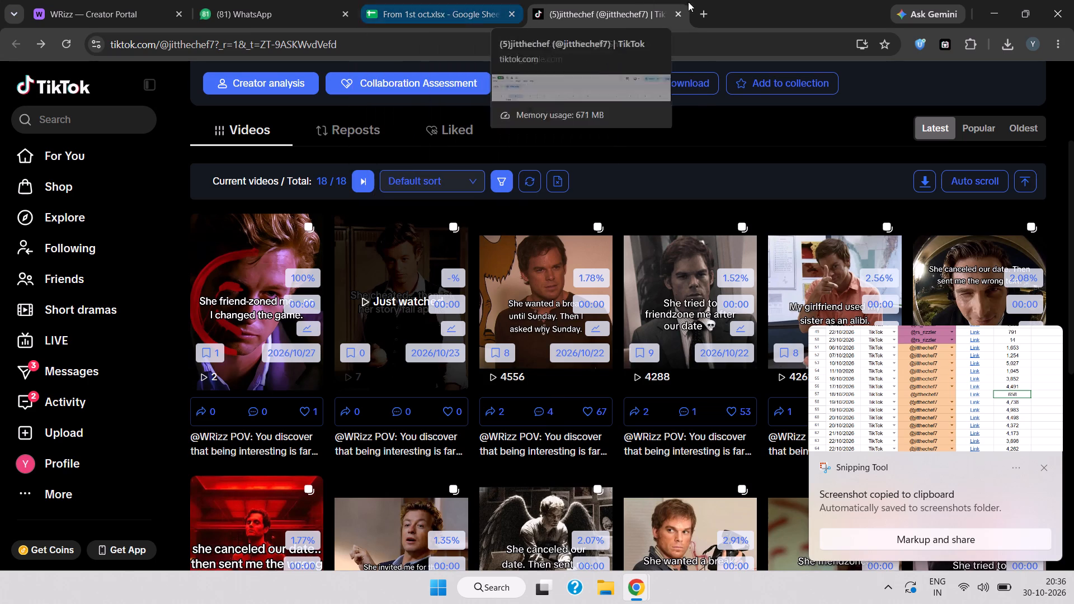
pyautogui.click(701, 8)
pyautogui.write('ch')
pyautogui.press('Return')
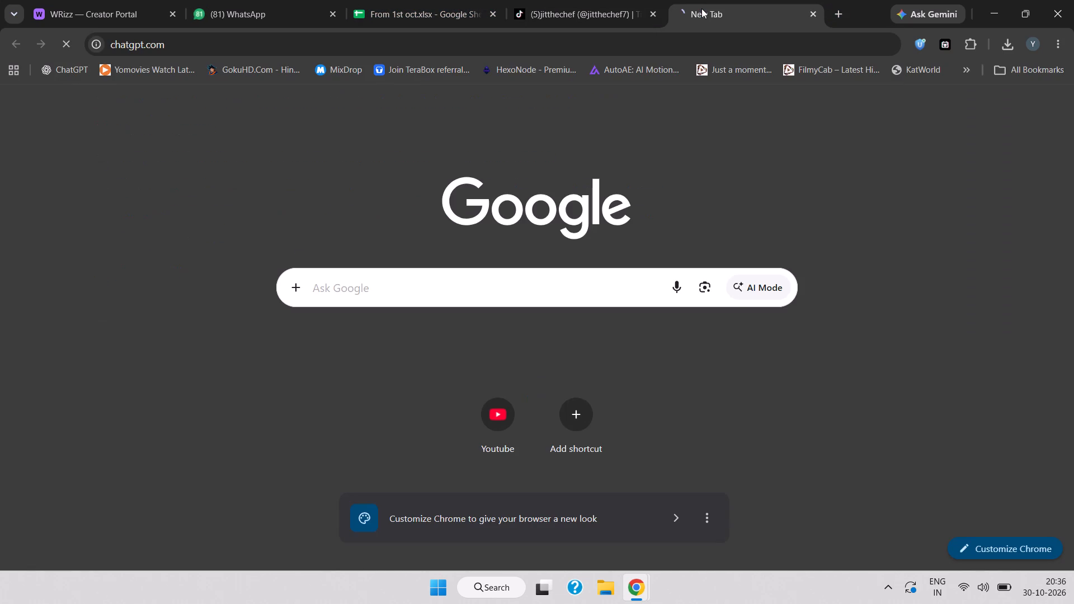
pyautogui.click(92, 0)
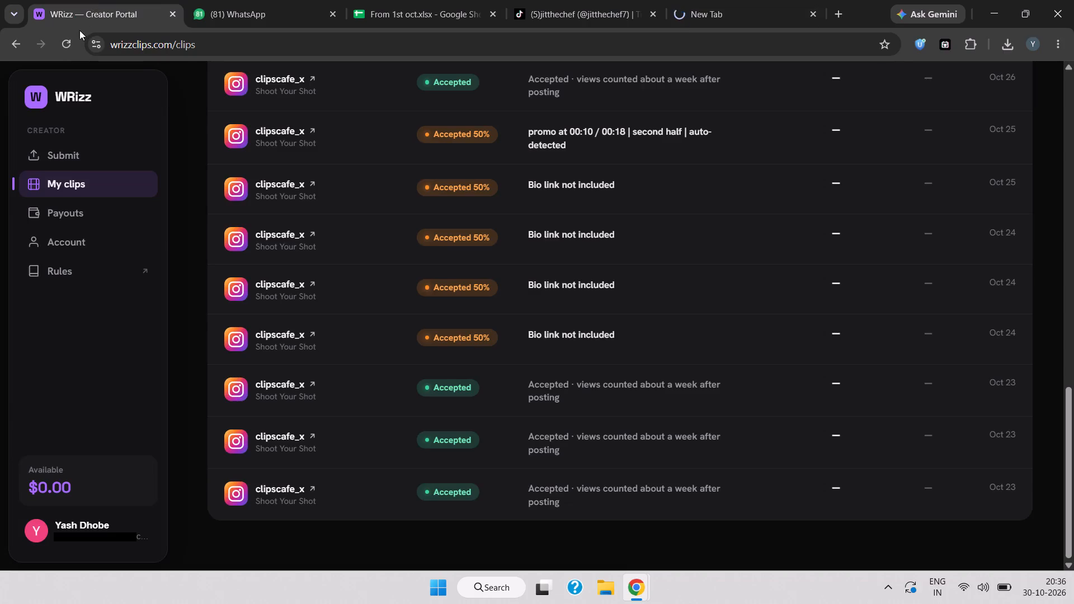
pyautogui.click(63, 40)
pyautogui.scroll(10, 515, 304)
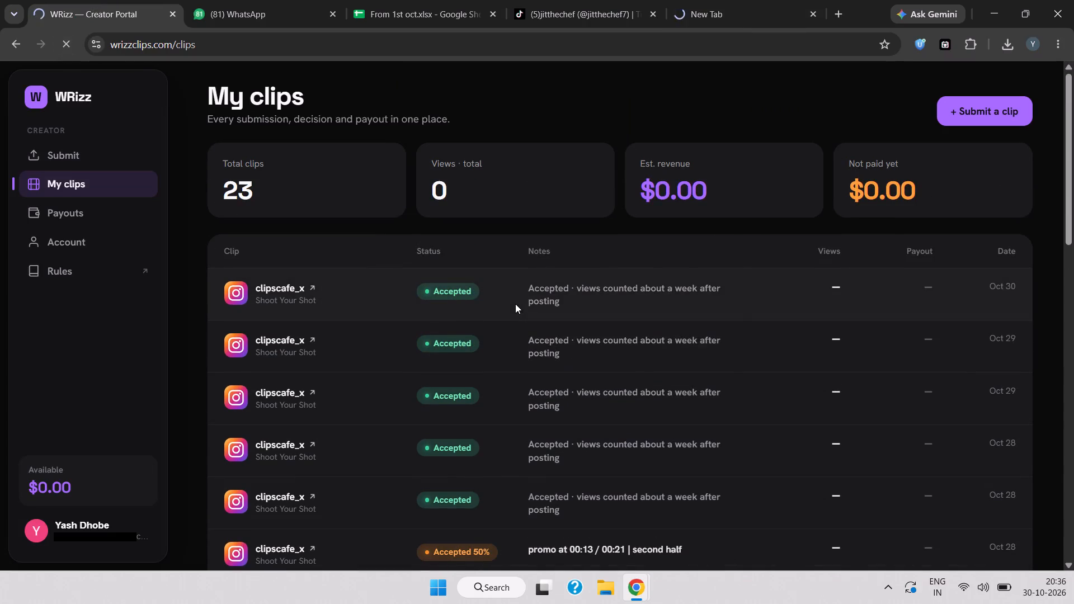
pyautogui.click(779, 0)
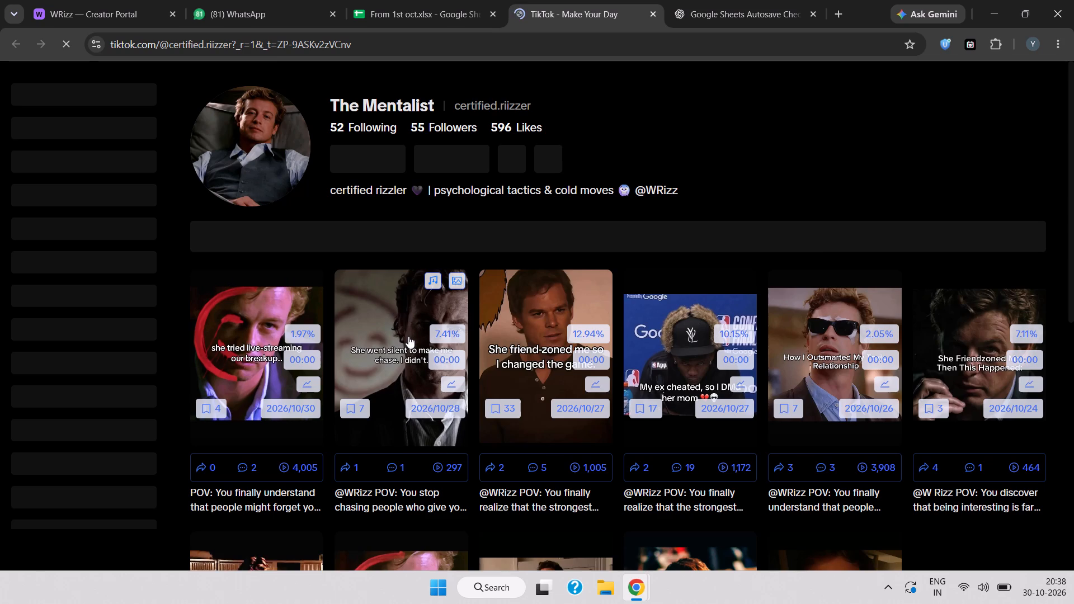
pyautogui.scroll(-7, 408, 336)
pyautogui.scroll(-14, 408, 336)
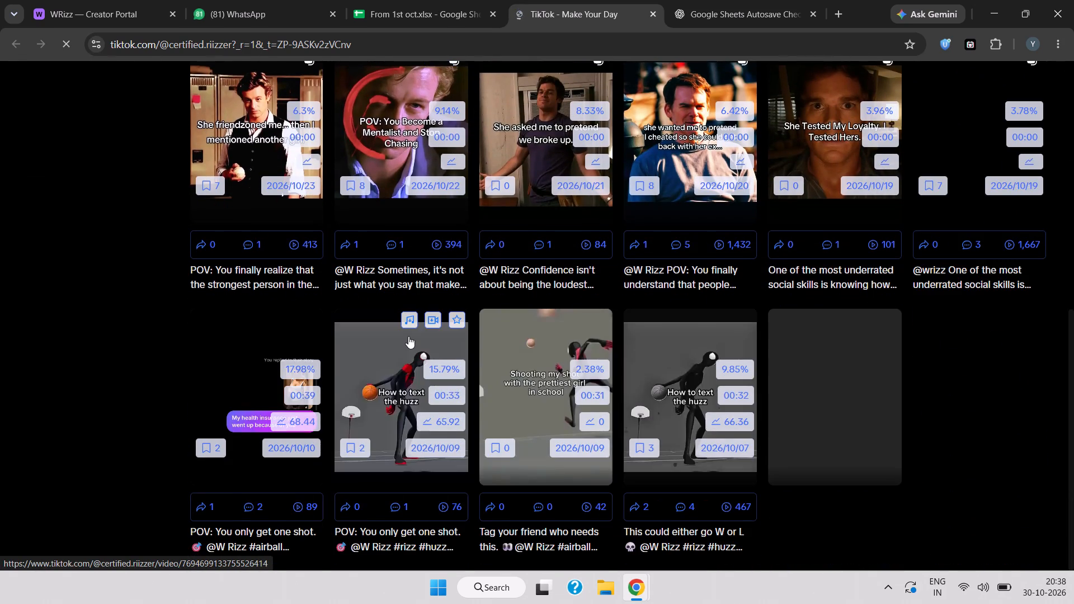
pyautogui.scroll(9, 408, 336)
pyautogui.scroll(-12, 408, 336)
pyautogui.scroll(8, 408, 336)
pyautogui.scroll(-19, 408, 336)
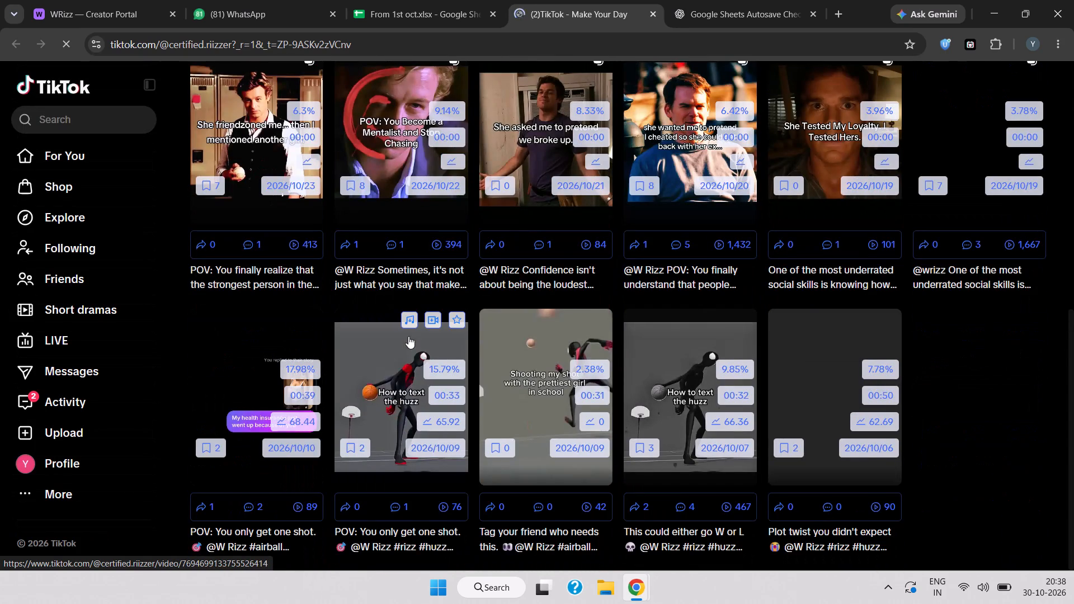
pyautogui.scroll(10, 408, 336)
pyautogui.scroll(-12, 408, 336)
pyautogui.scroll(13, 408, 336)
pyautogui.scroll(-13, 408, 336)
pyautogui.scroll(16, 408, 336)
pyautogui.scroll(-16, 408, 336)
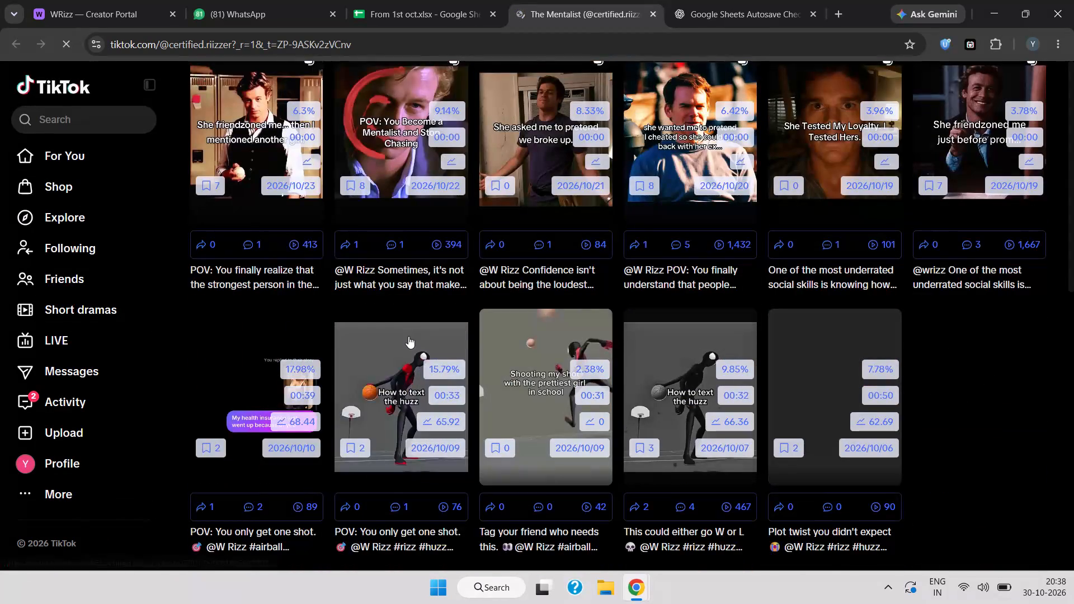
pyautogui.hscroll(-4, 408, 336)
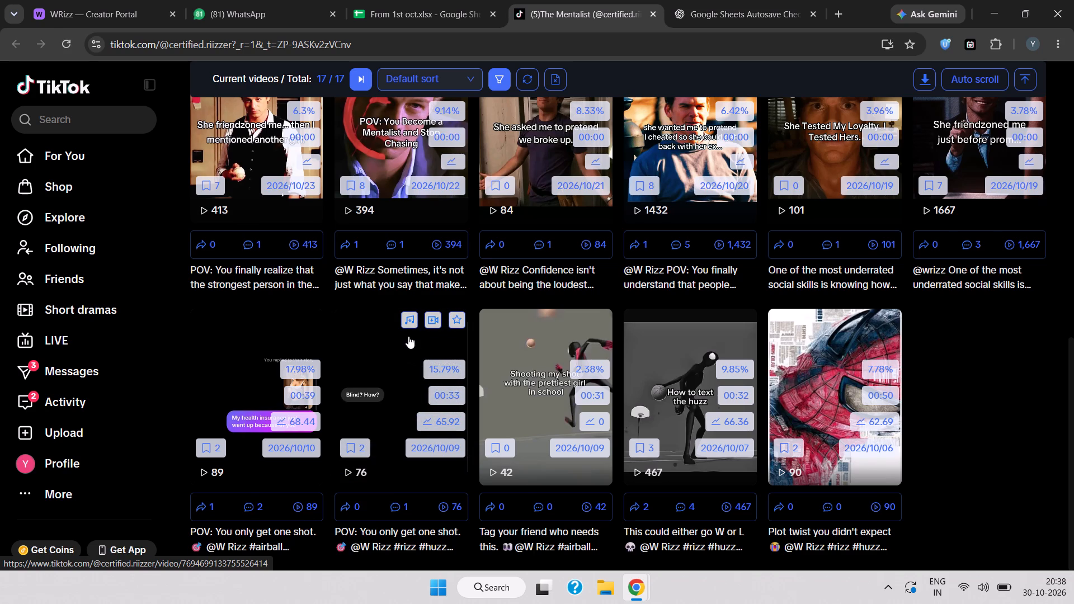
pyautogui.scroll(7, 964, 466)
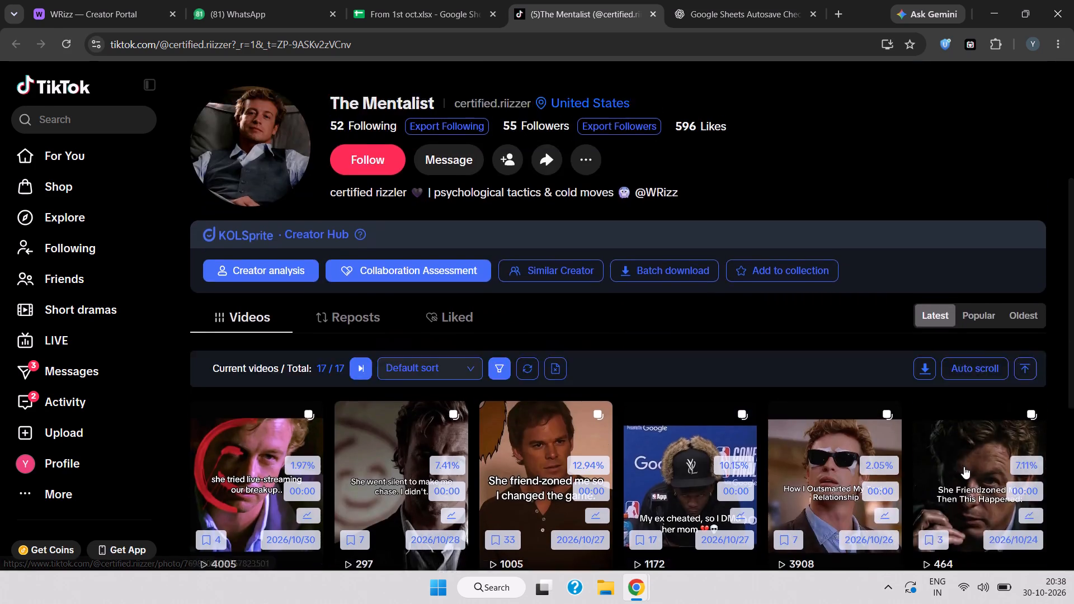
pyautogui.scroll(-8, 964, 466)
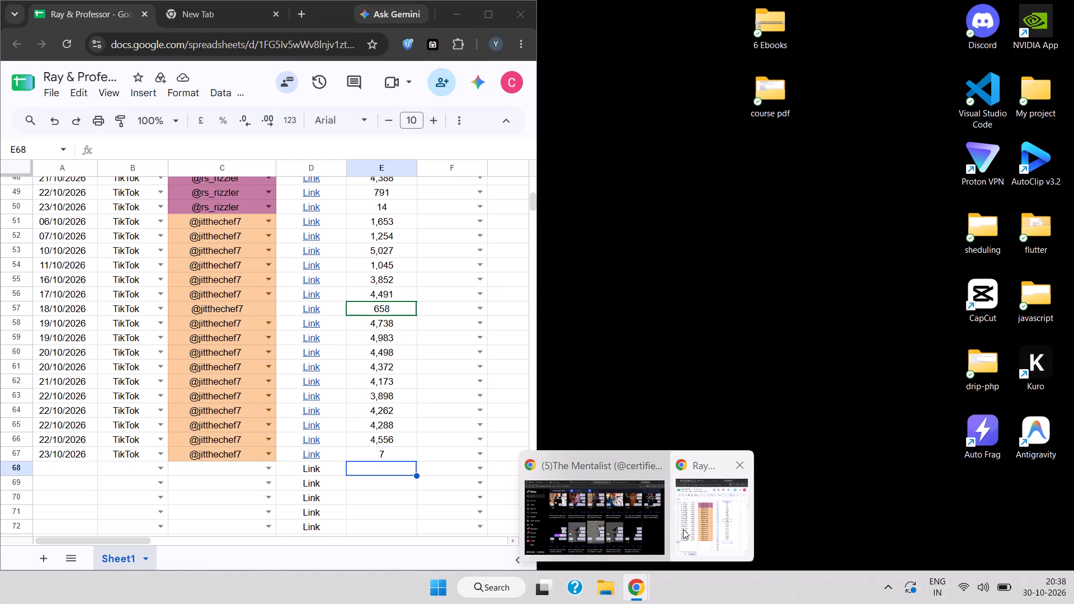
pyautogui.click(683, 529)
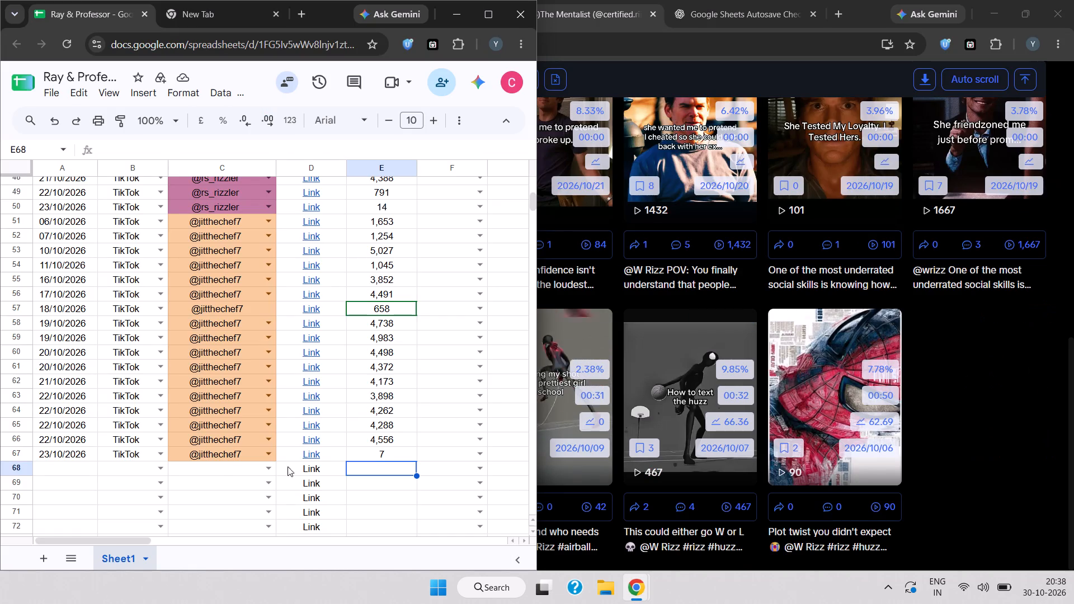
pyautogui.click(1054, 372)
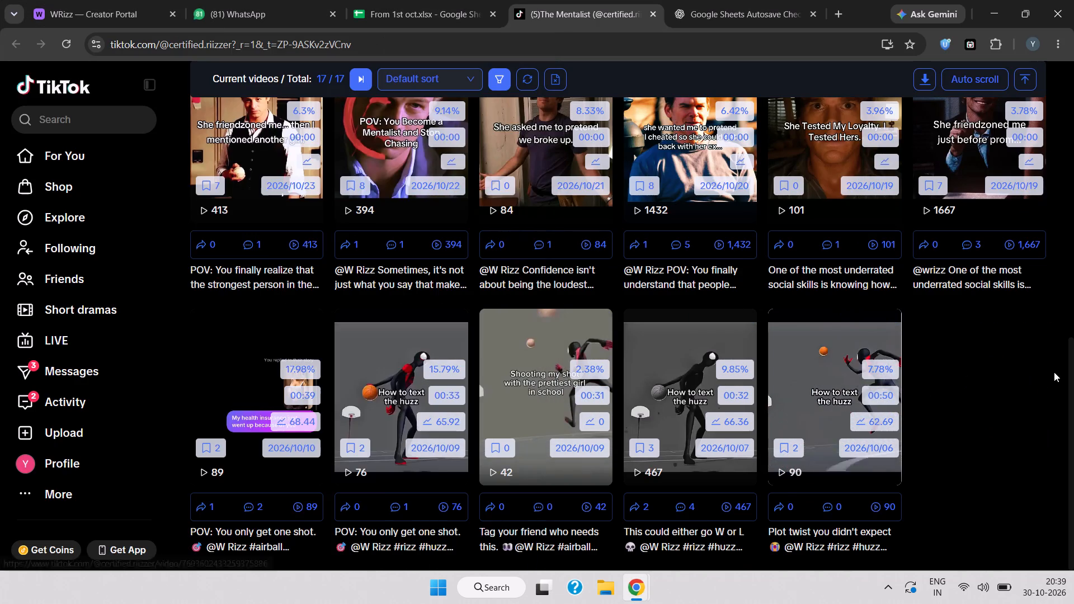
pyautogui.scroll(4, 1054, 372)
pyautogui.scroll(3, 755, 295)
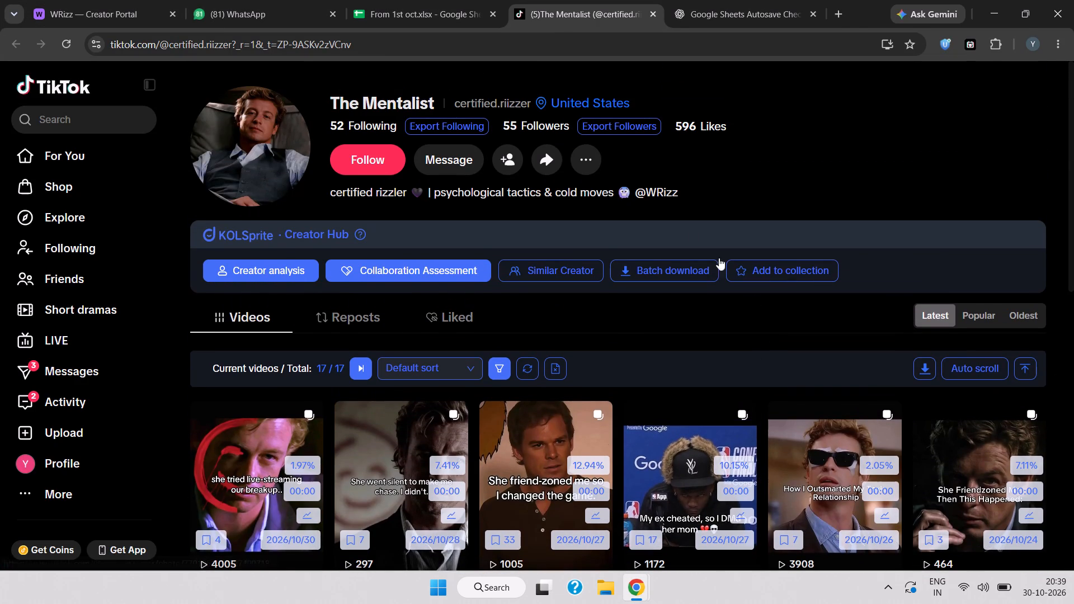
pyautogui.doubleClick(484, 99)
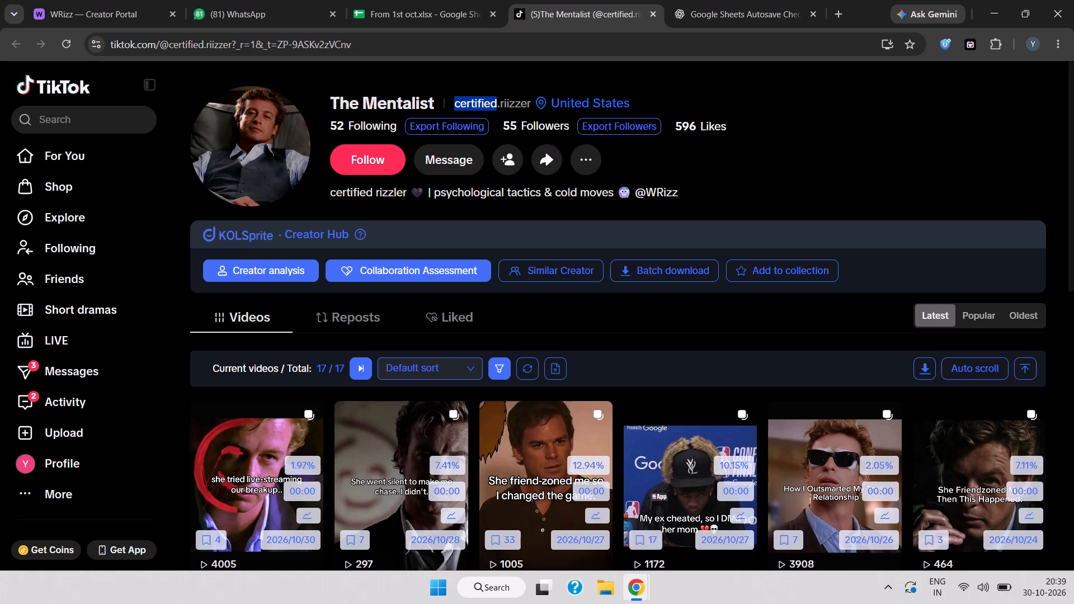
pyautogui.doubleClick(484, 99)
pyautogui.hotkey('ctrl', 'c')
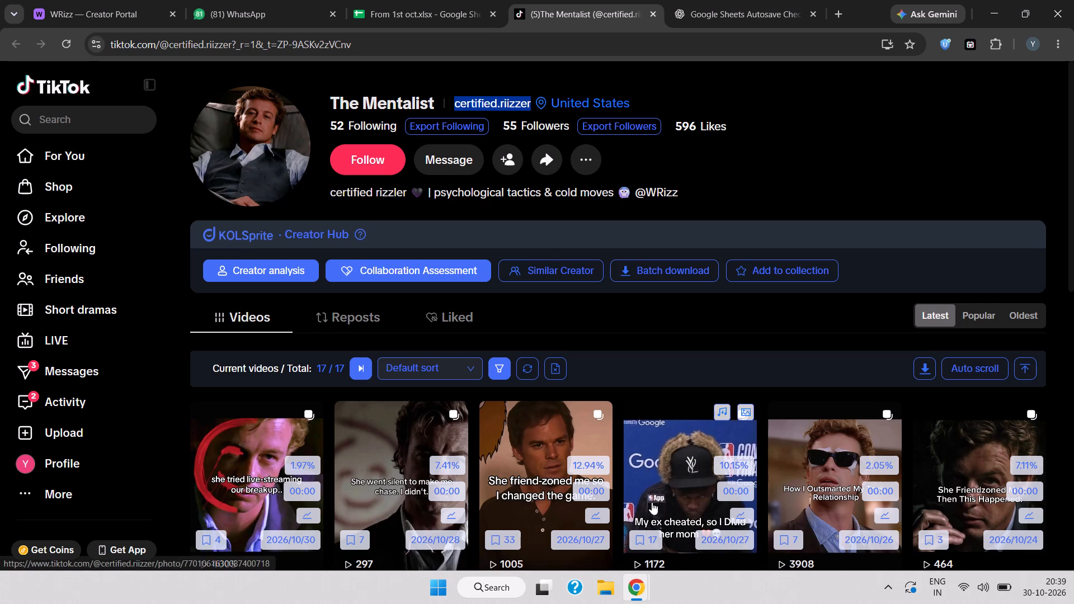
pyautogui.click(691, 530)
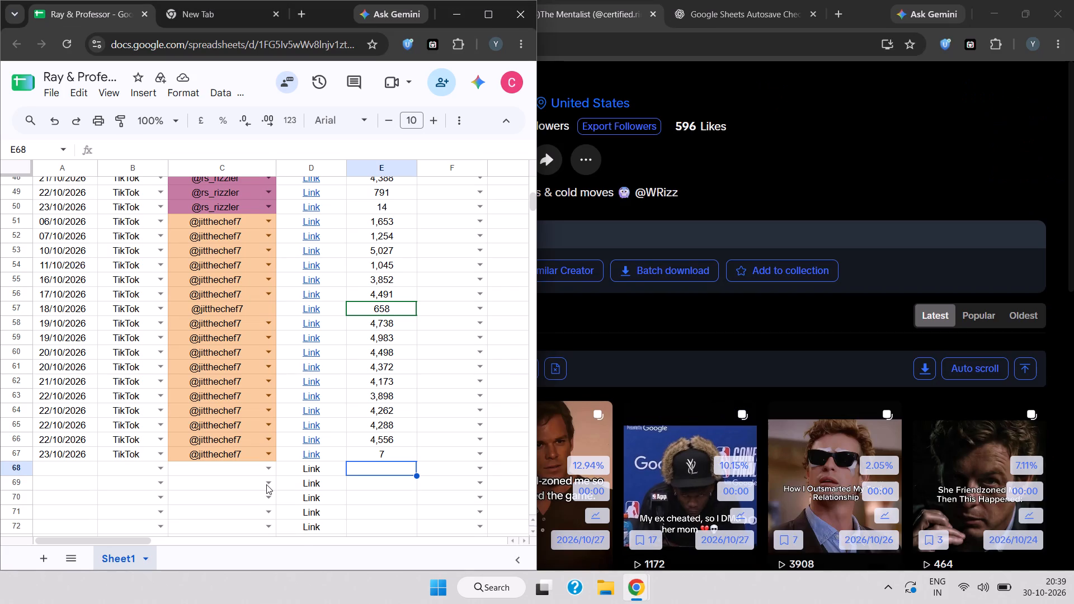
pyautogui.scroll(-1, 266, 484)
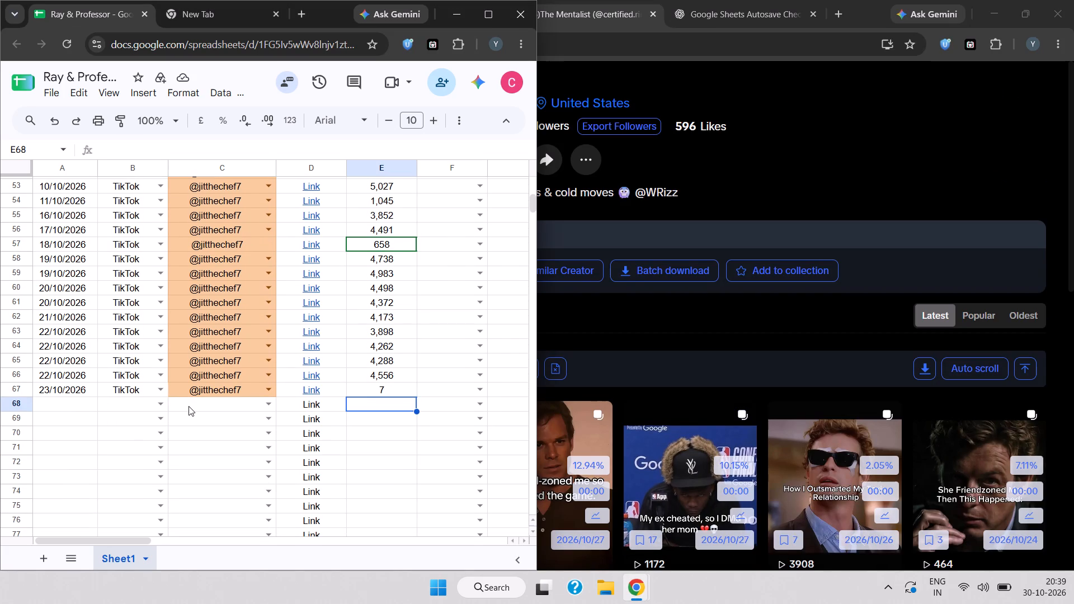
pyautogui.scroll(2, 59, 407)
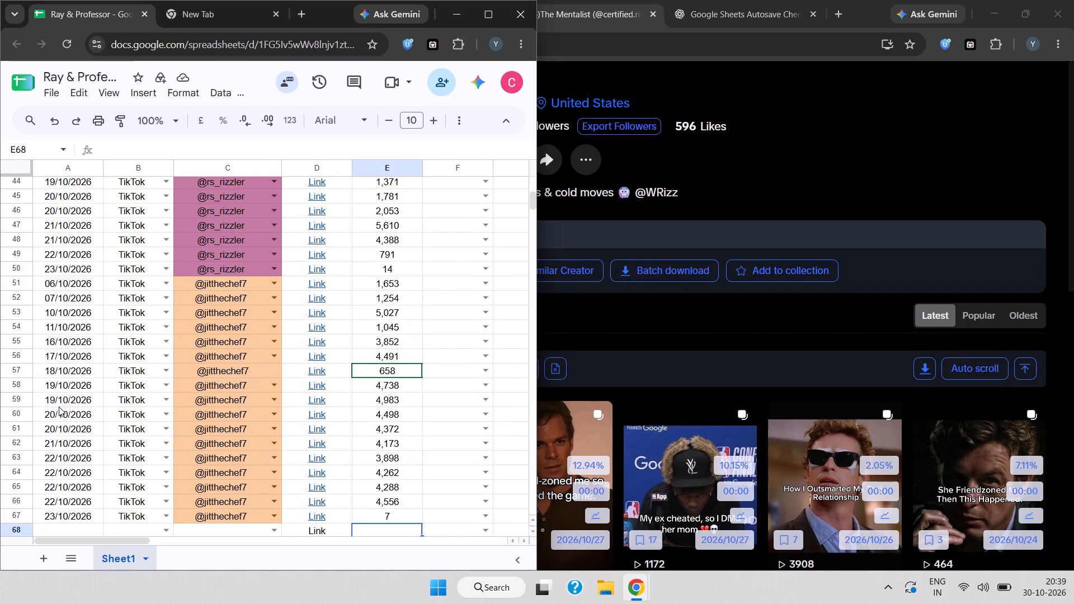
pyautogui.scroll(7, 59, 407)
pyautogui.scroll(-1, 59, 407)
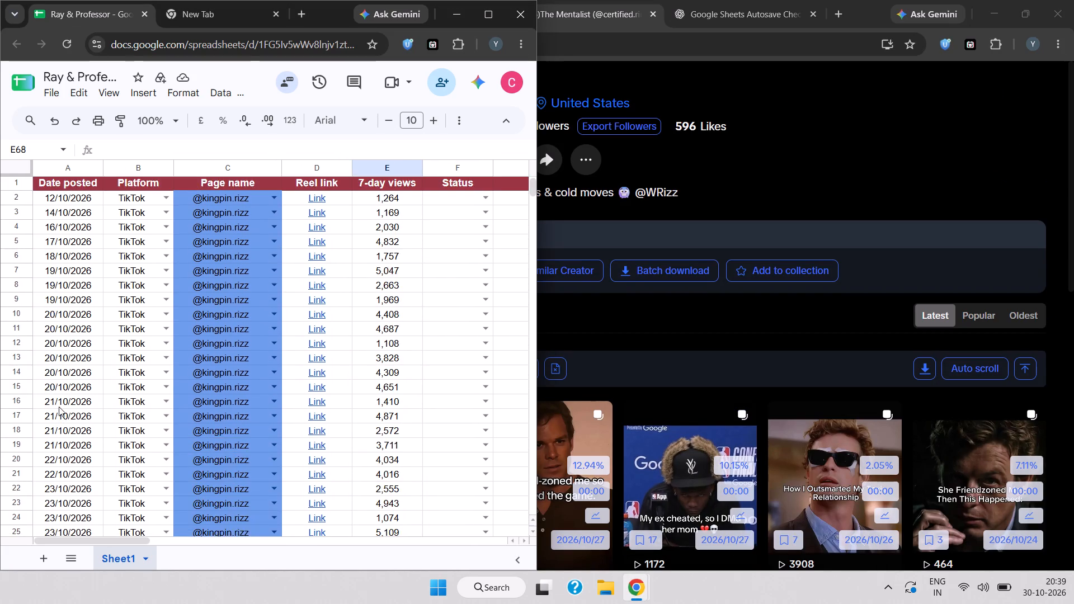
pyautogui.scroll(-1, 59, 407)
pyautogui.scroll(5, 59, 407)
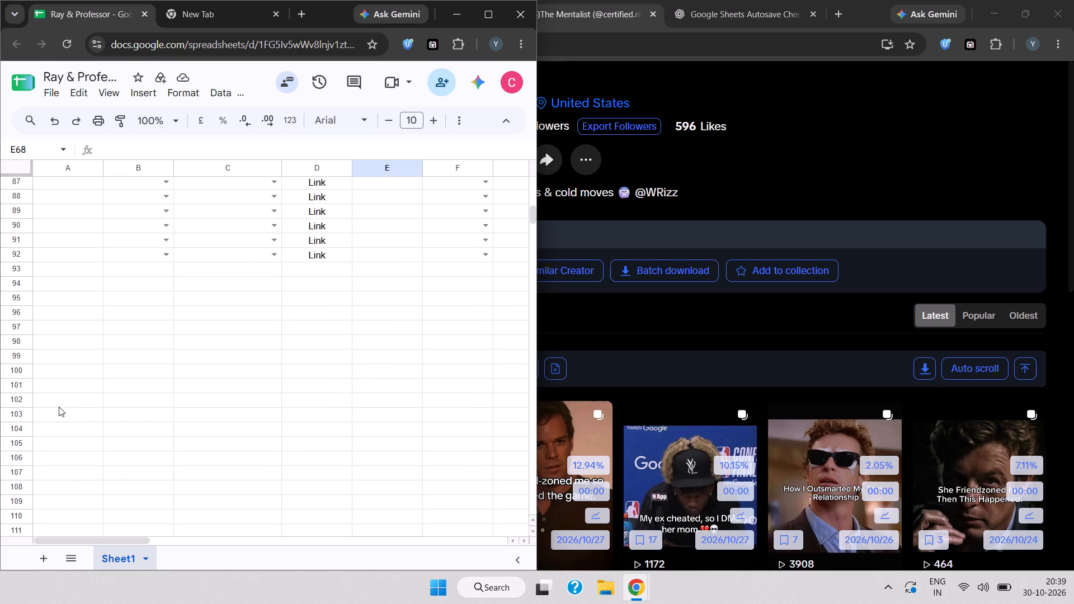
pyautogui.scroll(3, 59, 407)
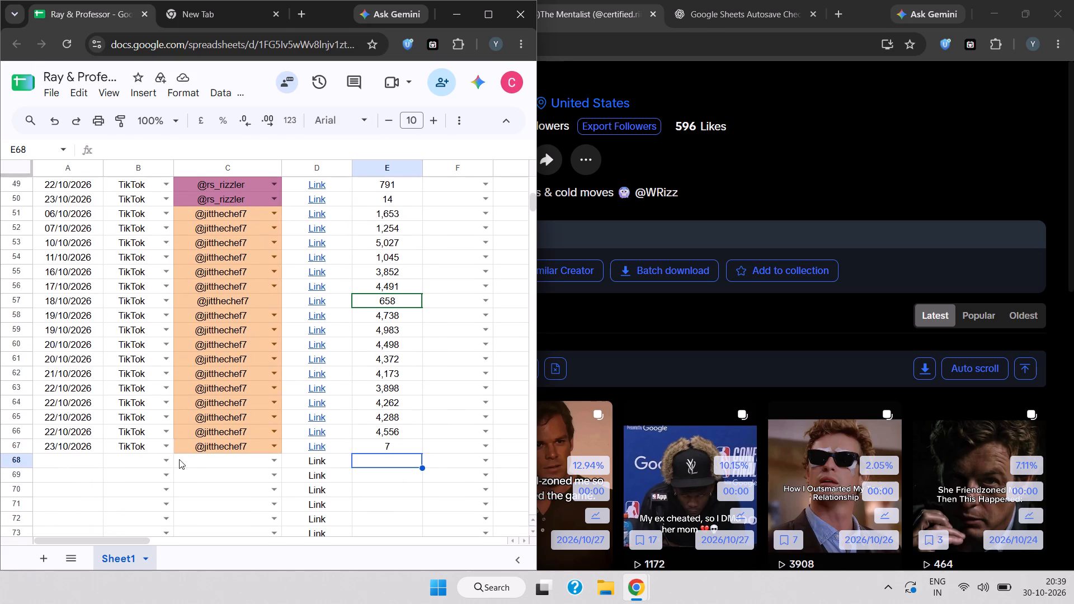
pyautogui.click(272, 463)
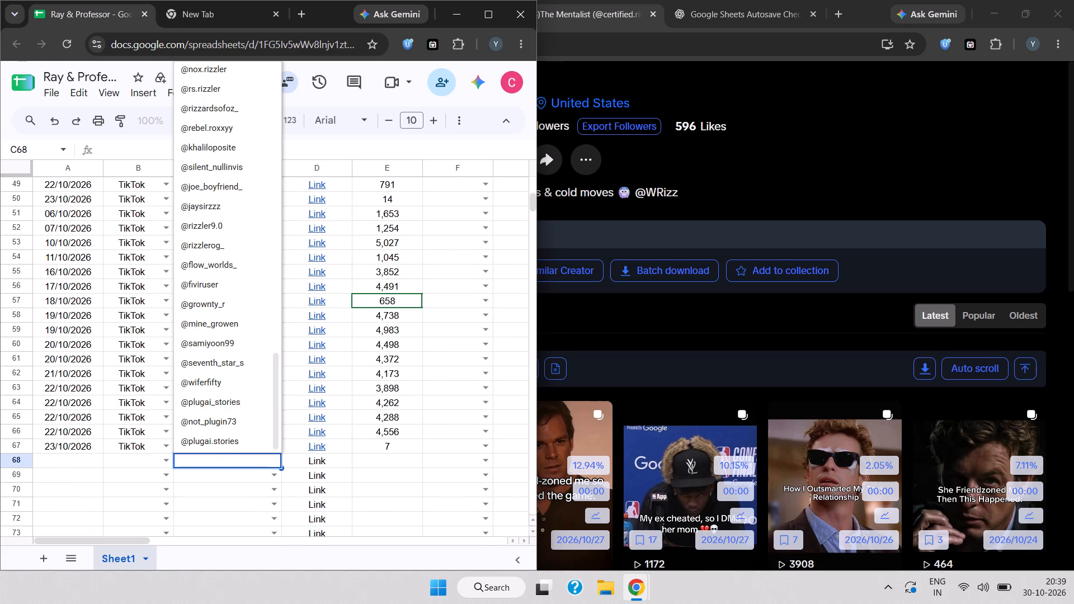
pyautogui.hotkey('ctrl', 'v')
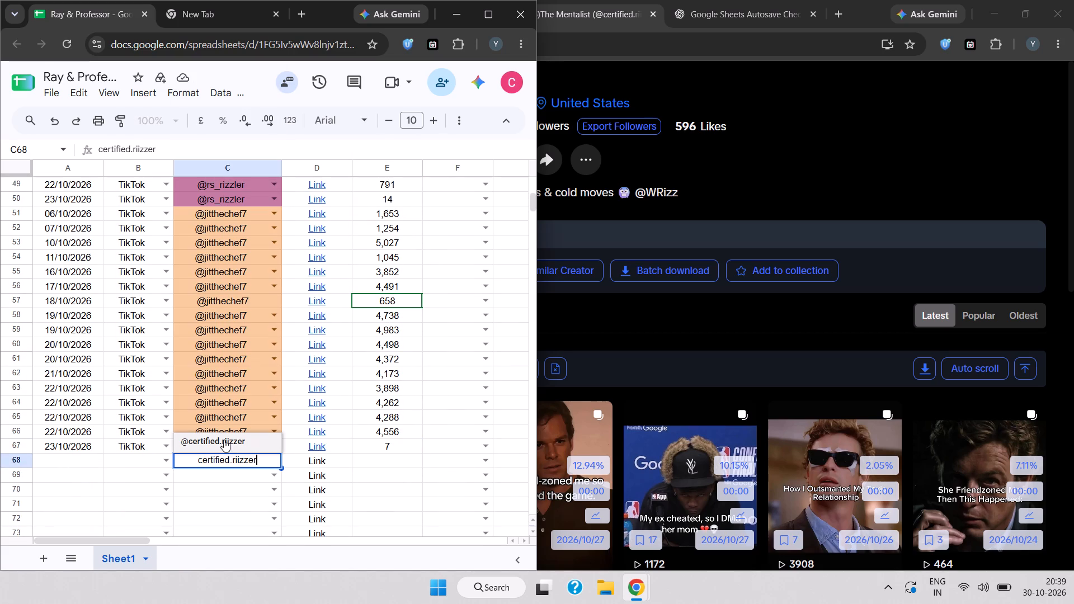
pyautogui.click(224, 440)
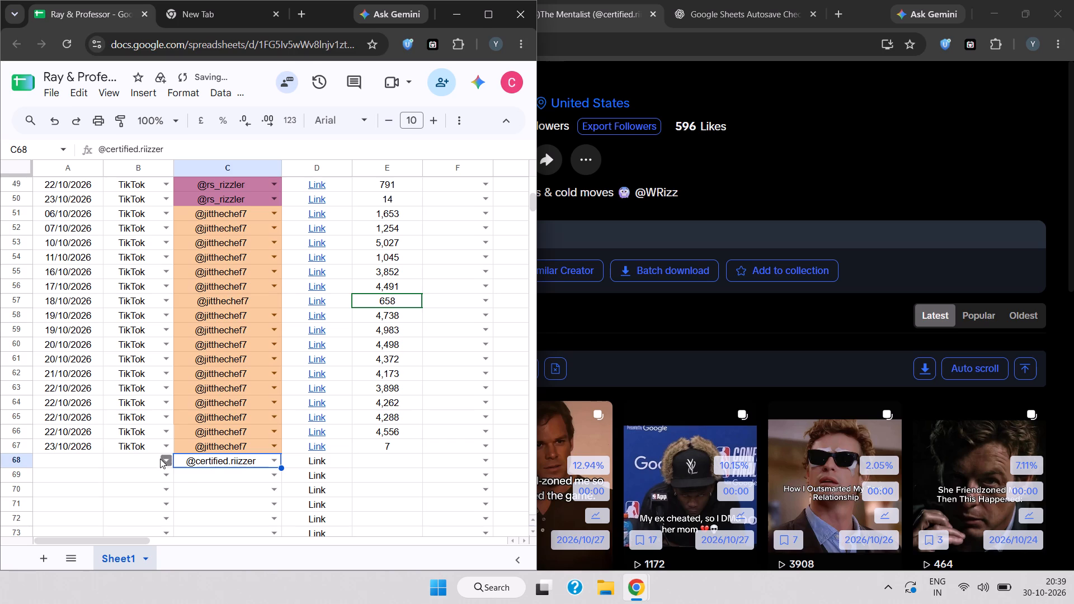
# Set the platform in cell B68 to TikTok.
pyautogui.click(160, 459)
pyautogui.click(138, 419)
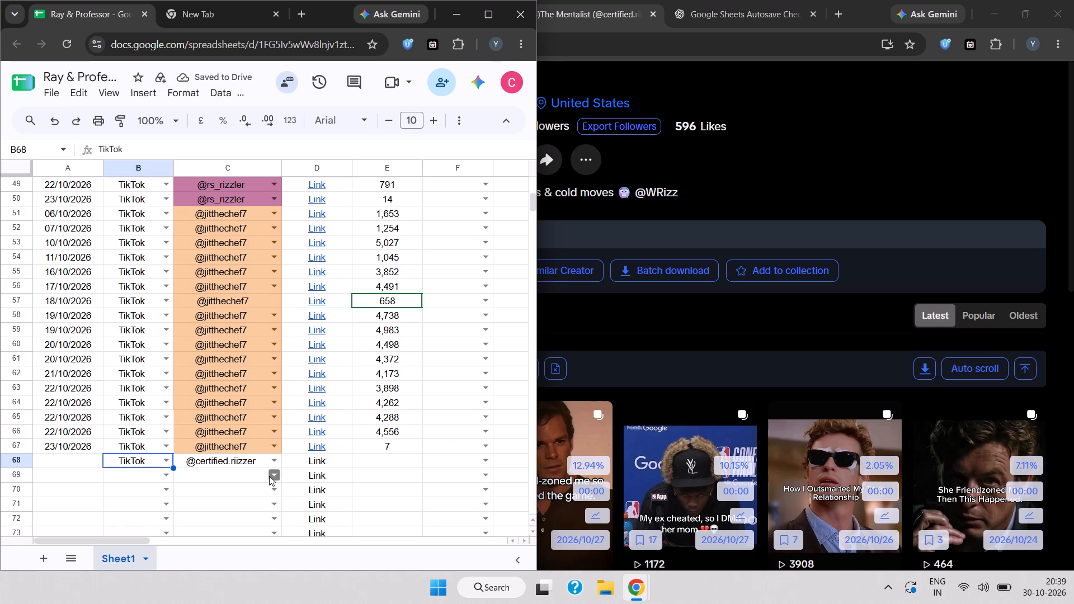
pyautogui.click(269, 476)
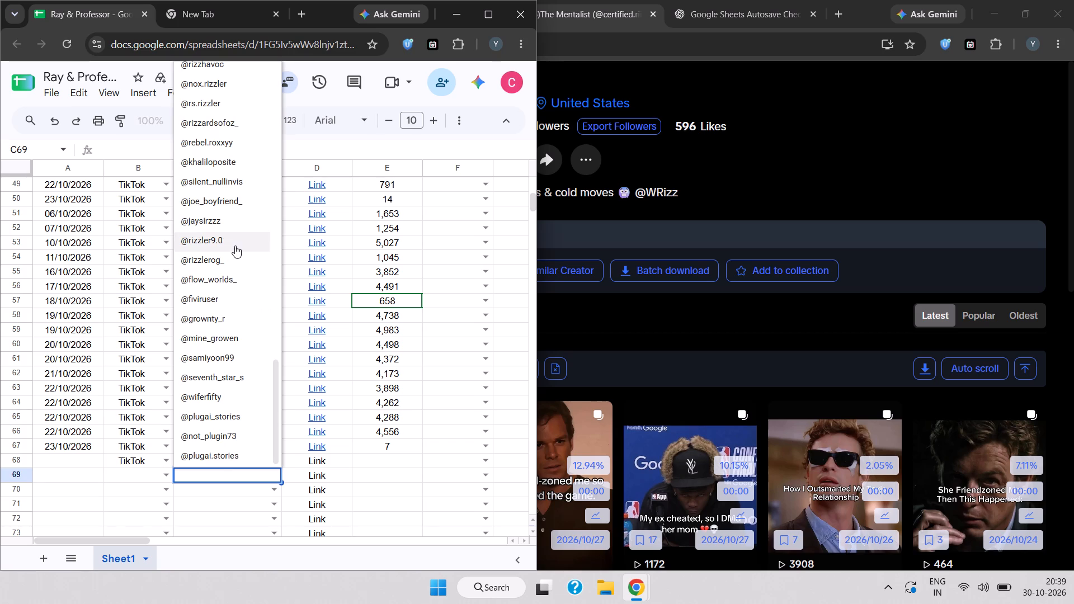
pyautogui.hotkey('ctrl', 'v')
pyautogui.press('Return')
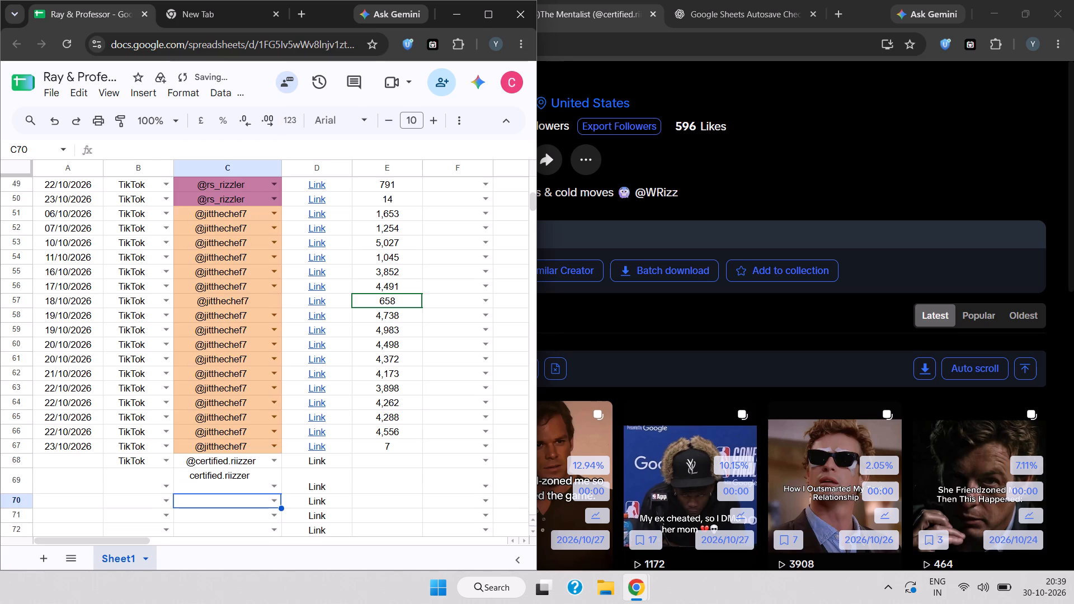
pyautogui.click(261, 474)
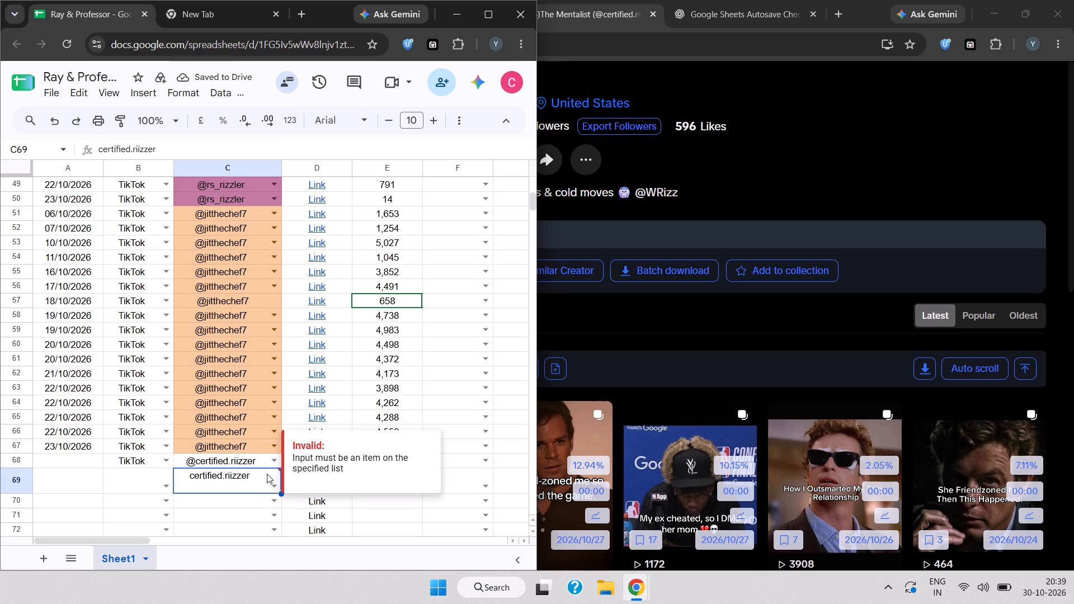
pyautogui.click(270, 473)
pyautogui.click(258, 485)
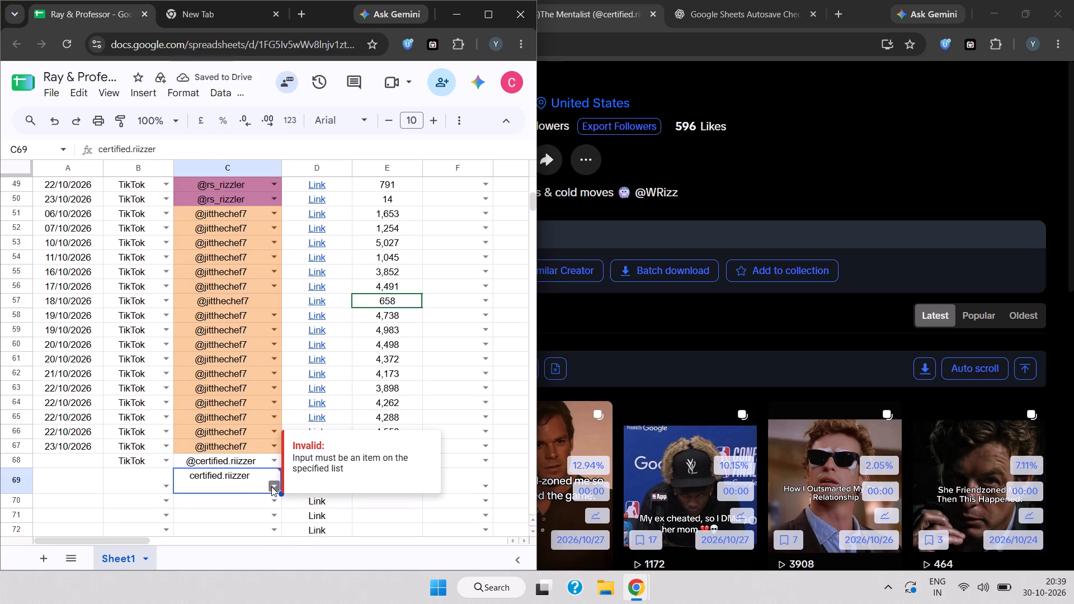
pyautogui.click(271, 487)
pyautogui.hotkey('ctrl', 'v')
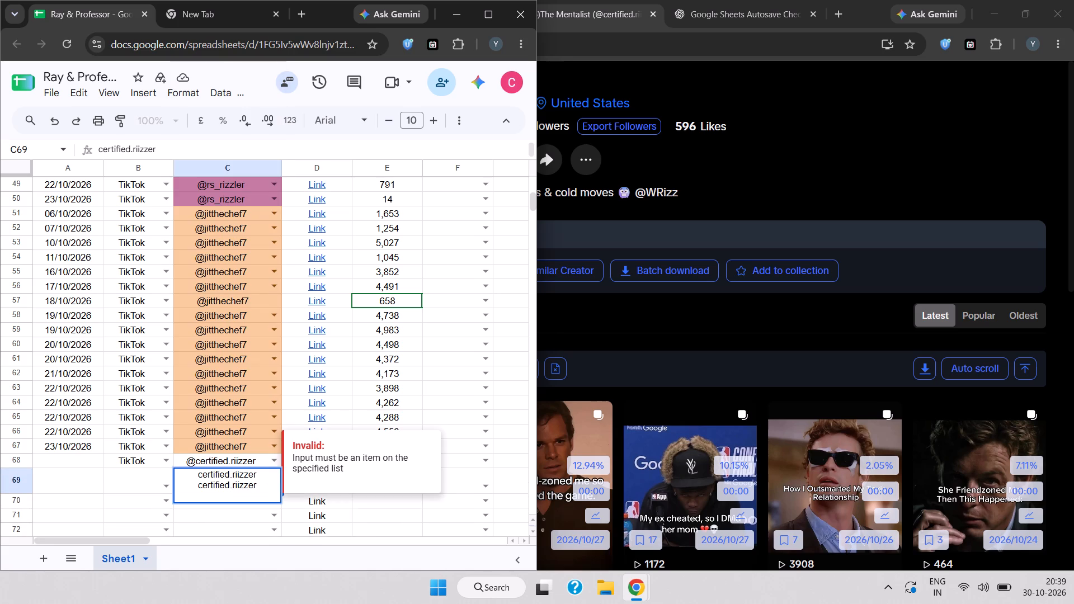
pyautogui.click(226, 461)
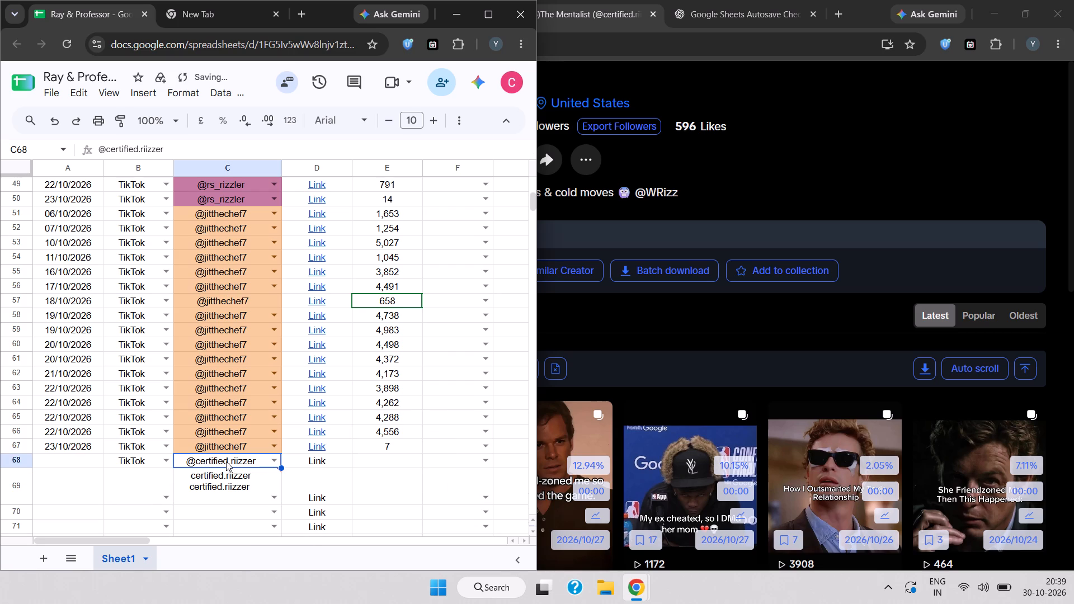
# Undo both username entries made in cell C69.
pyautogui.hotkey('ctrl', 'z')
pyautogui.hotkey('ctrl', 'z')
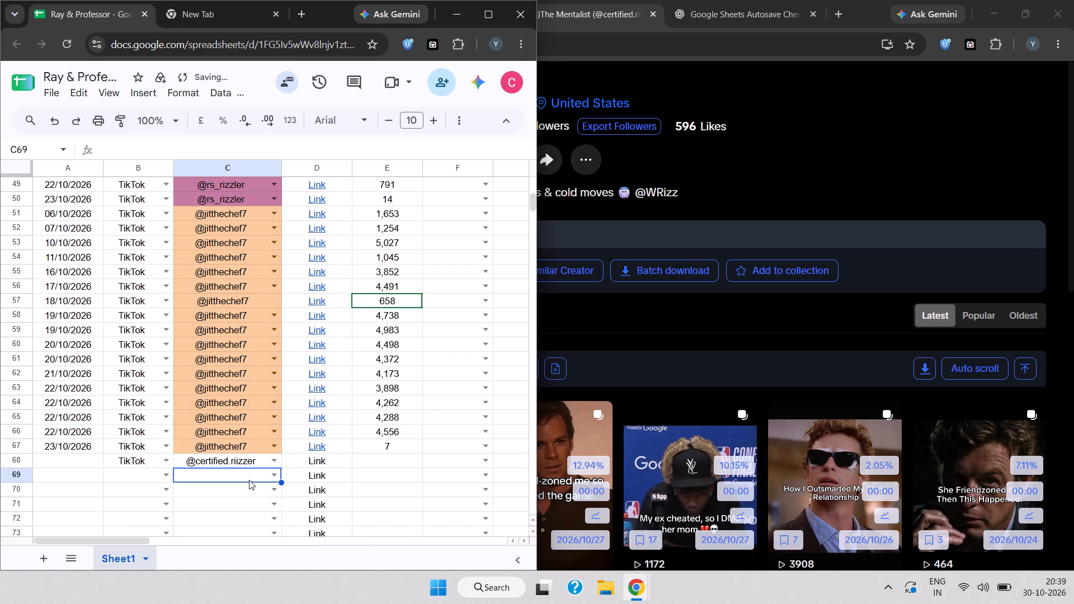
pyautogui.click(277, 473)
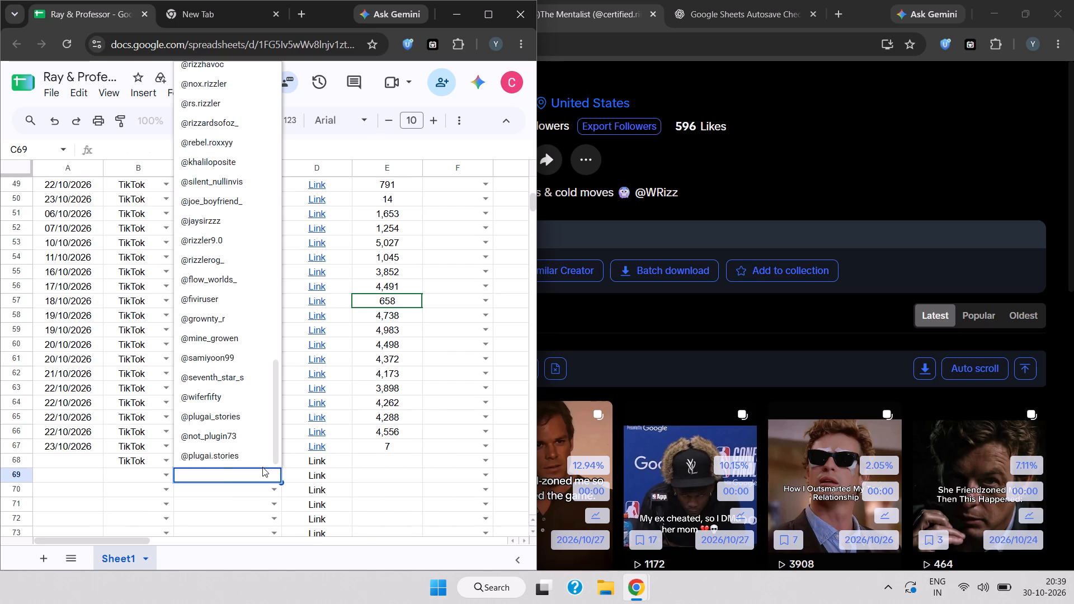
pyautogui.hotkey('ctrl', 'v')
pyautogui.click(243, 454)
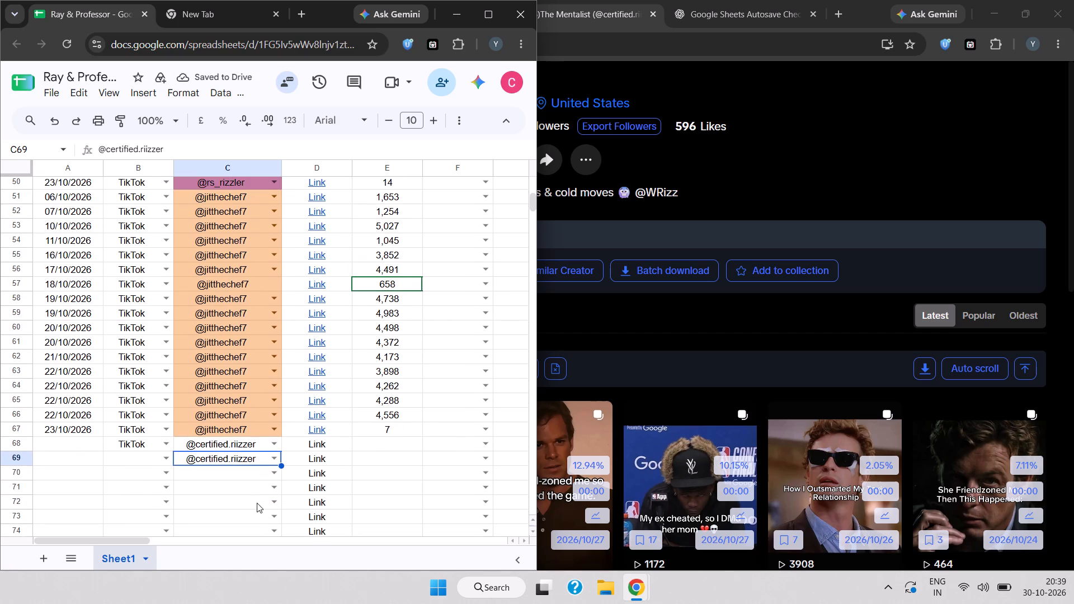
pyautogui.scroll(-1, 257, 503)
pyautogui.scroll(3, 257, 503)
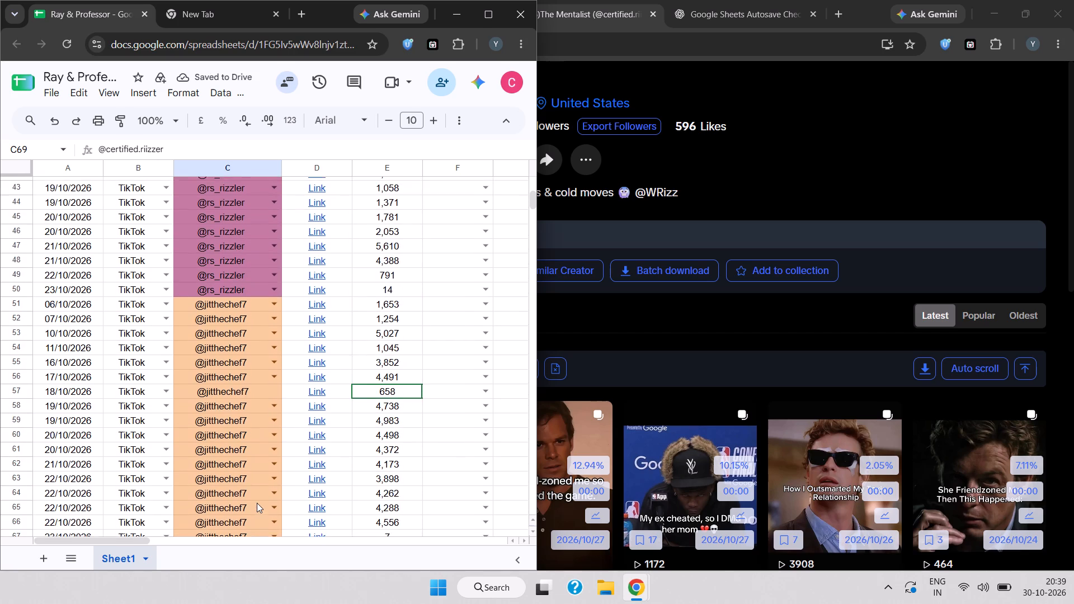
pyautogui.scroll(-1, 257, 503)
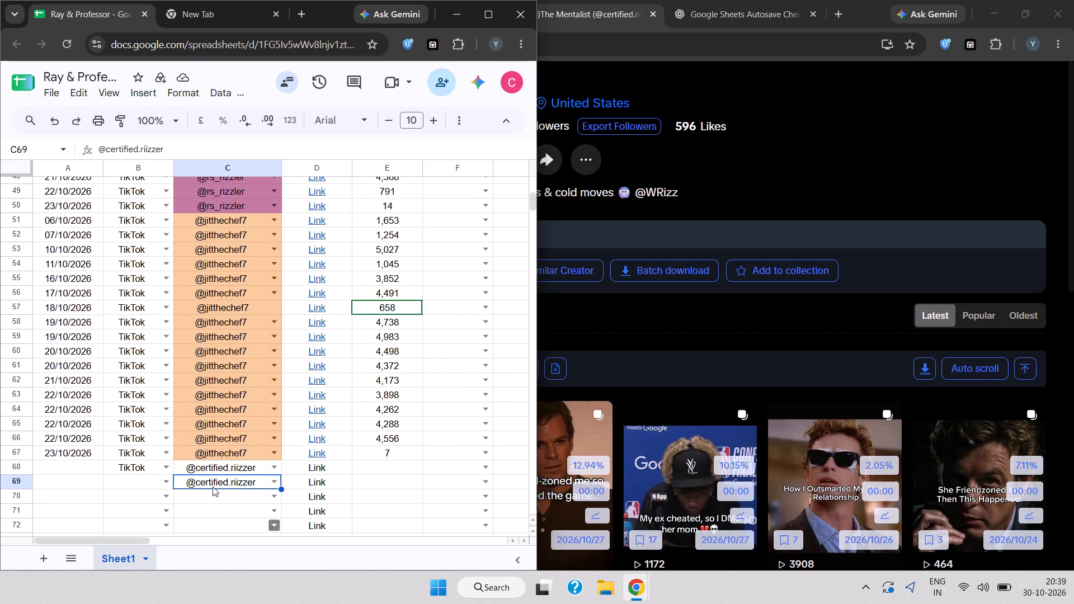
pyautogui.click(55, 468)
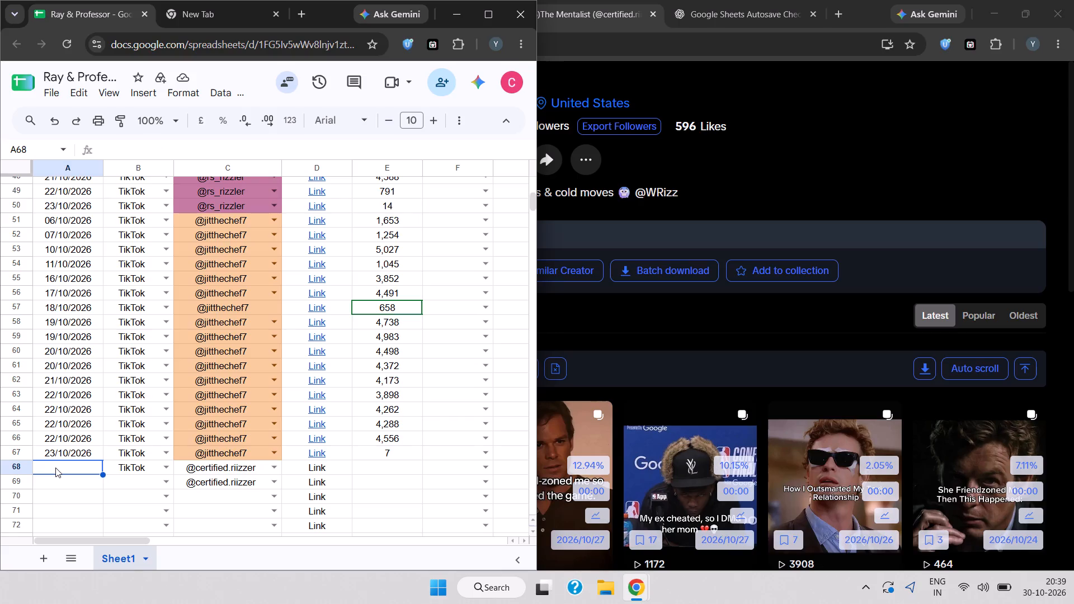
pyautogui.scroll(-6, 770, 444)
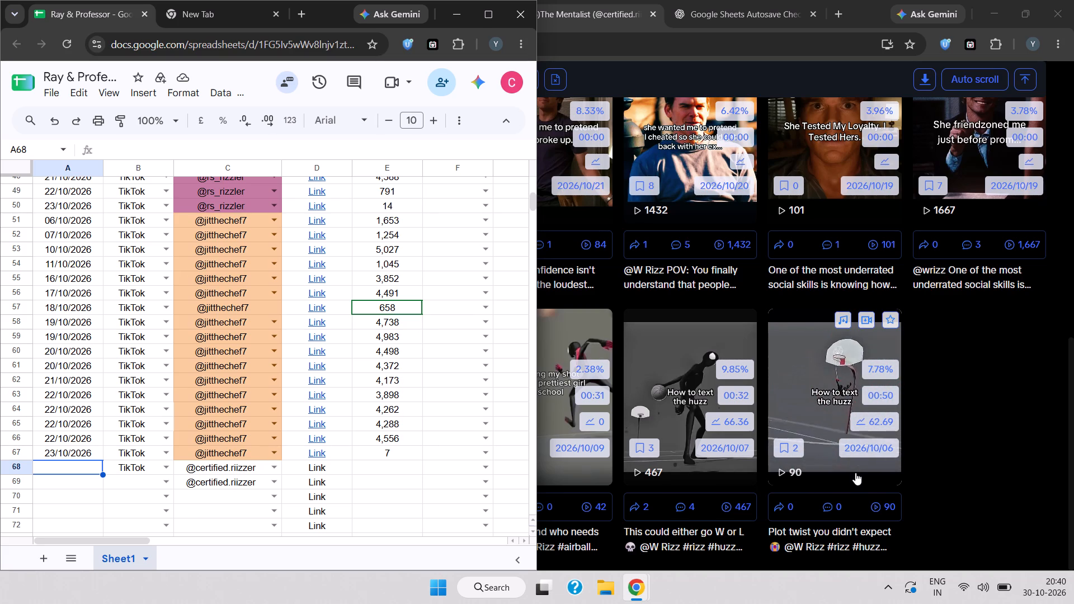
pyautogui.click(50, 466)
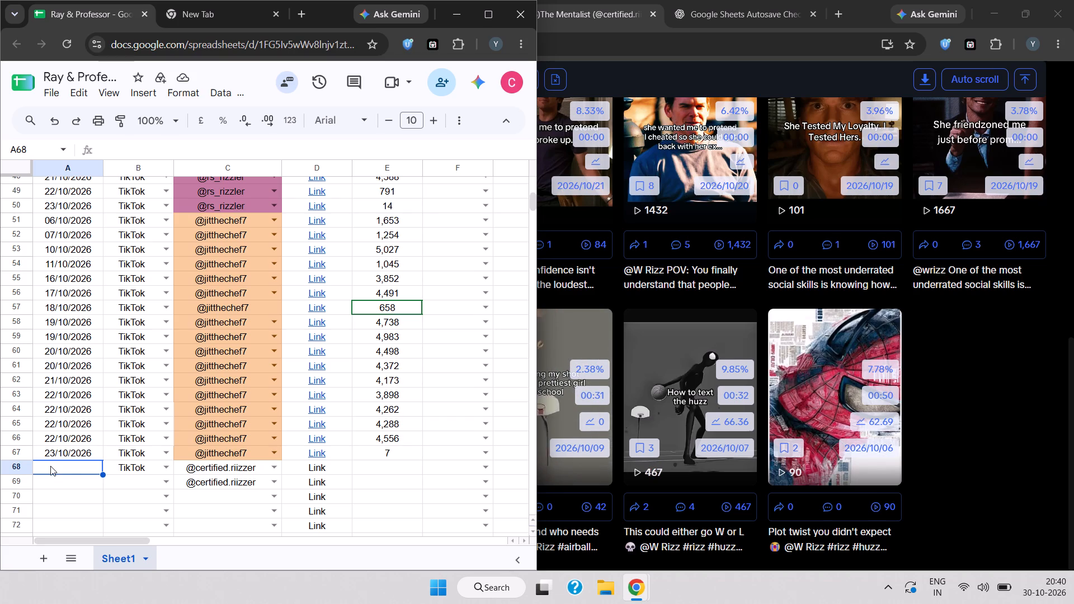
pyautogui.doubleClick(64, 465)
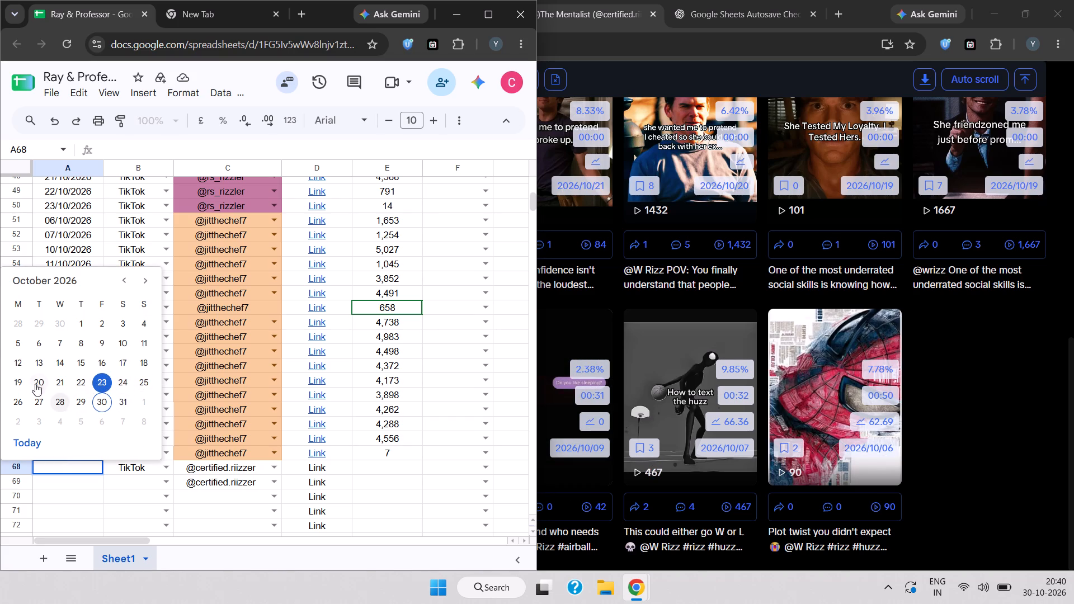
pyautogui.click(39, 341)
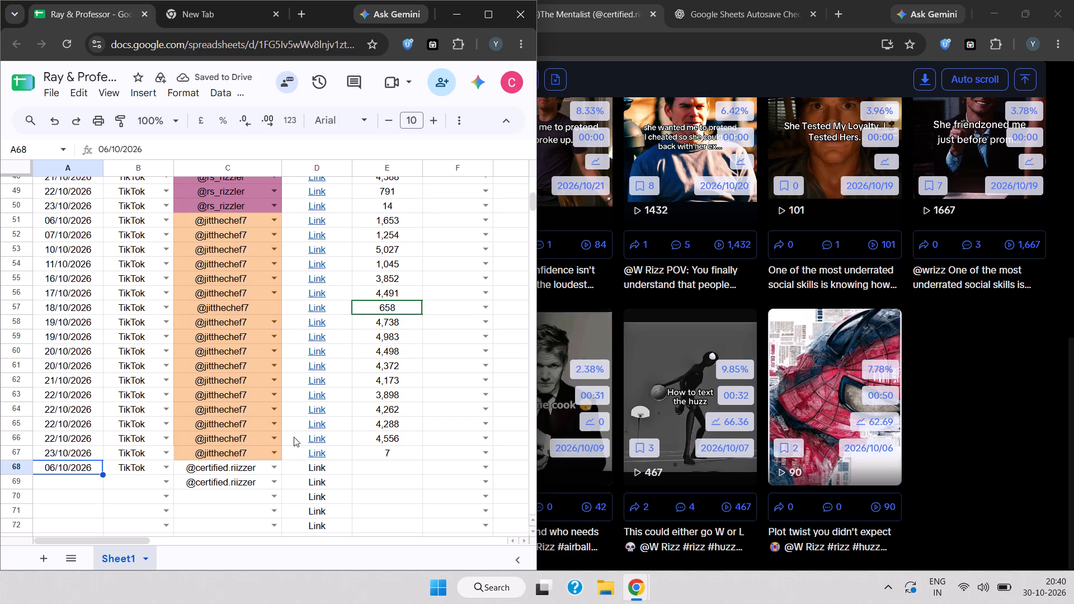
pyautogui.doubleClick(72, 483)
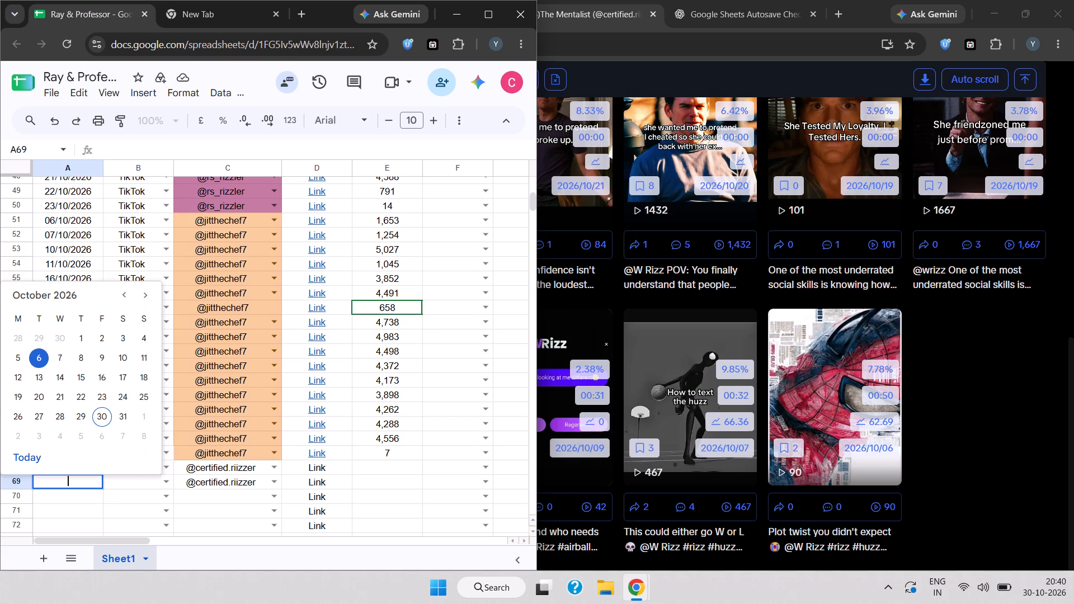
pyautogui.click(52, 350)
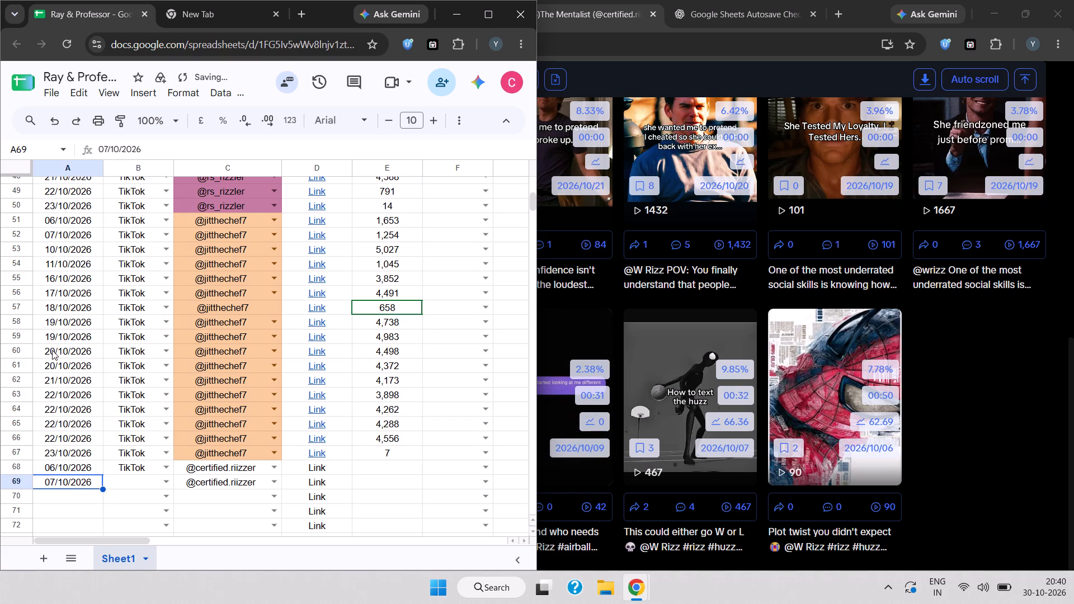
pyautogui.doubleClick(61, 501)
pyautogui.click(99, 370)
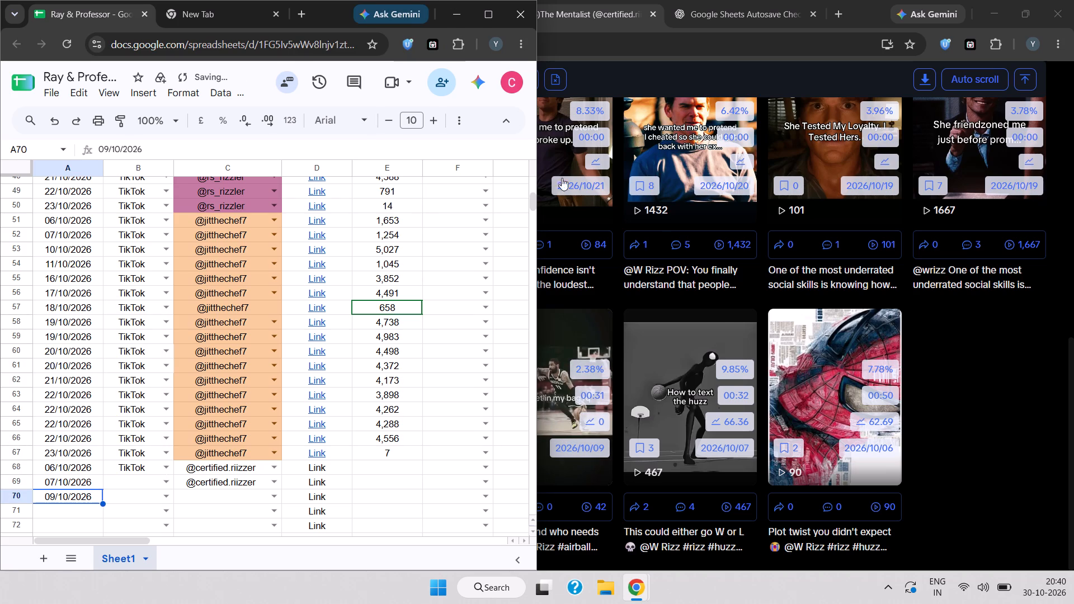
pyautogui.click(972, 433)
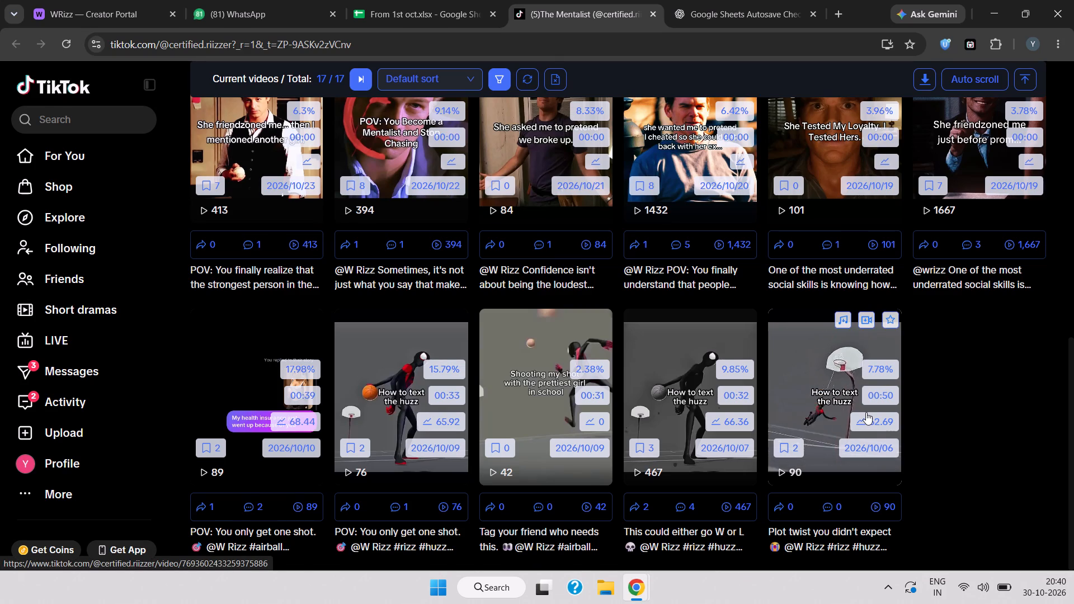
pyautogui.click(706, 530)
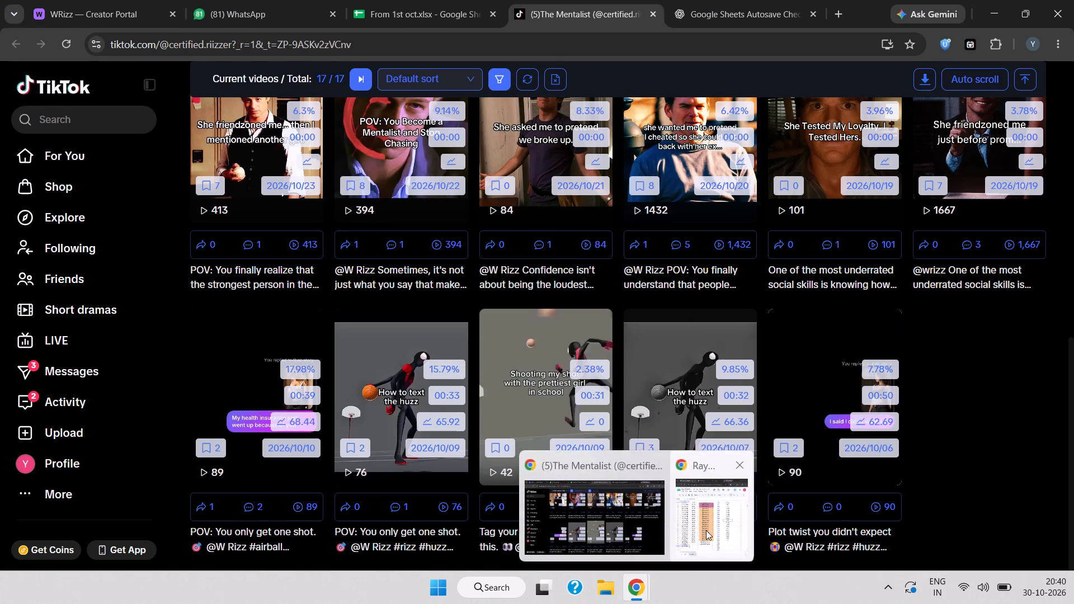
pyautogui.doubleClick(72, 513)
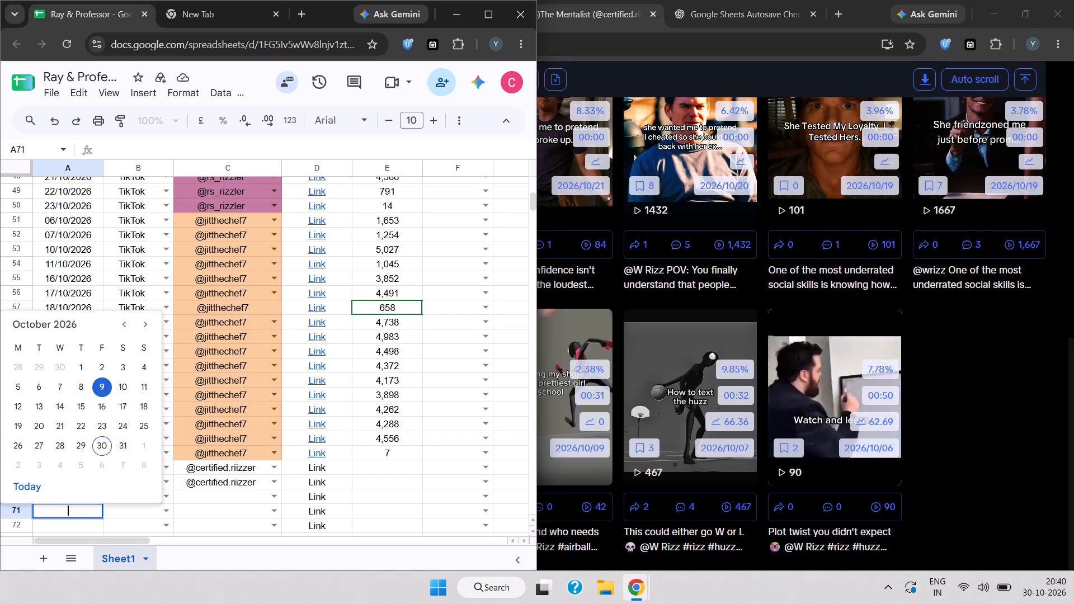
pyautogui.click(106, 385)
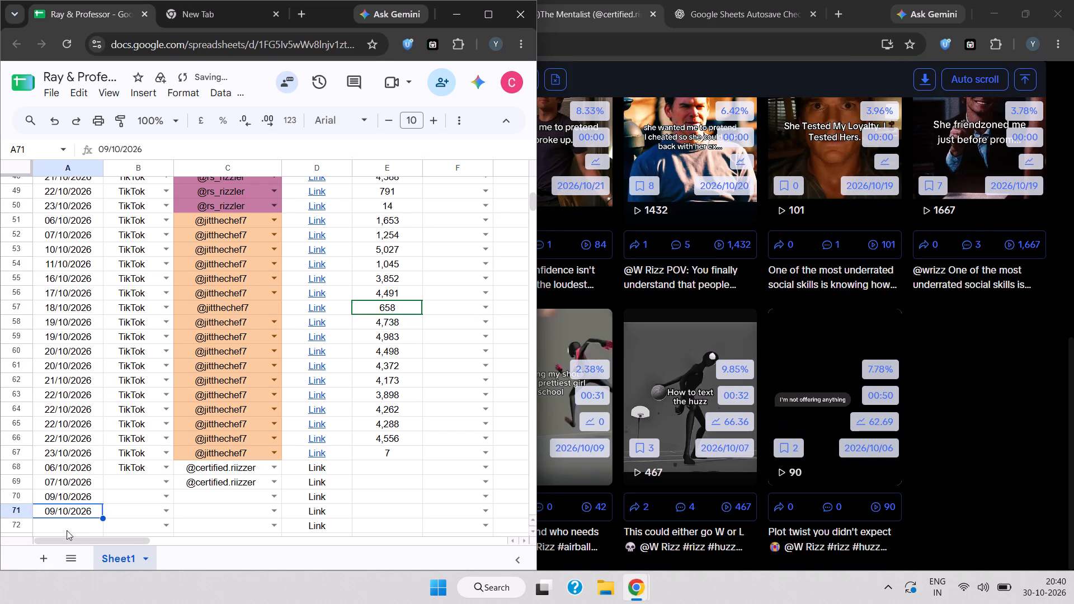
pyautogui.click(62, 518)
pyautogui.doubleClick(55, 522)
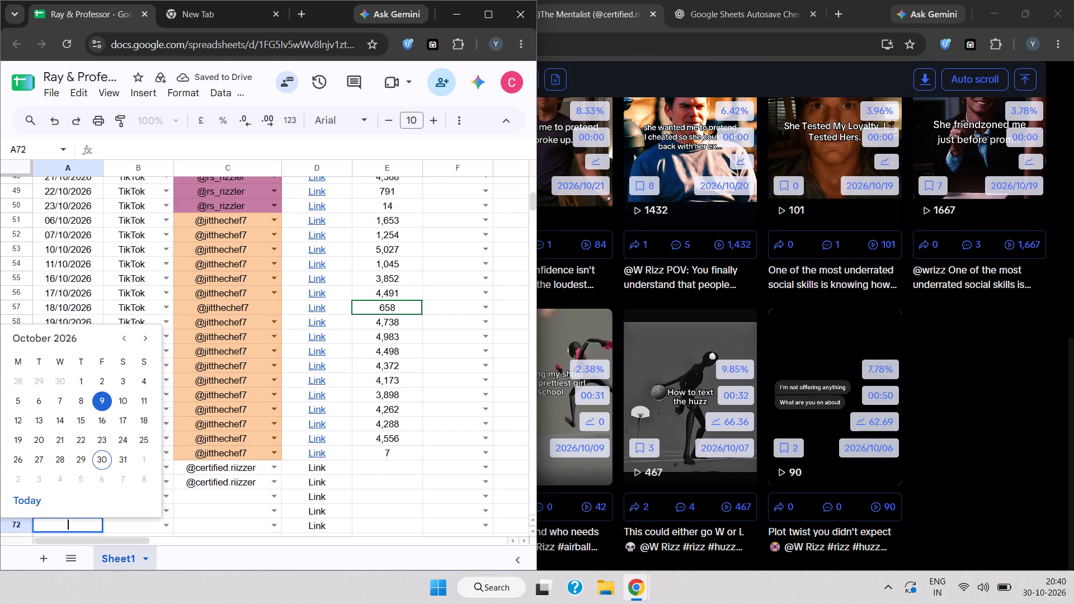
pyautogui.click(124, 400)
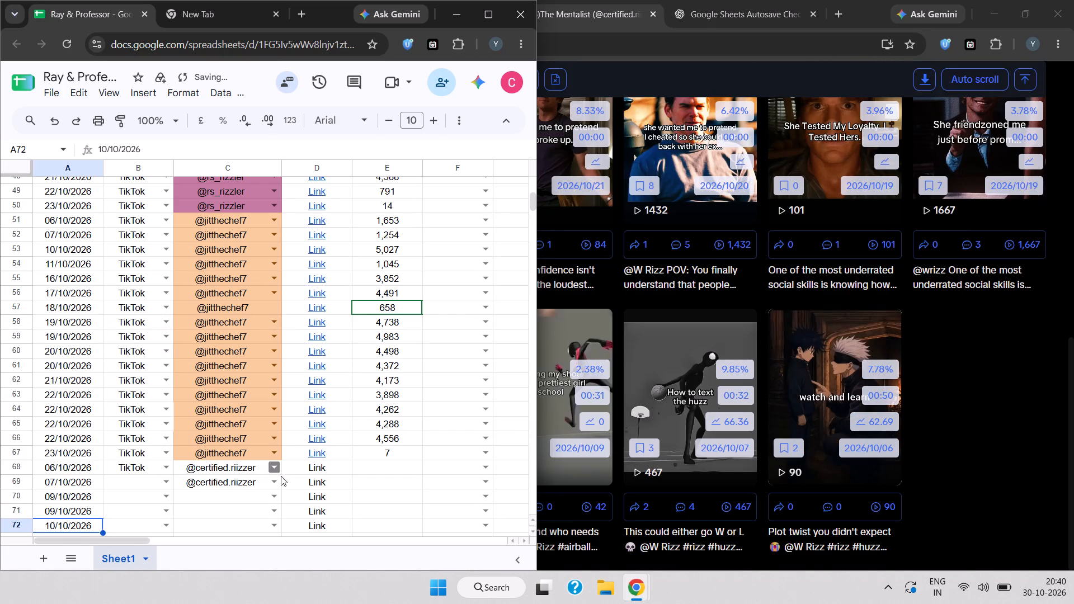
# Set the platform to TikTok in cells B69 through B72.
pyautogui.click(160, 480)
pyautogui.click(140, 440)
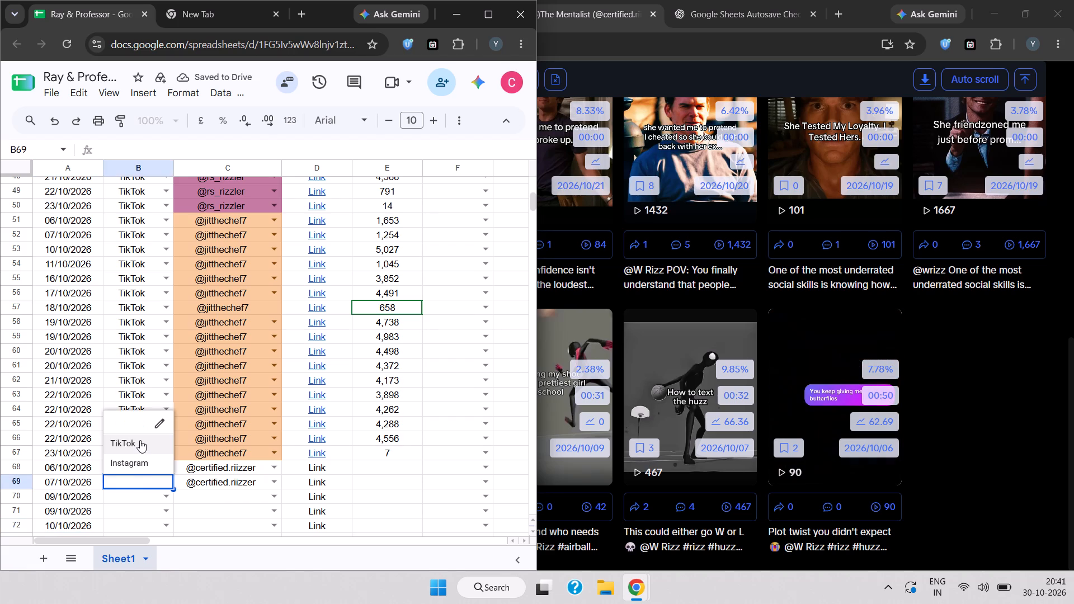
pyautogui.click(163, 494)
pyautogui.click(159, 461)
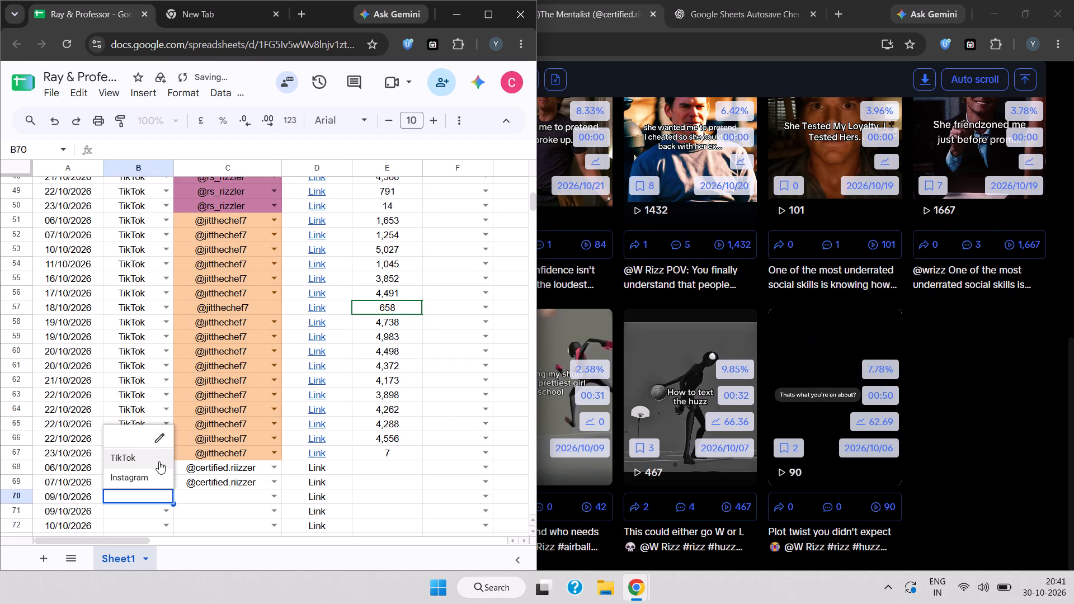
pyautogui.moveTo(163, 508); pyautogui.dragTo(156, 476)
pyautogui.click(156, 476)
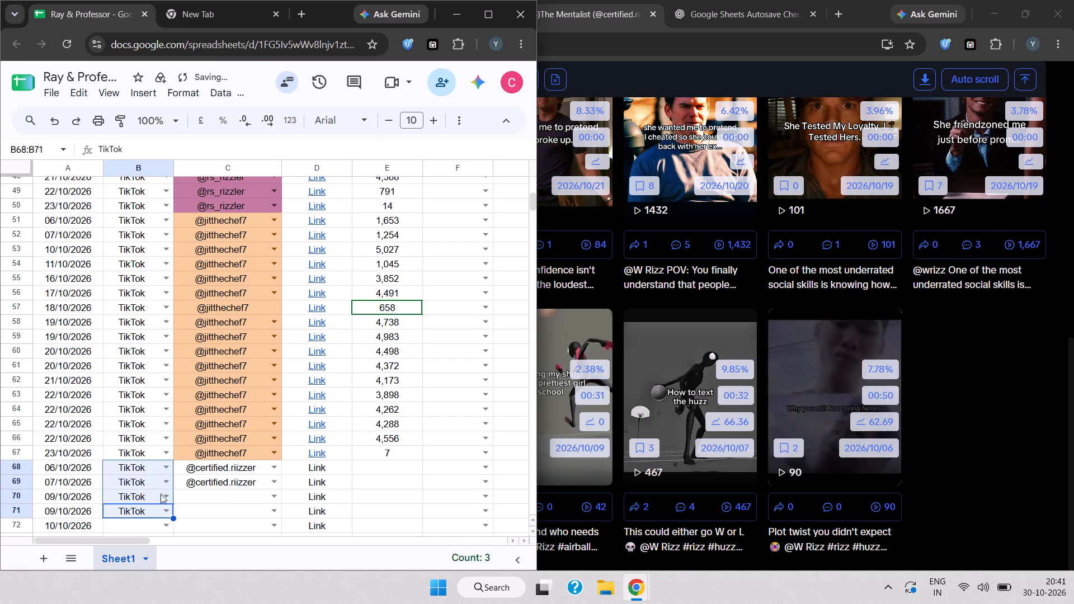
pyautogui.click(167, 526)
pyautogui.click(156, 492)
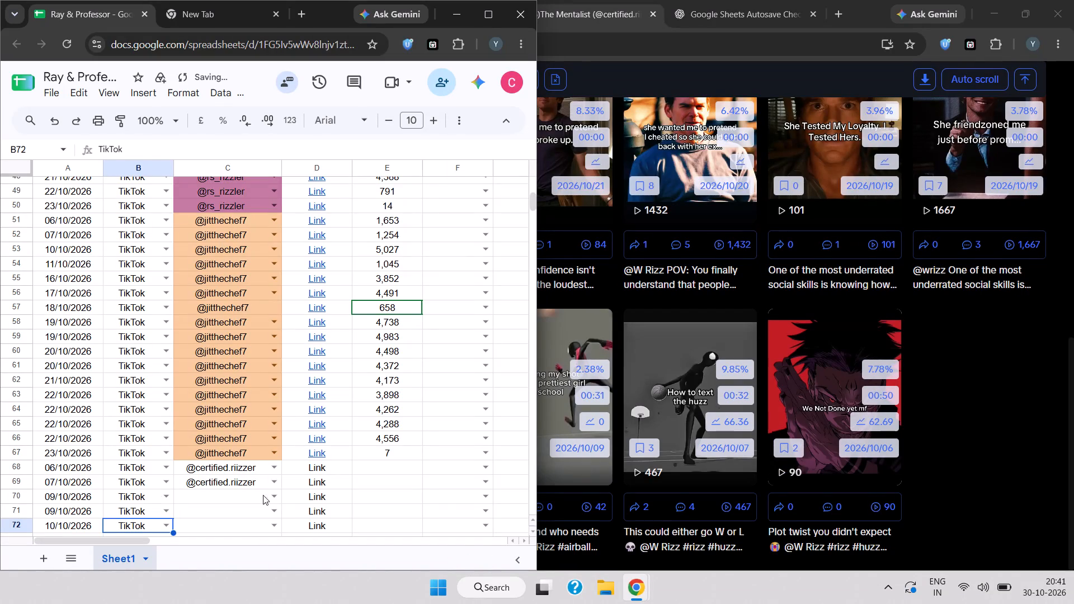
# Set the platform to TikTok in cells B73 through B76.
pyautogui.scroll(-4, 284, 521)
pyautogui.scroll(1, 136, 190)
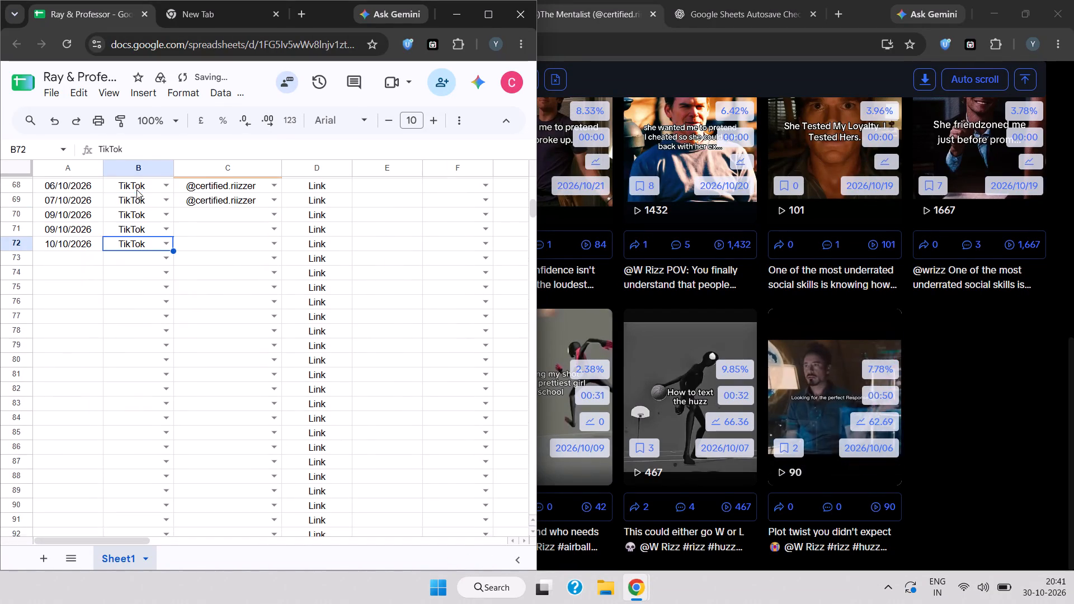
pyautogui.scroll(1, 136, 190)
pyautogui.click(164, 258)
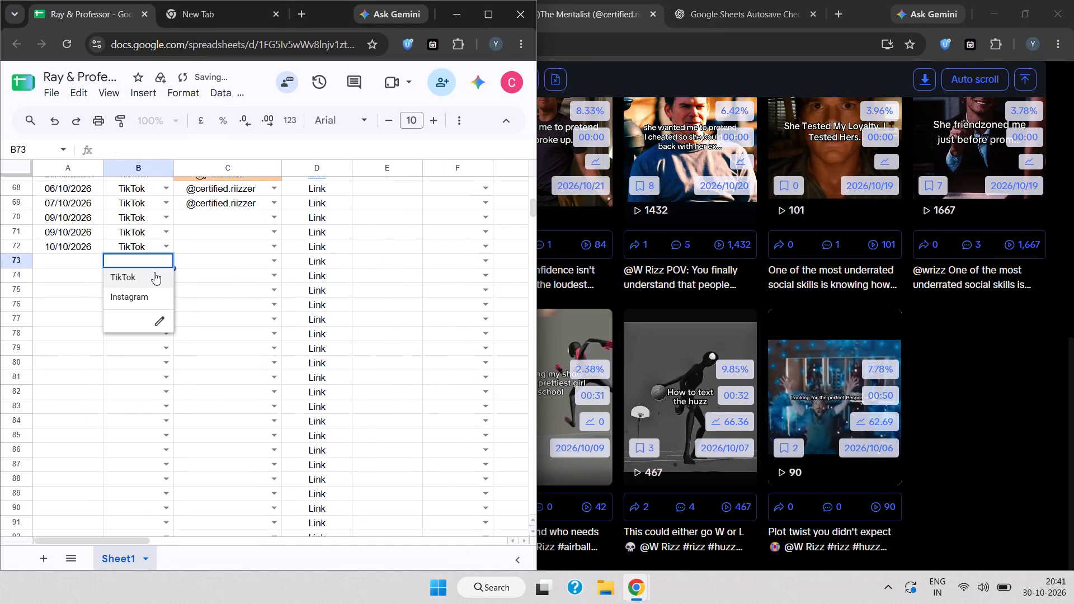
pyautogui.click(152, 275)
pyautogui.click(163, 275)
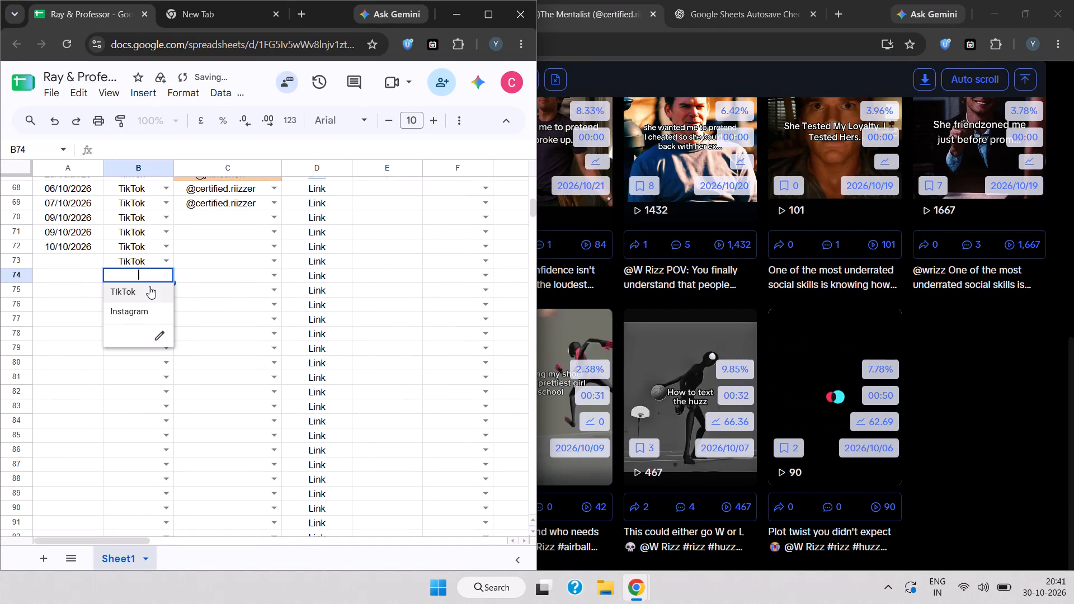
pyautogui.click(149, 286)
pyautogui.click(166, 285)
pyautogui.click(137, 305)
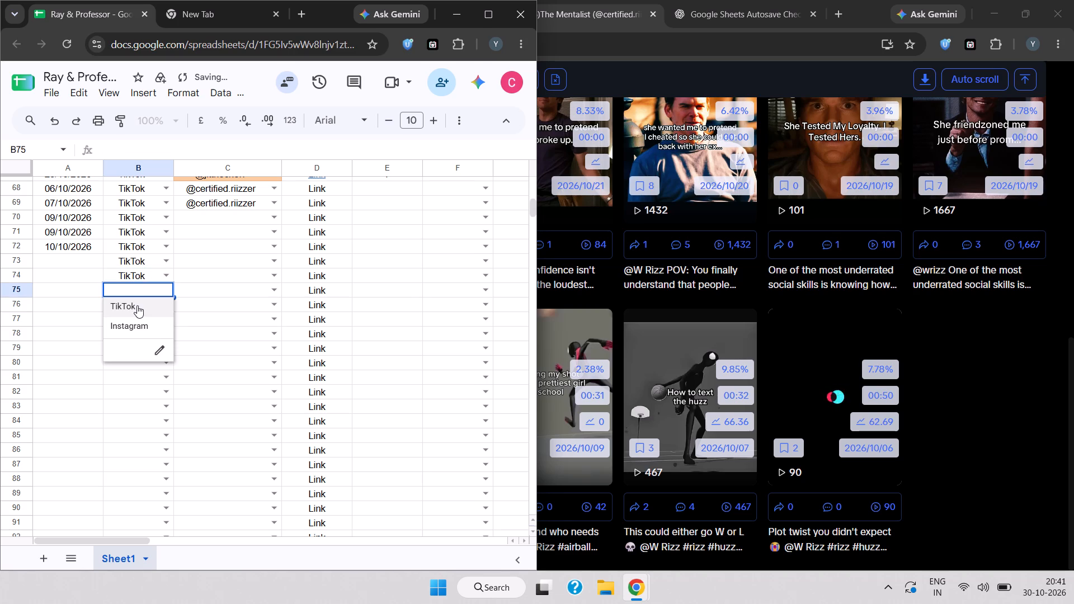
pyautogui.moveTo(167, 309); pyautogui.dragTo(142, 323)
pyautogui.click(142, 323)
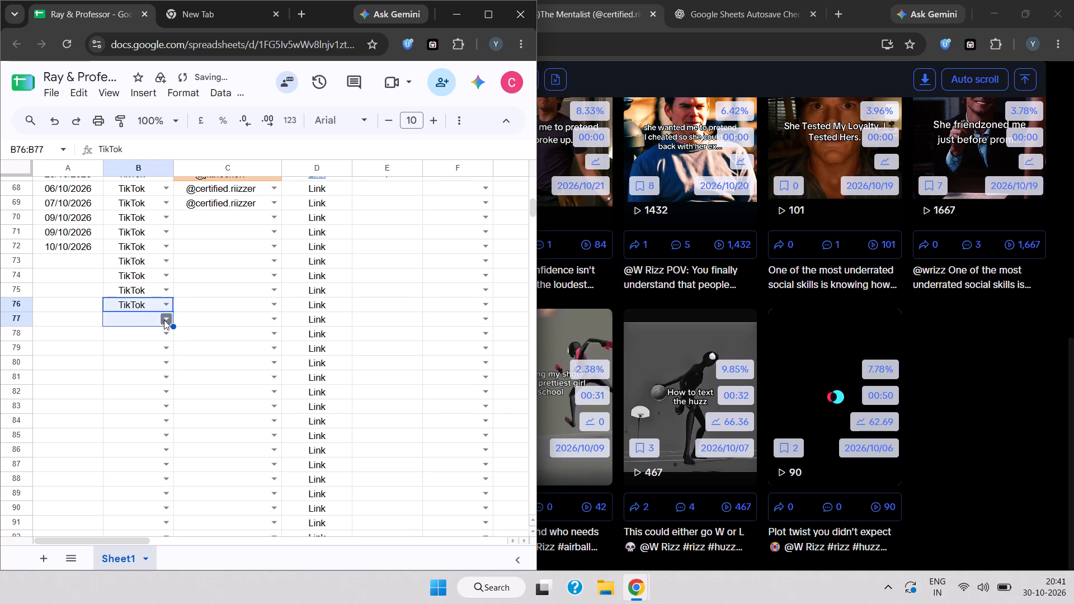
# Set the platform to TikTok in cells B77 through B81.
pyautogui.click(166, 323)
pyautogui.click(149, 336)
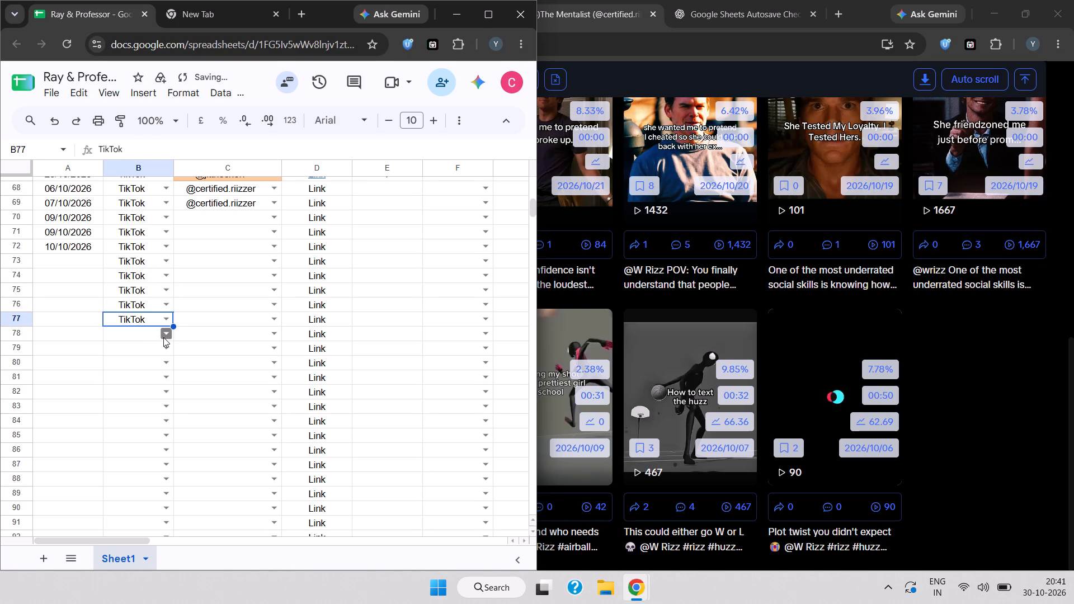
pyautogui.click(163, 337)
pyautogui.click(150, 342)
pyautogui.click(164, 345)
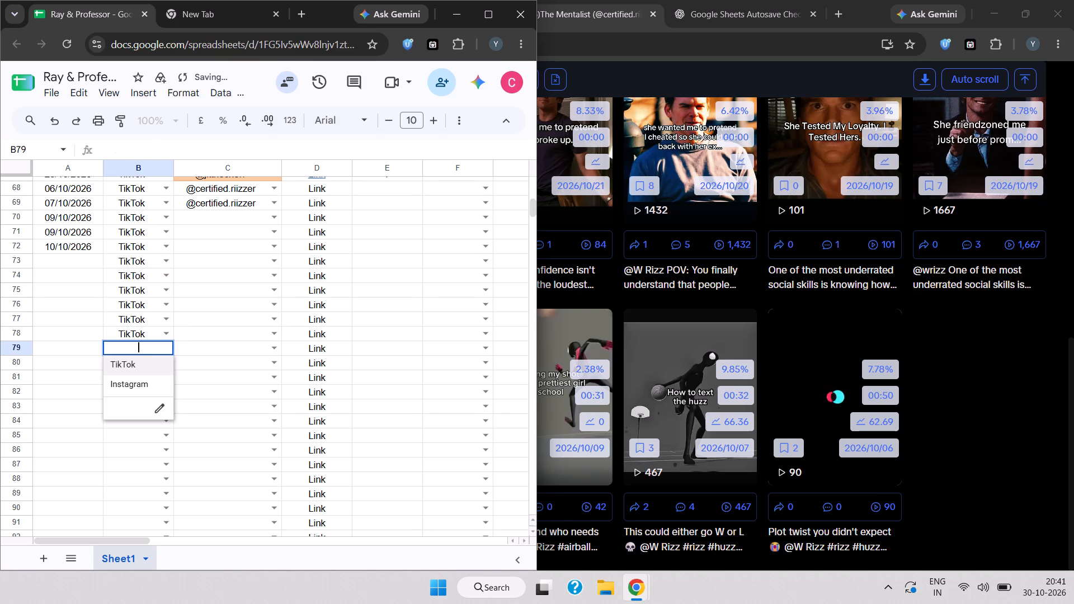
pyautogui.click(142, 362)
pyautogui.click(168, 358)
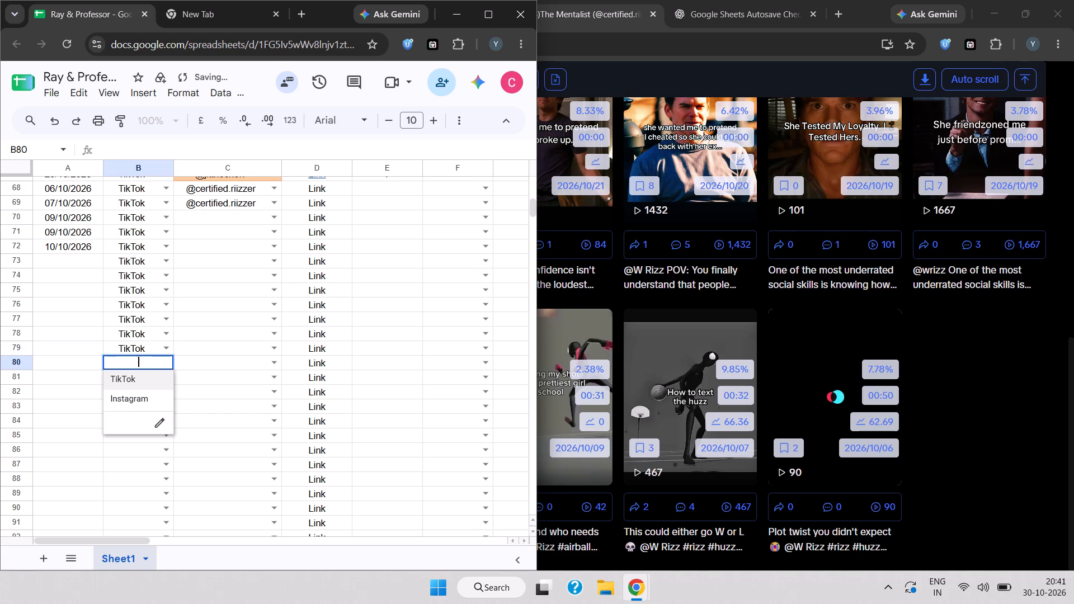
pyautogui.click(143, 381)
pyautogui.click(162, 376)
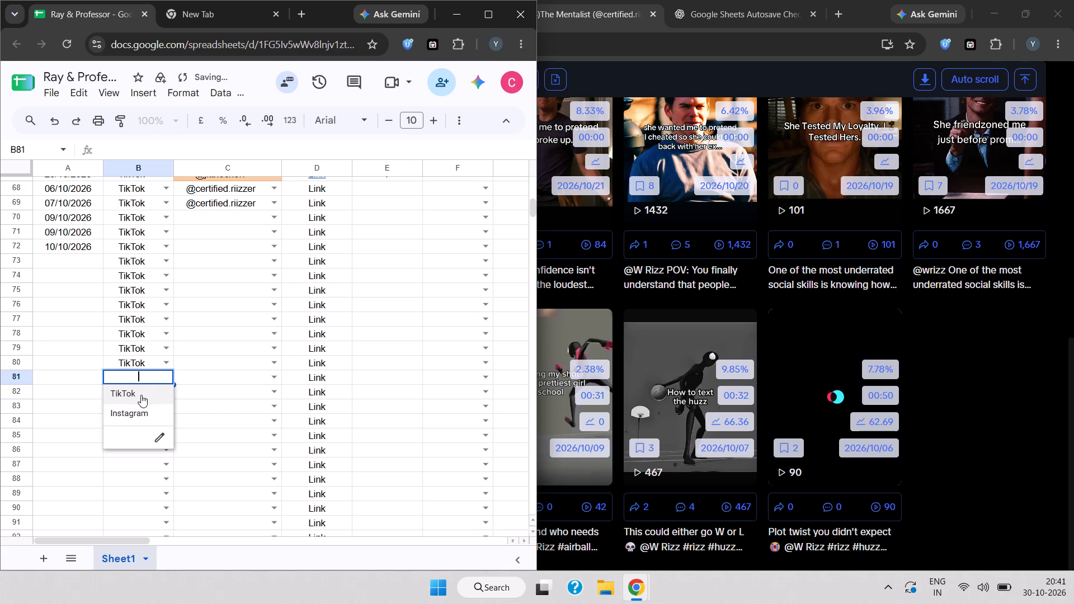
pyautogui.click(141, 395)
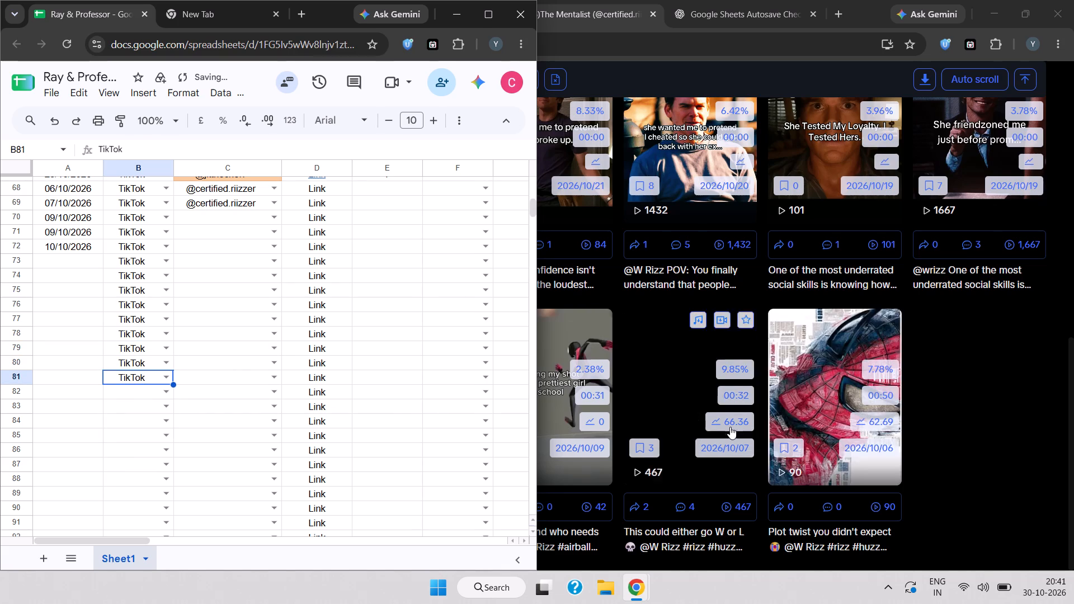
pyautogui.click(958, 432)
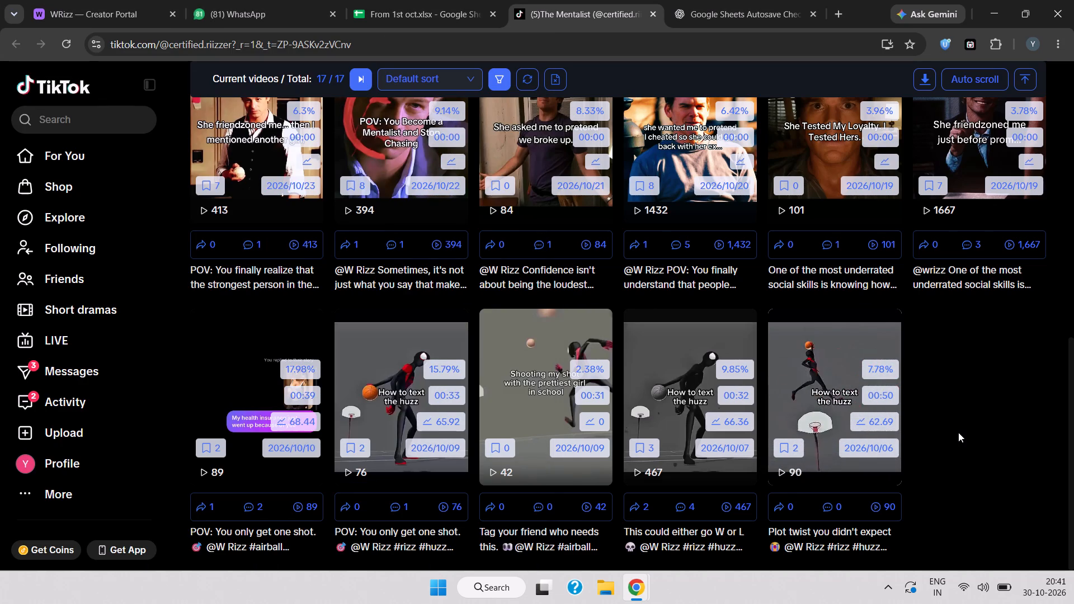
pyautogui.scroll(2, 958, 432)
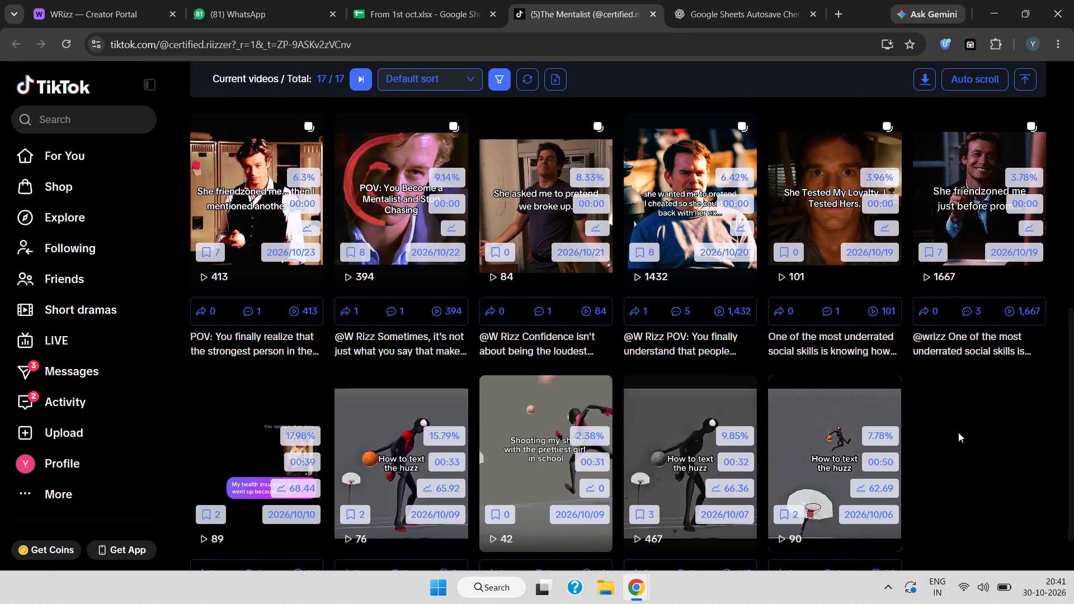
pyautogui.scroll(1, 958, 432)
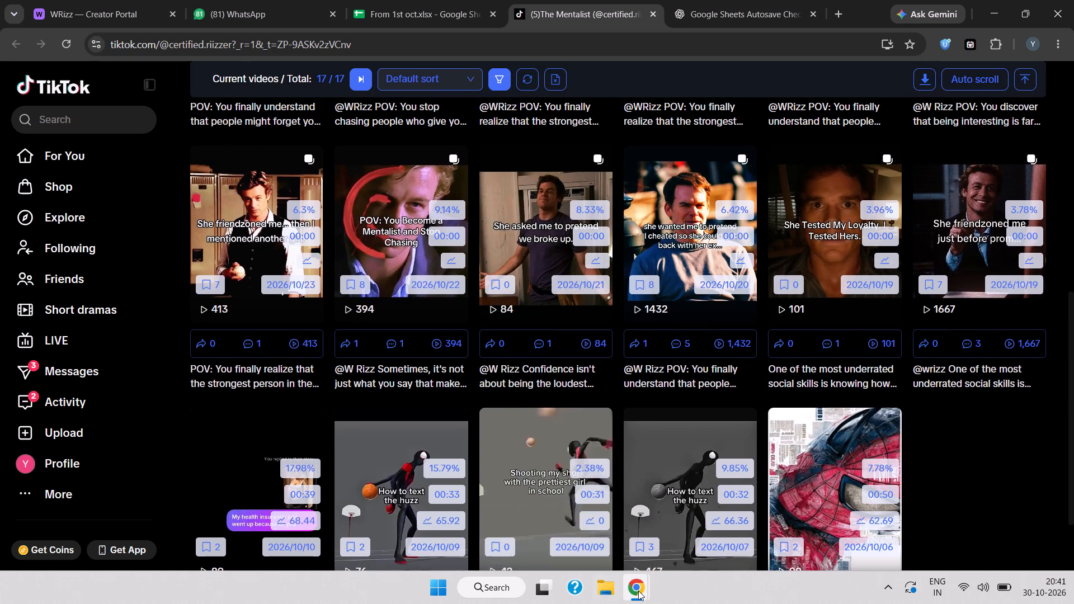
pyautogui.click(687, 549)
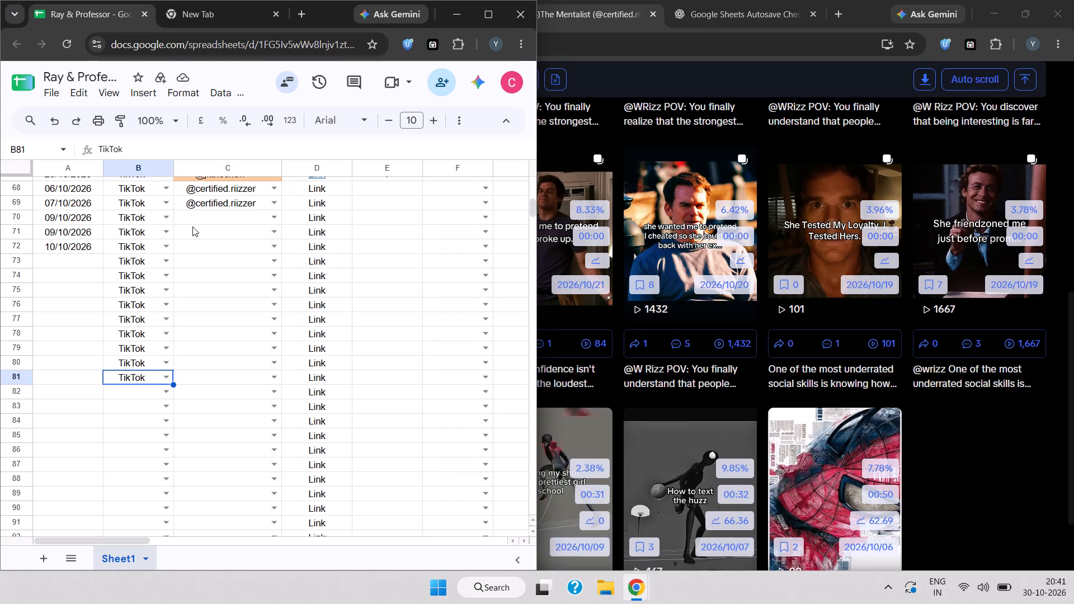
pyautogui.click(69, 261)
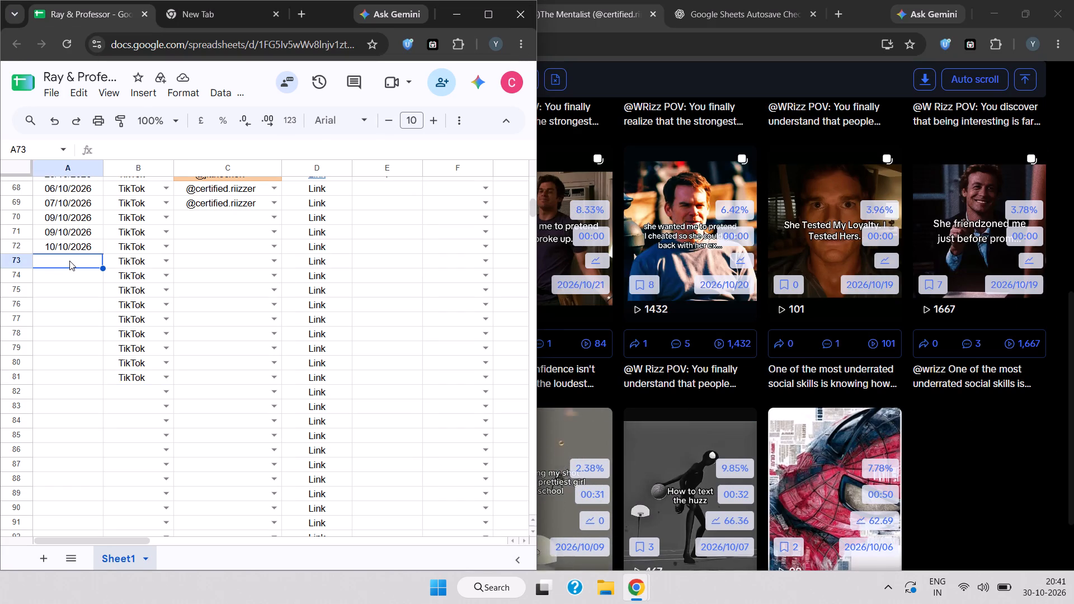
pyautogui.doubleClick(69, 261)
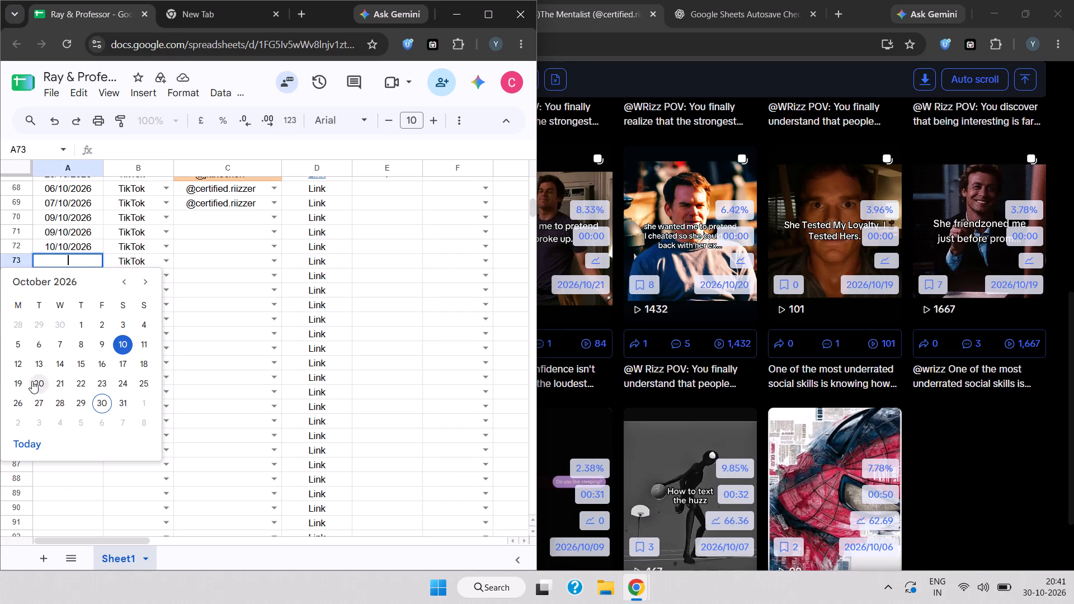
pyautogui.click(20, 382)
pyautogui.doubleClick(50, 273)
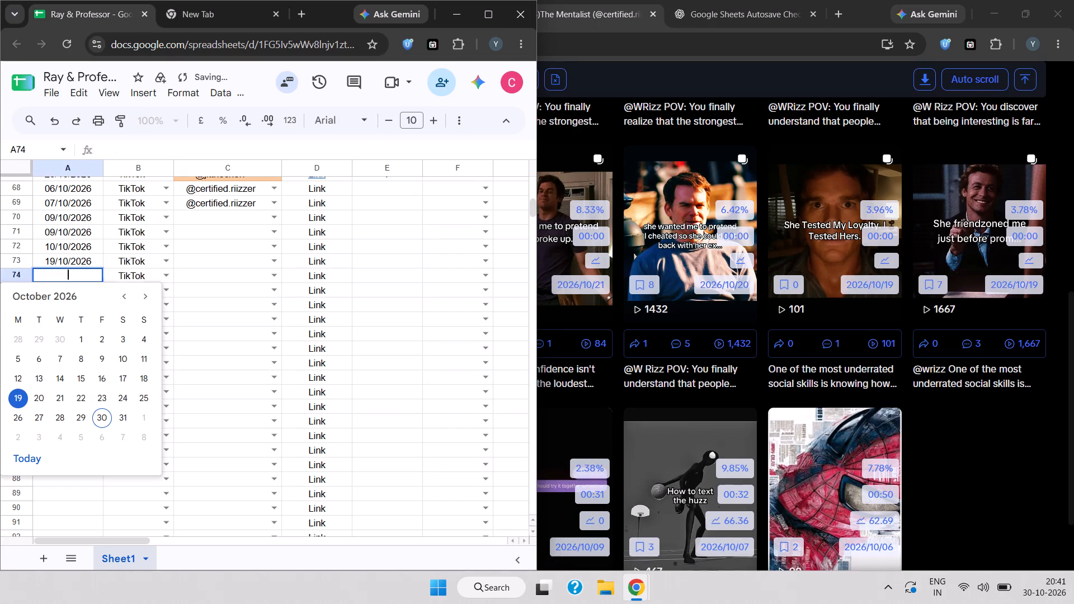
pyautogui.click(50, 273)
pyautogui.click(17, 404)
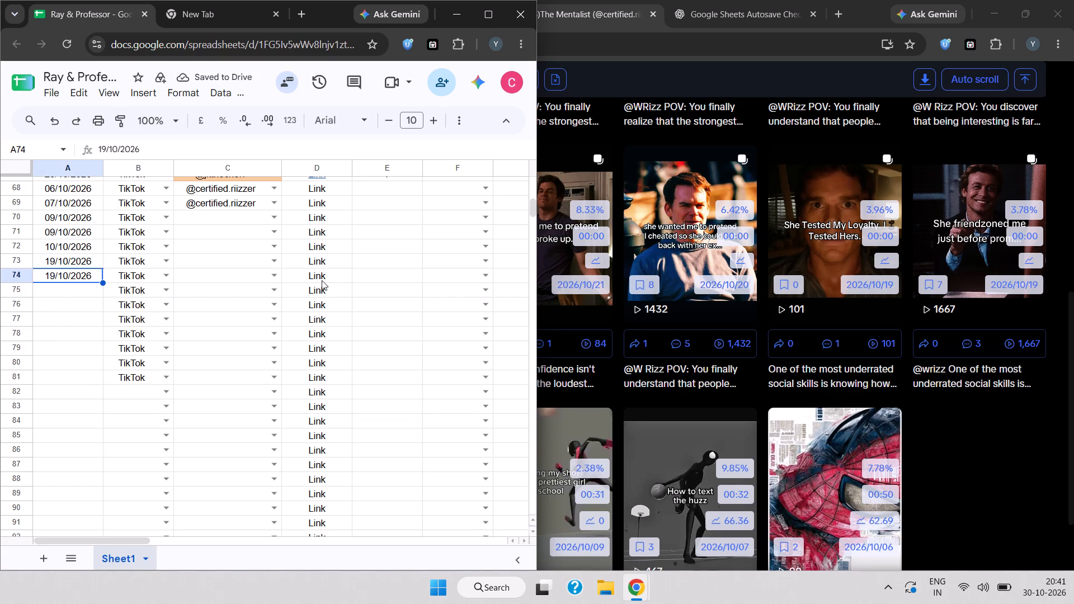
pyautogui.doubleClick(63, 291)
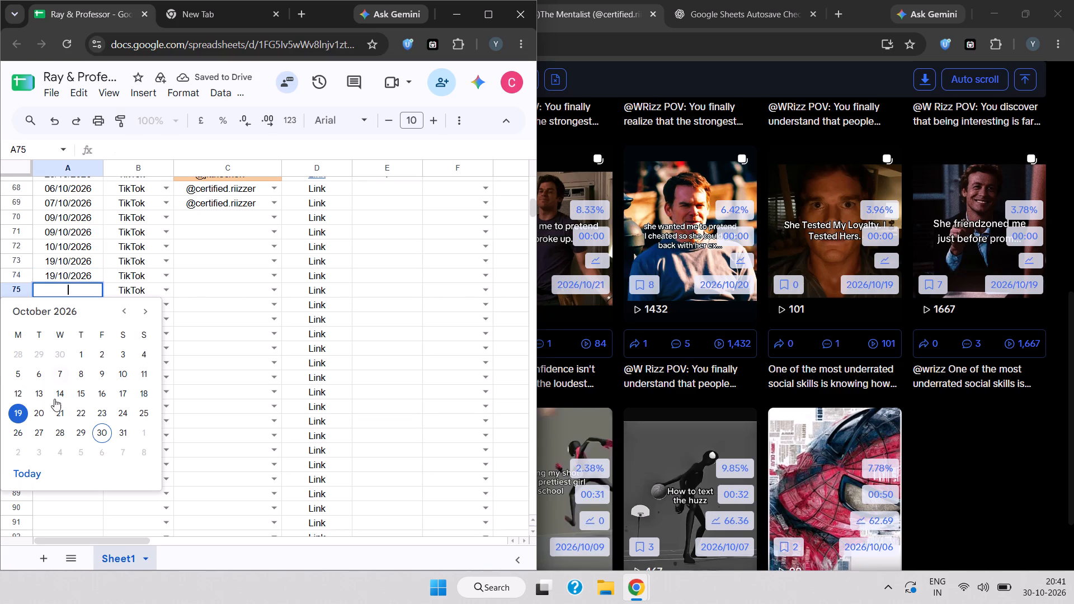
pyautogui.click(43, 405)
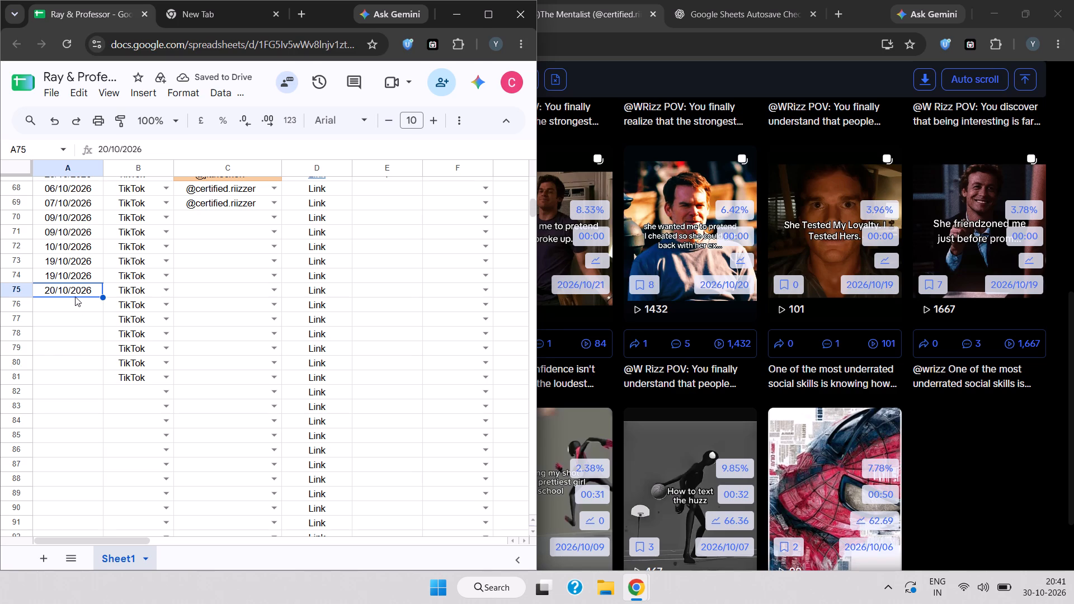
pyautogui.doubleClick(73, 304)
pyautogui.click(53, 432)
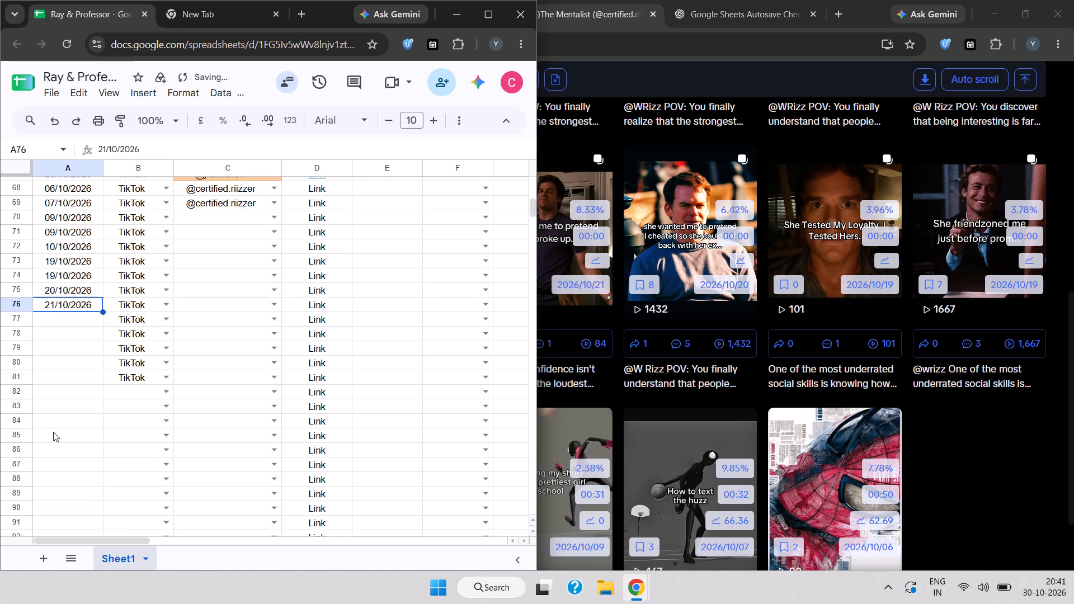
# From the profile's newer posts, enter the dates 22/10/2026, 23/10/2026 and 24/10/2026 in cells A77 to A79.
pyautogui.click(942, 426)
pyautogui.scroll(2, 942, 426)
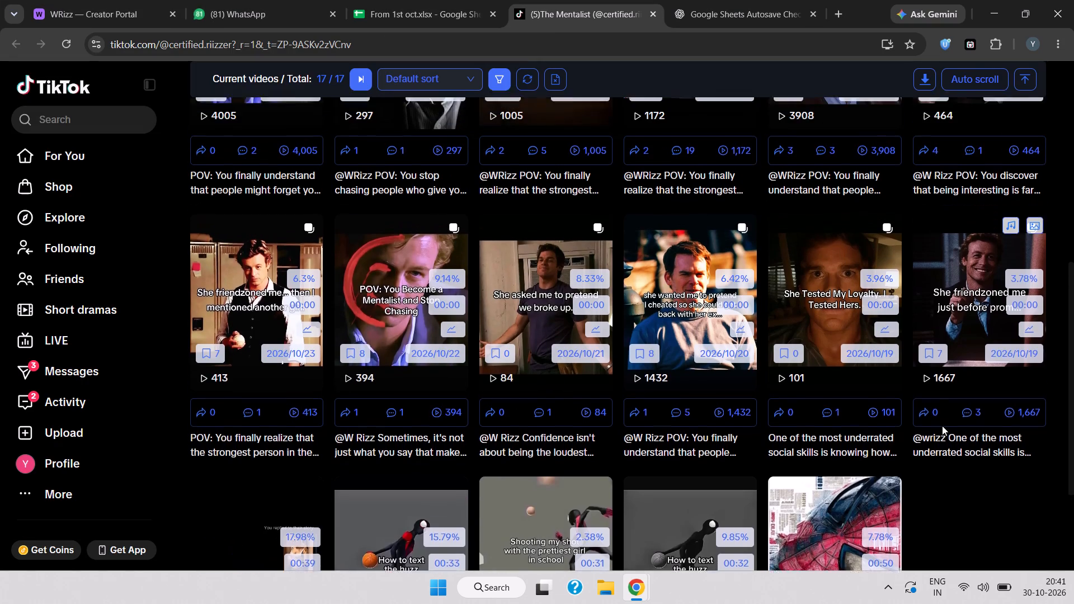
pyautogui.scroll(1, 942, 426)
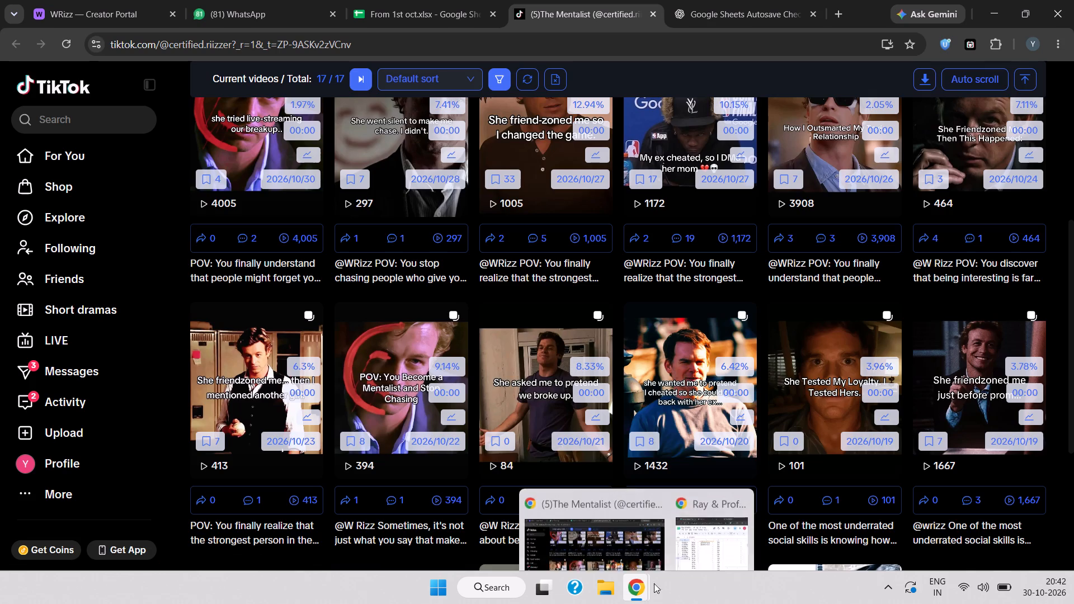
pyautogui.click(693, 546)
pyautogui.doubleClick(58, 315)
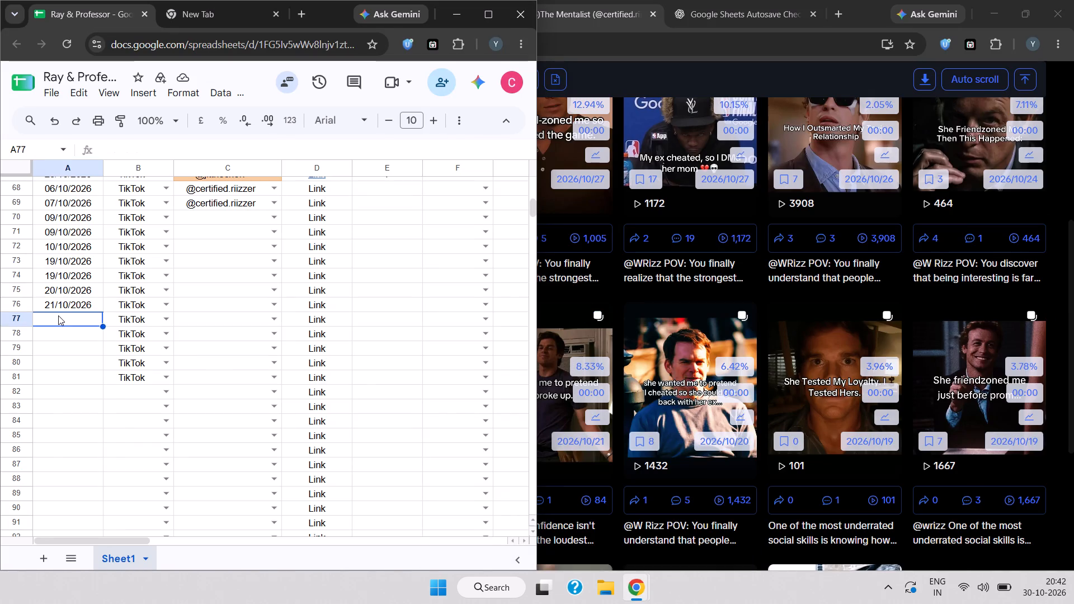
pyautogui.click(86, 435)
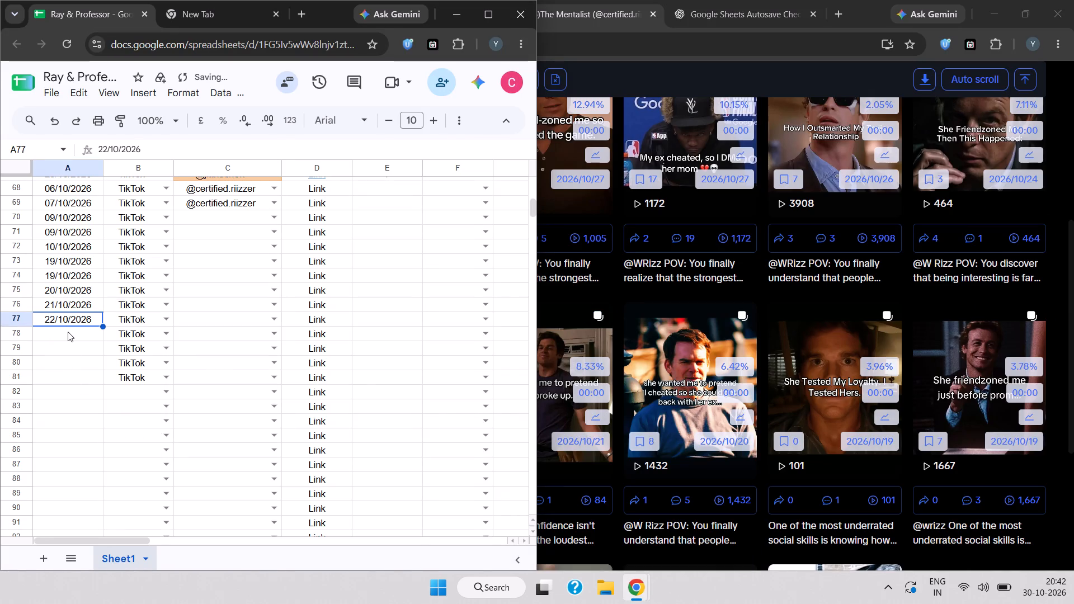
pyautogui.doubleClick(68, 332)
pyautogui.doubleClick(96, 449)
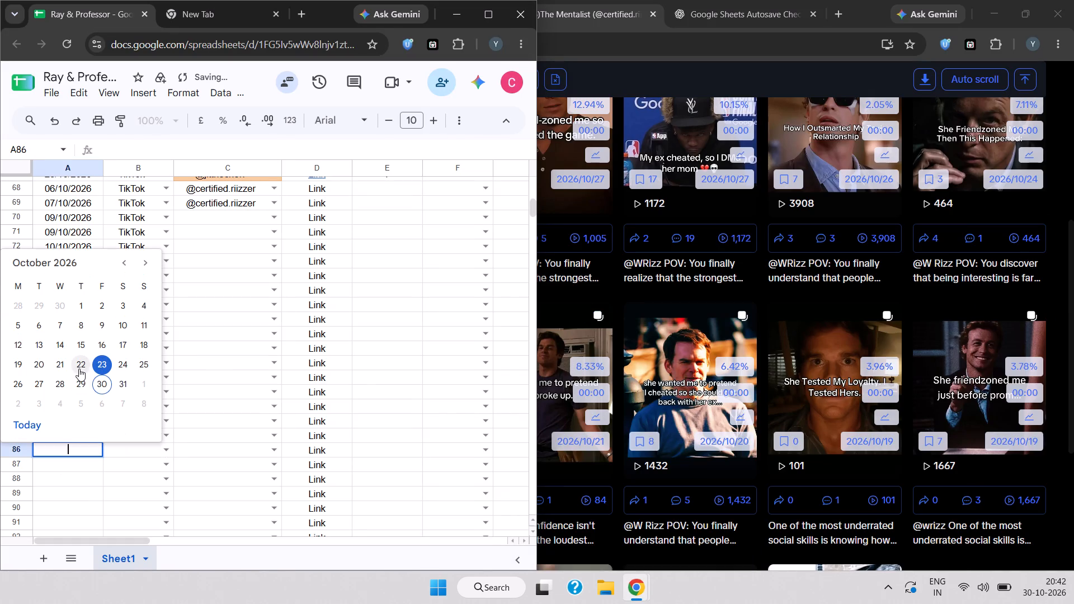
pyautogui.click(106, 360)
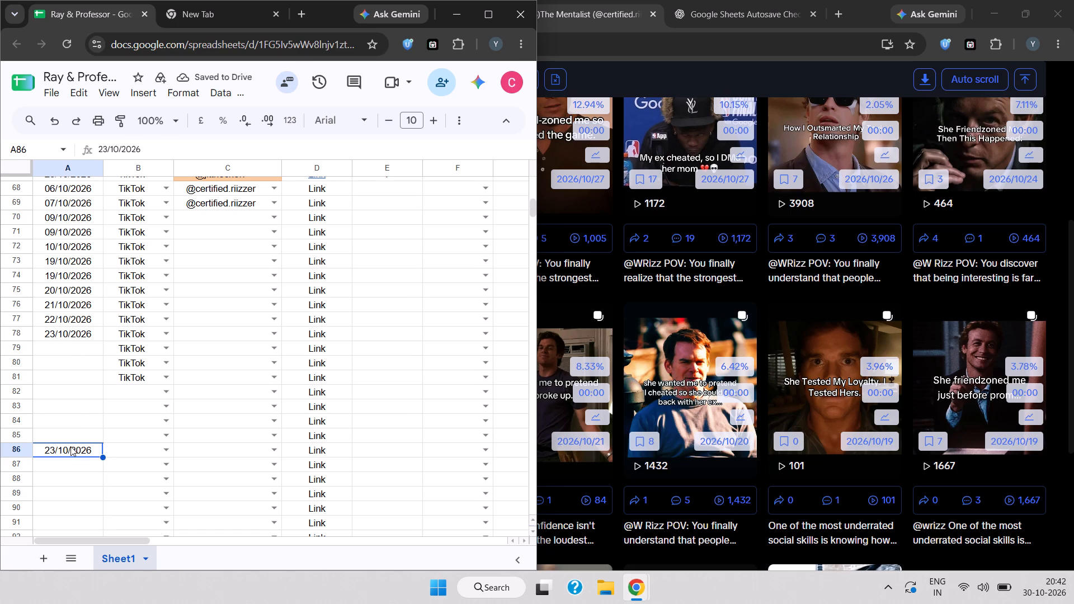
pyautogui.hotkey('ctrl', 'z')
pyautogui.doubleClick(50, 345)
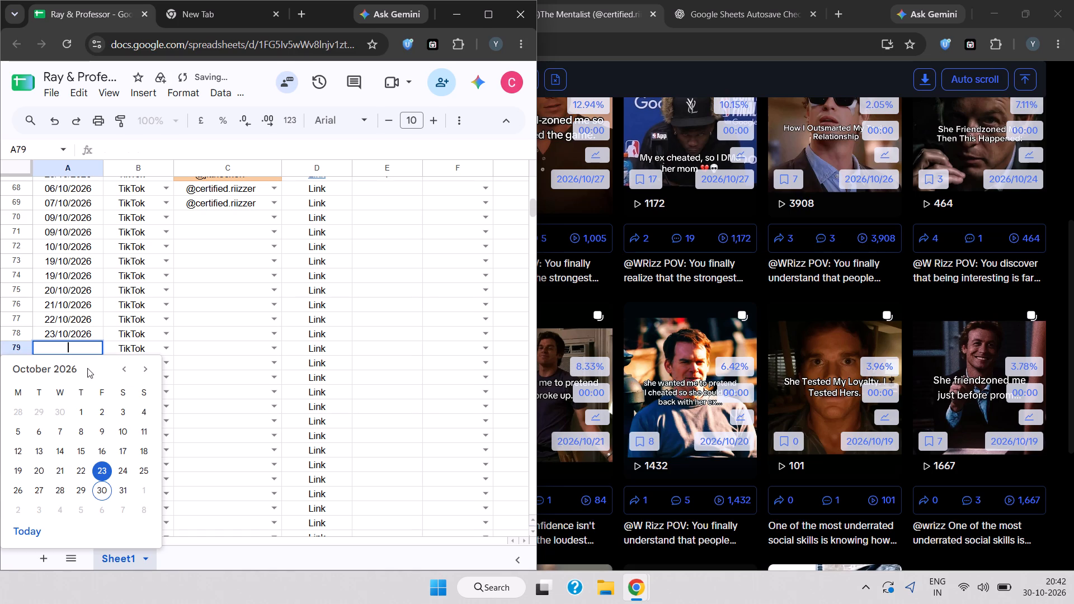
pyautogui.click(114, 468)
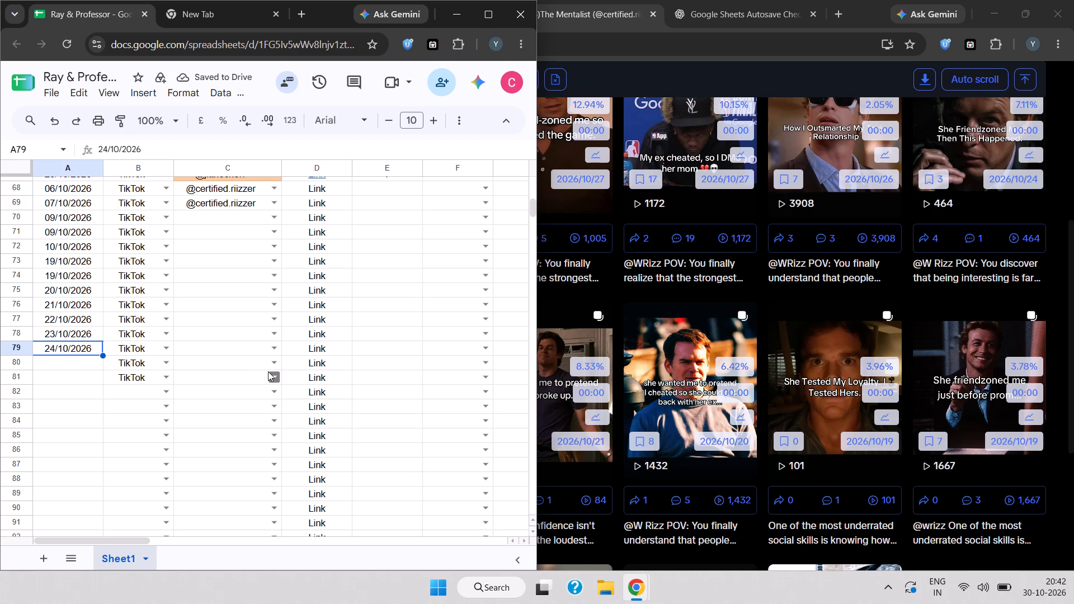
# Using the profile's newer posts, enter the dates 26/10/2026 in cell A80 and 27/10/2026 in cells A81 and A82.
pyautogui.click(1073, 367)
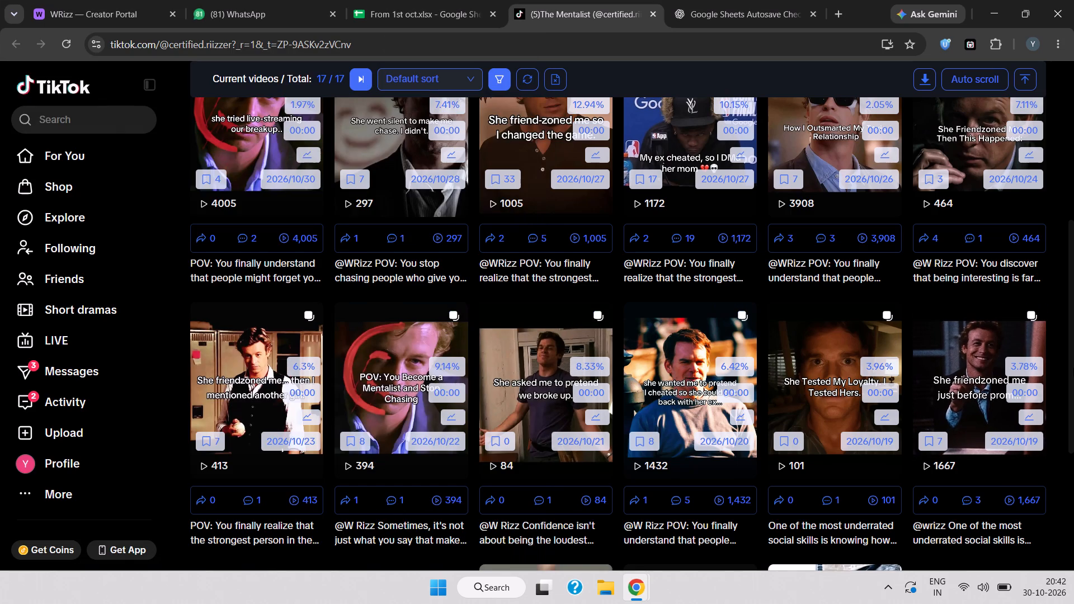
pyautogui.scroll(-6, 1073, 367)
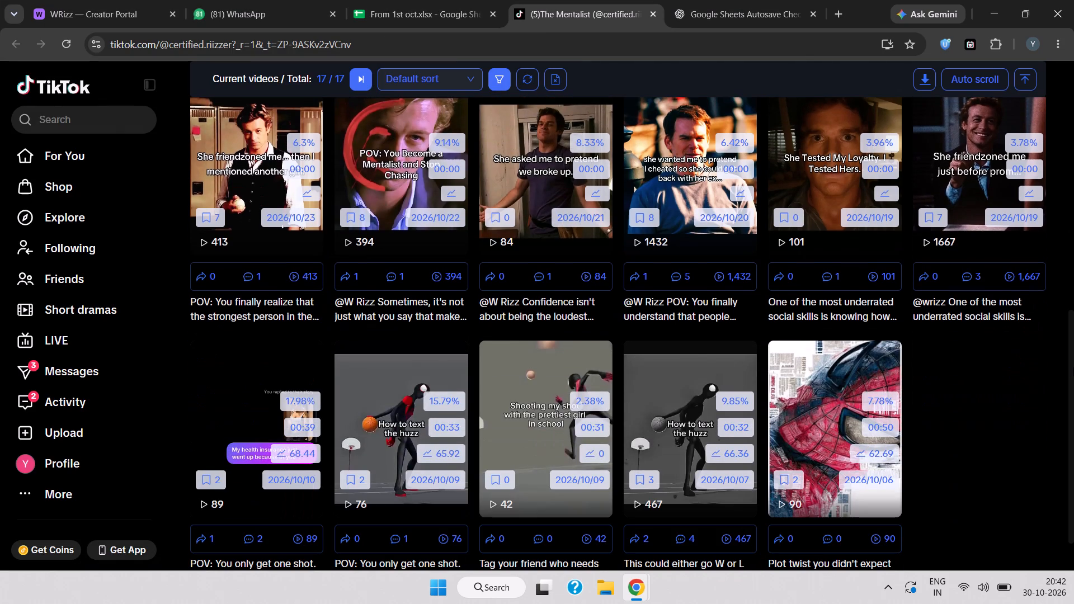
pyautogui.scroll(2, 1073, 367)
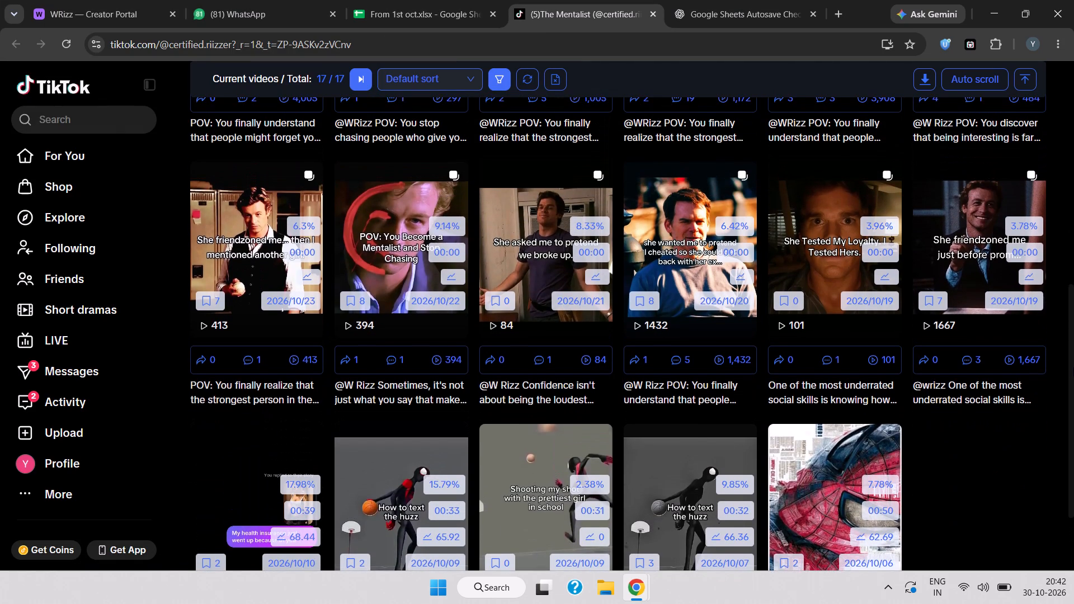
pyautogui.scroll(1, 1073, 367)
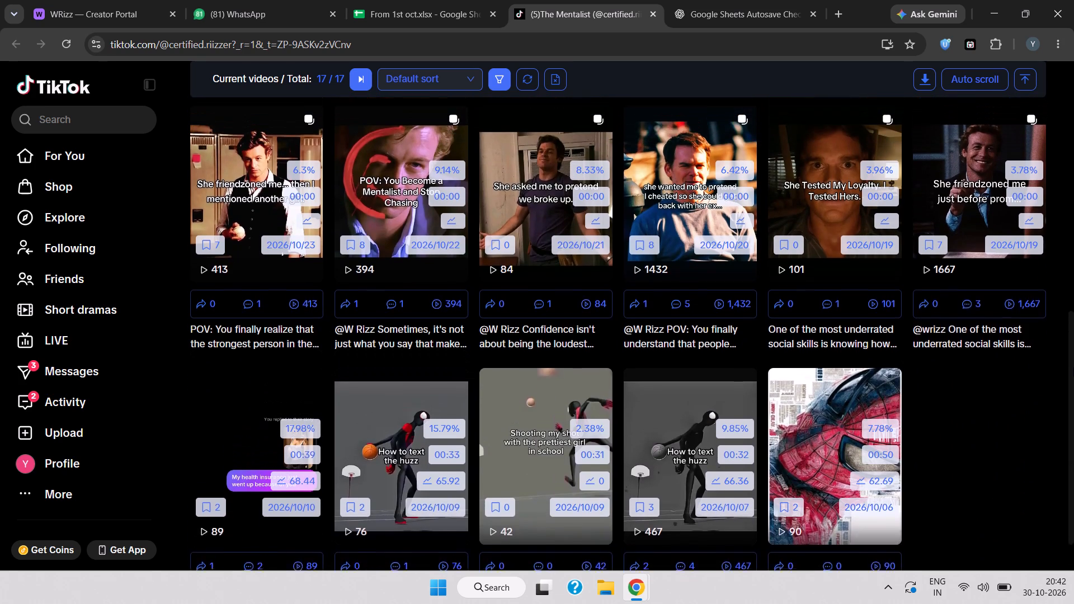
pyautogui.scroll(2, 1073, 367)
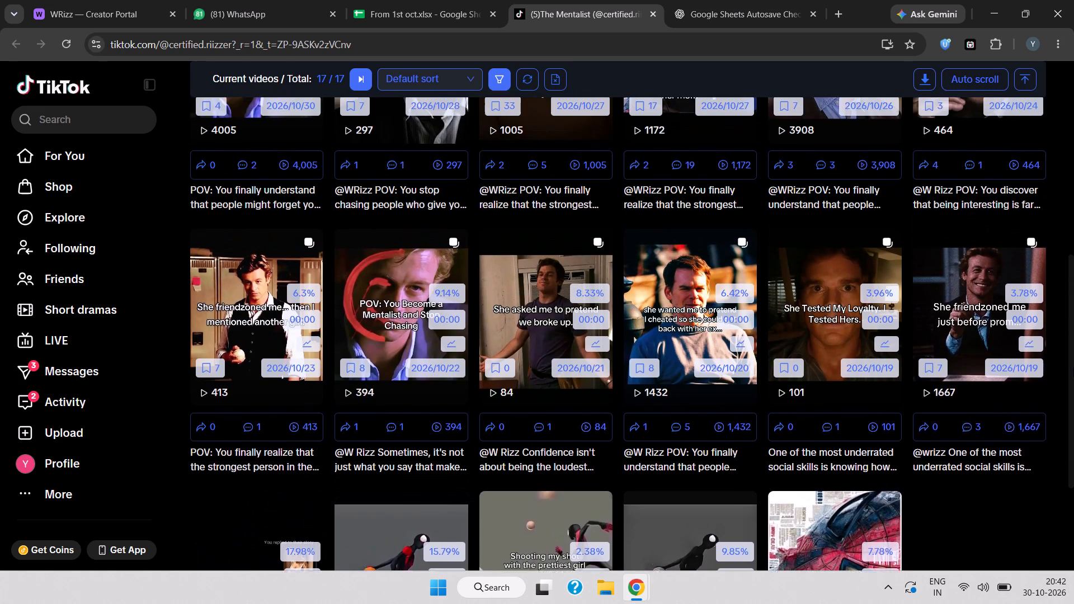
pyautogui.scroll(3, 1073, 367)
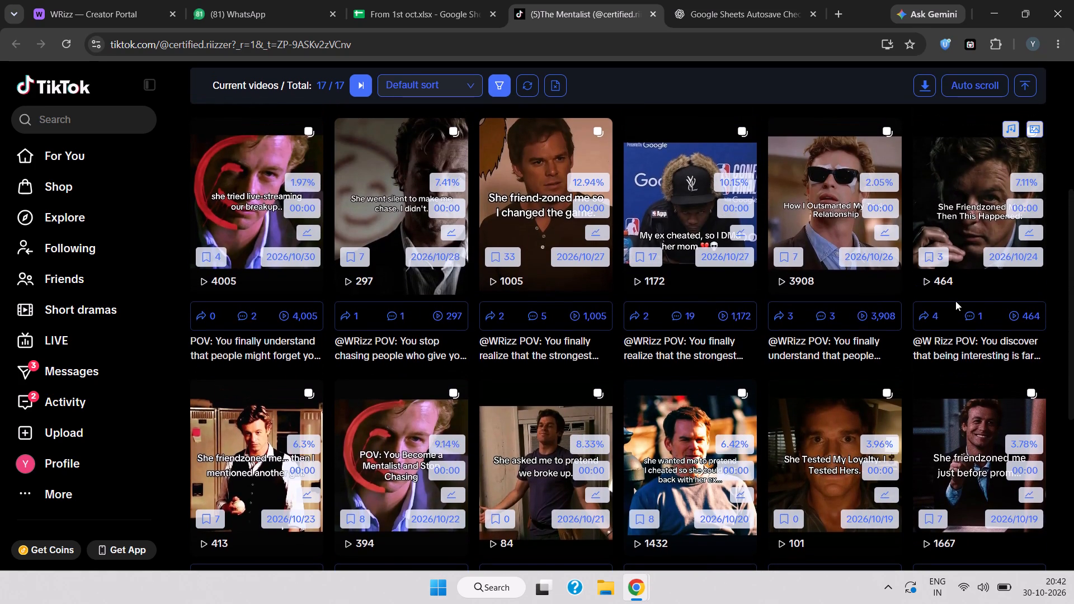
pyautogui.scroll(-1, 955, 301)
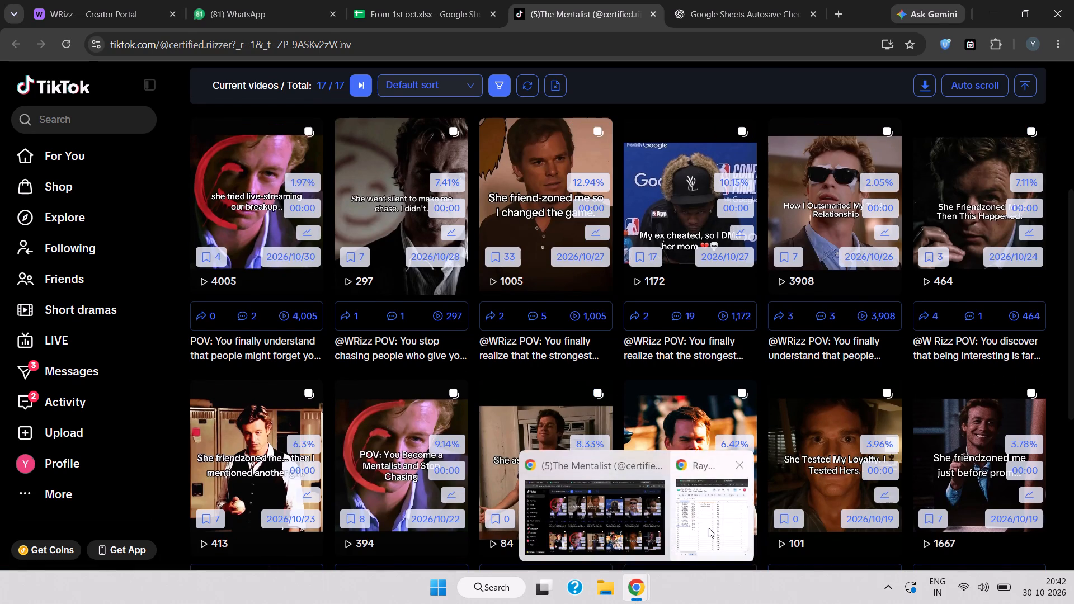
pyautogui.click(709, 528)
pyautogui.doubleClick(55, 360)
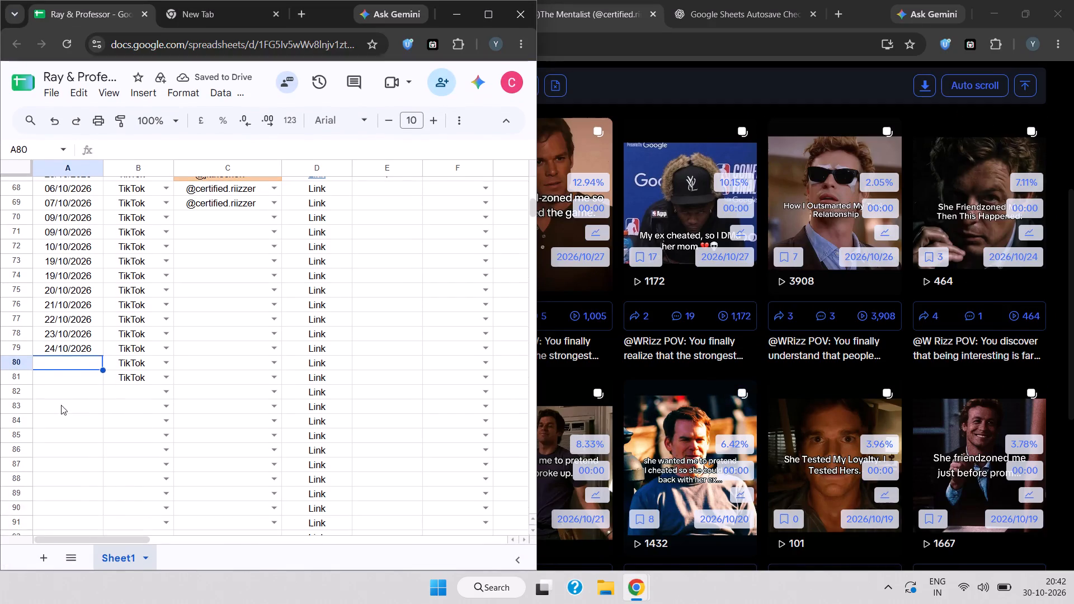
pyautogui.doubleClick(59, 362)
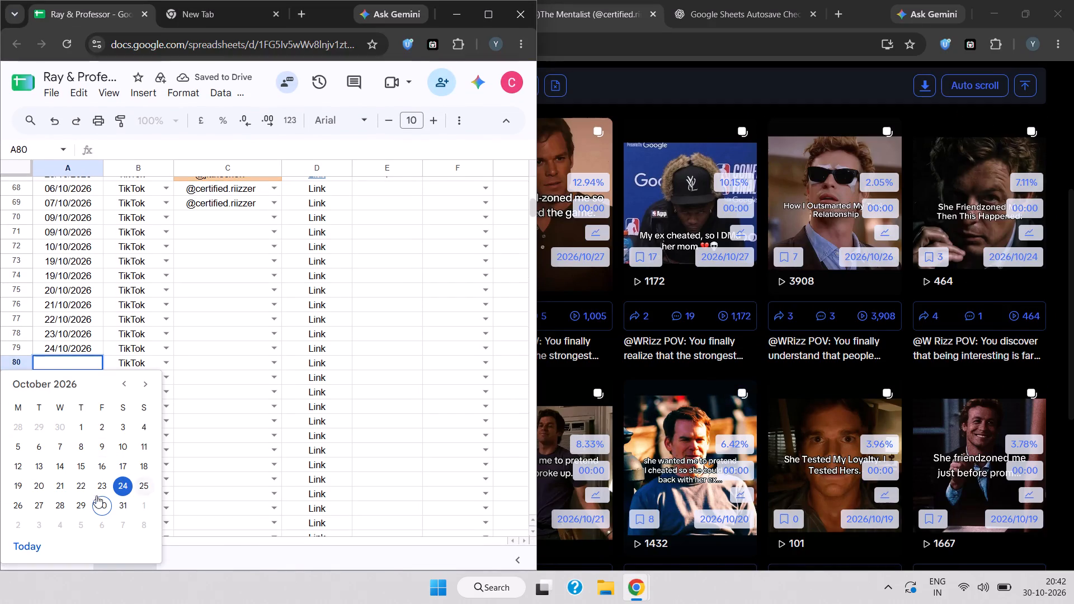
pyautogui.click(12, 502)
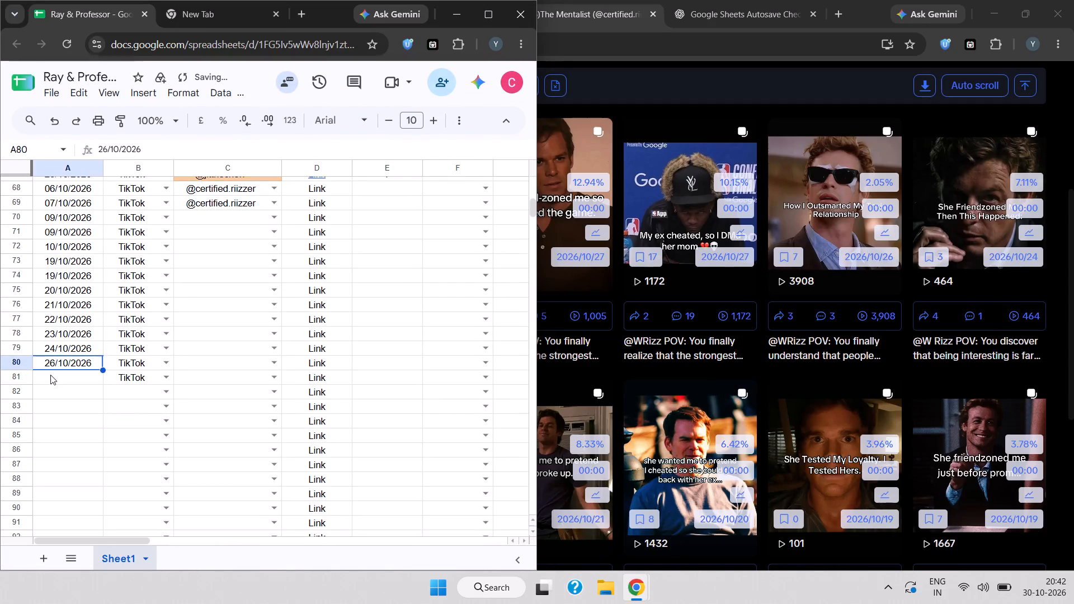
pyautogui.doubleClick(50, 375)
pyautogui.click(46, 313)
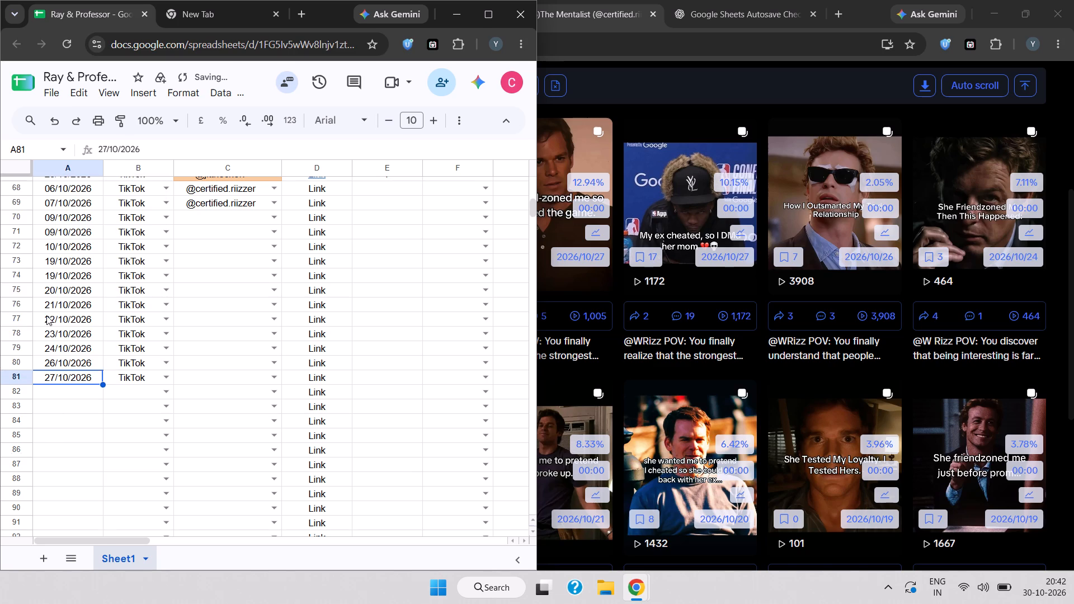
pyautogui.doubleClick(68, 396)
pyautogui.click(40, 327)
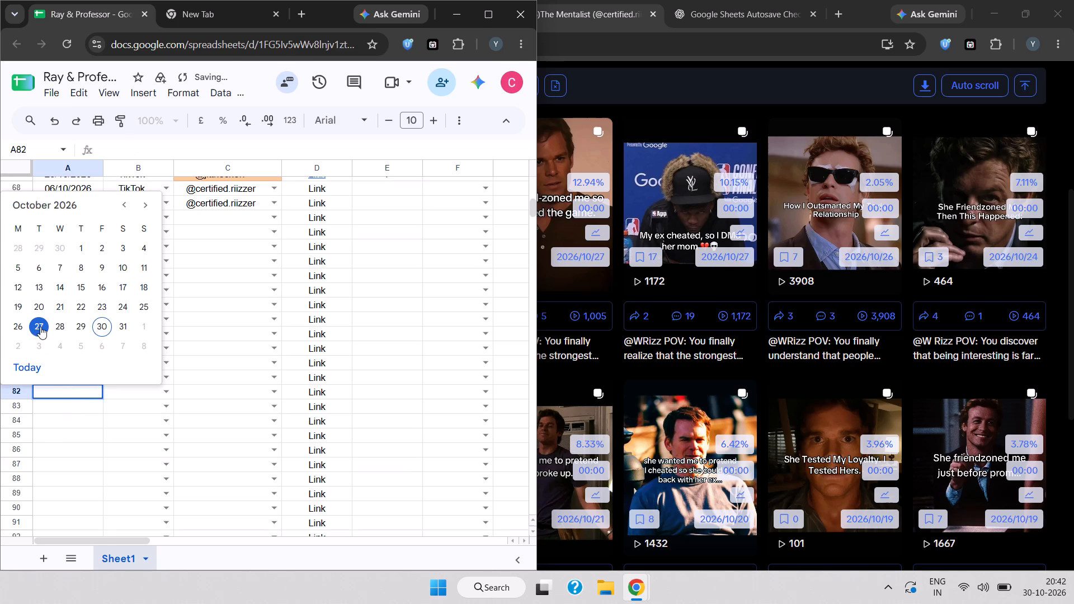
# Compare the post dates on the TikTok profile with the dates entered in column A of the sheet.
pyautogui.click(1073, 228)
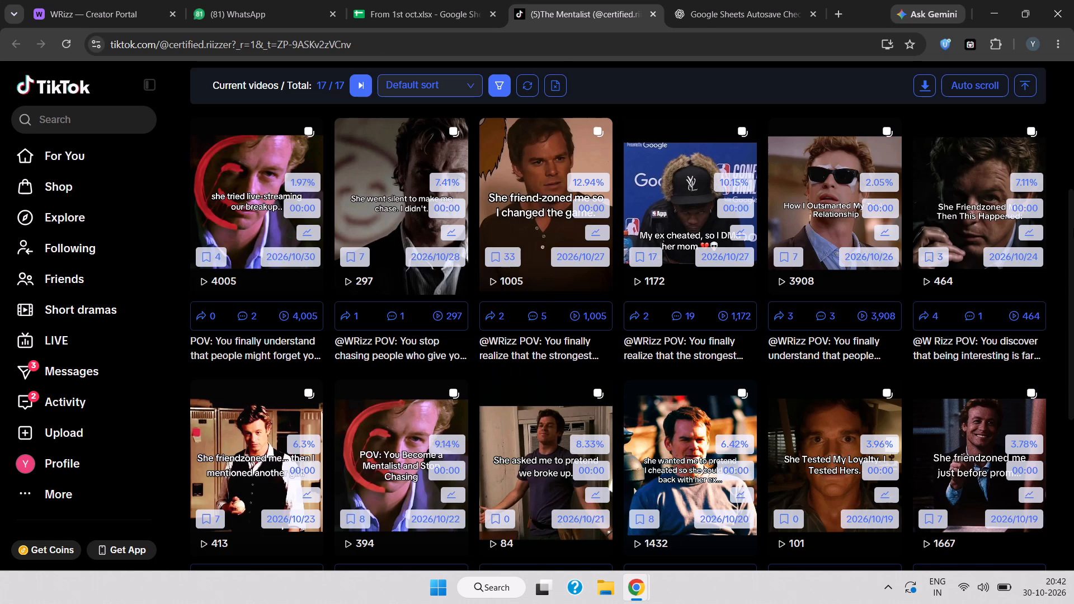
pyautogui.scroll(2, 1073, 228)
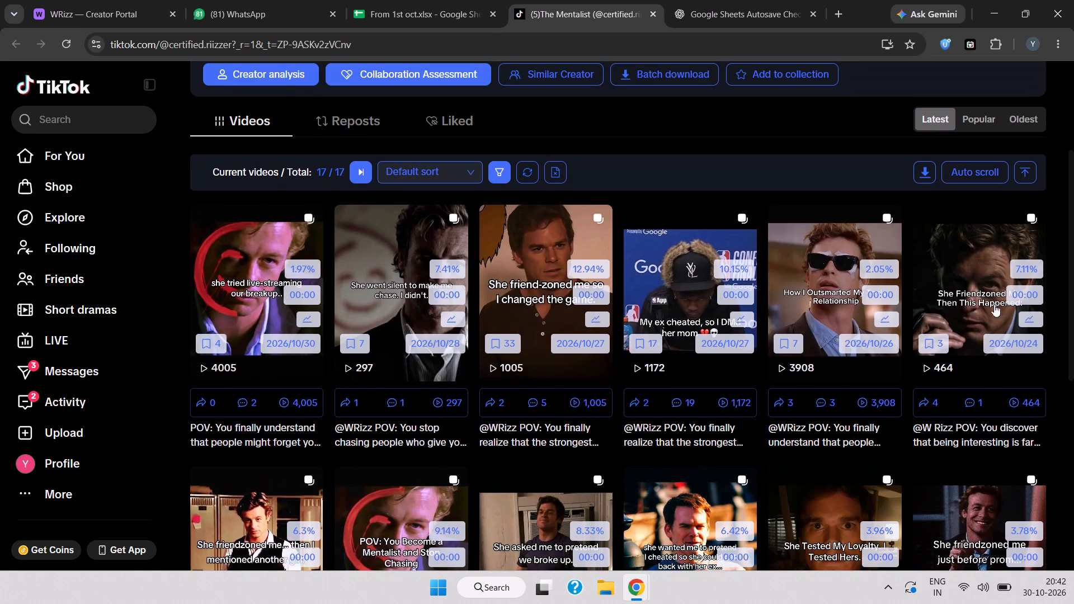
pyautogui.scroll(-1, 1051, 438)
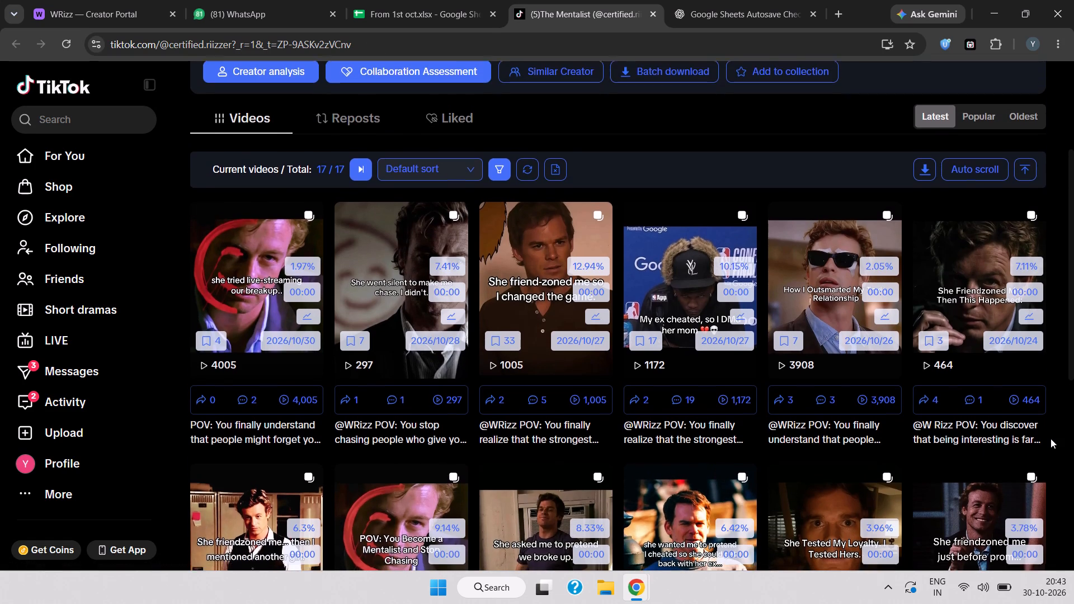
pyautogui.scroll(-1, 1051, 438)
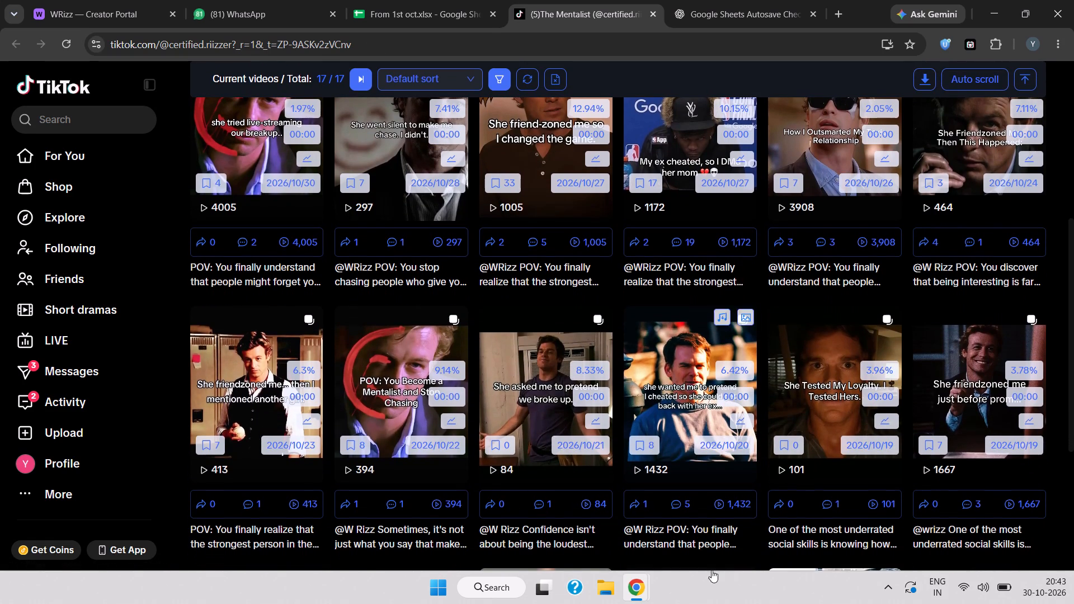
pyautogui.click(710, 535)
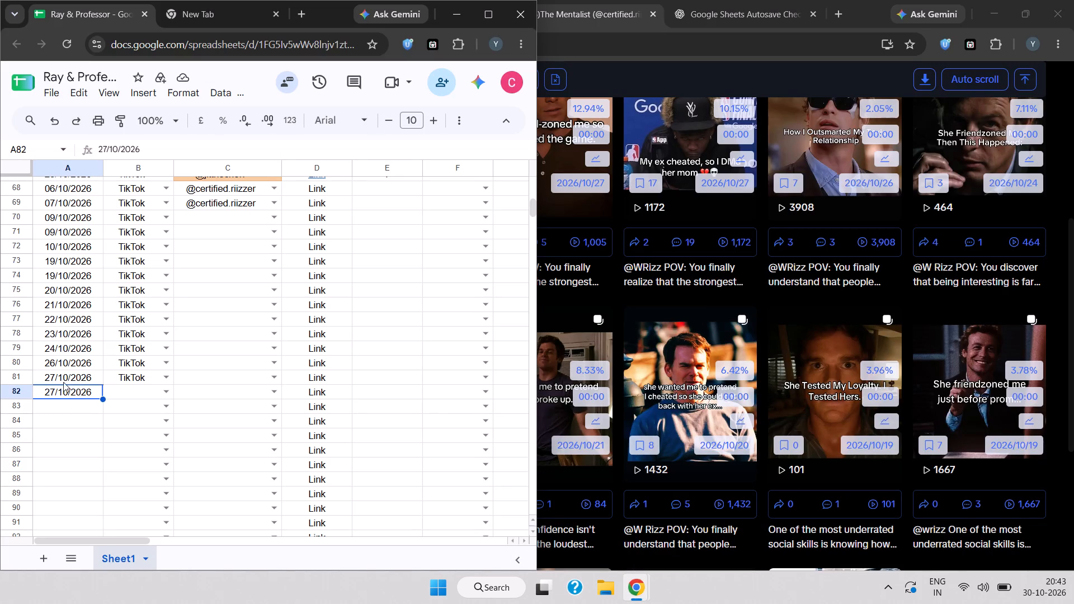
pyautogui.click(38, 334)
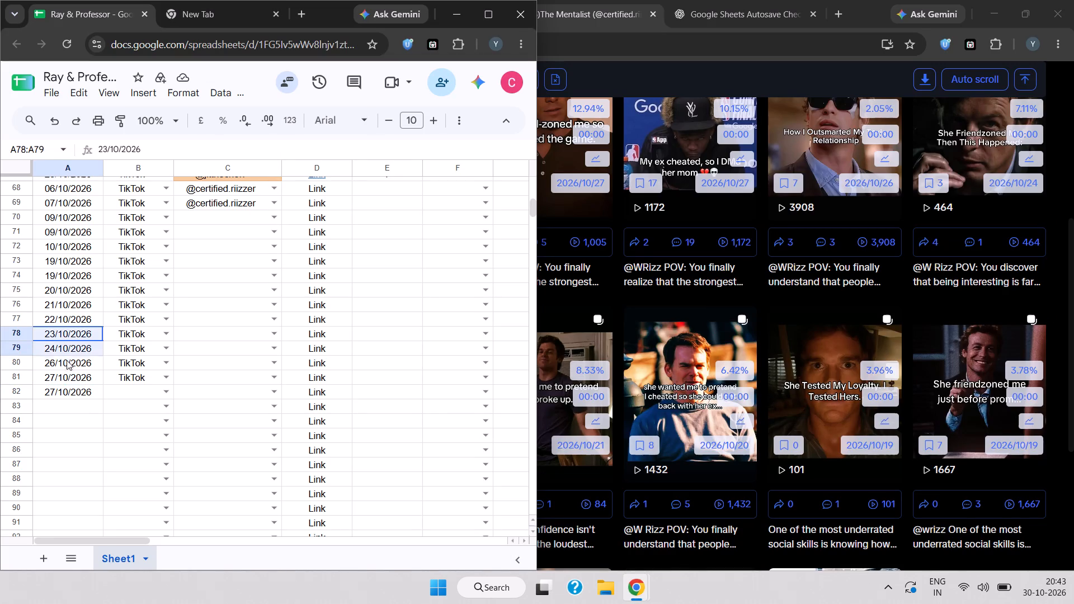
pyautogui.doubleClick(58, 334)
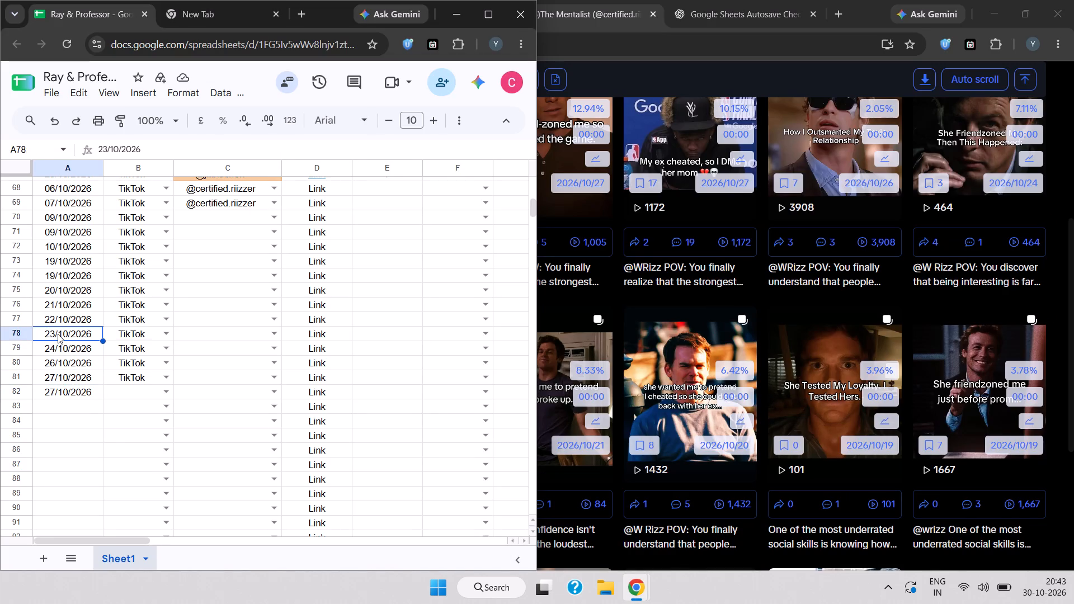
pyautogui.click(91, 336)
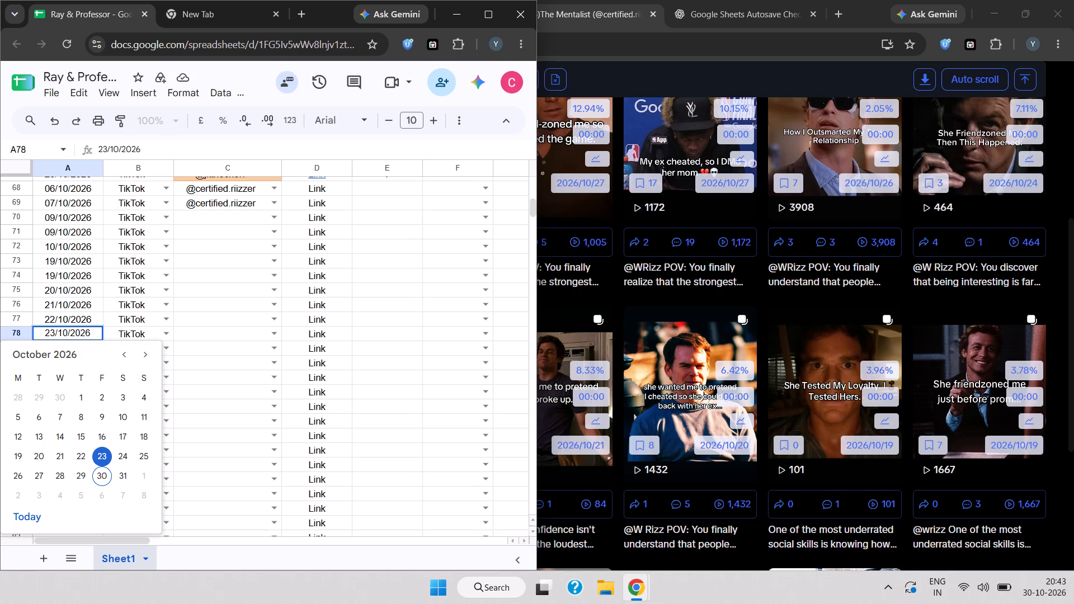
pyautogui.click(181, 351)
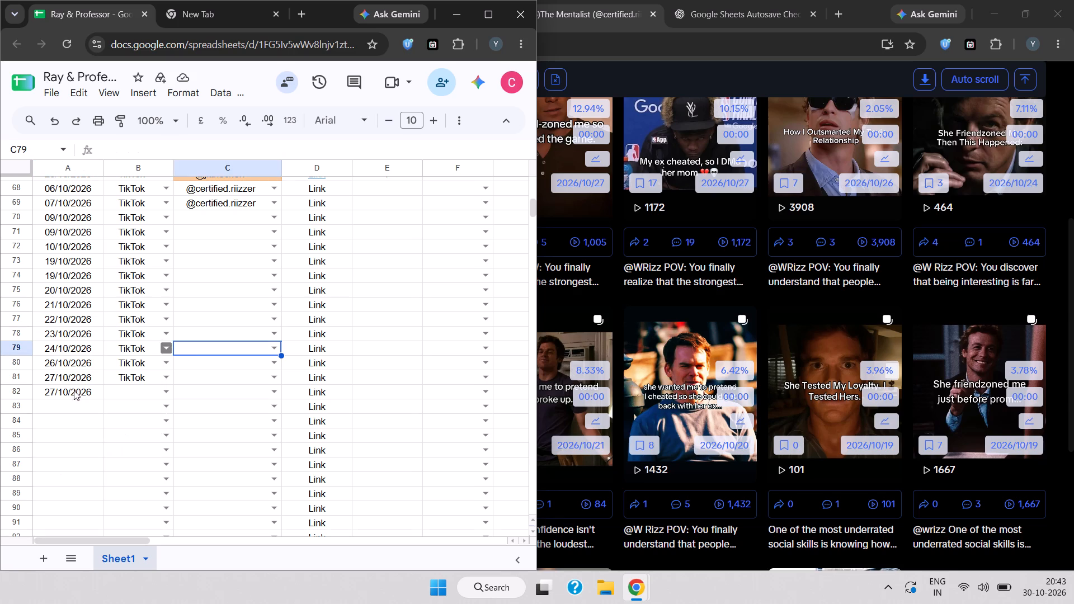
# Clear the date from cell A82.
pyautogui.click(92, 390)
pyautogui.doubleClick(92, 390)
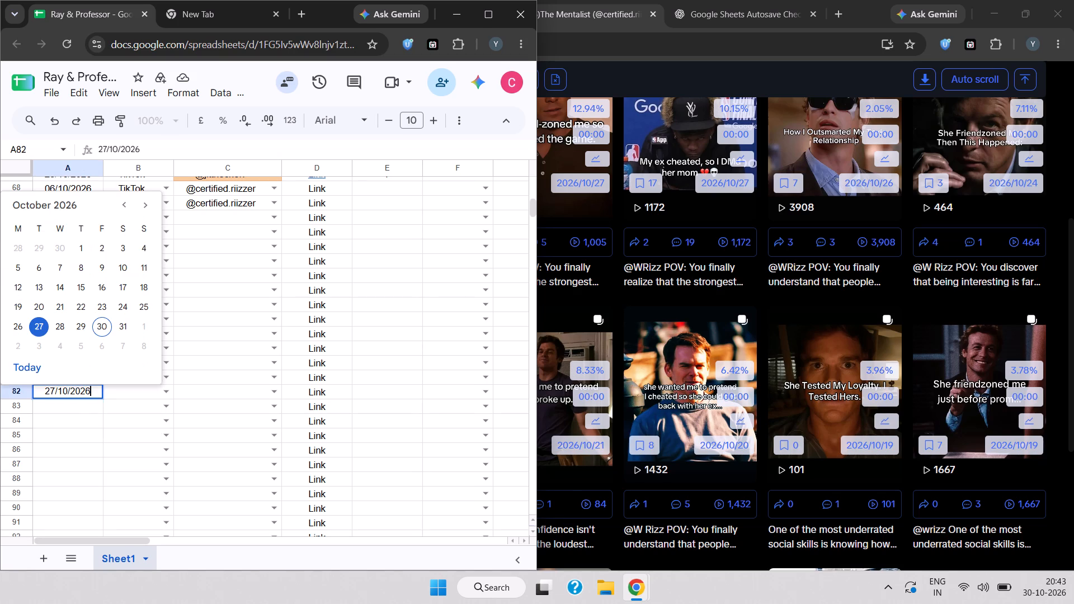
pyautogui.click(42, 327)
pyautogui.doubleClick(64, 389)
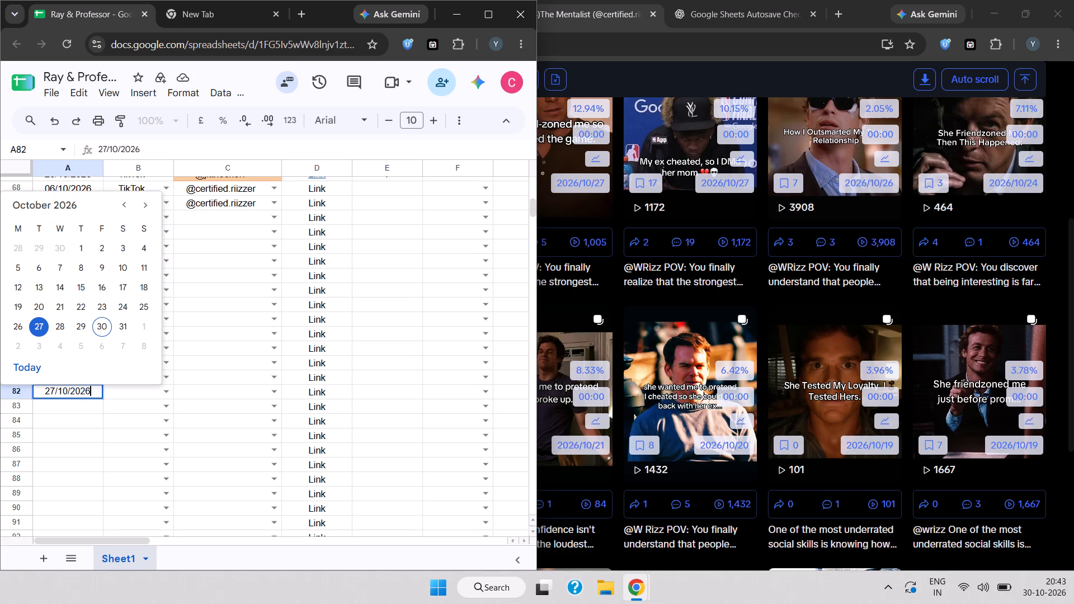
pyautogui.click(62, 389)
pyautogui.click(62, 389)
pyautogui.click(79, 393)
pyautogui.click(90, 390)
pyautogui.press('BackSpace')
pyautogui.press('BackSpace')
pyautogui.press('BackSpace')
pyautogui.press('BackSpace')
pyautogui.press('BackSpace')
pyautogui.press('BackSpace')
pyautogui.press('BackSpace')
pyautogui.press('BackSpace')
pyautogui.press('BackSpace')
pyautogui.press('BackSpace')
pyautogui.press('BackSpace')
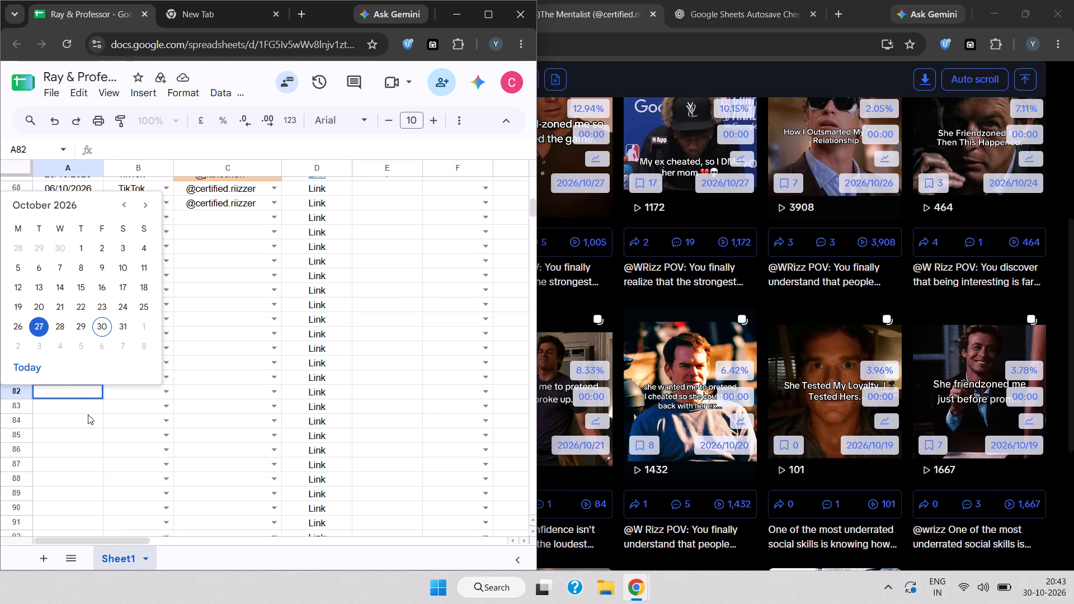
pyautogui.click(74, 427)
# Delete the dates in cells A81, A80 and A79.
pyautogui.click(92, 376)
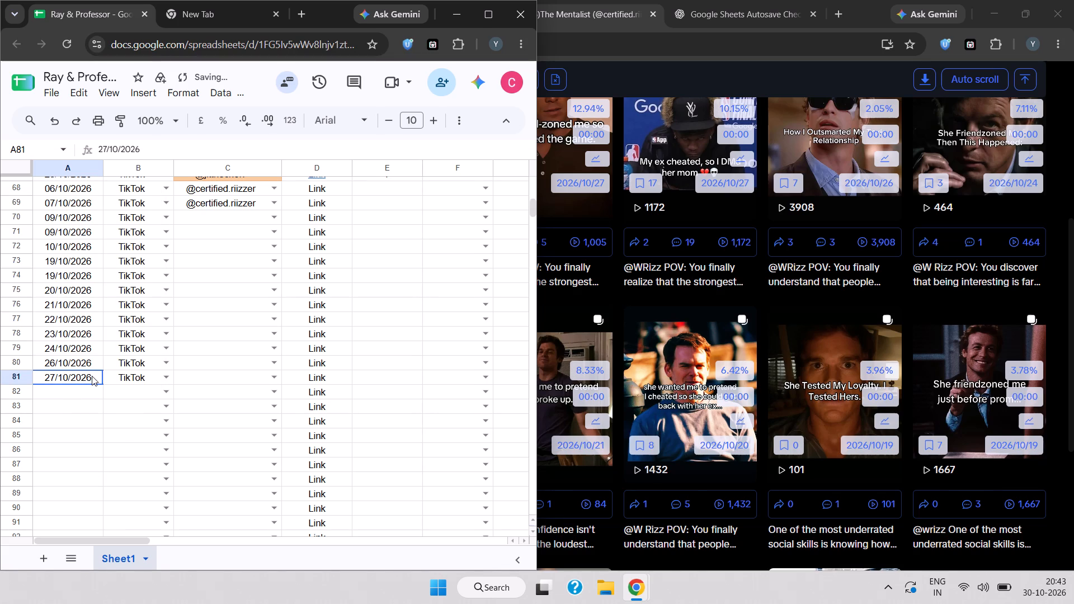
pyautogui.click(92, 376)
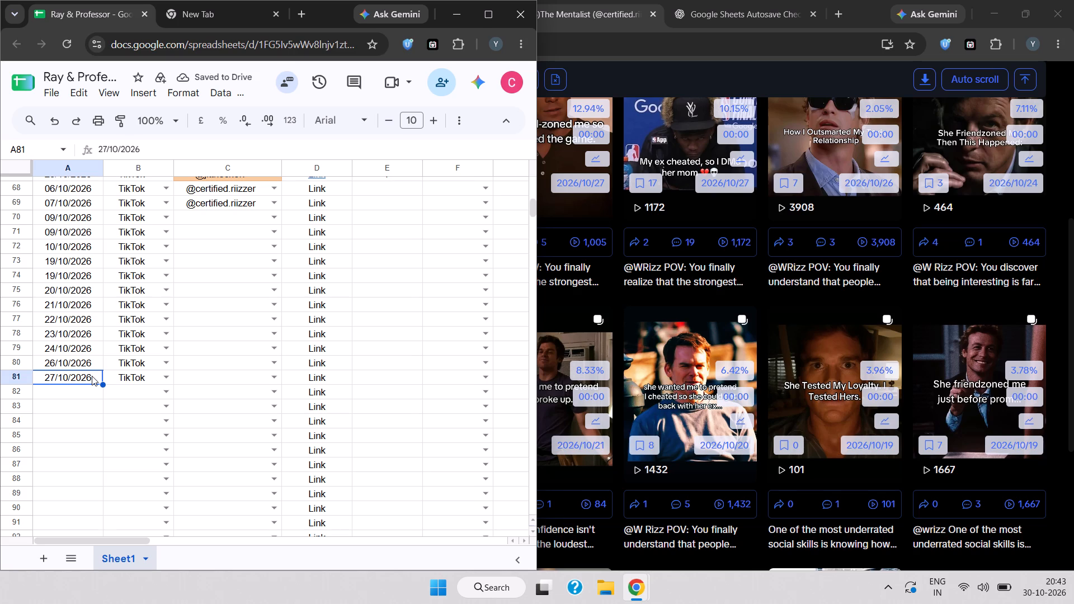
pyautogui.press('BackSpace')
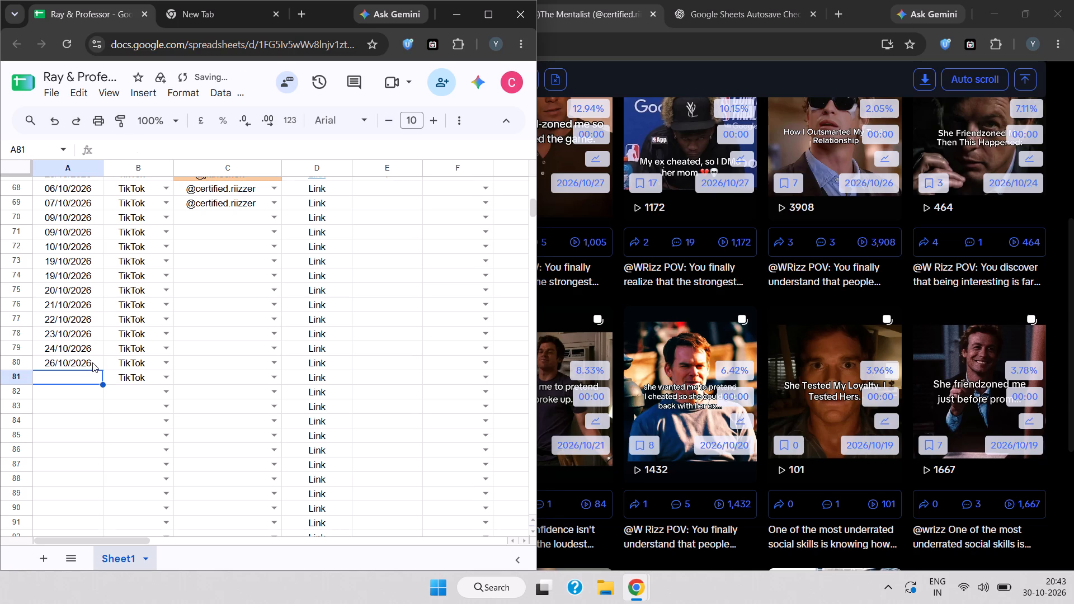
pyautogui.click(92, 362)
pyautogui.press('BackSpace')
pyautogui.click(91, 345)
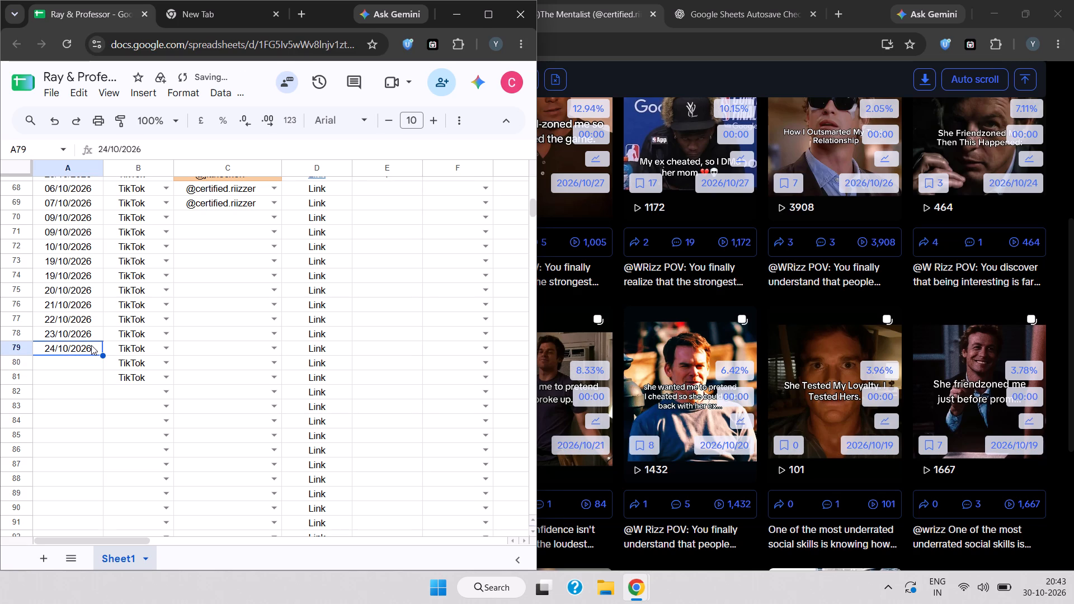
pyautogui.press('BackSpace')
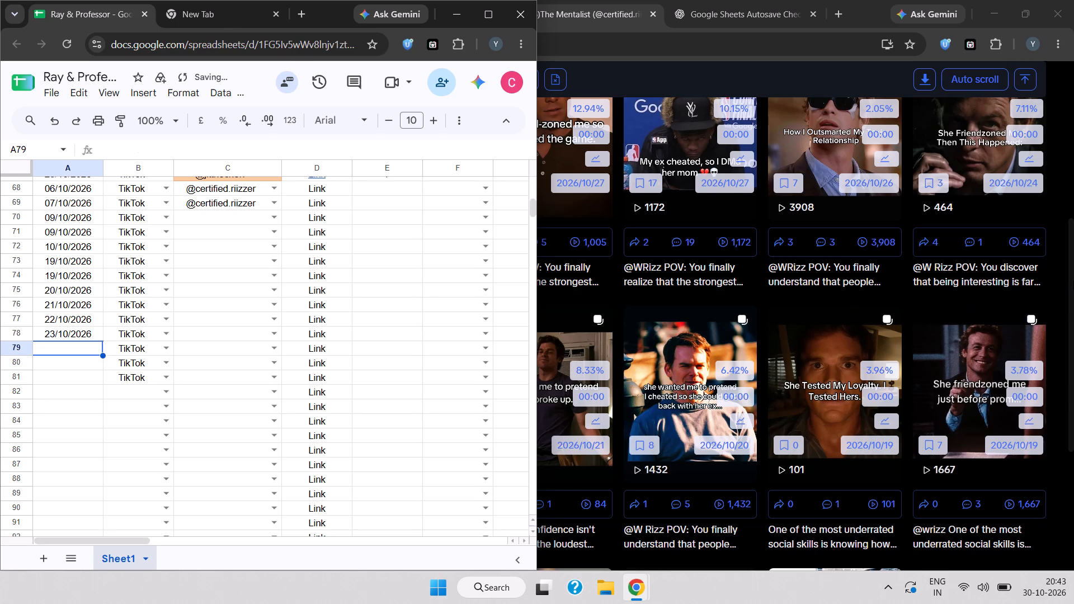
pyautogui.click(1073, 281)
pyautogui.scroll(-1, 1073, 281)
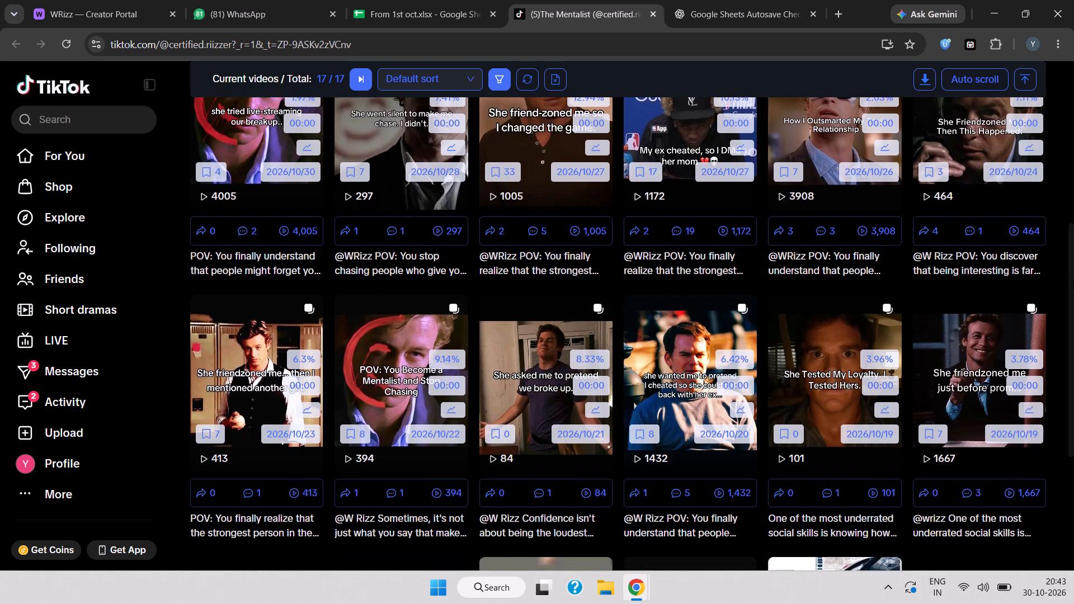
pyautogui.scroll(-3, 1073, 281)
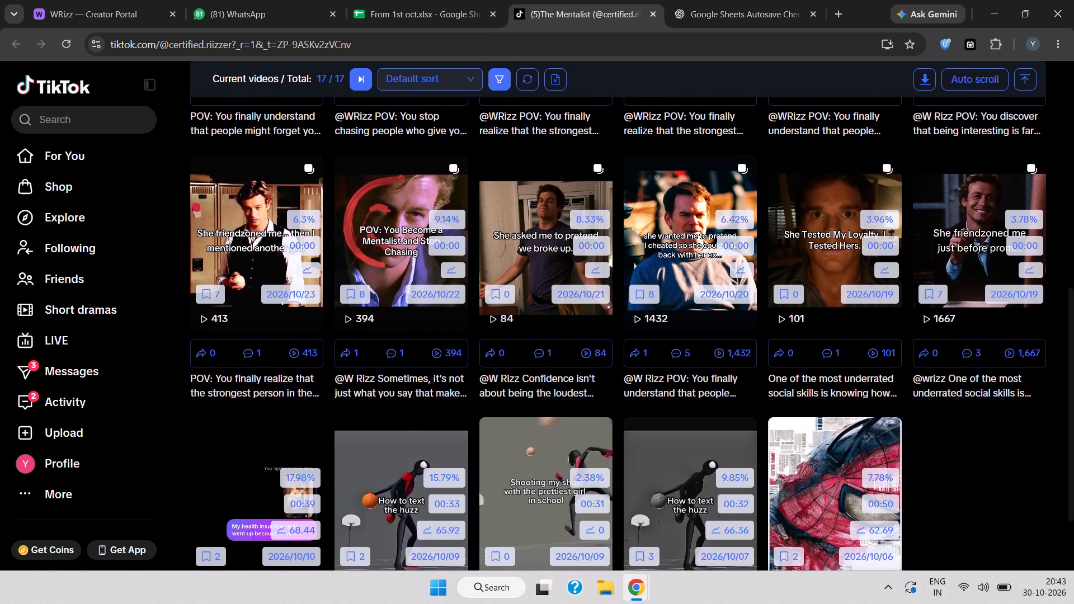
pyautogui.scroll(1, 1073, 281)
pyautogui.scroll(-2, 1073, 281)
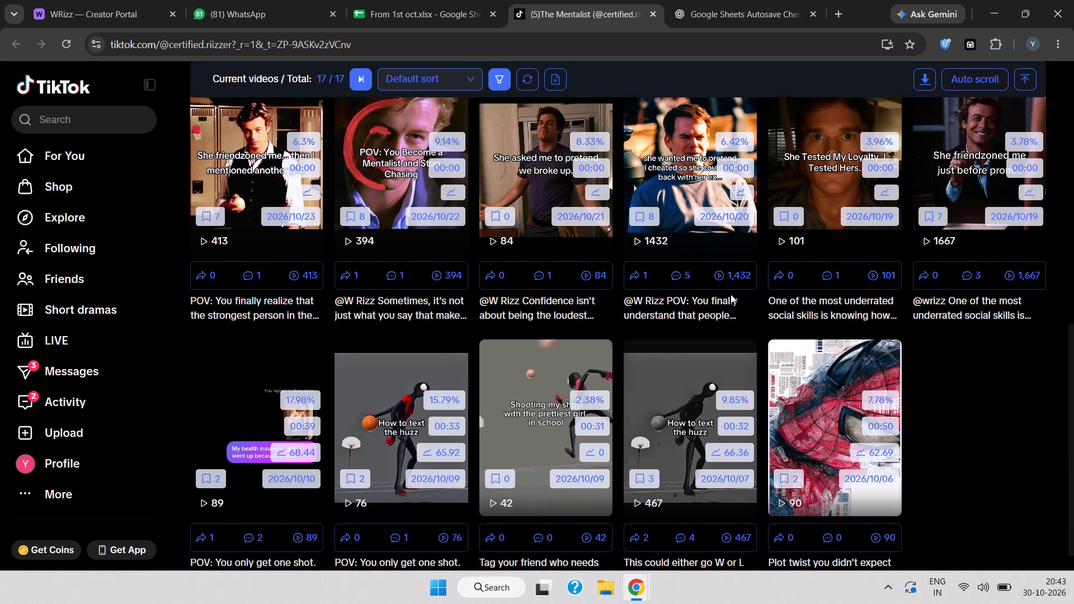
pyautogui.scroll(-4, 731, 294)
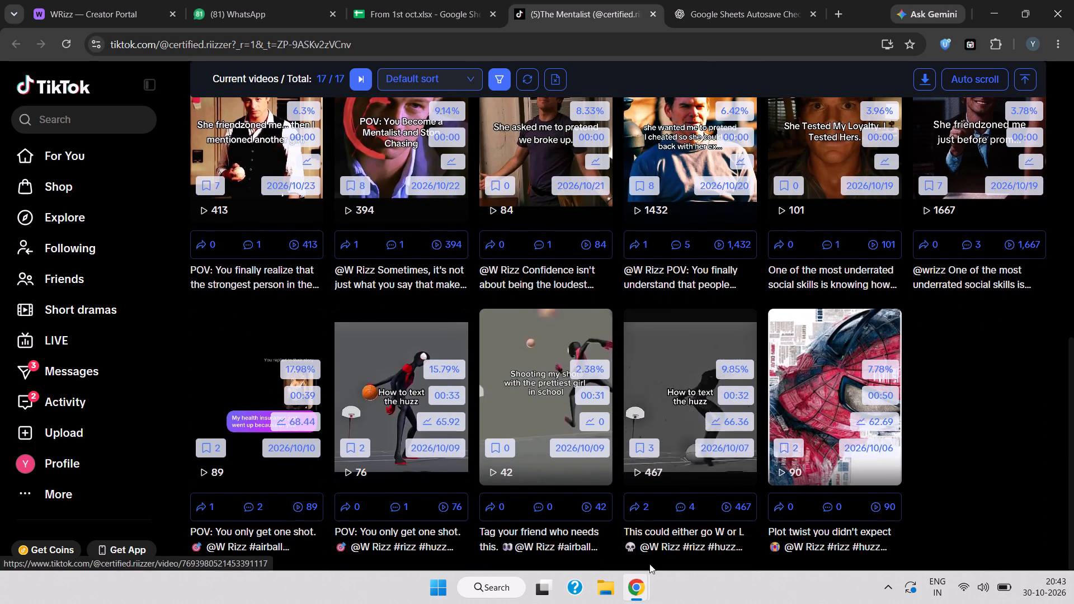
# Back in the Ray & Professor sheet, clear the TikTok platform entries from cells B79, B80 and B81.
pyautogui.click(695, 544)
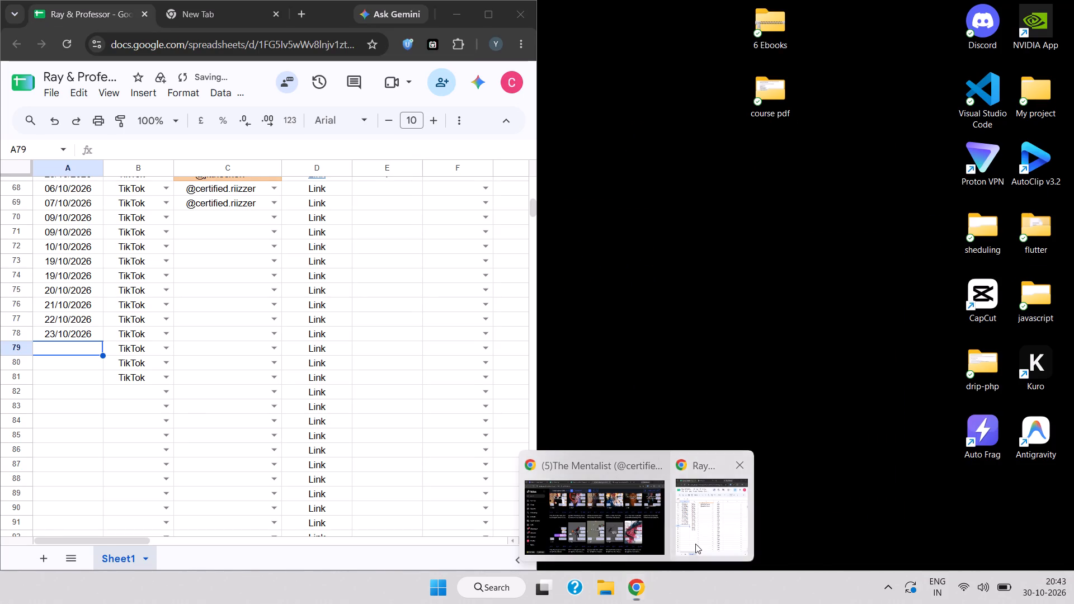
pyautogui.click(169, 351)
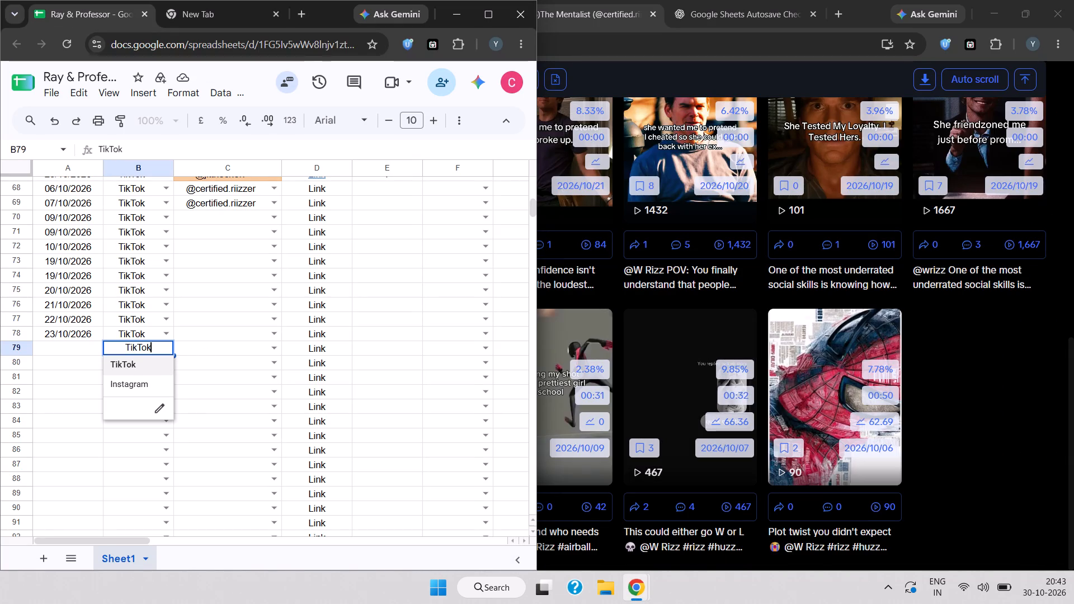
pyautogui.click(150, 364)
pyautogui.click(148, 347)
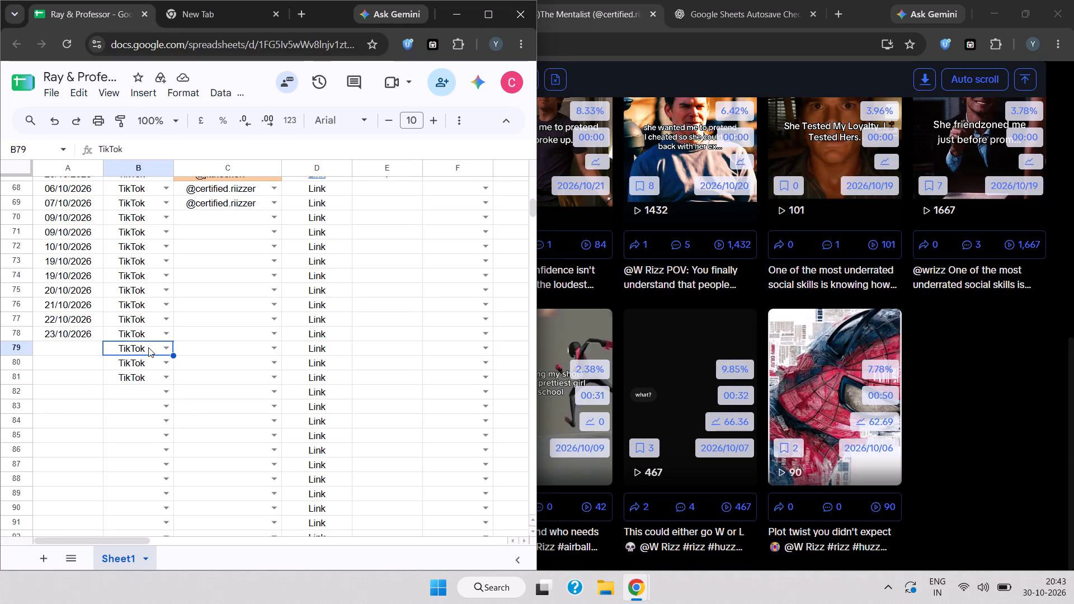
pyautogui.click(148, 347)
pyautogui.press('BackSpace')
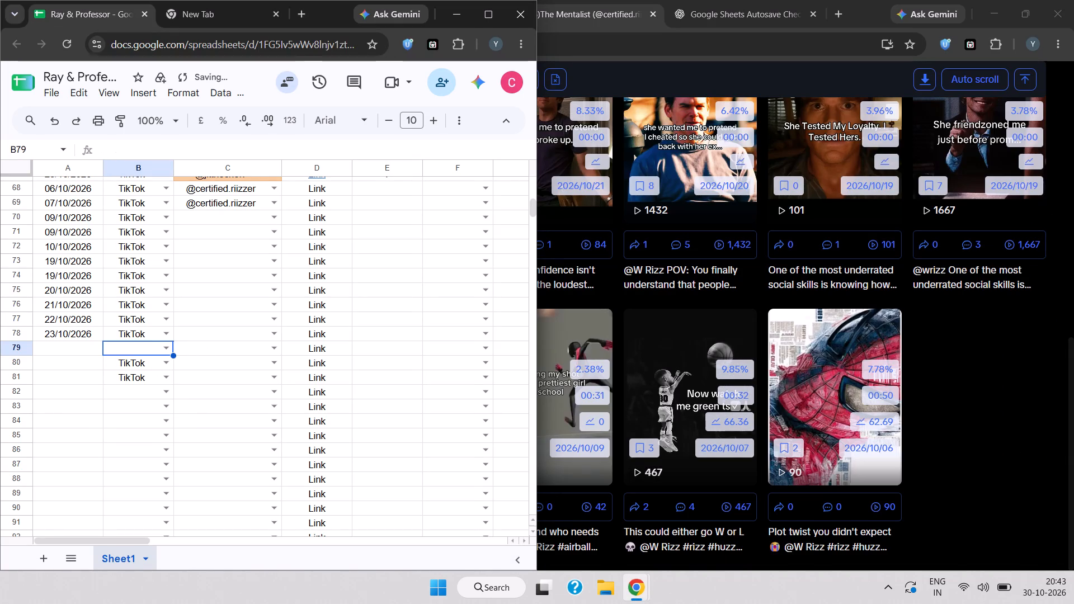
pyautogui.click(151, 357)
pyautogui.press('BackSpace')
pyautogui.click(152, 375)
pyautogui.press('BackSpace')
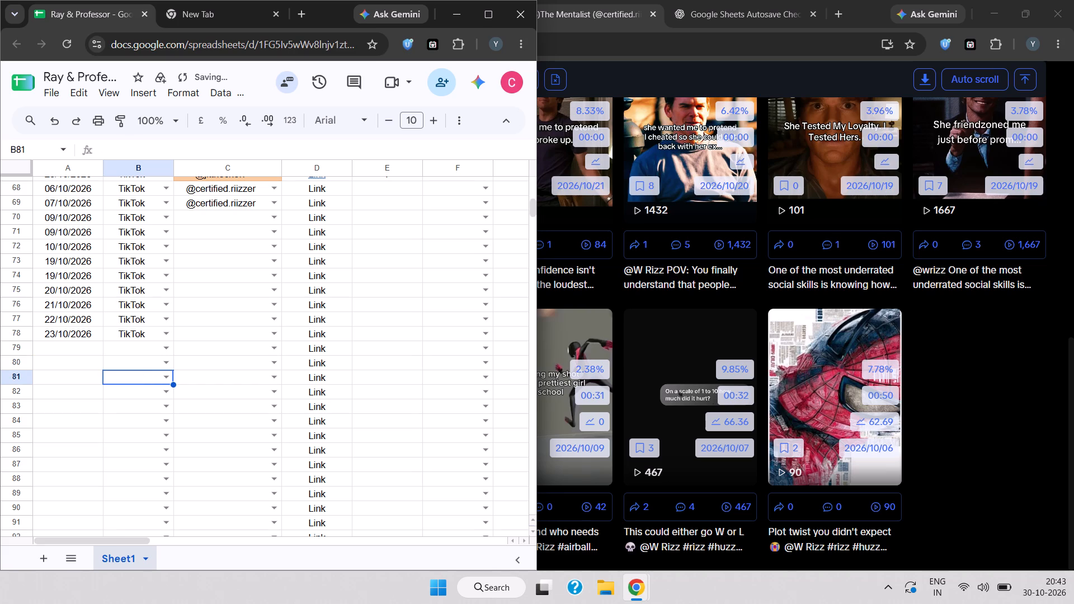
pyautogui.scroll(1, 192, 233)
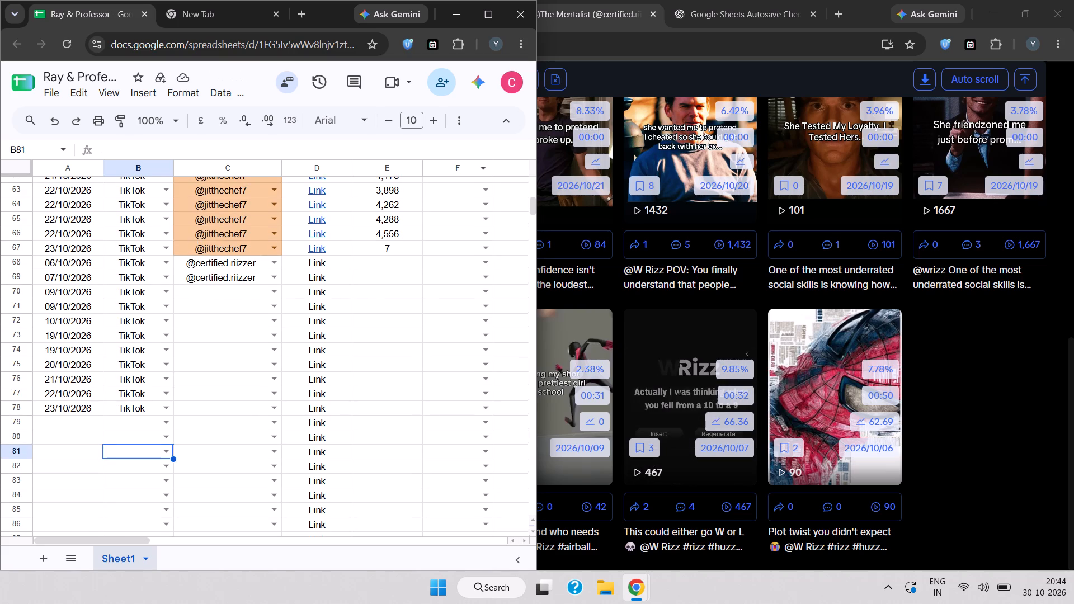
pyautogui.press('Print')
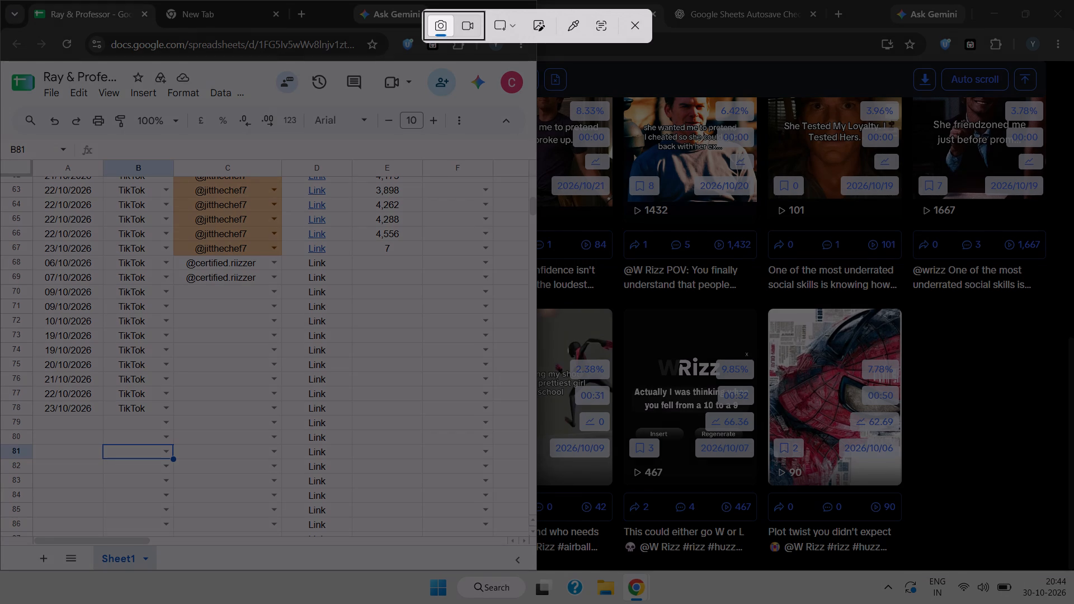
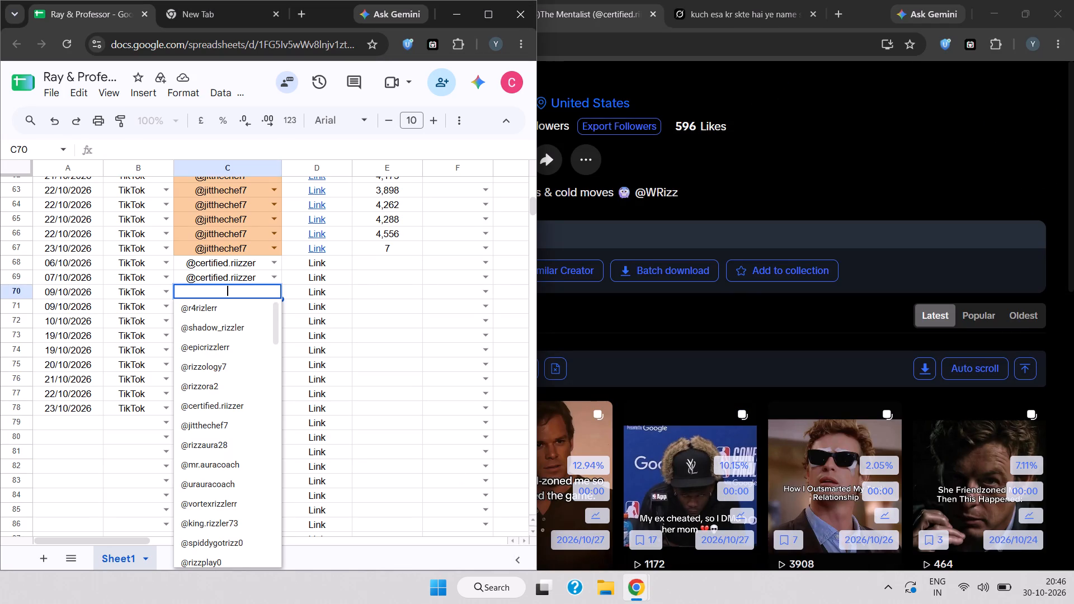
pyautogui.hotkey('ctrl', 'v')
pyautogui.click(239, 320)
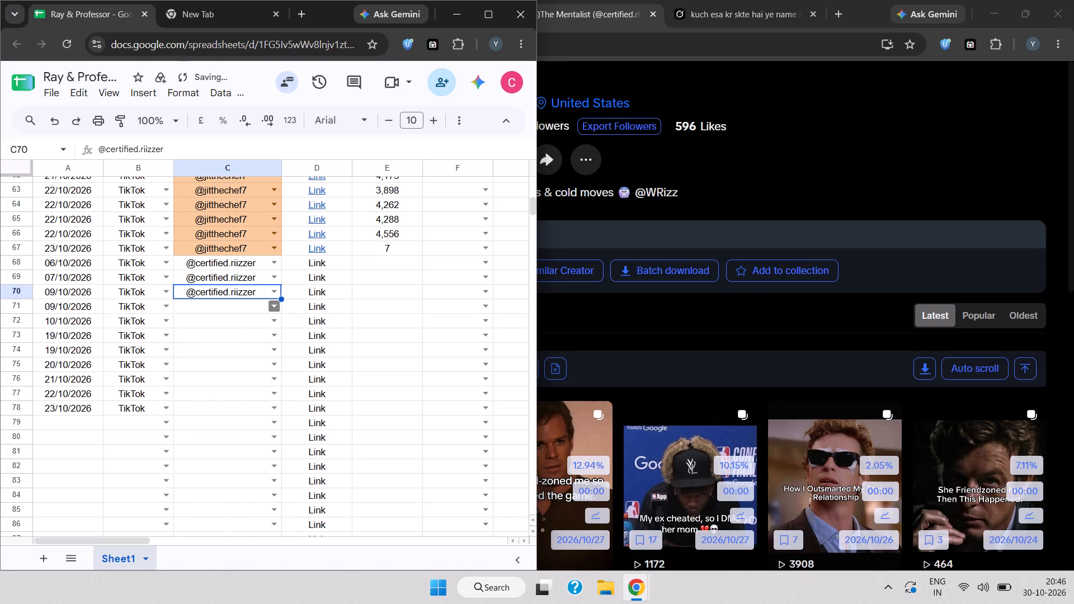
pyautogui.click(275, 307)
pyautogui.hotkey('ctrl', 'v')
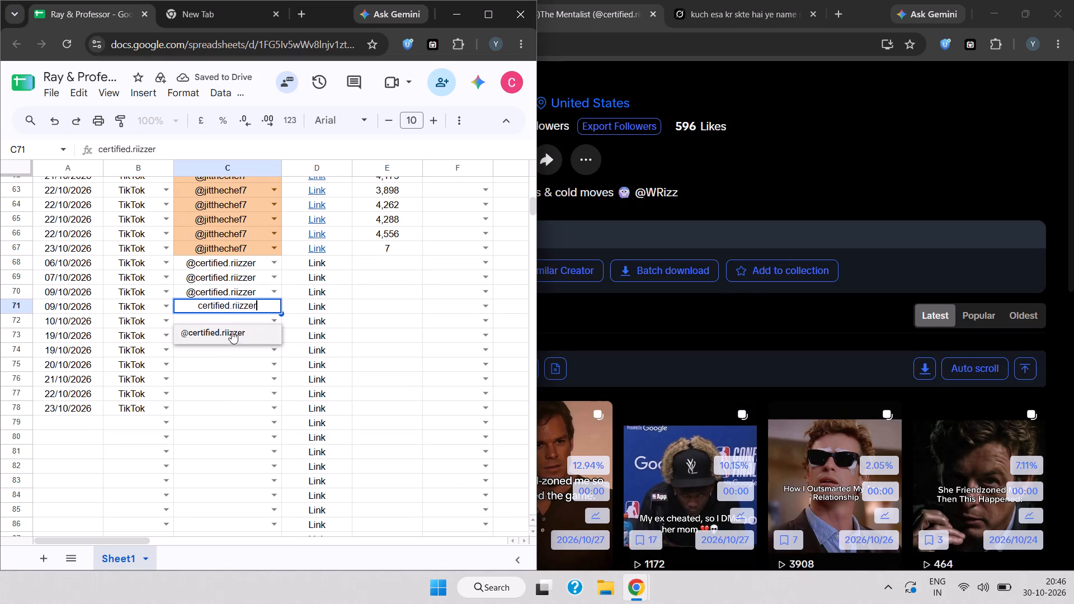
pyautogui.click(230, 333)
pyautogui.click(278, 317)
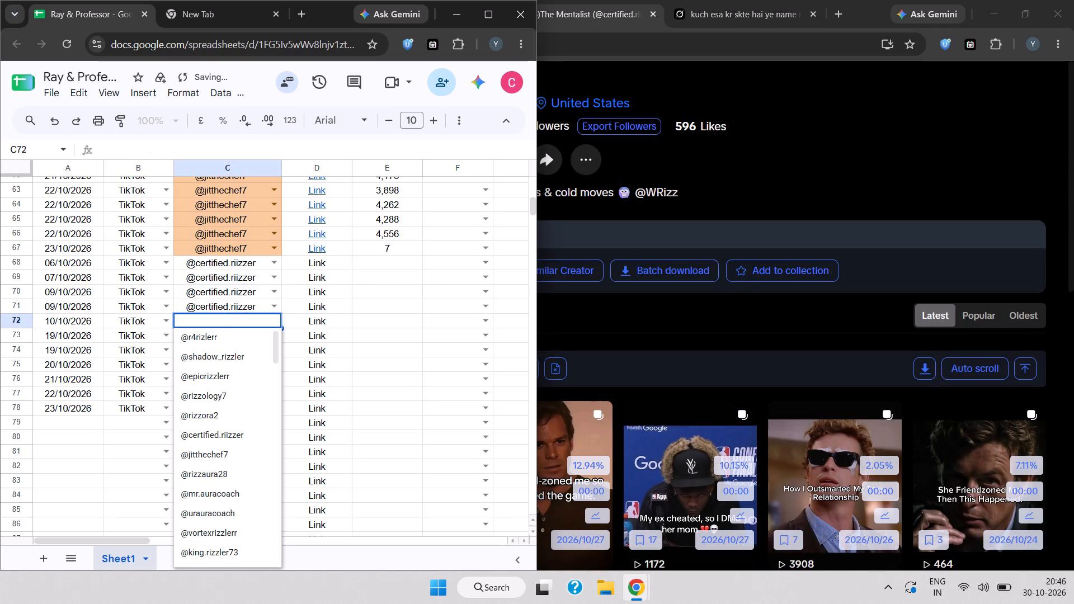
pyautogui.hotkey('ctrl', 'v')
pyautogui.click(235, 348)
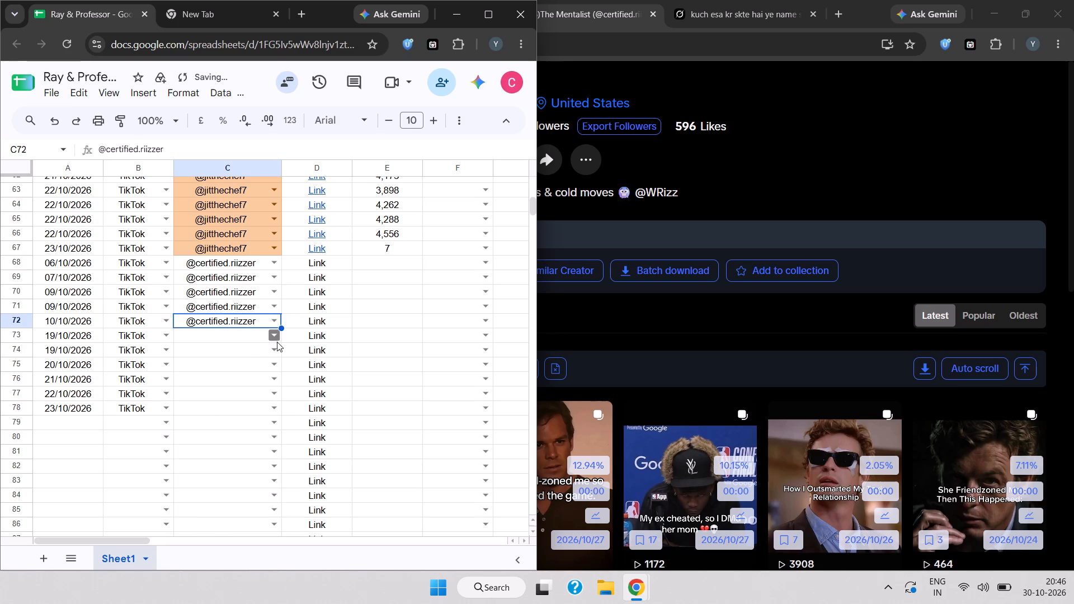
pyautogui.click(273, 334)
pyautogui.hotkey('ctrl', 'v')
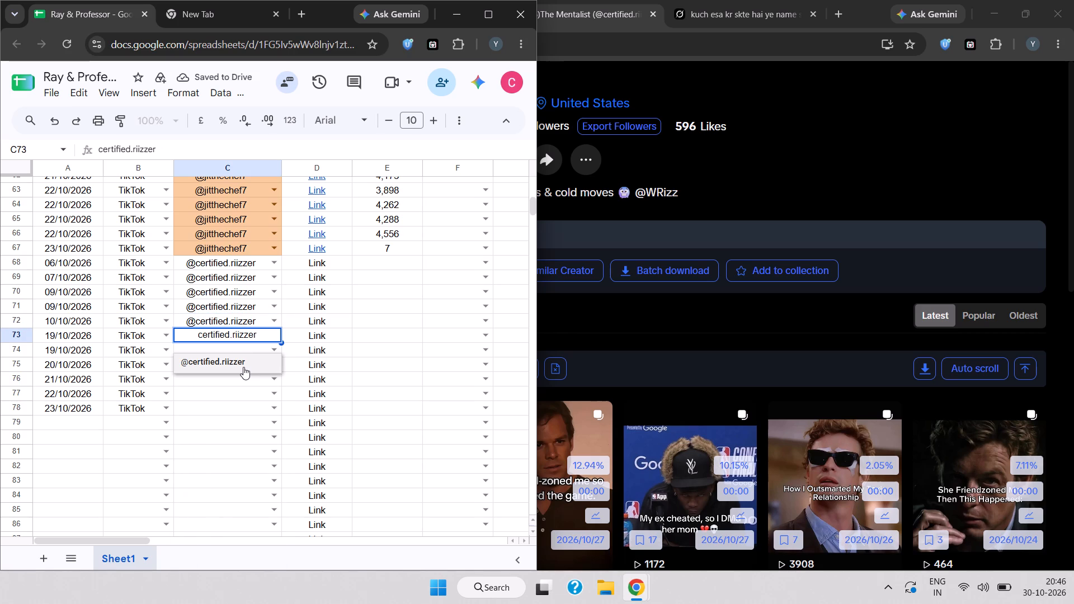
pyautogui.click(243, 367)
pyautogui.click(272, 350)
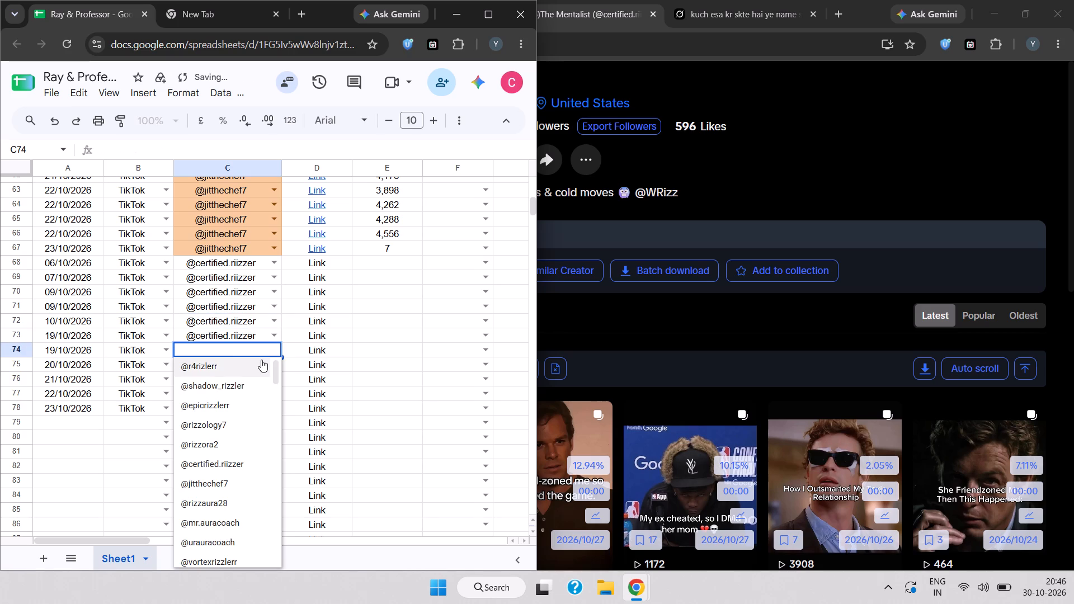
pyautogui.hotkey('ctrl', 'v')
pyautogui.click(247, 373)
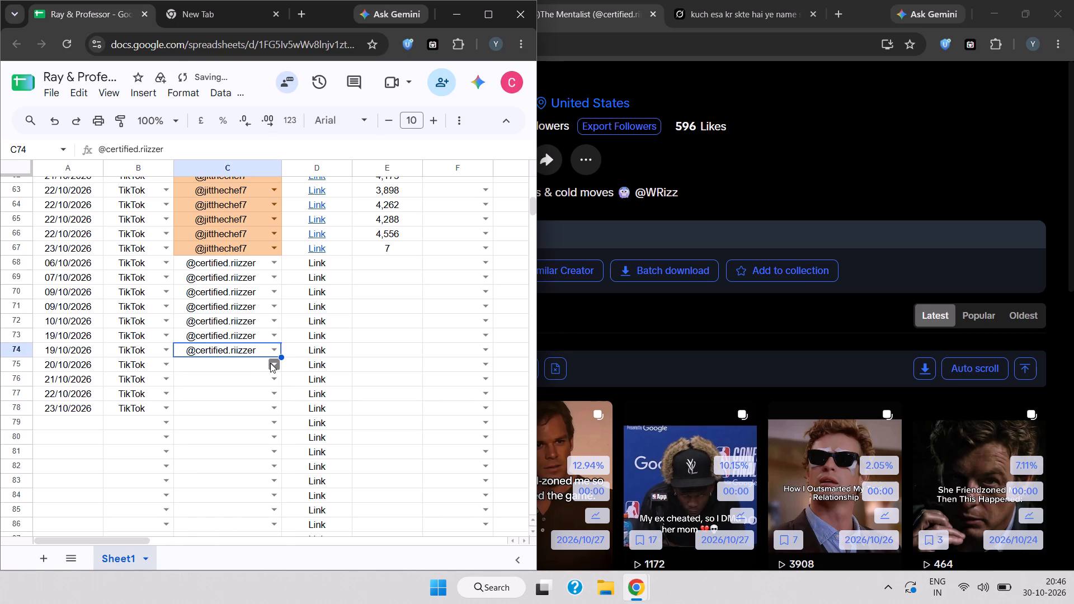
pyautogui.moveTo(270, 363); pyautogui.dragTo(252, 373)
pyautogui.hotkey('ctrl', 'v')
pyautogui.click(234, 397)
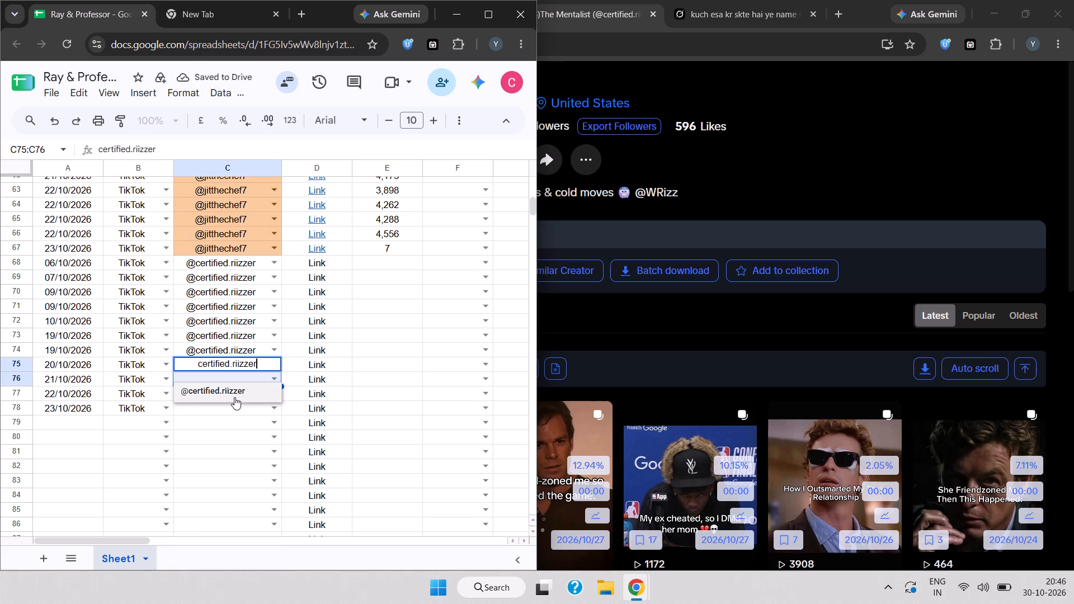
pyautogui.click(271, 378)
pyautogui.hotkey('ctrl', 'v')
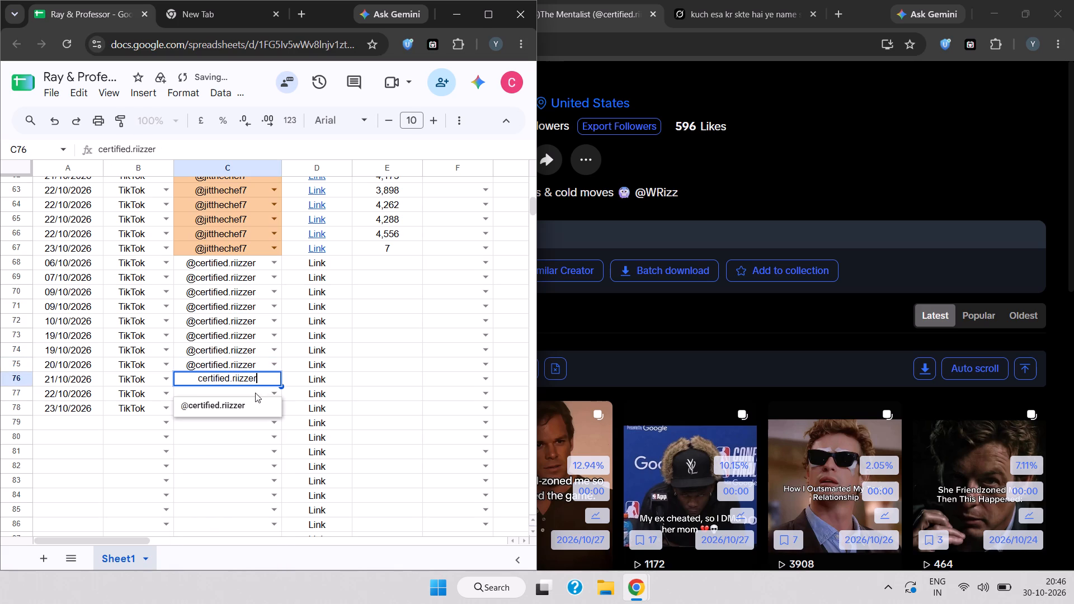
pyautogui.click(244, 403)
pyautogui.click(273, 393)
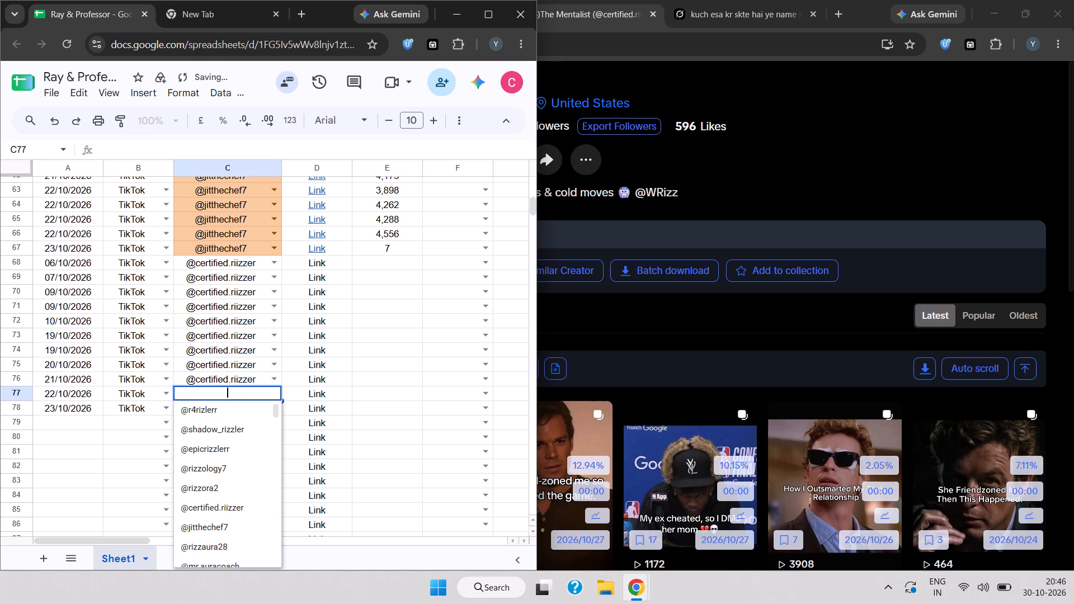
pyautogui.hotkey('ctrl', 'v')
pyautogui.click(247, 423)
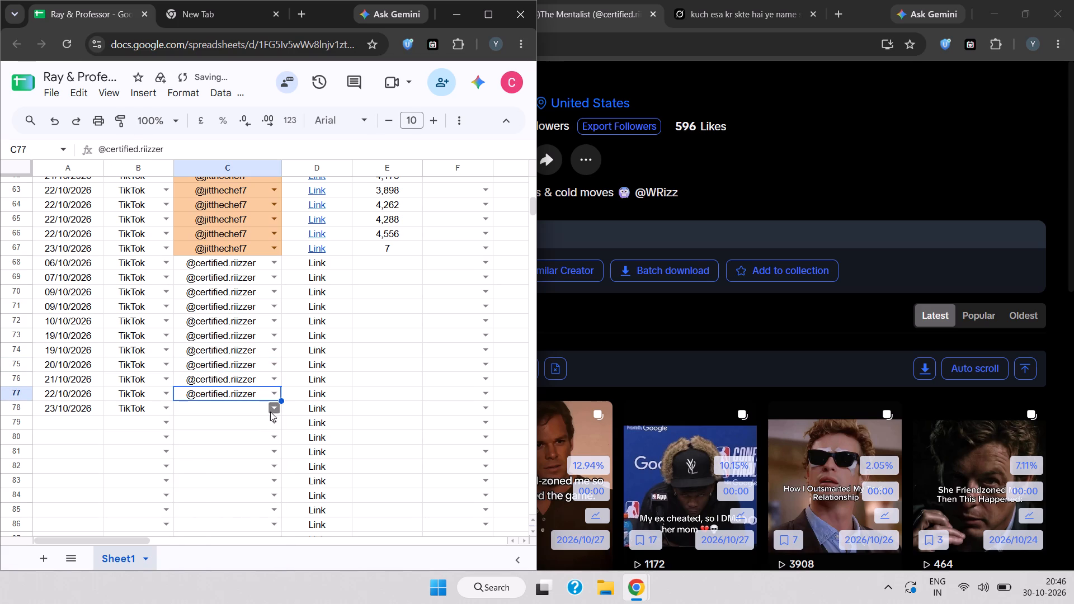
pyautogui.click(270, 409)
pyautogui.hotkey('ctrl', 'v')
pyautogui.click(251, 430)
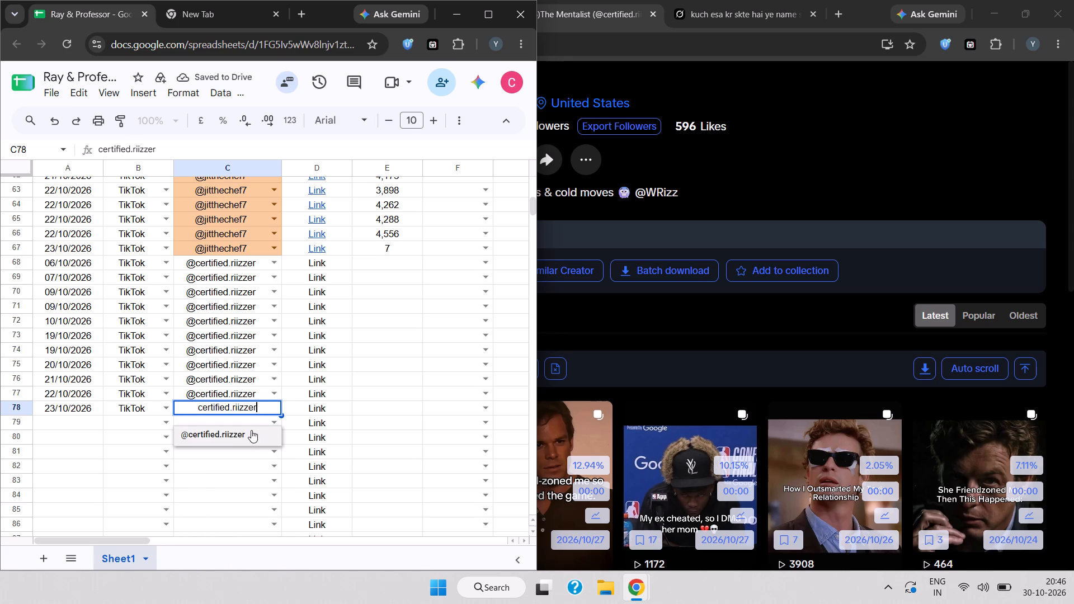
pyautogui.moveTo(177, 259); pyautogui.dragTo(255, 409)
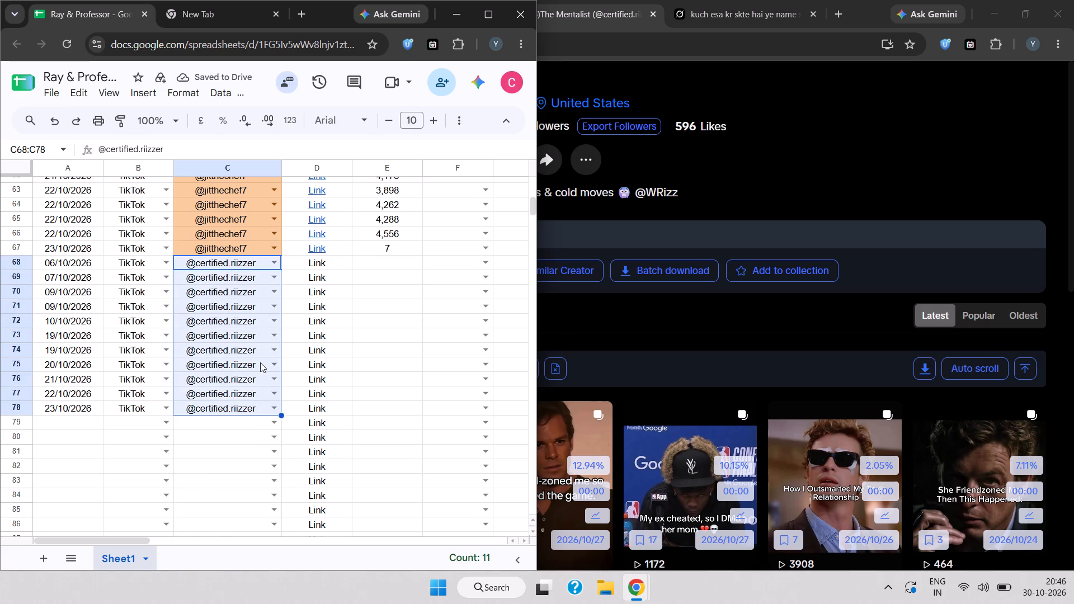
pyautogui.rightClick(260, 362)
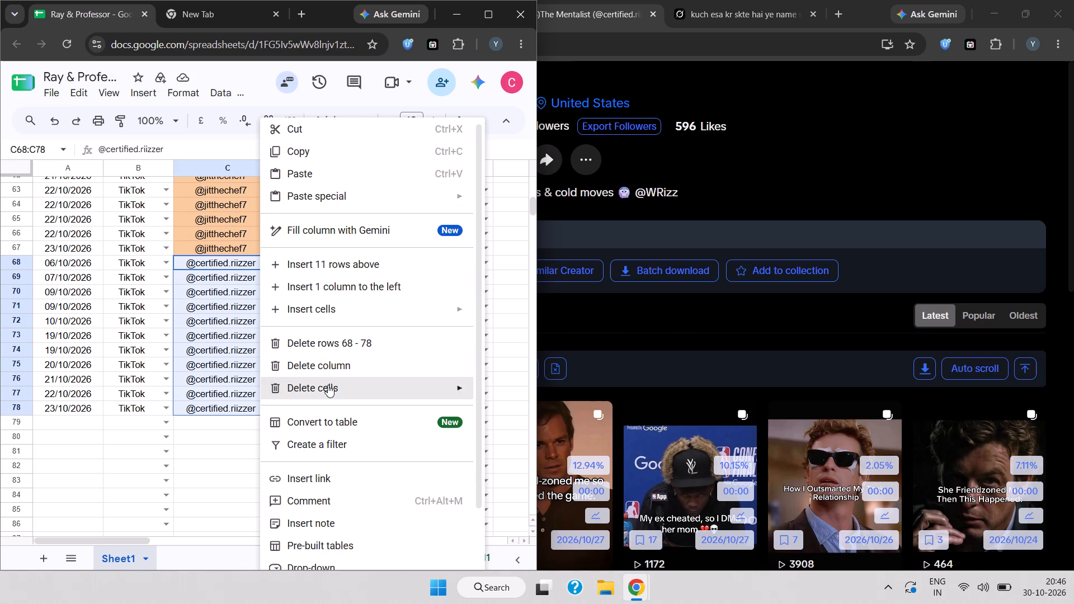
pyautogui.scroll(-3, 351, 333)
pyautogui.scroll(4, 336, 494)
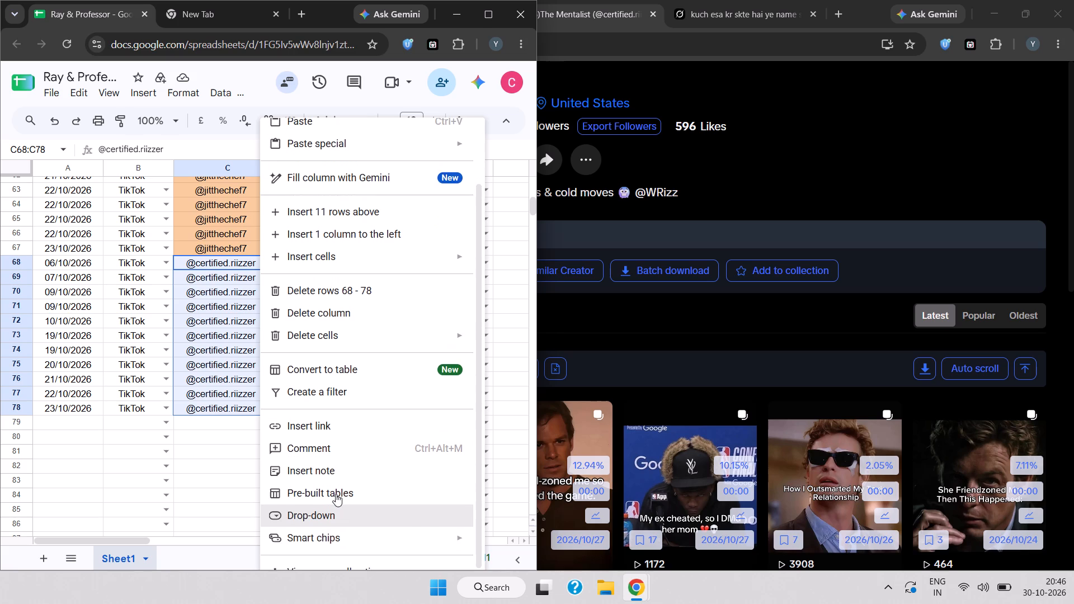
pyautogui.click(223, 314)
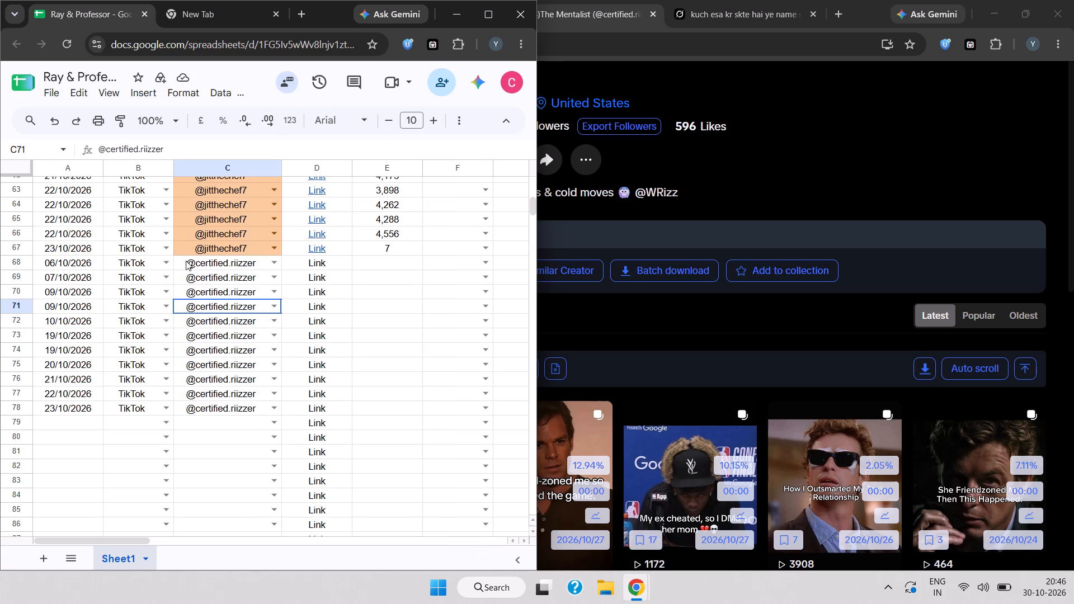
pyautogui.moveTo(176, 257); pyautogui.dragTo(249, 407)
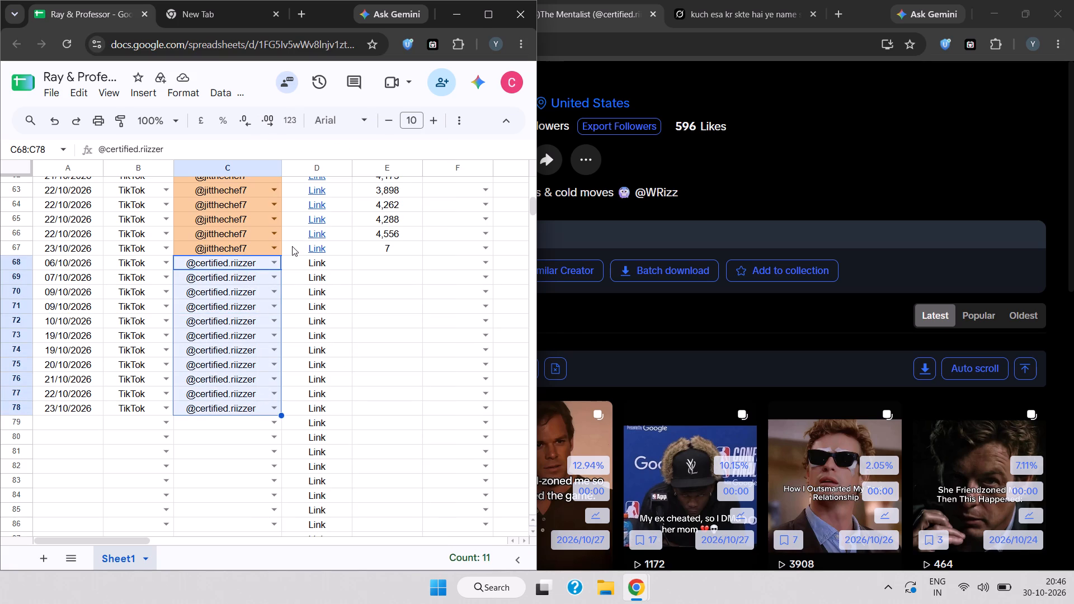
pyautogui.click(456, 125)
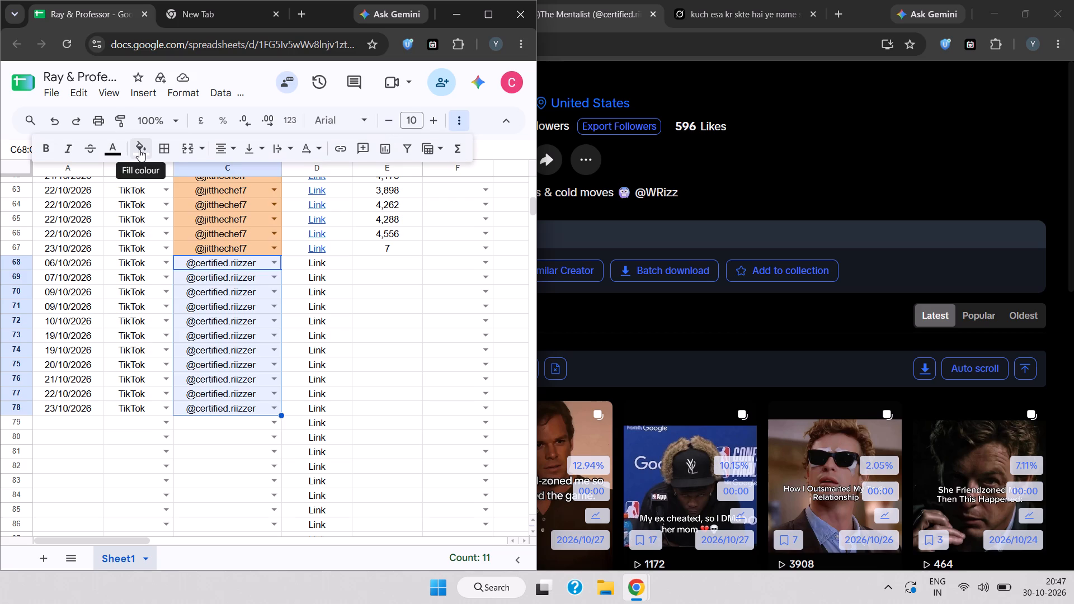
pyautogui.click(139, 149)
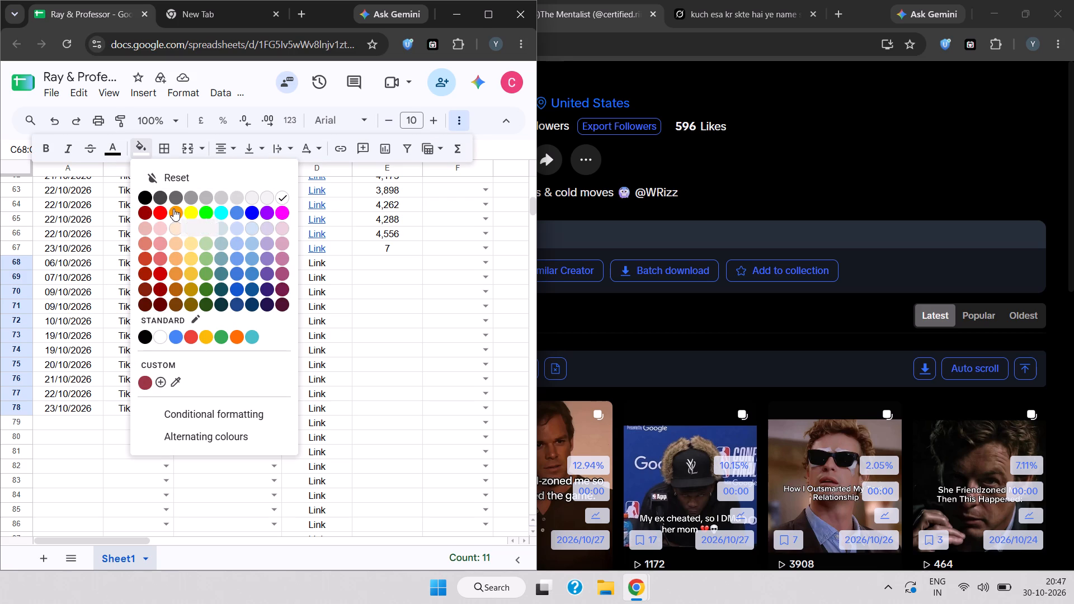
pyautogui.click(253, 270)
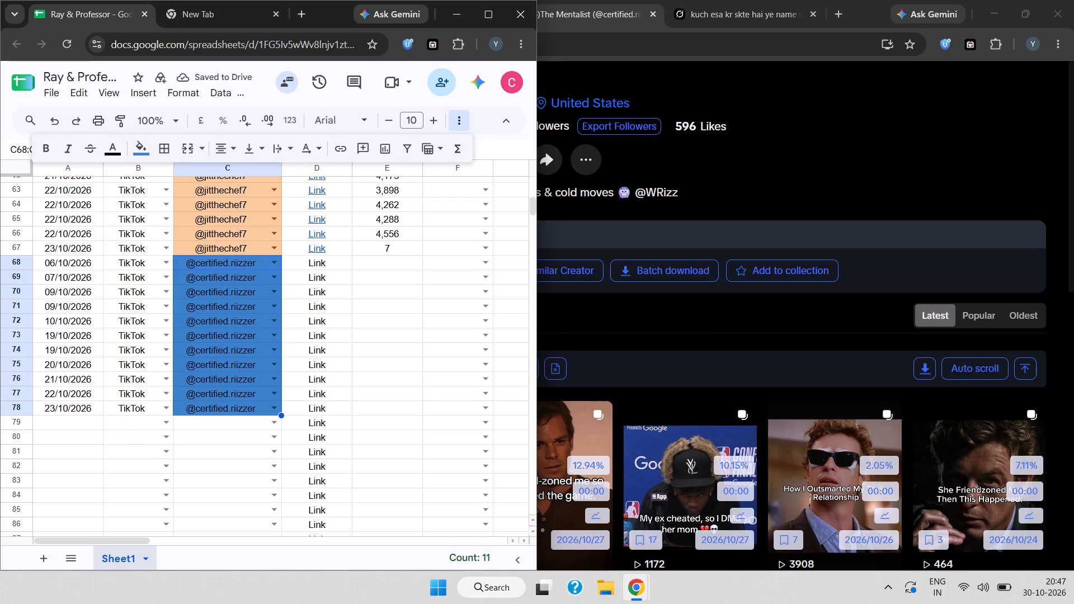
# Change the fill colour of the page name cells C68 to C78 to bright green.
pyautogui.click(140, 146)
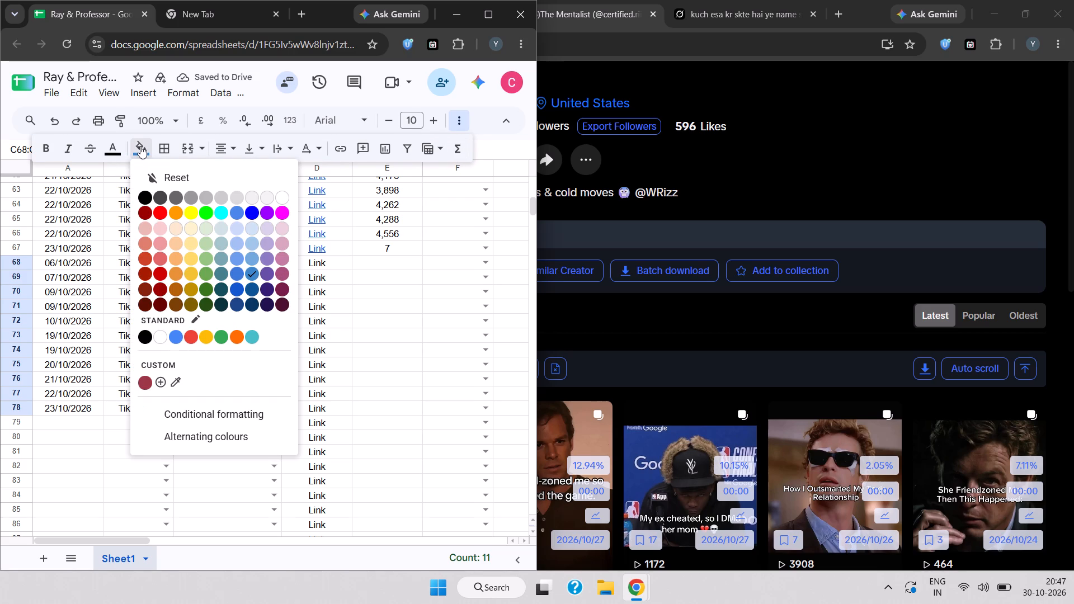
pyautogui.click(202, 211)
pyautogui.click(474, 153)
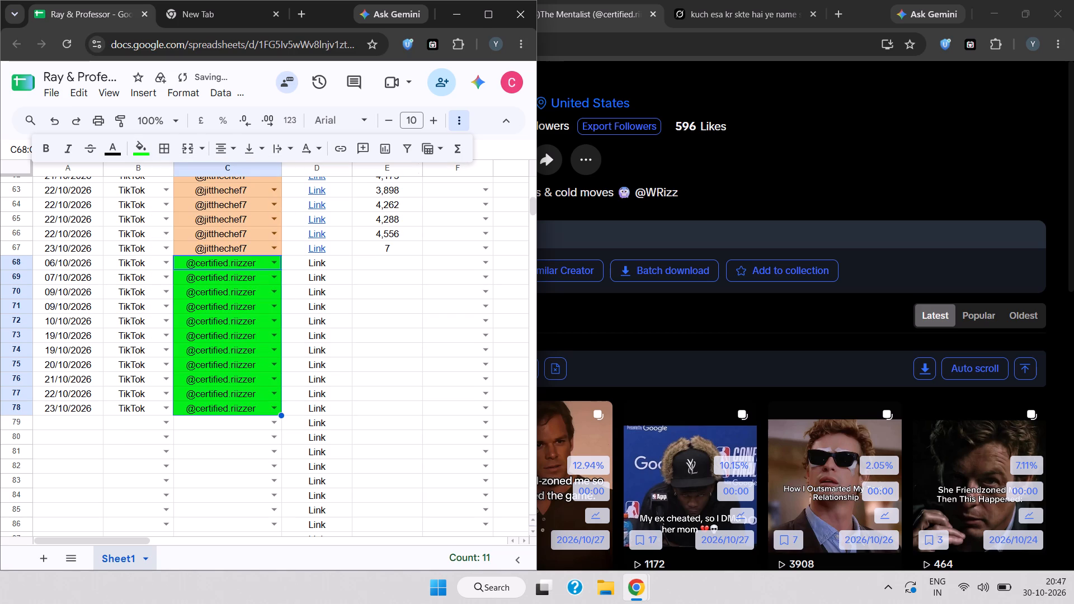
pyautogui.click(487, 147)
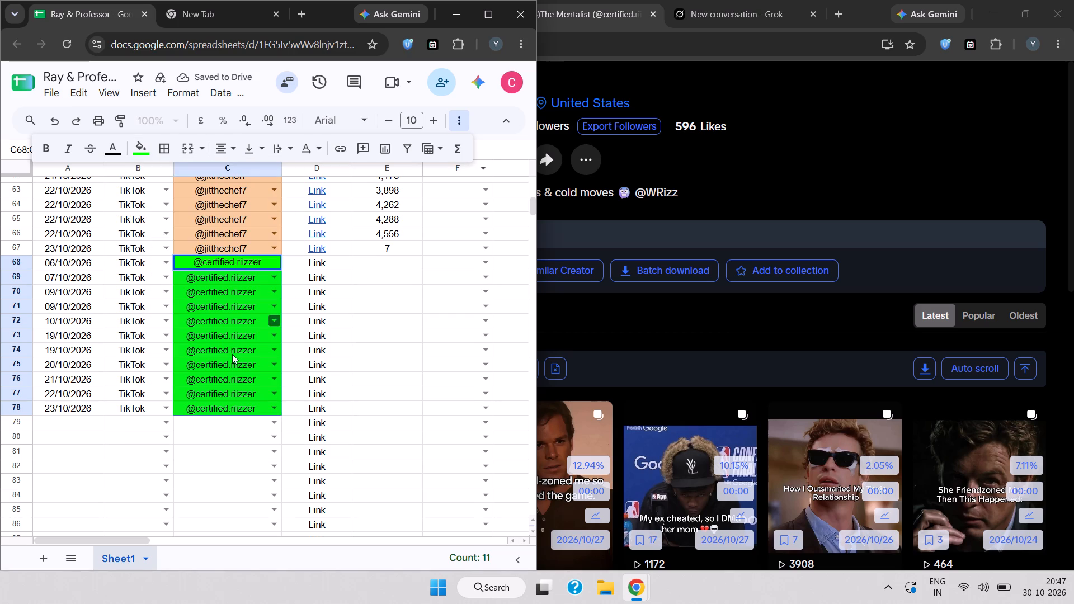
pyautogui.click(216, 423)
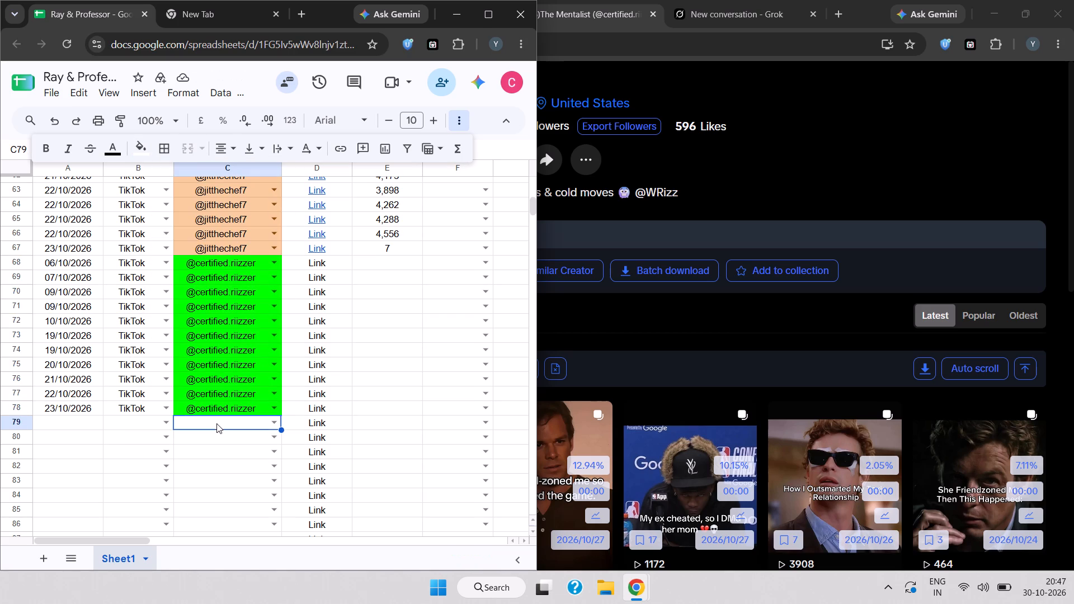
pyautogui.click(694, 335)
pyautogui.scroll(-11, 694, 335)
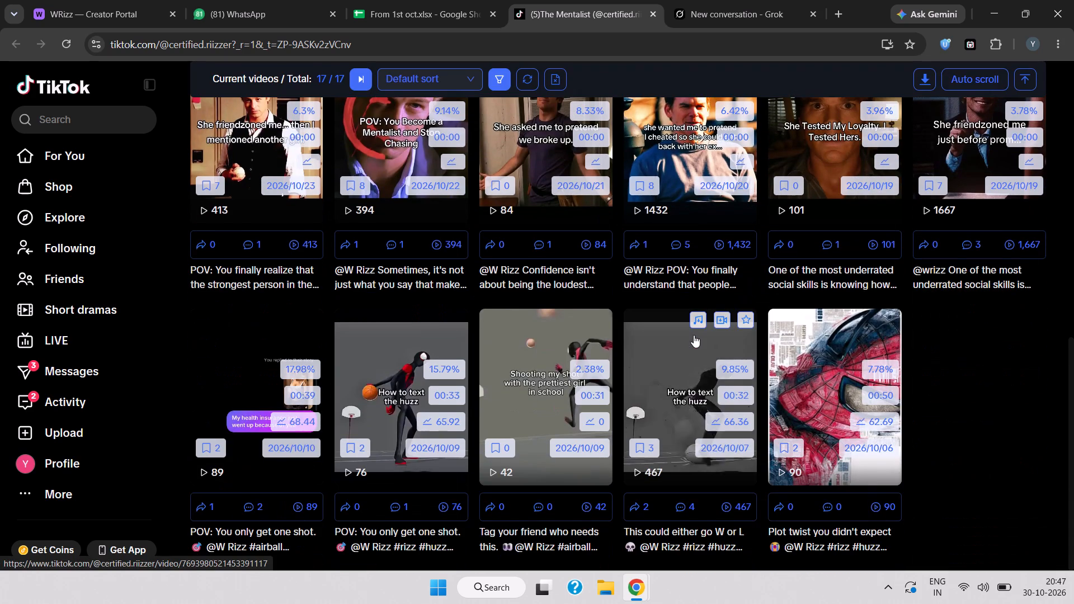
pyautogui.scroll(6, 694, 335)
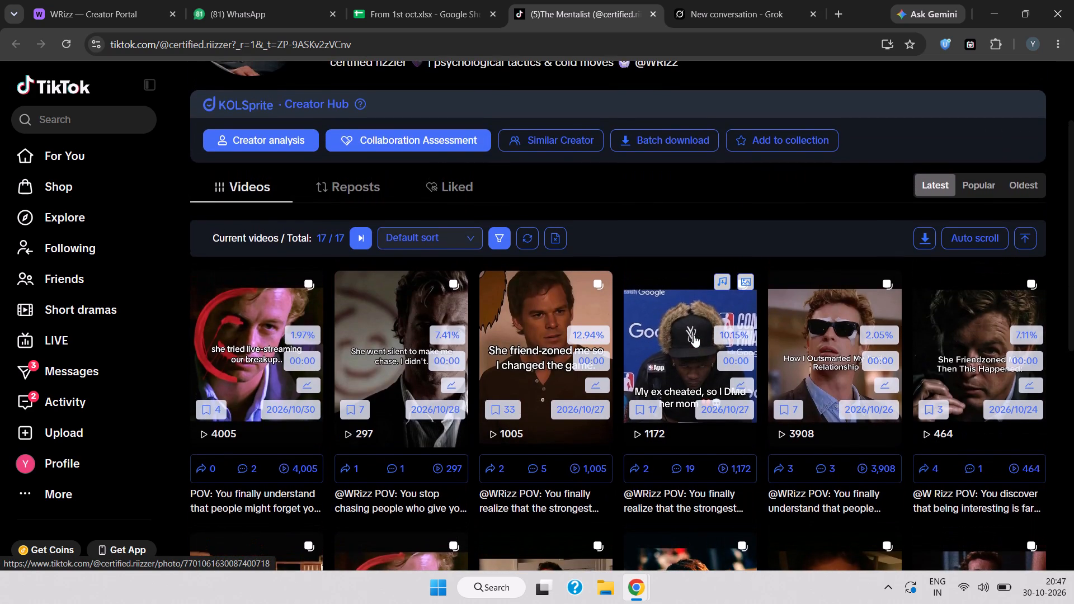
pyautogui.scroll(1, 694, 335)
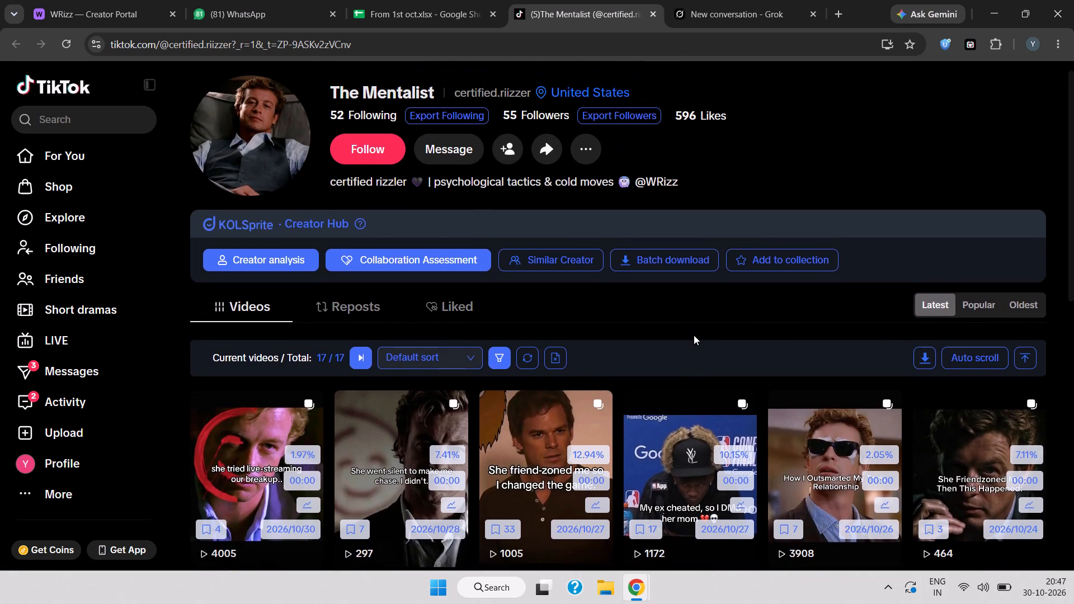
pyautogui.scroll(-10, 694, 335)
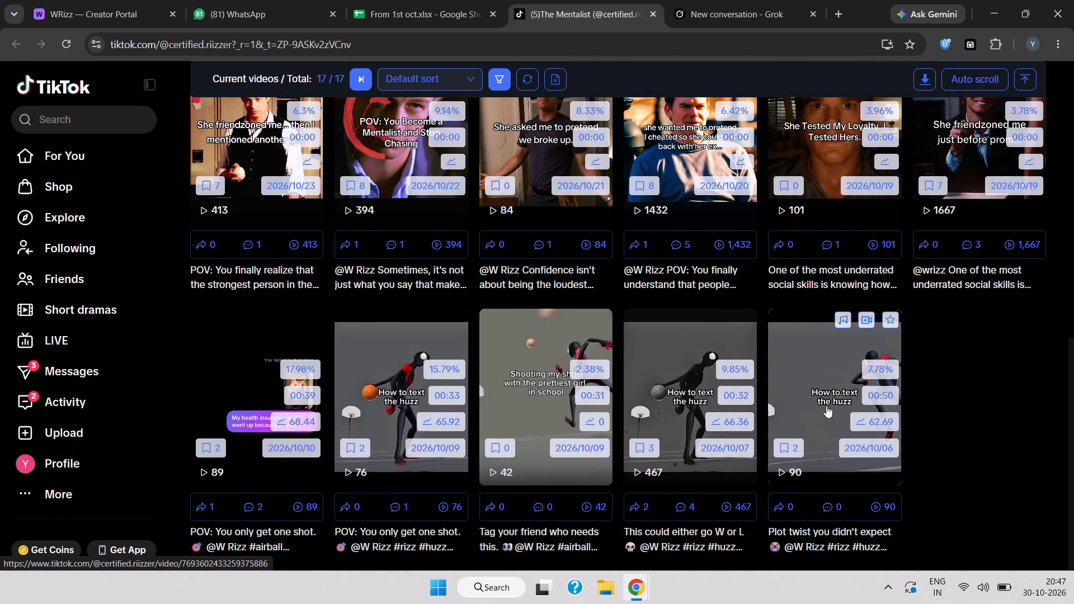
pyautogui.click(826, 405)
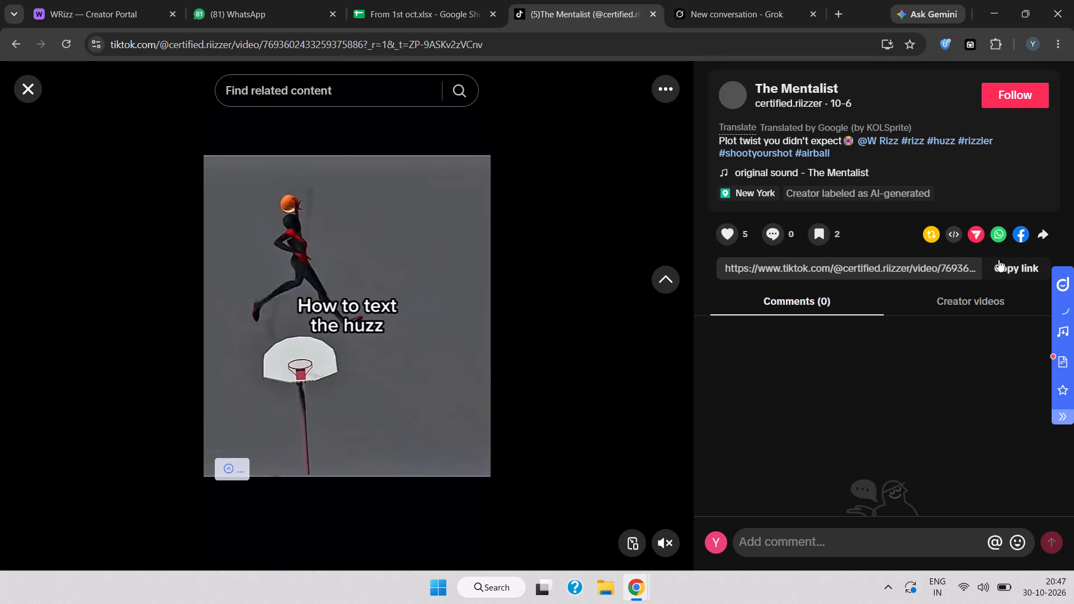
pyautogui.click(1014, 262)
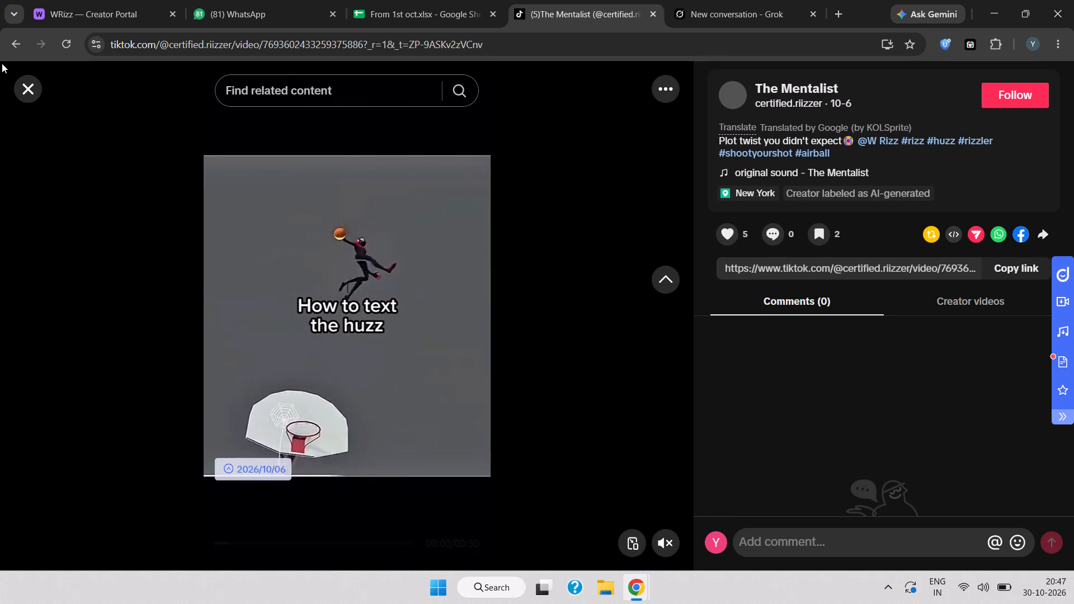
pyautogui.click(20, 93)
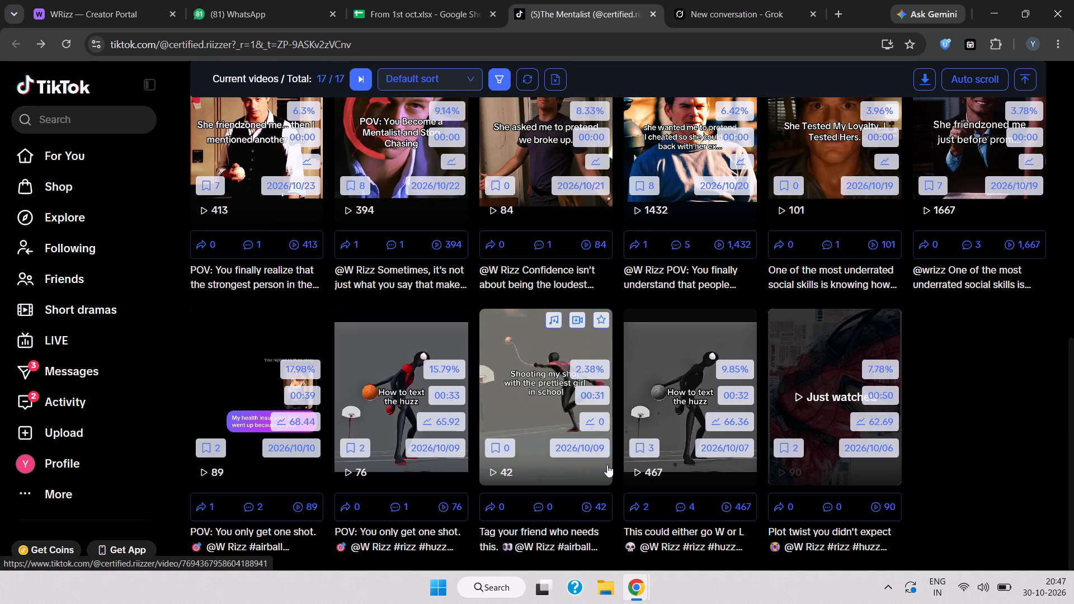
# Hyperlink the Link text in cell D68 of the Ray & Professor sheet to the copied TikTok video URL.
pyautogui.click(698, 535)
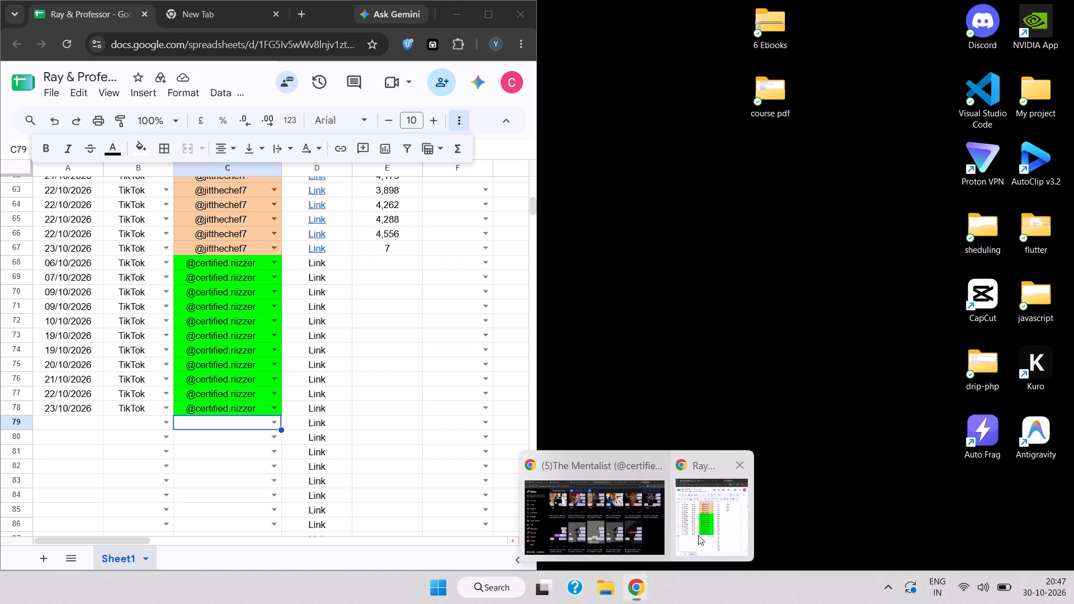
pyautogui.doubleClick(316, 262)
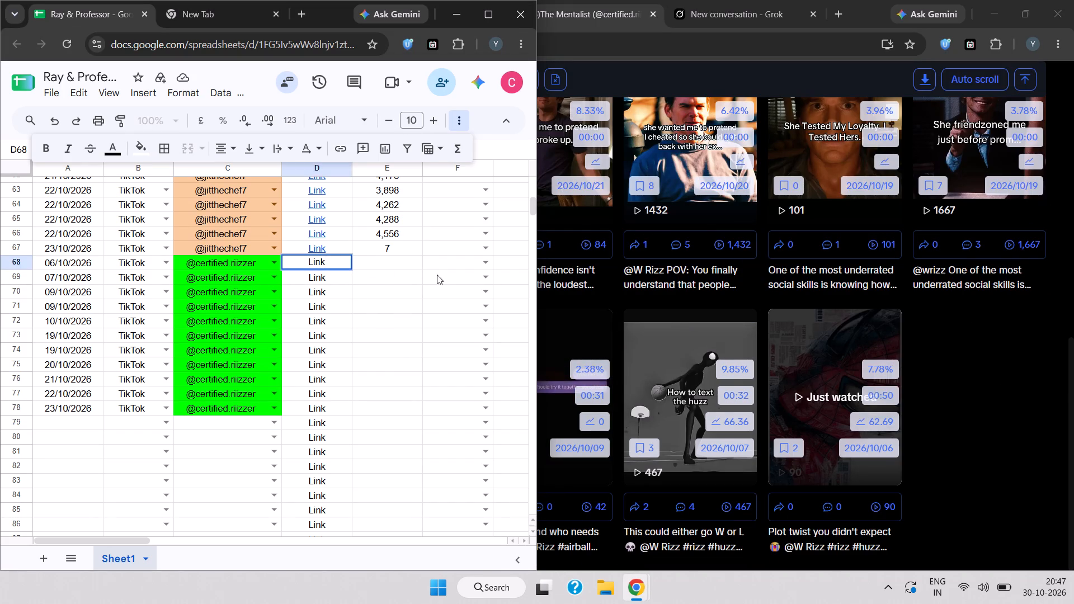
pyautogui.click(1063, 386)
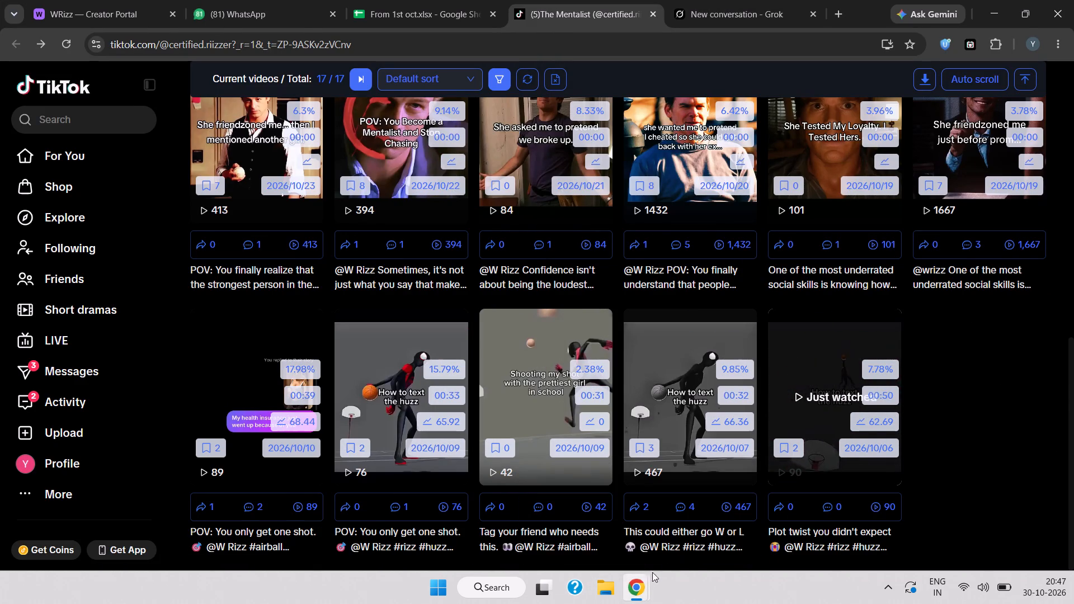
pyautogui.click(733, 531)
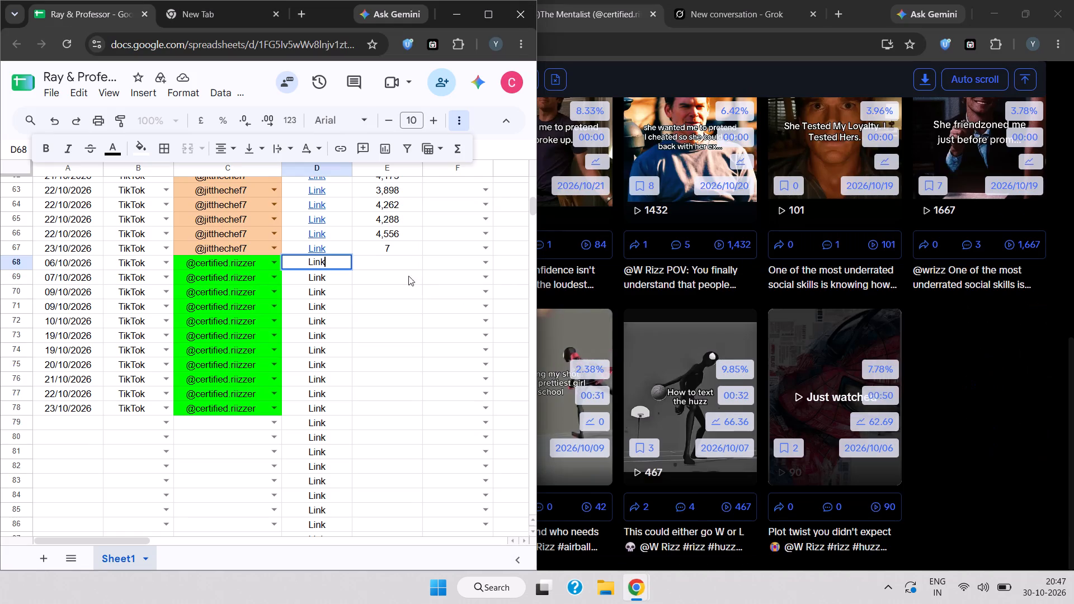
pyautogui.click(401, 263)
pyautogui.doubleClick(321, 261)
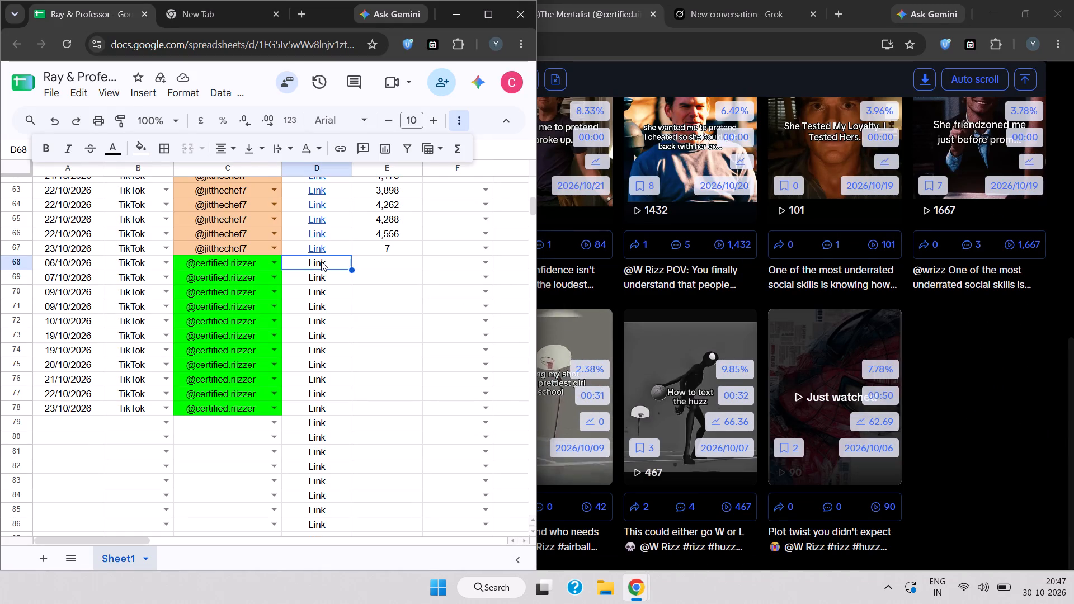
pyautogui.click(360, 265)
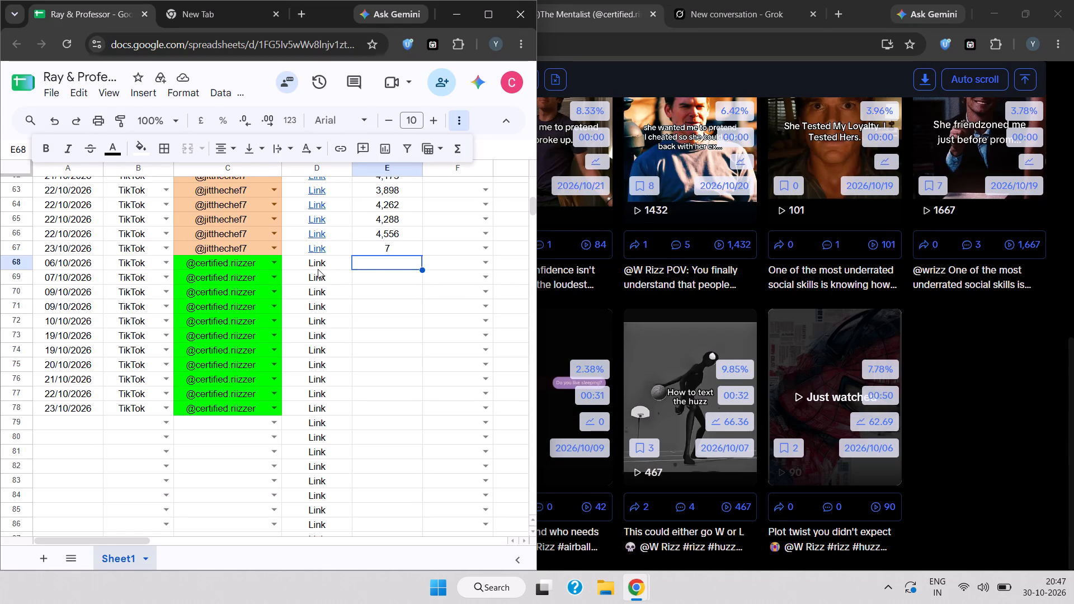
pyautogui.click(332, 261)
pyautogui.rightClick(332, 261)
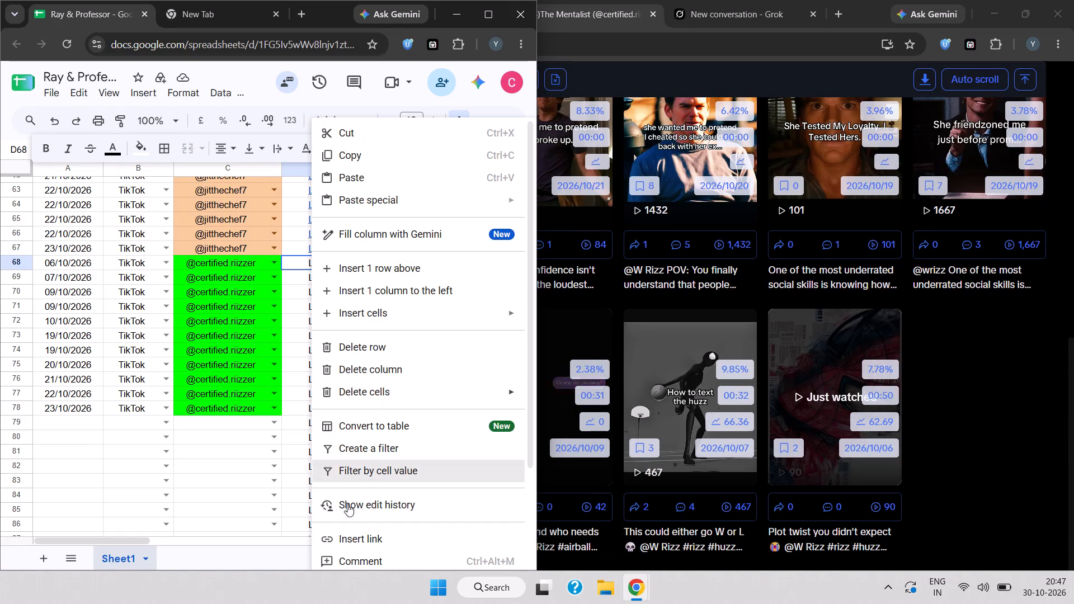
pyautogui.click(360, 542)
pyautogui.hotkey('ctrl', 'v')
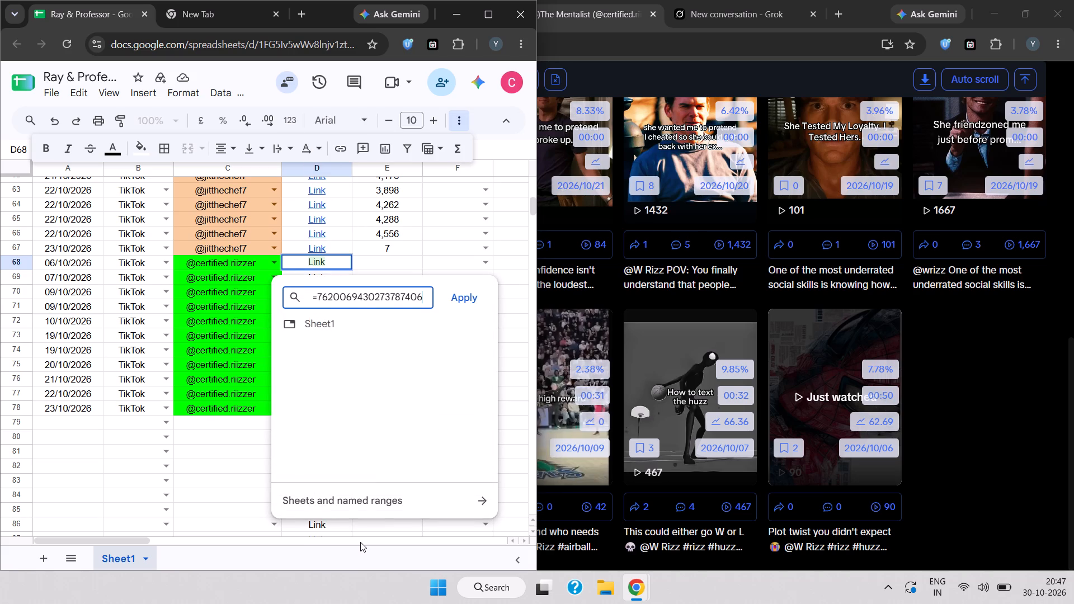
pyautogui.click(459, 286)
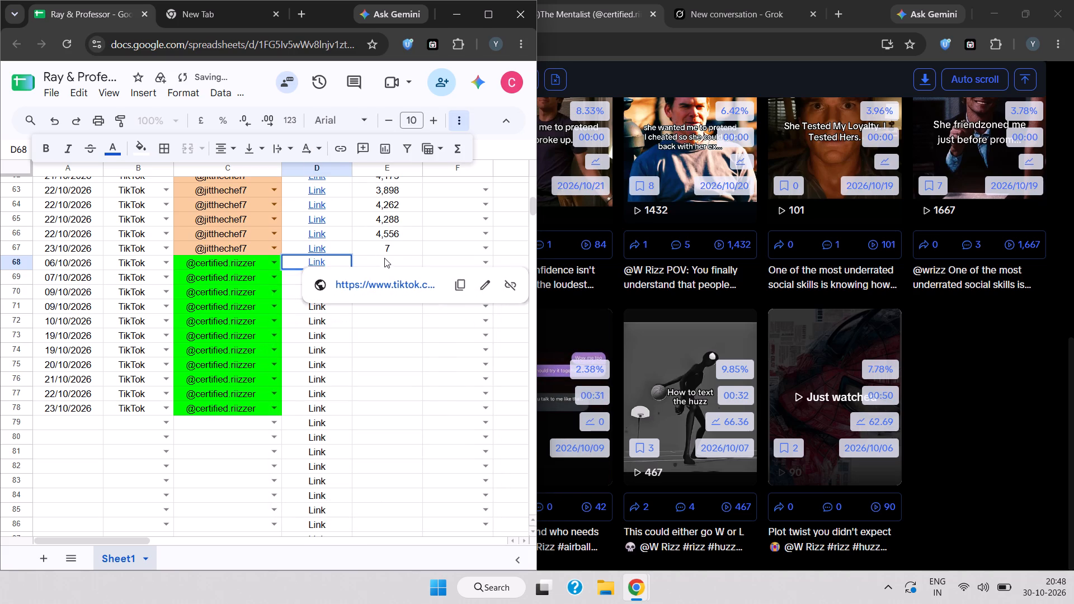
# Enter the TikTok view counts 90, 467 and 42 in cells E68, E69 and E70.
pyautogui.click(386, 259)
pyautogui.write('90')
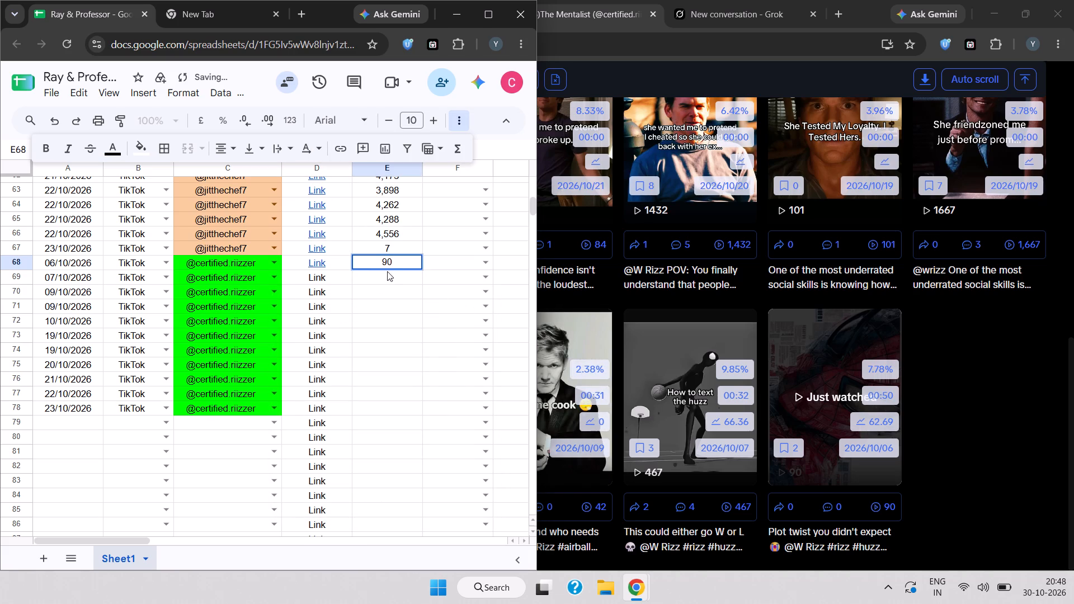
pyautogui.click(388, 276)
pyautogui.write('467')
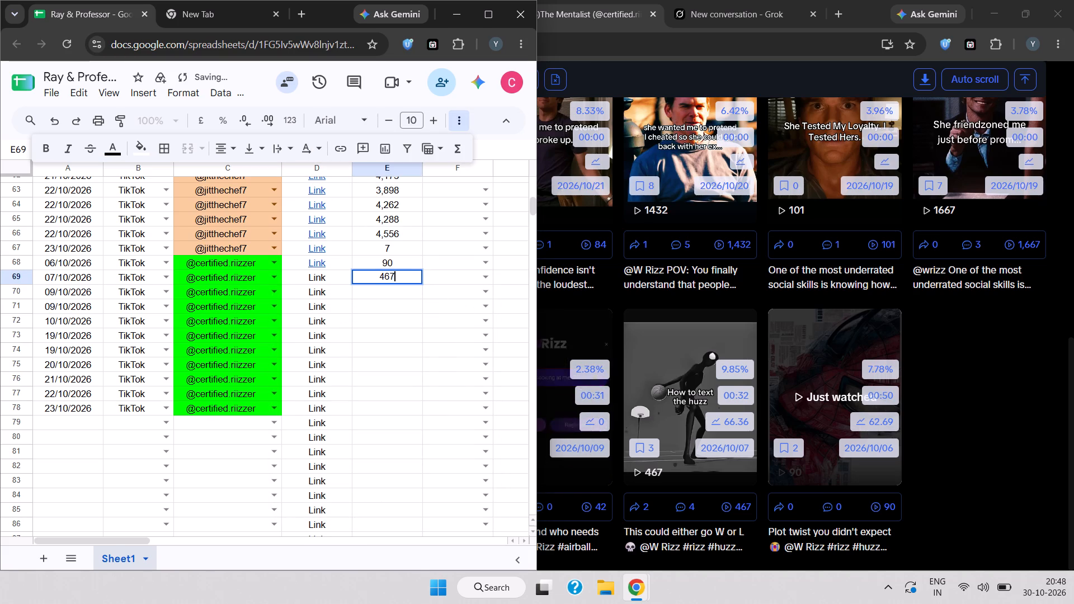
pyautogui.click(988, 359)
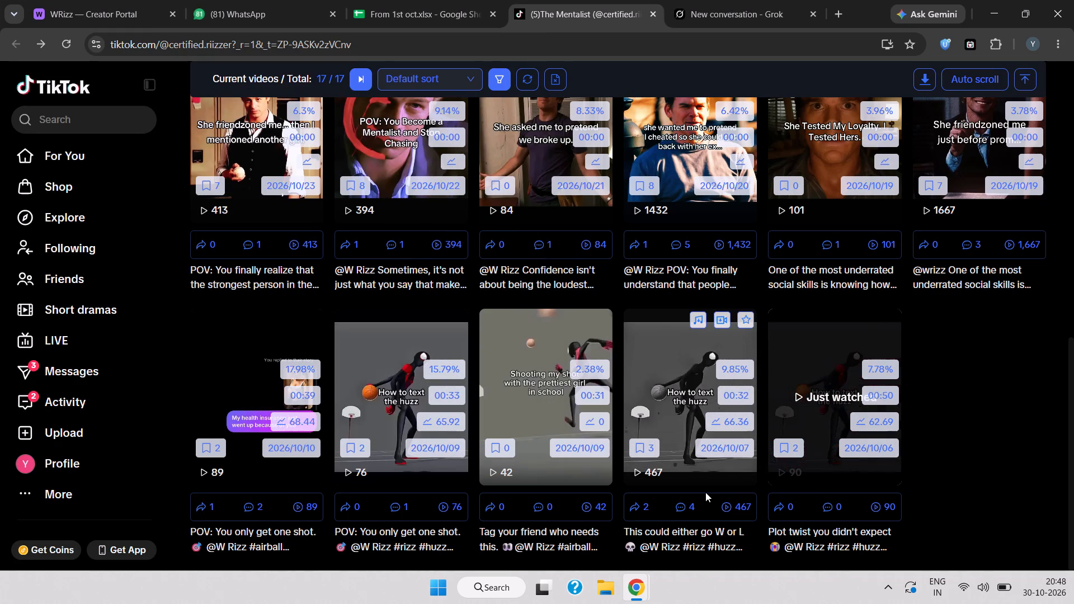
pyautogui.click(644, 579)
pyautogui.click(716, 513)
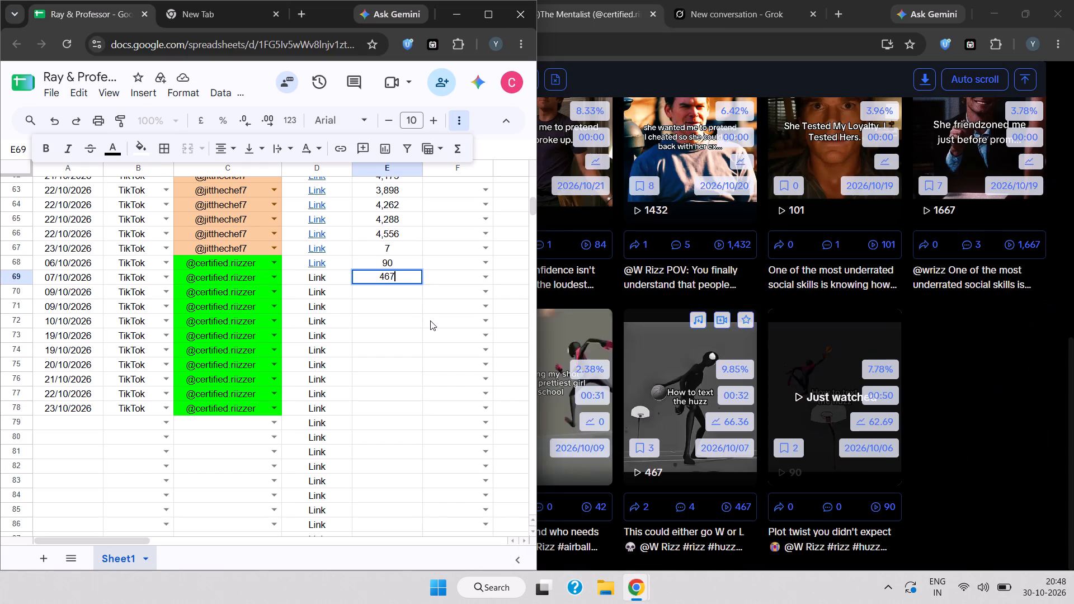
pyautogui.click(400, 290)
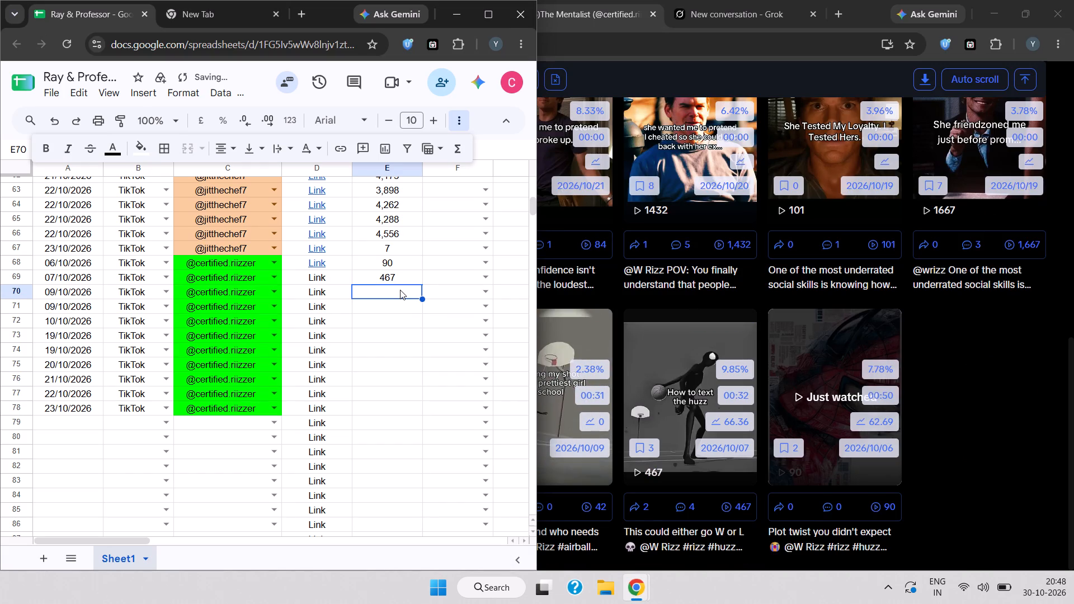
pyautogui.press('4')
pyautogui.press('2')
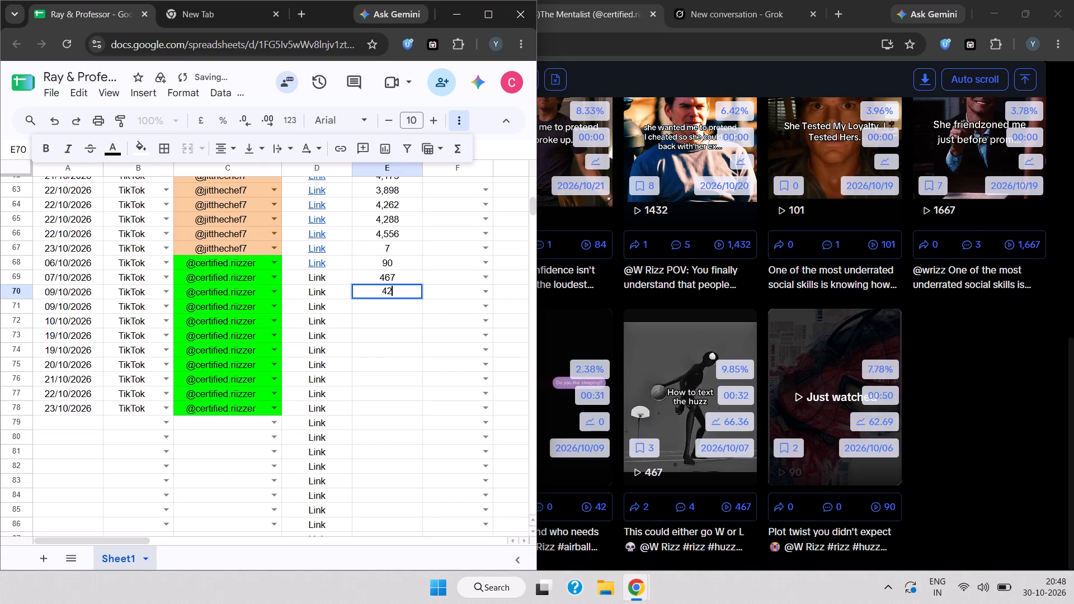
# Enter the view counts 76 in cell E71 and 89 in cell E72 from the TikTok profile.
pyautogui.click(981, 372)
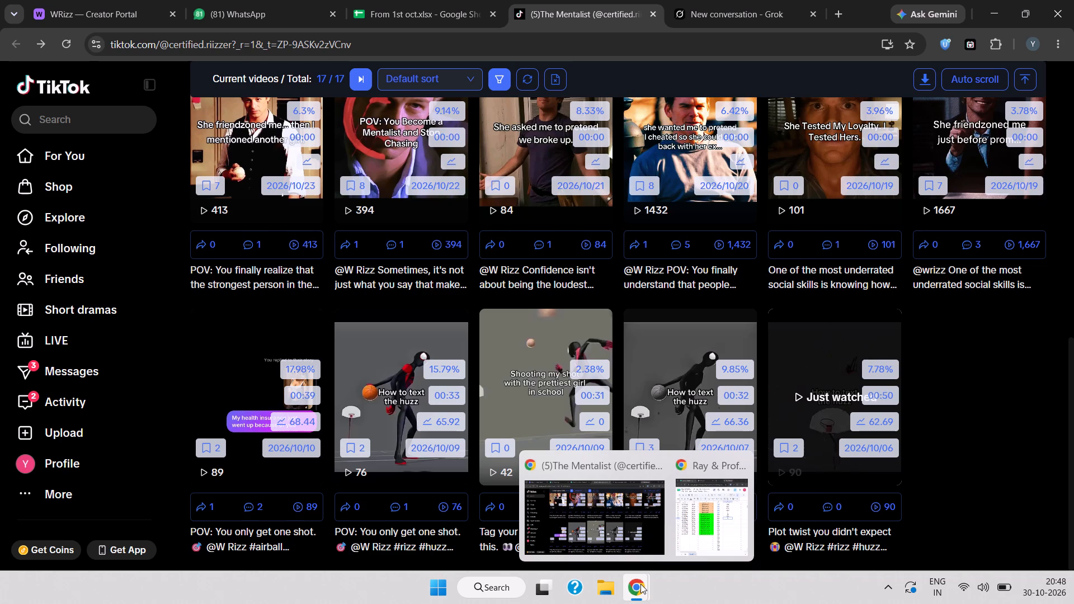
pyautogui.click(710, 513)
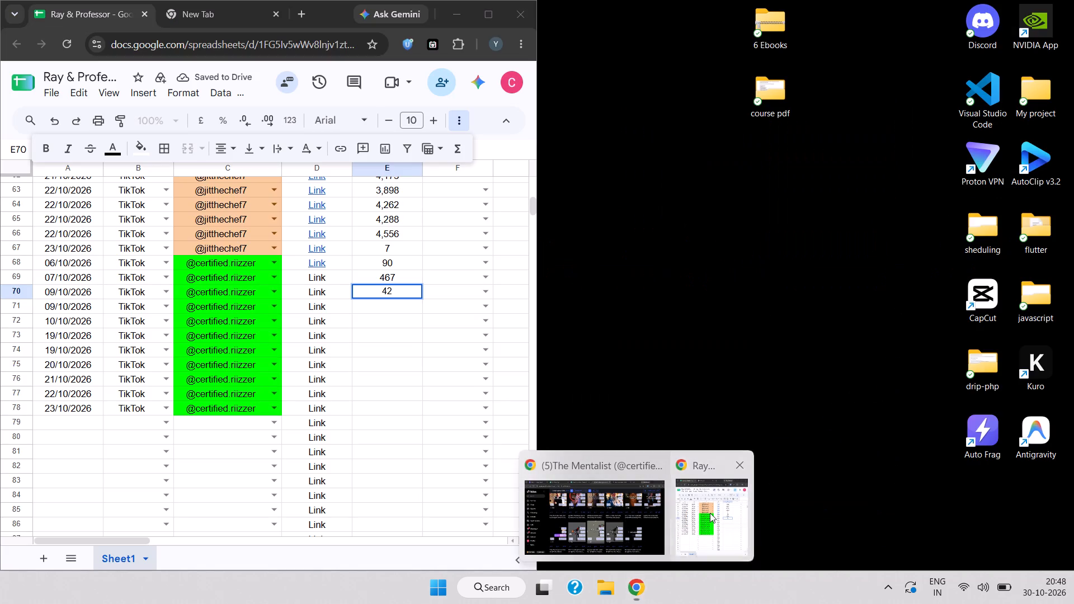
pyautogui.click(394, 305)
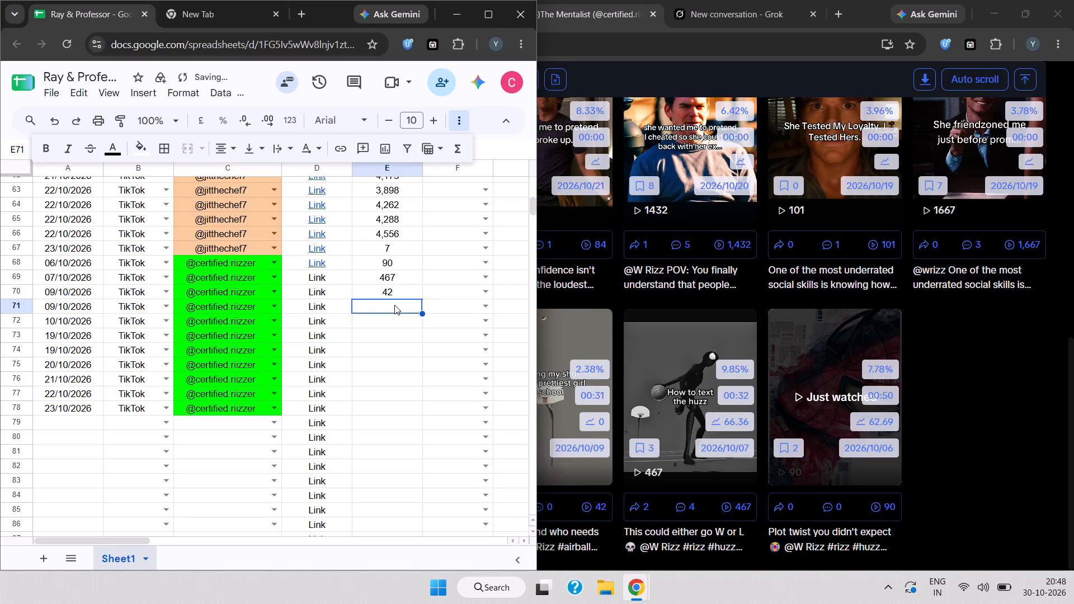
pyautogui.write('76')
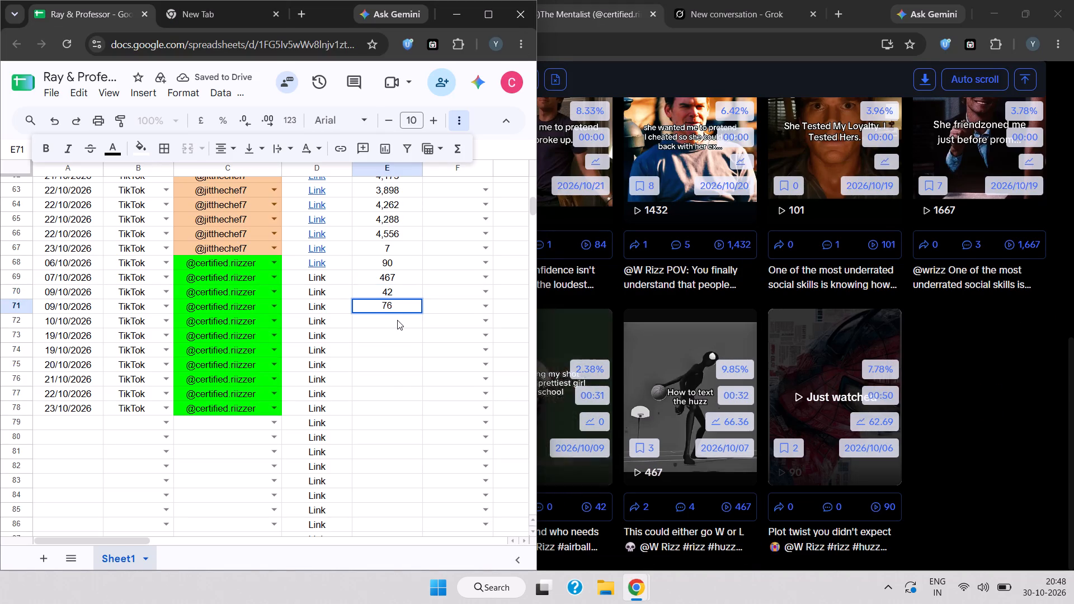
pyautogui.press('Down')
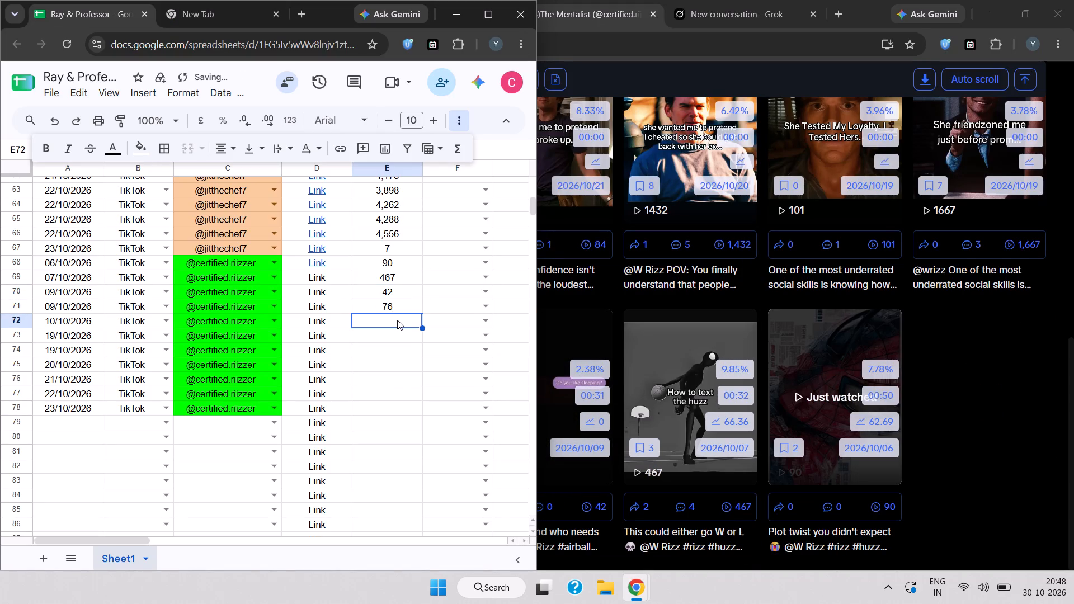
pyautogui.write('89')
pyautogui.press('Down')
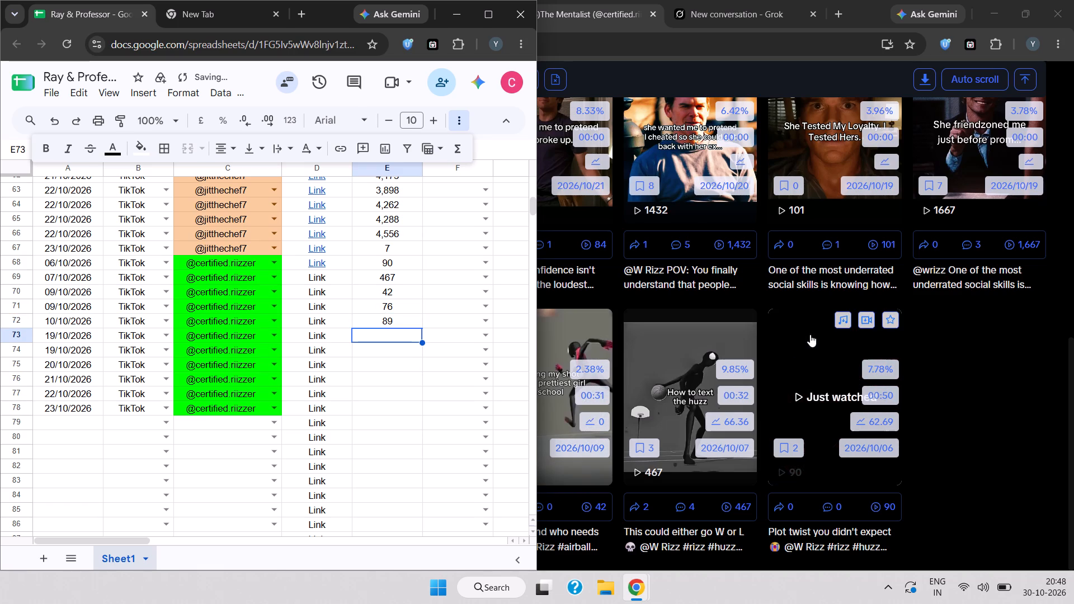
# Look up the first 19/10/2026 post's views on the TikTok profile and enter 1667 in cell E73.
pyautogui.click(956, 373)
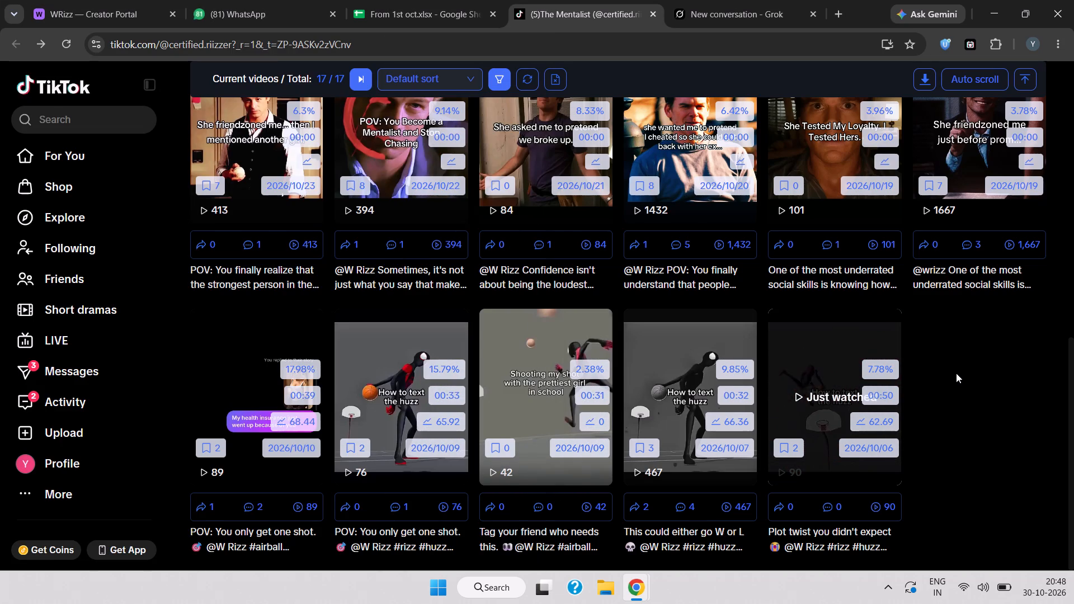
pyautogui.scroll(1, 956, 373)
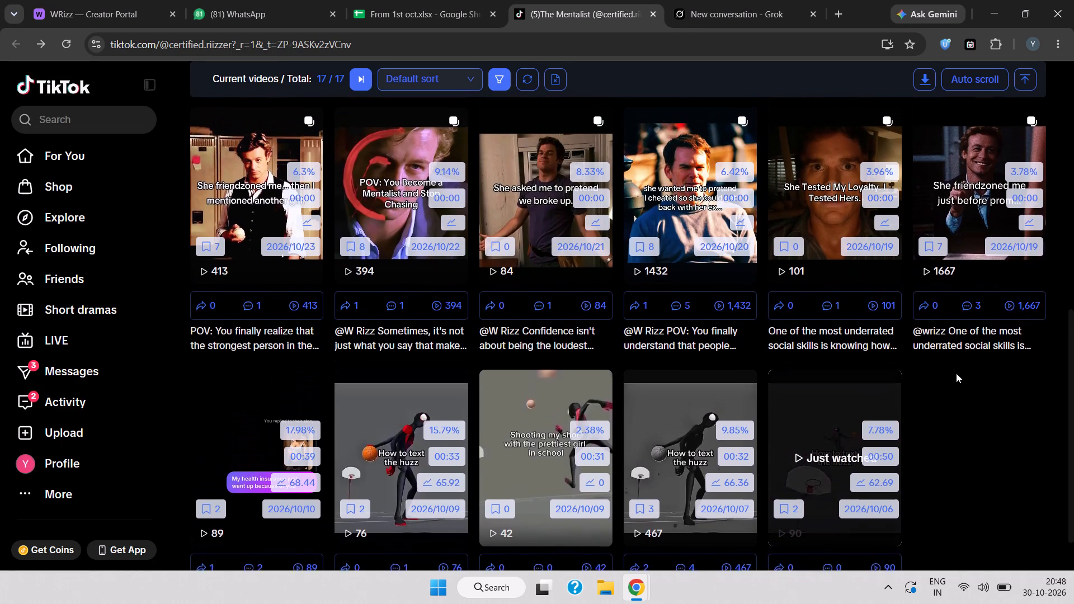
pyautogui.scroll(2, 956, 373)
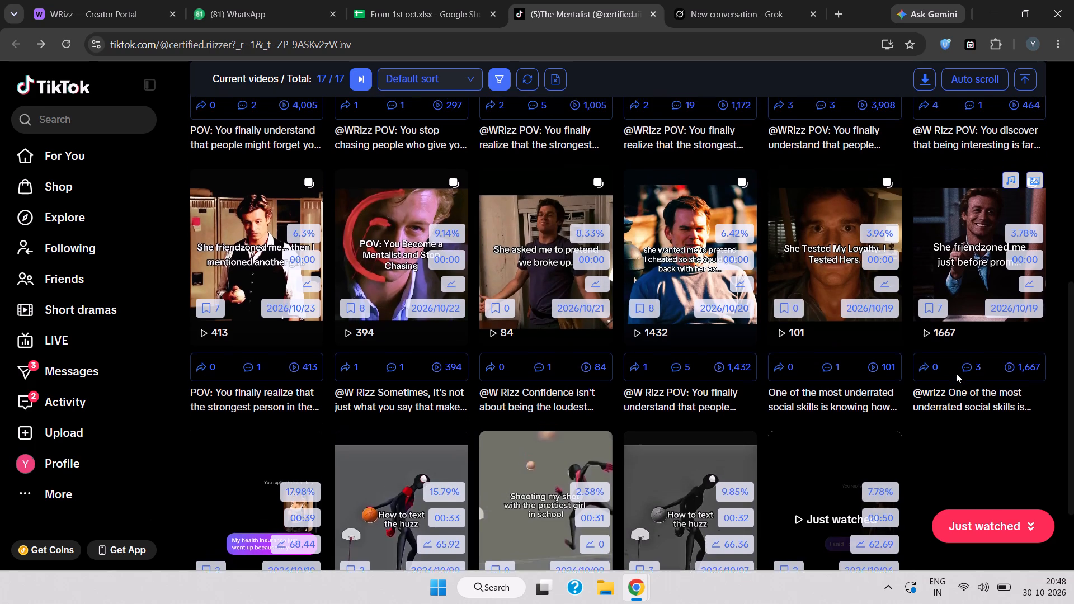
pyautogui.scroll(1, 956, 373)
pyautogui.click(701, 552)
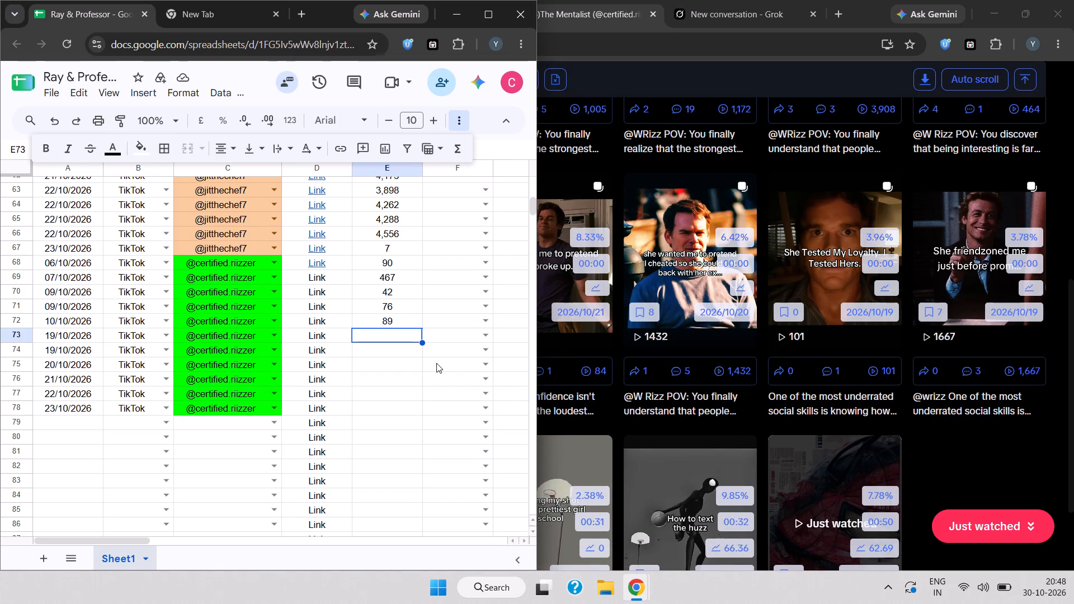
pyautogui.press('Escape')
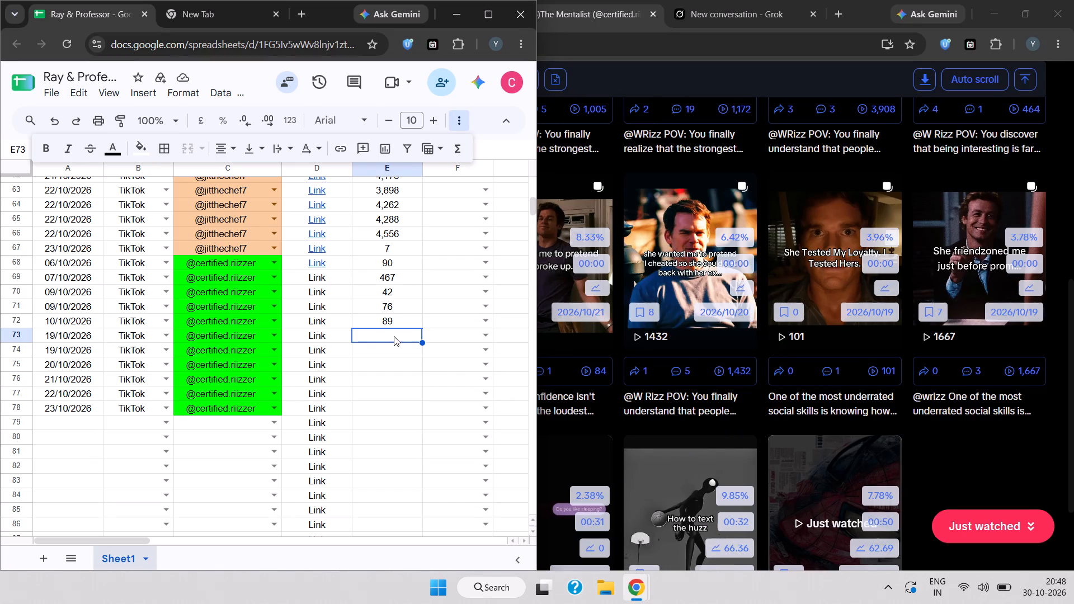
pyautogui.click(391, 334)
pyautogui.press('1')
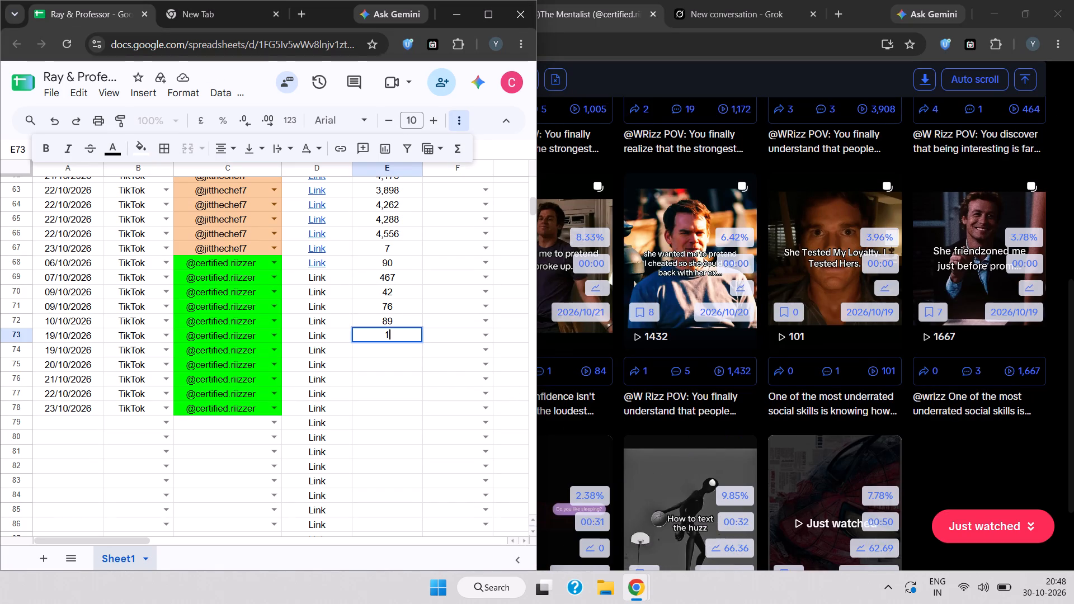
pyautogui.write('667')
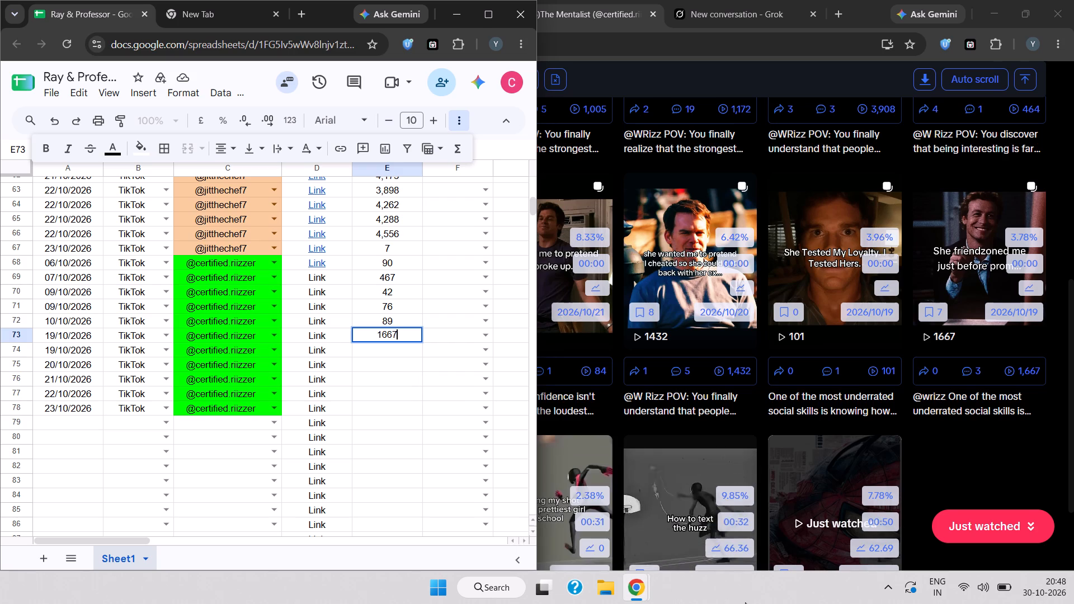
# Enter the view counts 101 in cell E74 and 1432 in cell E75.
pyautogui.press('Down')
pyautogui.write('101')
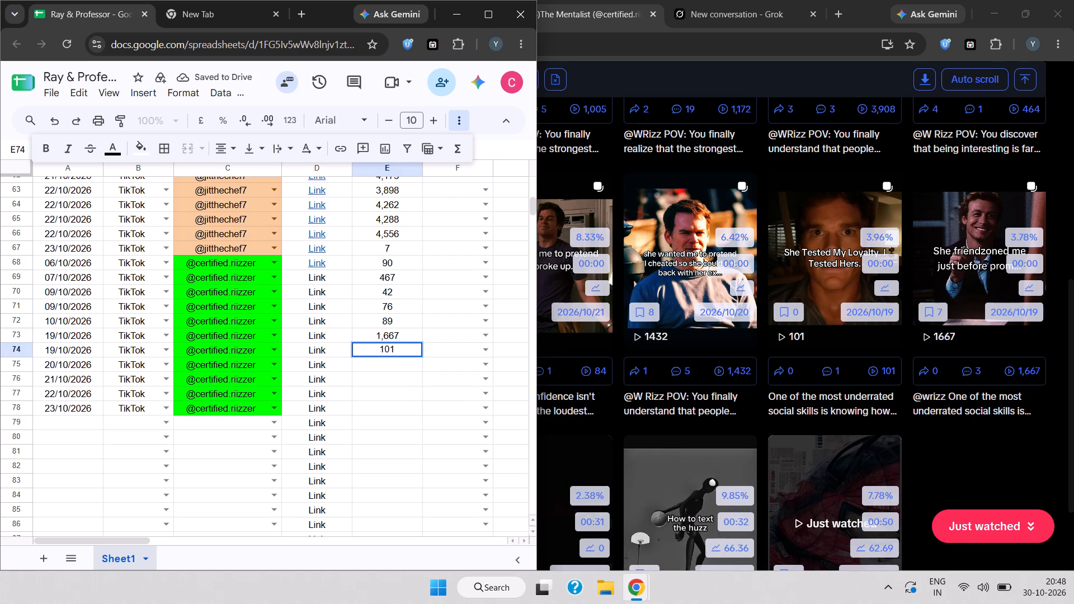
pyautogui.press('Down')
pyautogui.write('1432')
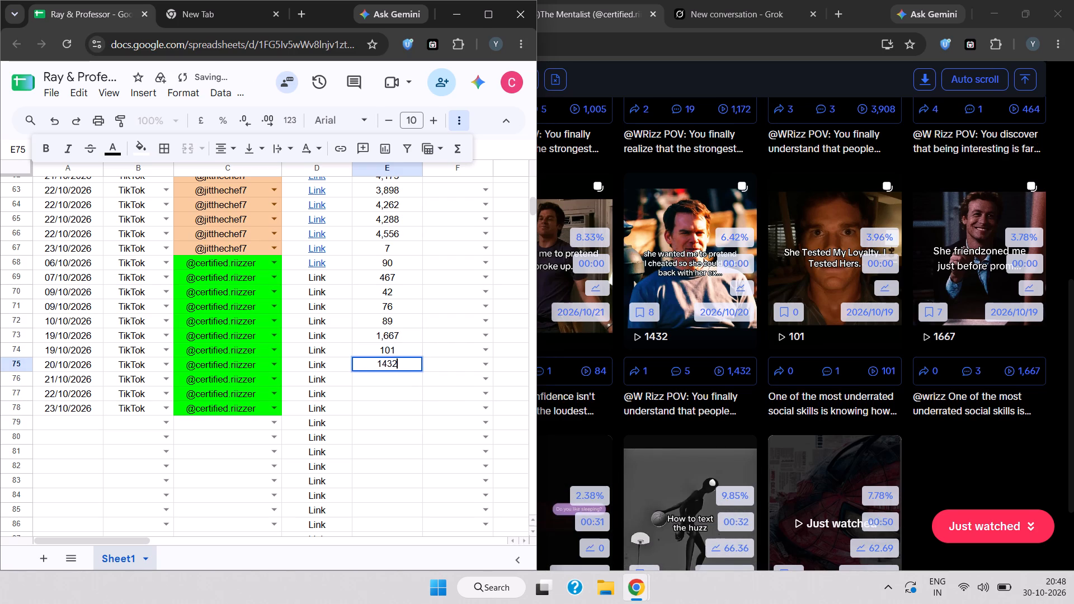
# Check the TikTok profile for the 21 to 23 October posts' views and enter 84, 394 and 413 in cells E76, E77 and E78.
pyautogui.click(950, 439)
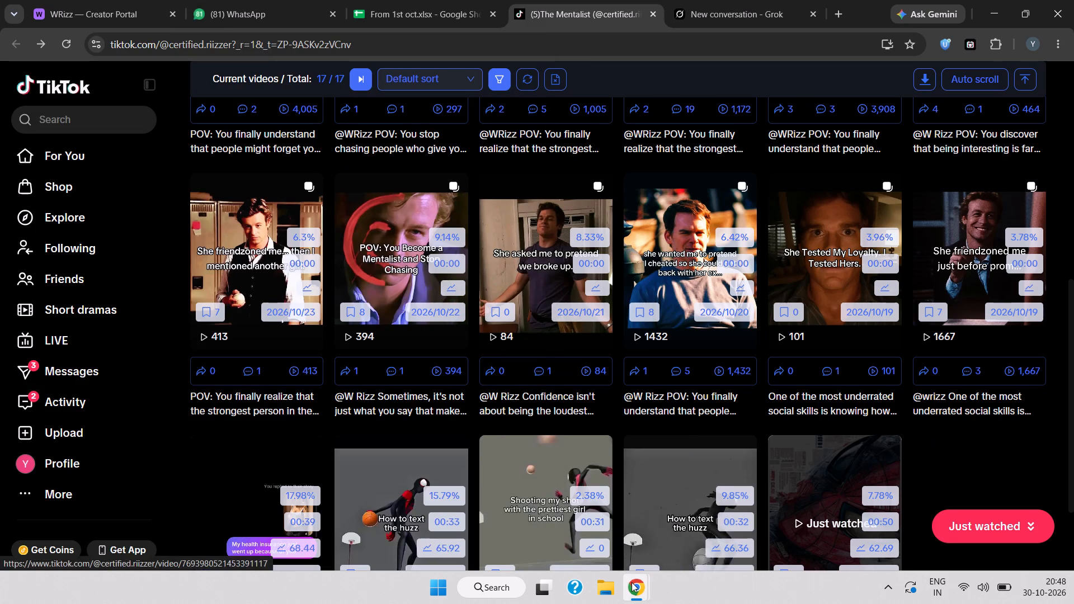
pyautogui.click(706, 536)
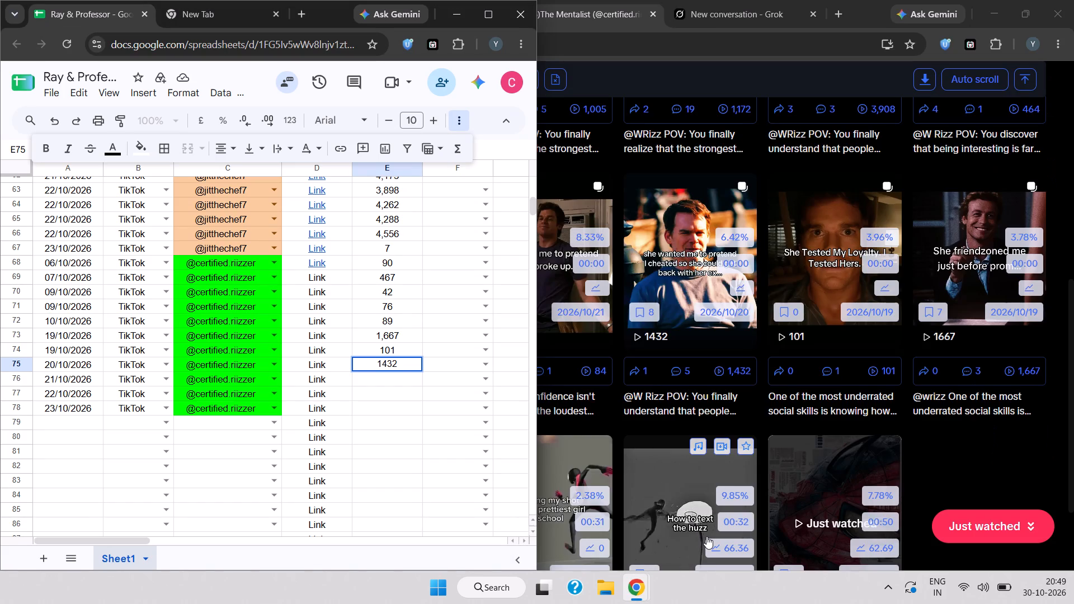
pyautogui.click(949, 451)
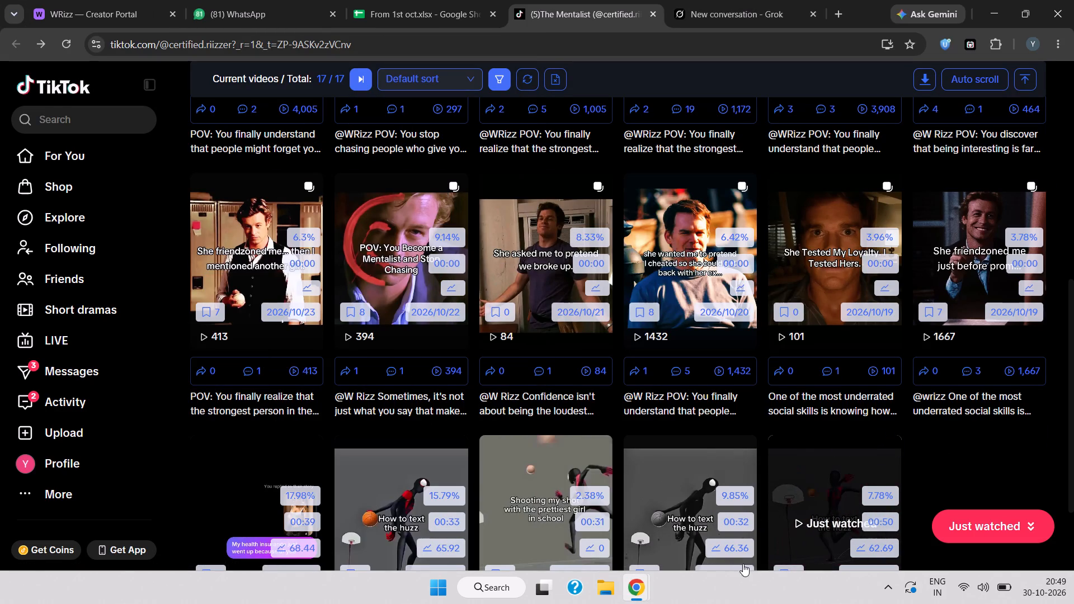
pyautogui.click(704, 523)
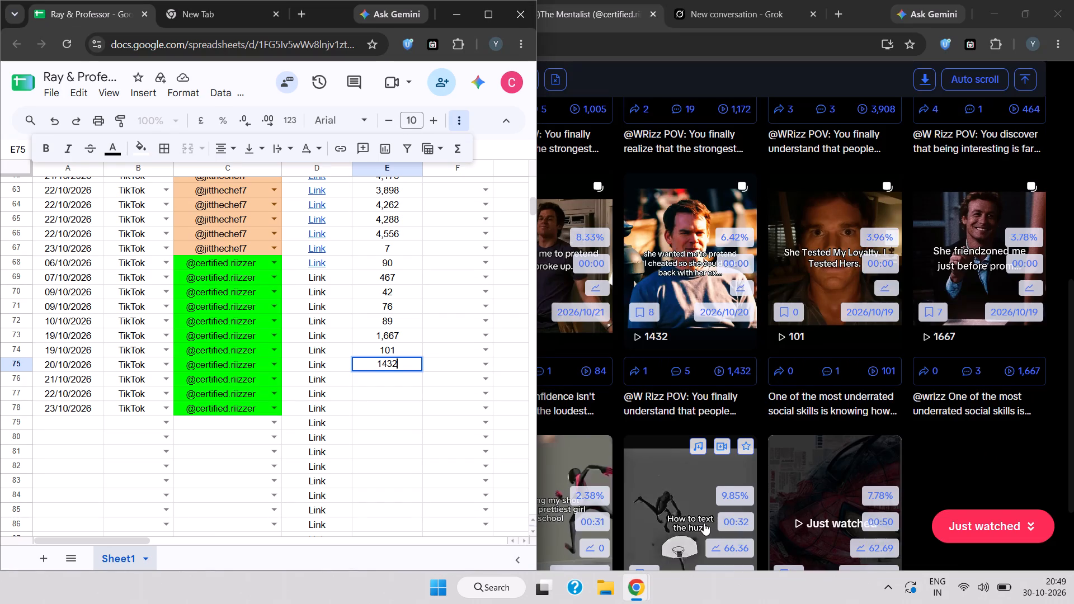
pyautogui.press('Down')
pyautogui.write('84')
pyautogui.press('Down')
pyautogui.write('394')
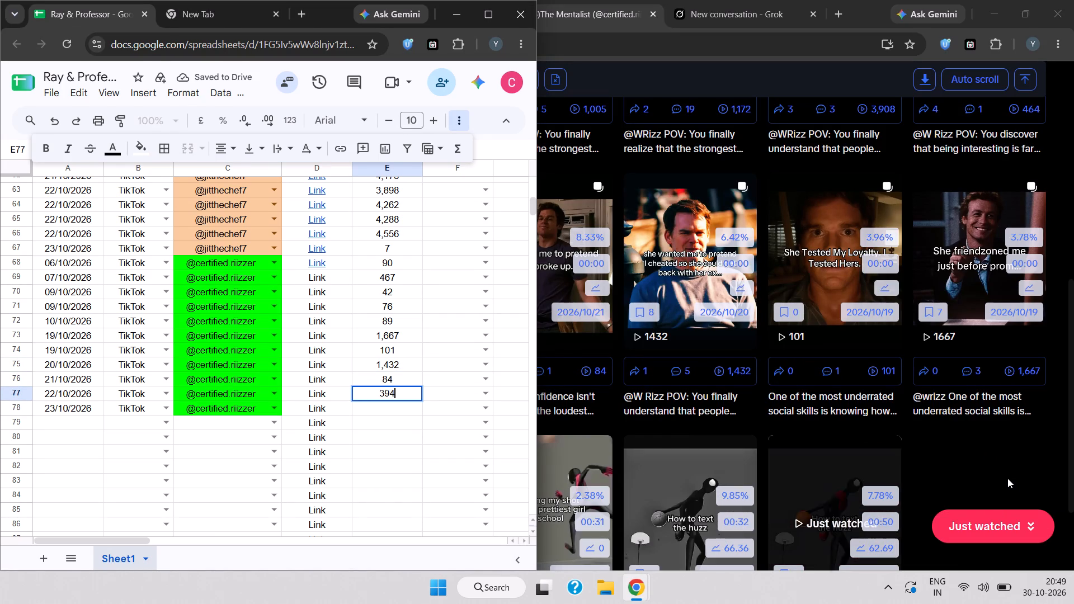
pyautogui.click(1007, 478)
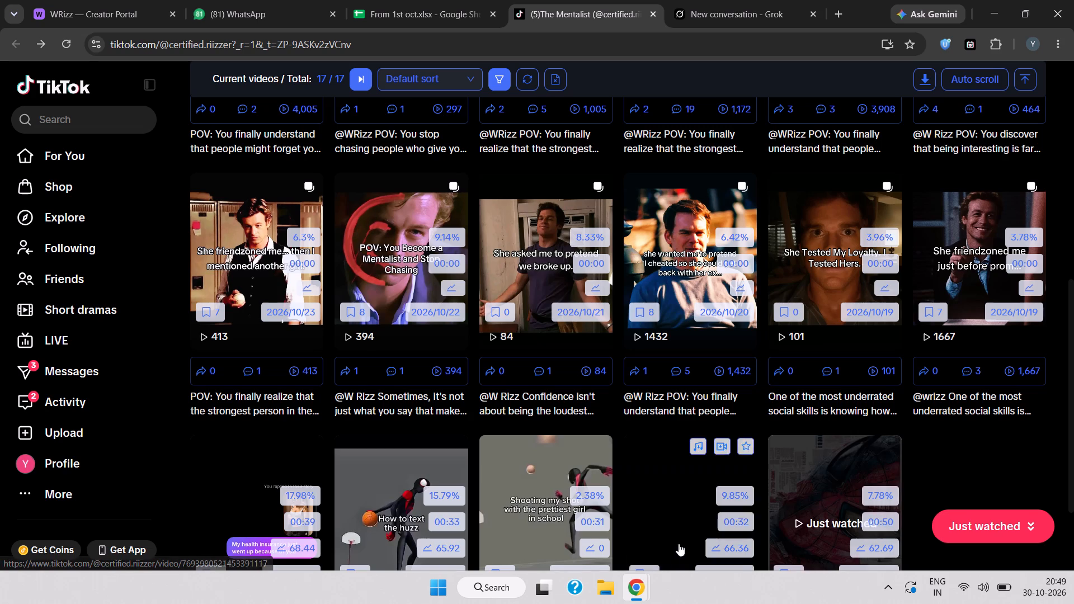
pyautogui.click(700, 536)
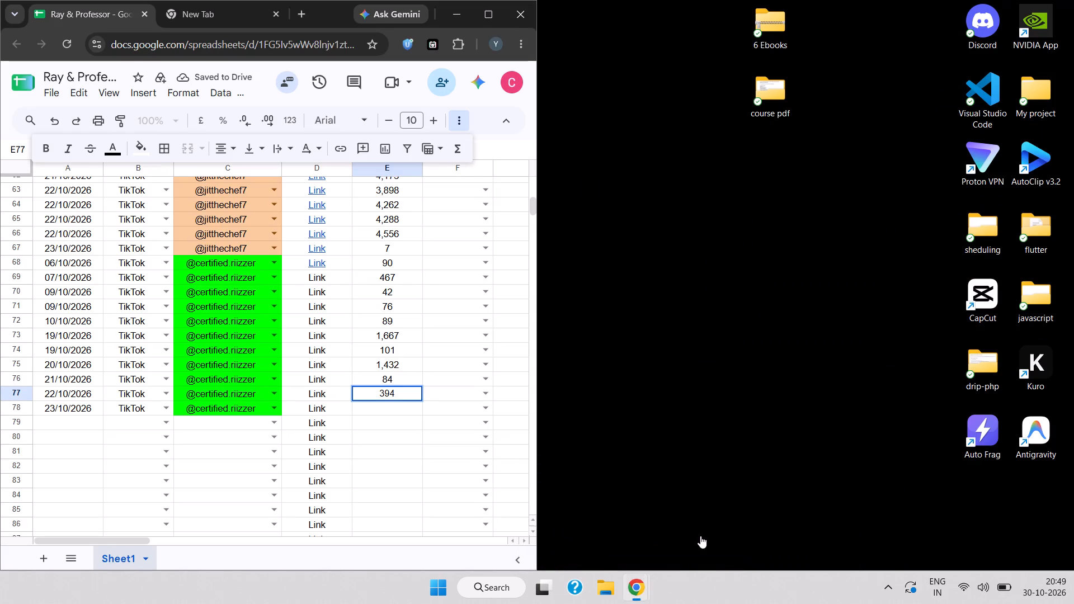
pyautogui.press('Down')
pyautogui.write('413')
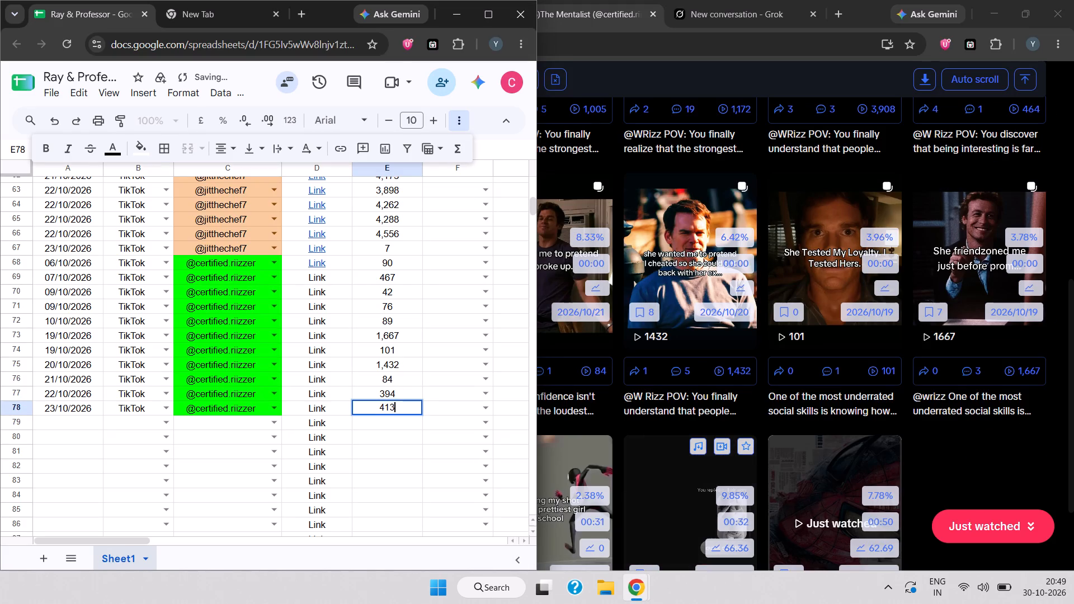
pyautogui.press('Down')
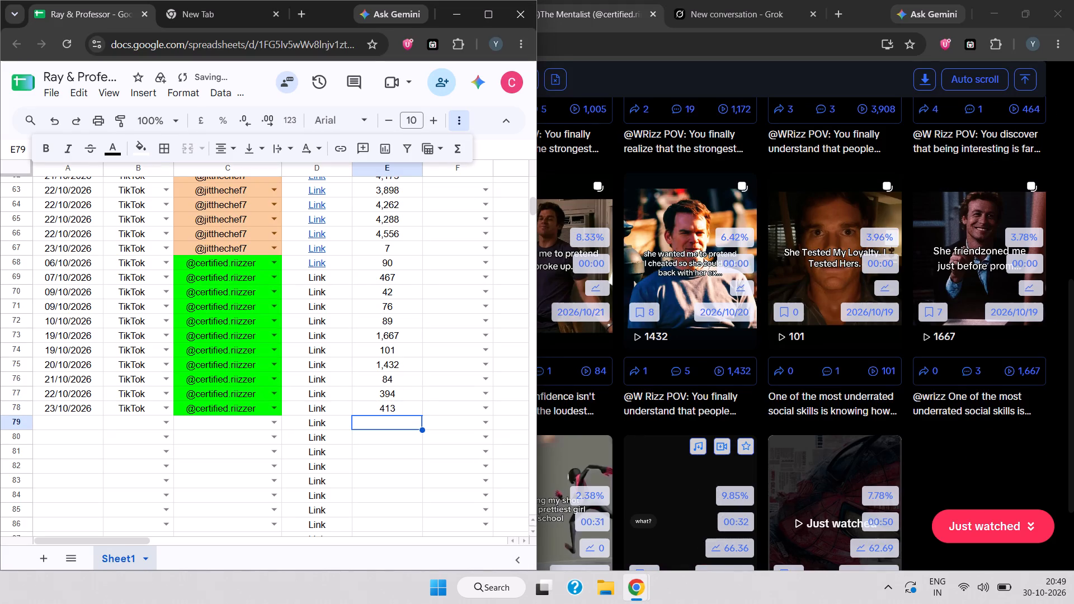
# Copy the link of the 07/10/2026 TikTok video and hyperlink the Link text in cell D69 to it.
pyautogui.click(972, 443)
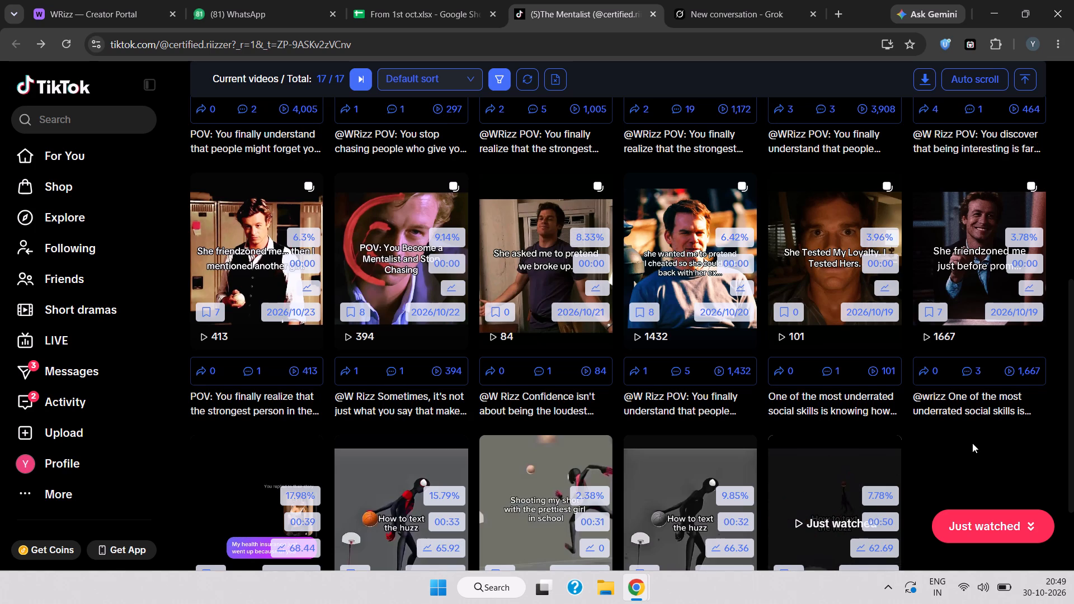
pyautogui.scroll(-5, 972, 443)
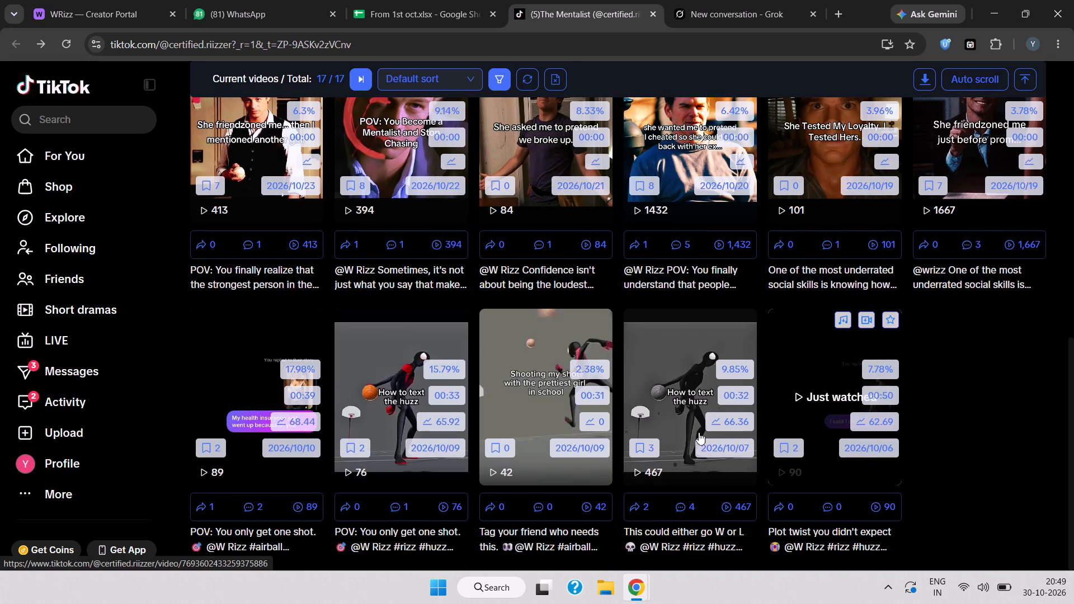
pyautogui.click(649, 407)
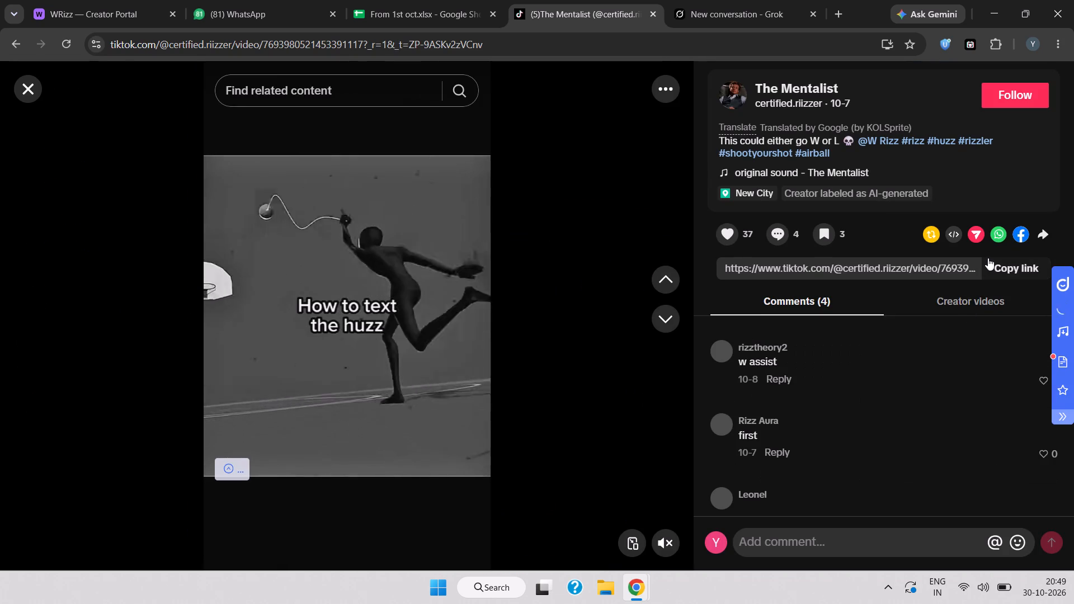
pyautogui.click(988, 259)
pyautogui.click(629, 581)
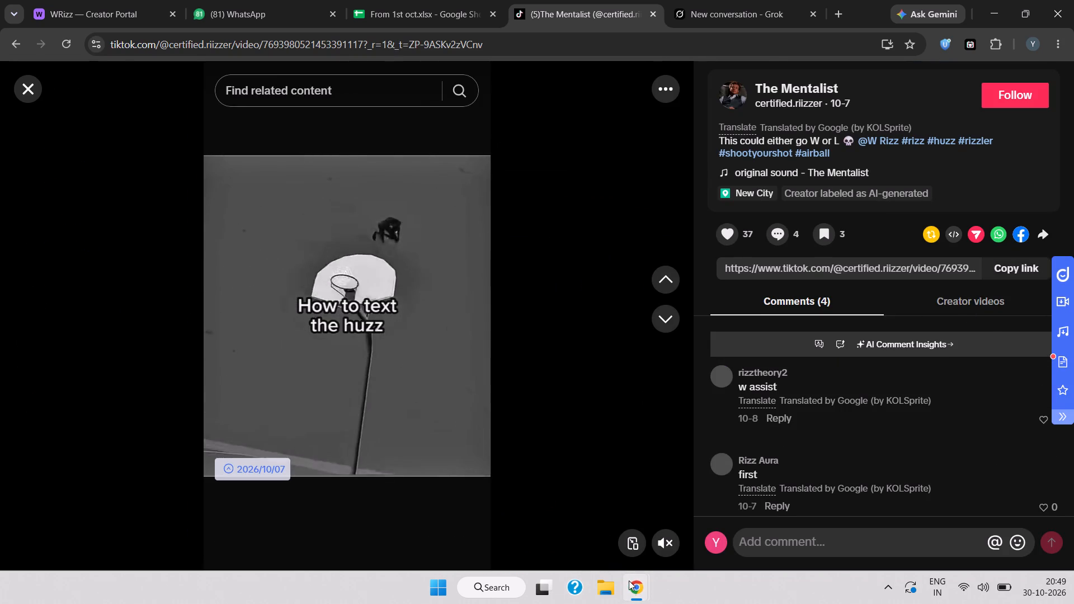
pyautogui.click(707, 521)
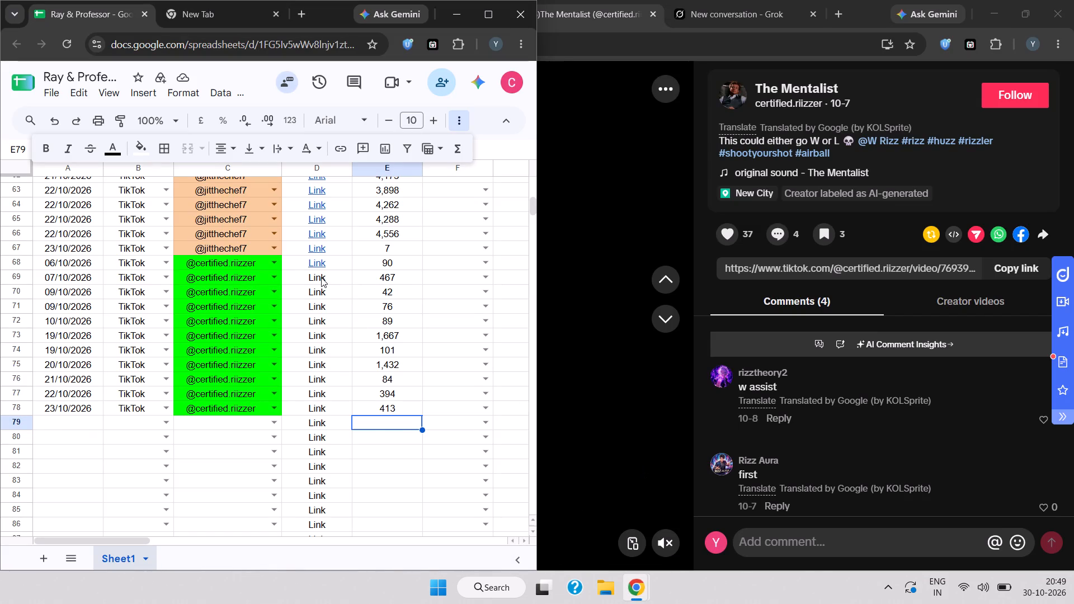
pyautogui.rightClick(321, 277)
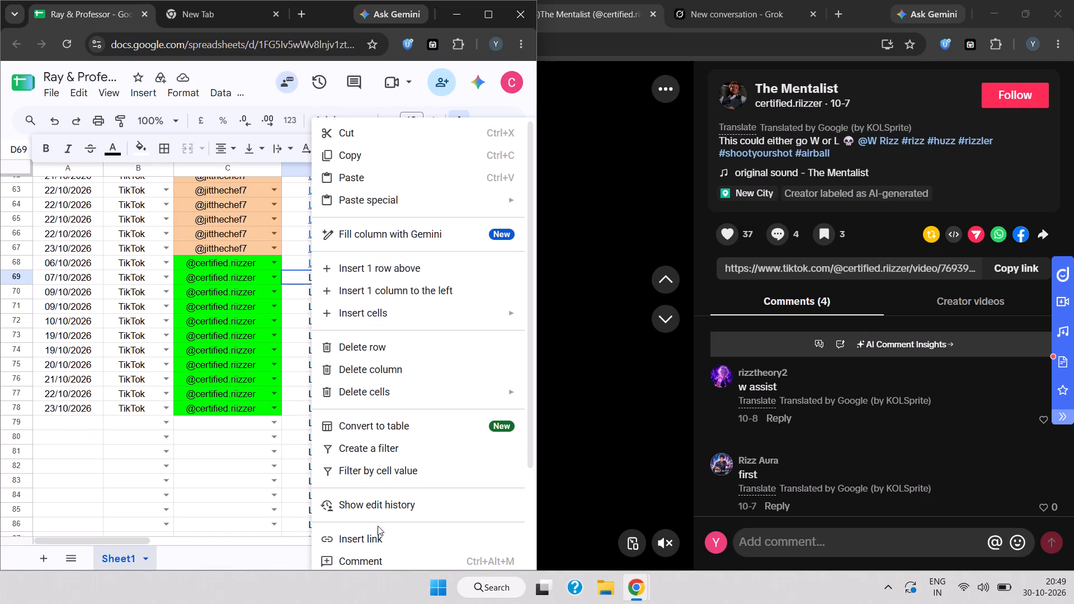
pyautogui.click(378, 536)
pyautogui.hotkey('ctrl', 'v')
pyautogui.press('Return')
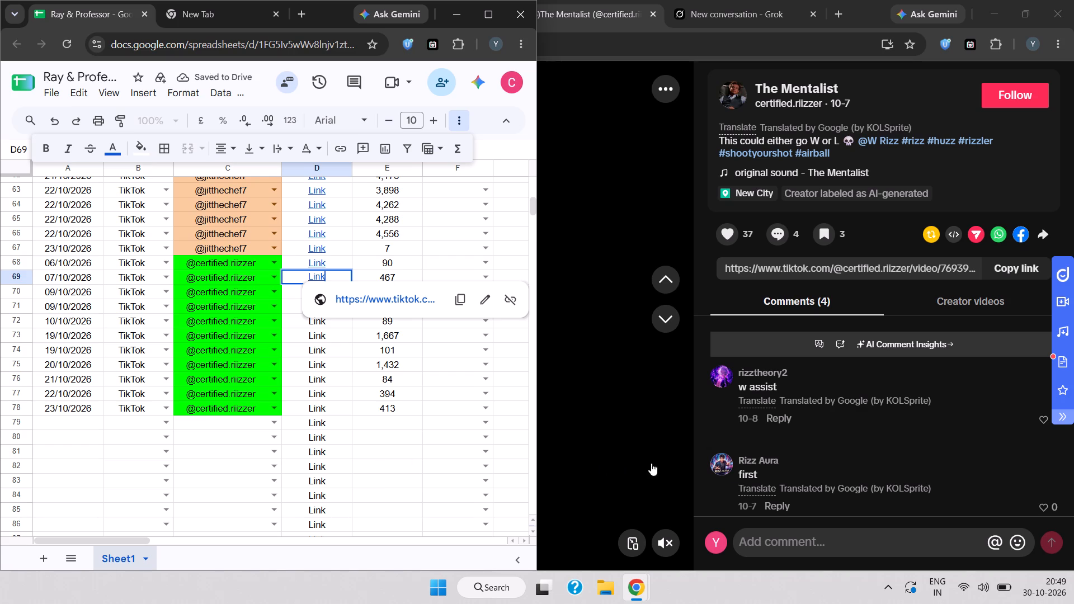
# Copy the link of the 09/10/2026 "Shooting my shot" TikTok video and hyperlink the Link text in cell D70 to it.
pyautogui.click(1001, 169)
pyautogui.click(26, 88)
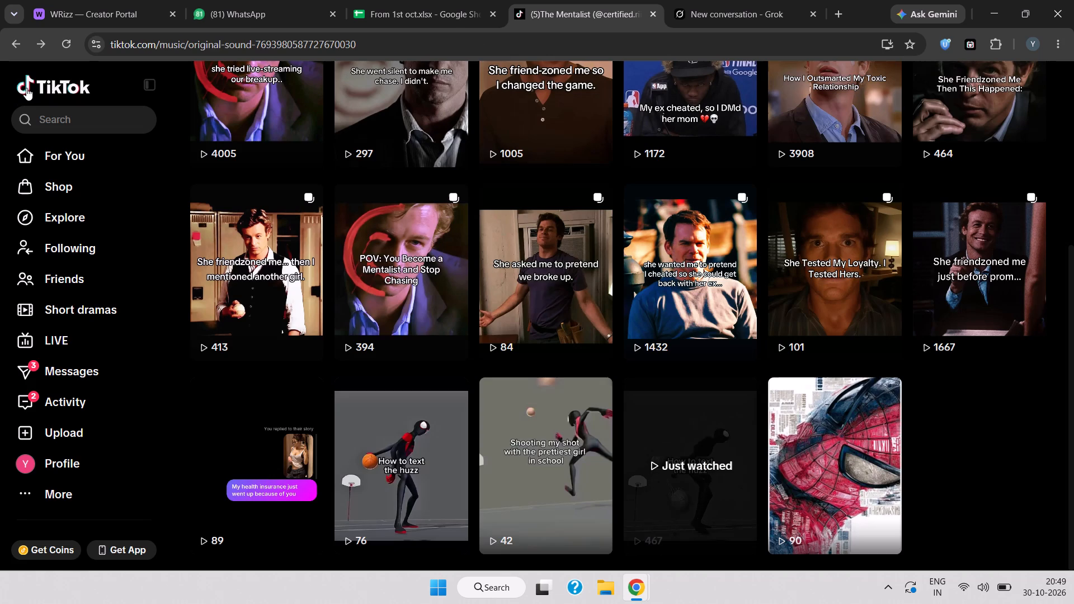
pyautogui.click(539, 441)
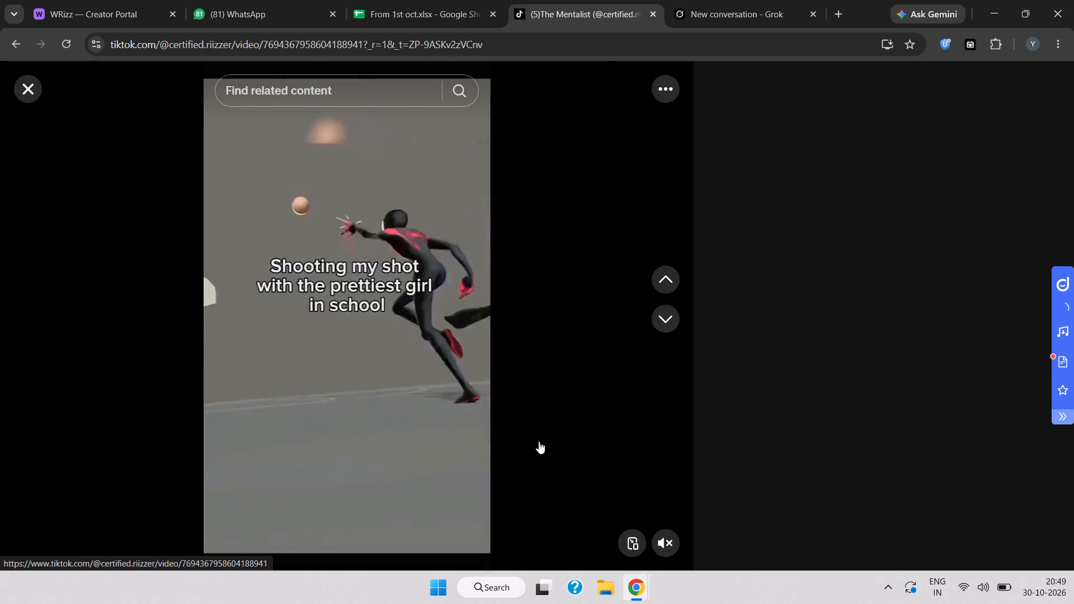
pyautogui.click(1005, 256)
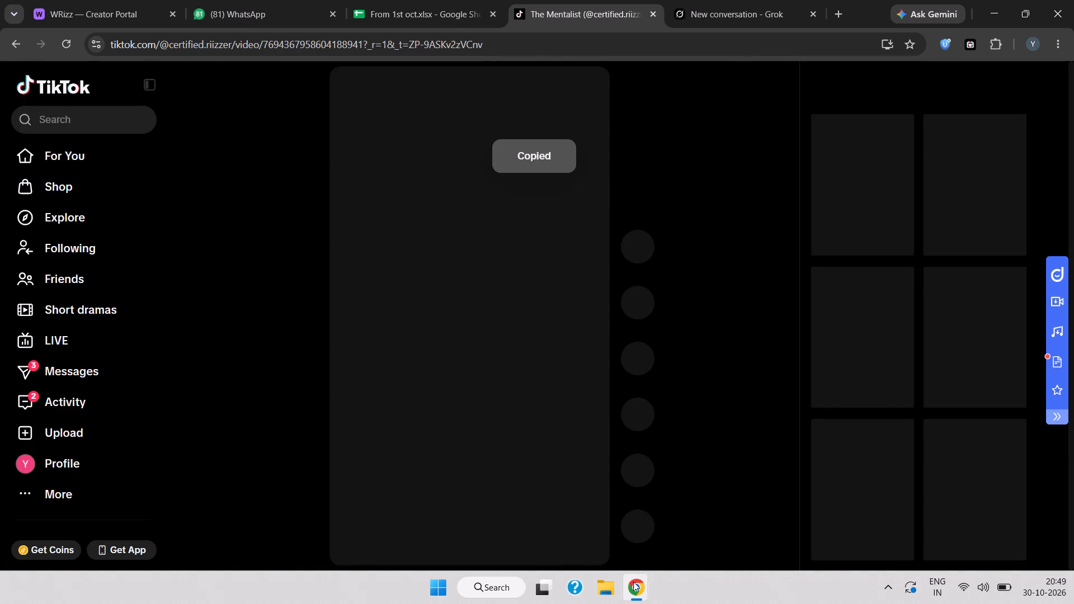
pyautogui.click(693, 534)
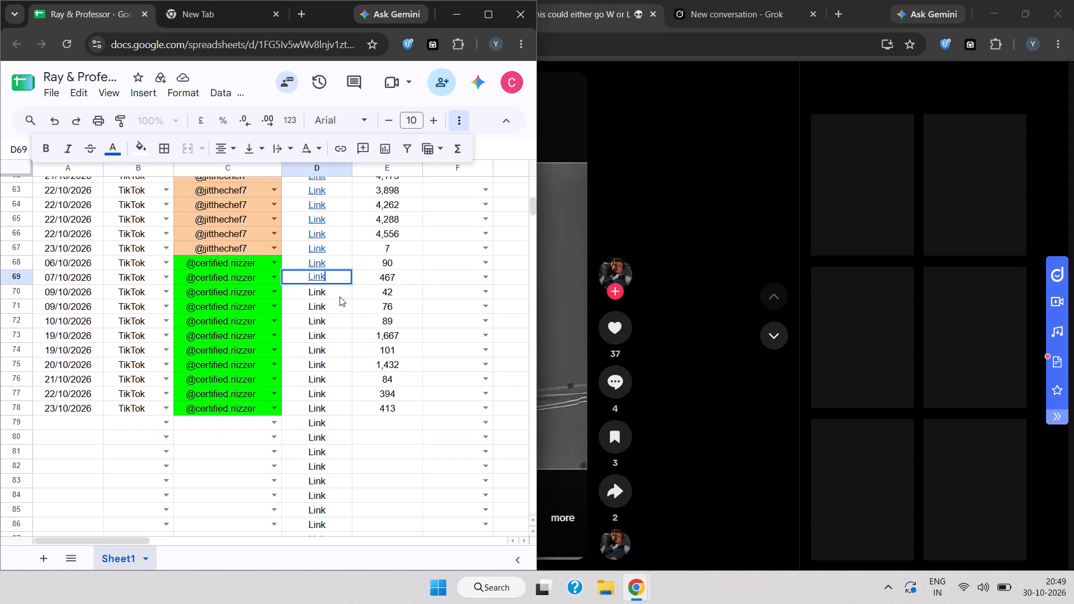
pyautogui.rightClick(334, 293)
pyautogui.click(365, 529)
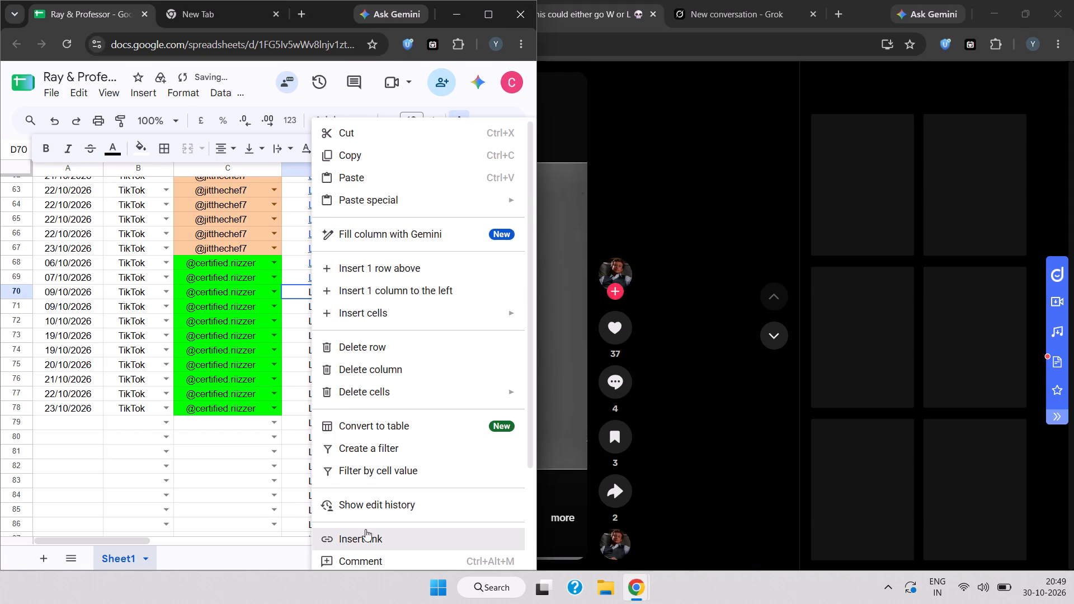
pyautogui.hotkey('ctrl', 'v')
pyautogui.press('Return')
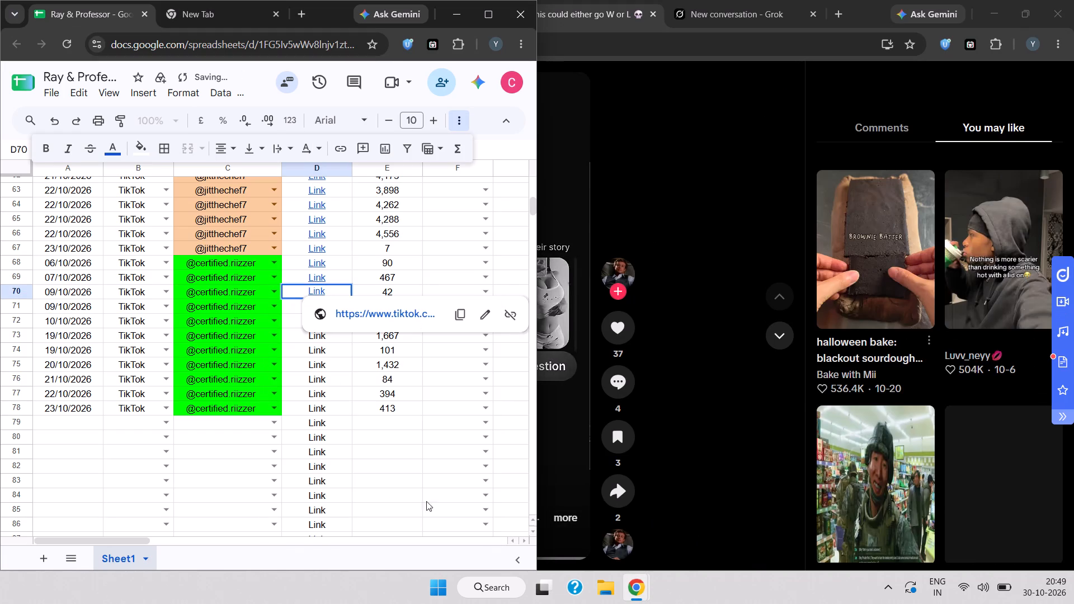
pyautogui.click(721, 399)
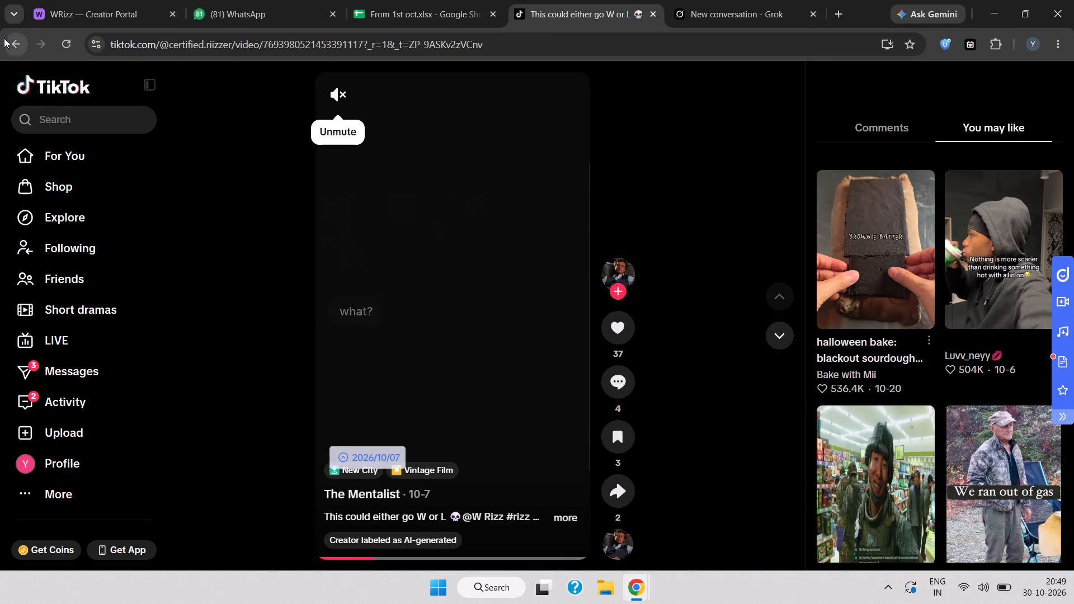
pyautogui.scroll(-1, 465, 250)
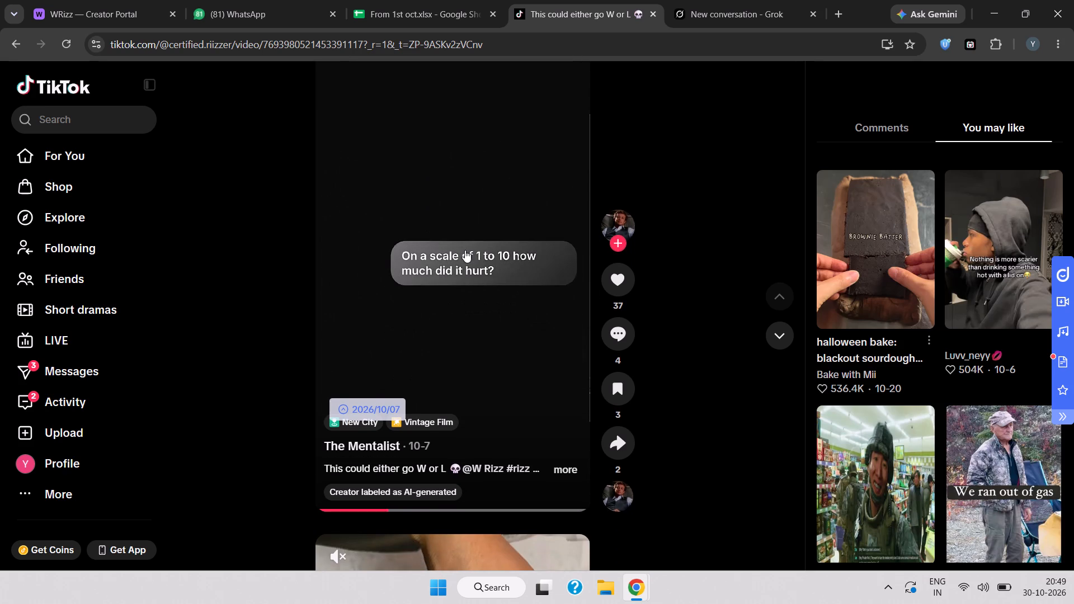
pyautogui.scroll(-1, 465, 250)
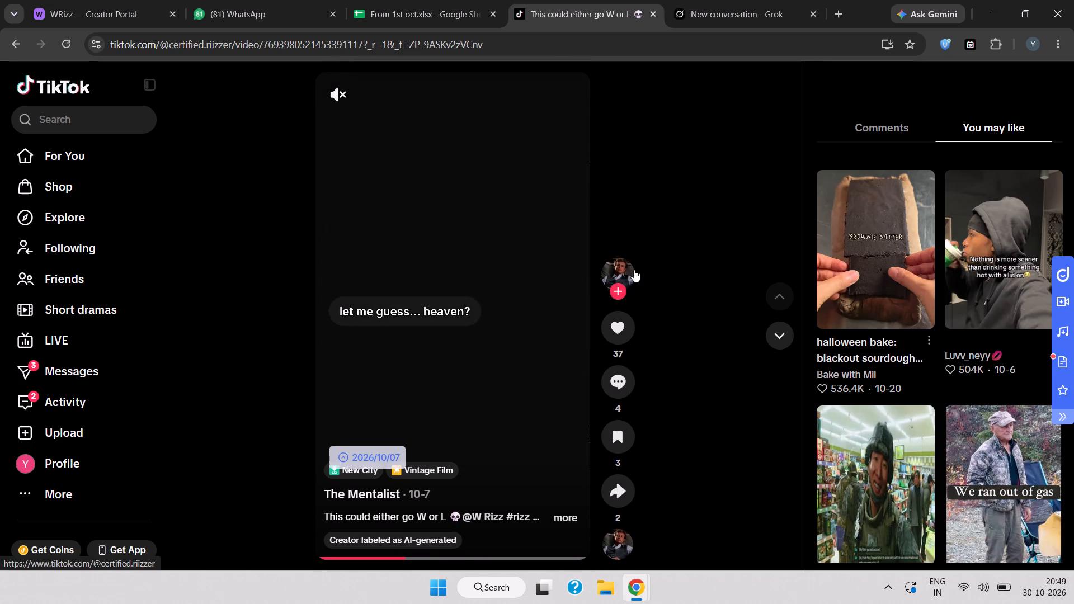
pyautogui.click(621, 266)
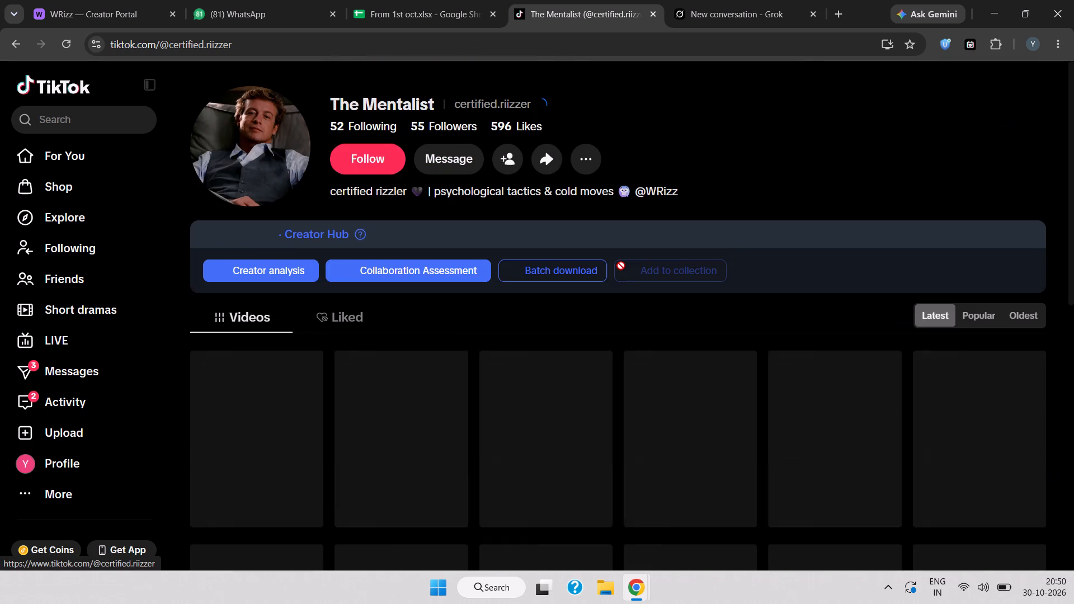
pyautogui.click(621, 266)
pyautogui.scroll(1, 672, 309)
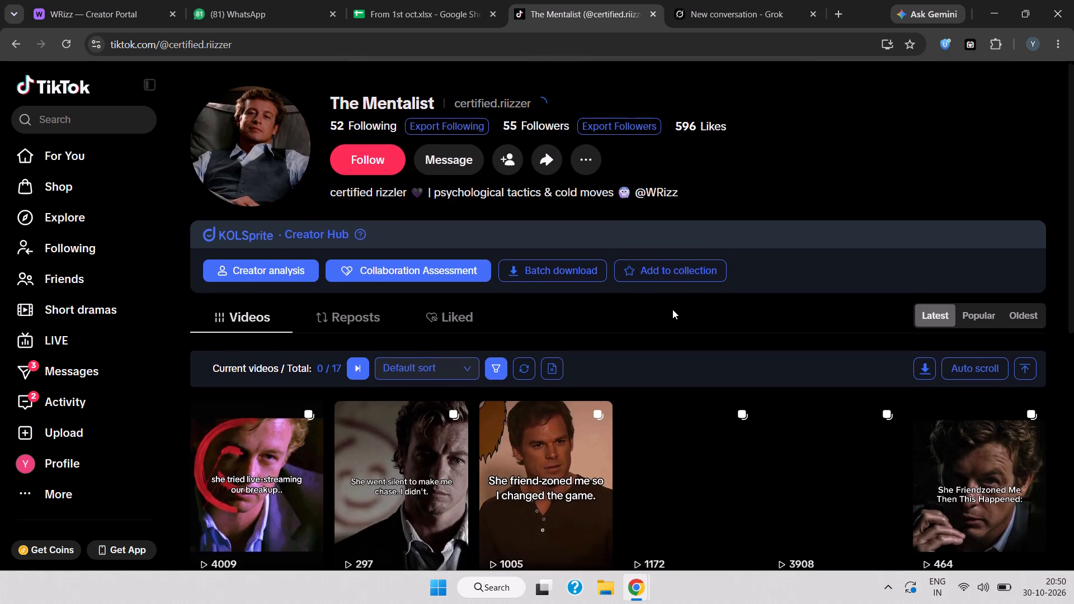
pyautogui.scroll(1, 672, 309)
pyautogui.scroll(-11, 672, 309)
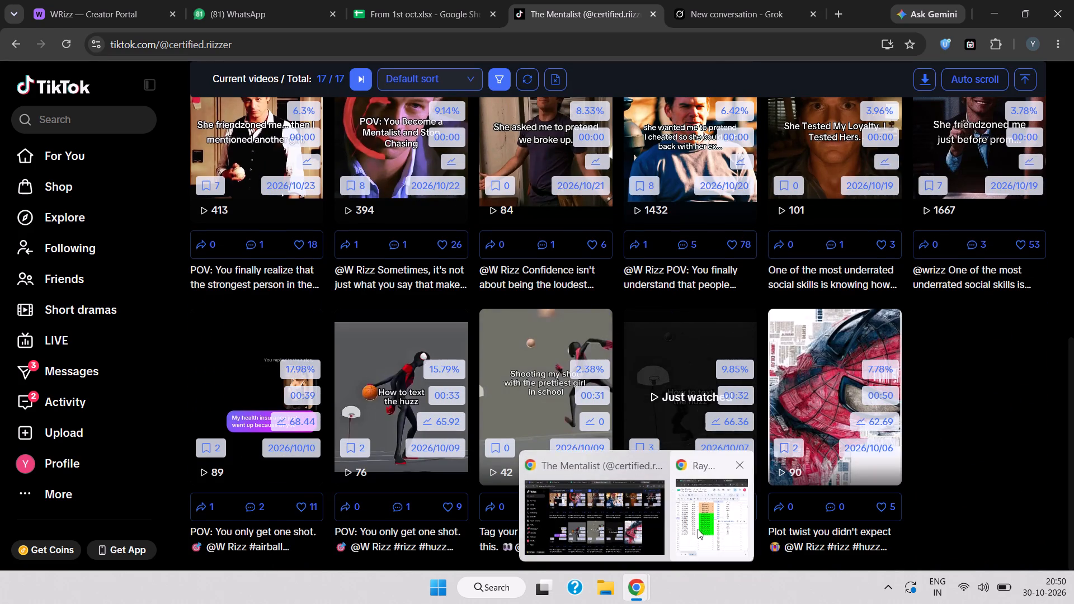
# Copy the link of the 09/10/2026 "How to text the huzz" TikTok video and hyperlink the Link text in cell D71 to it.
pyautogui.click(698, 529)
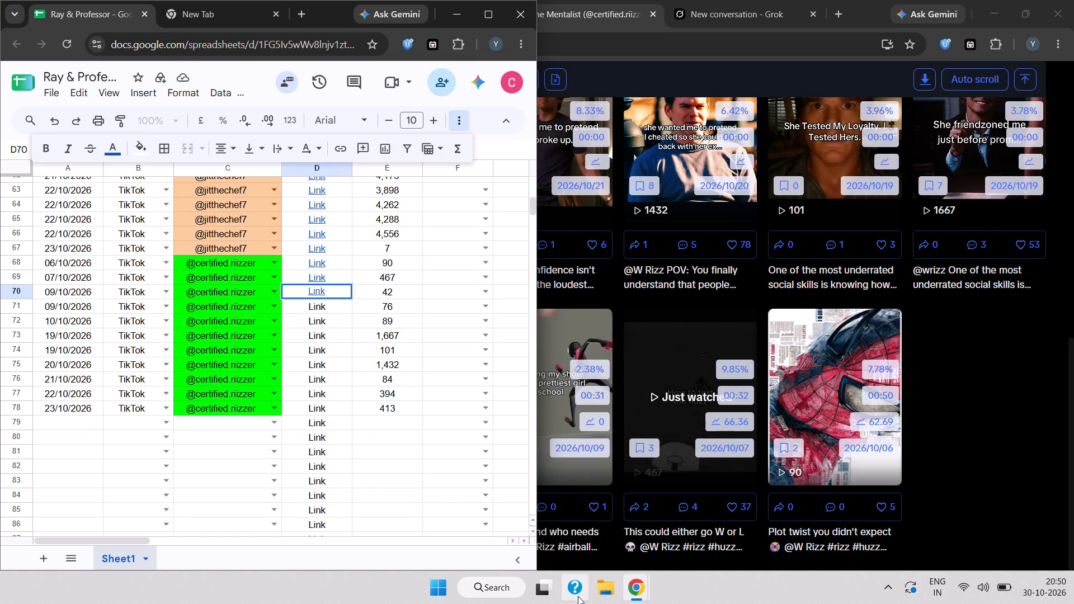
pyautogui.click(955, 450)
pyautogui.click(372, 413)
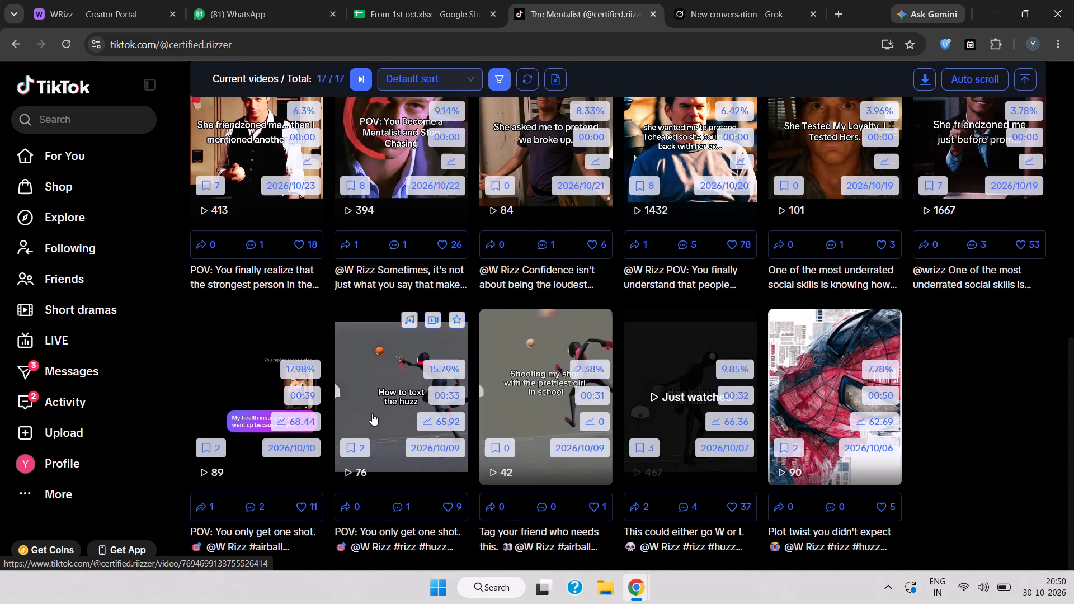
pyautogui.moveTo(1010, 280); pyautogui.dragTo(1008, 267)
pyautogui.click(1008, 267)
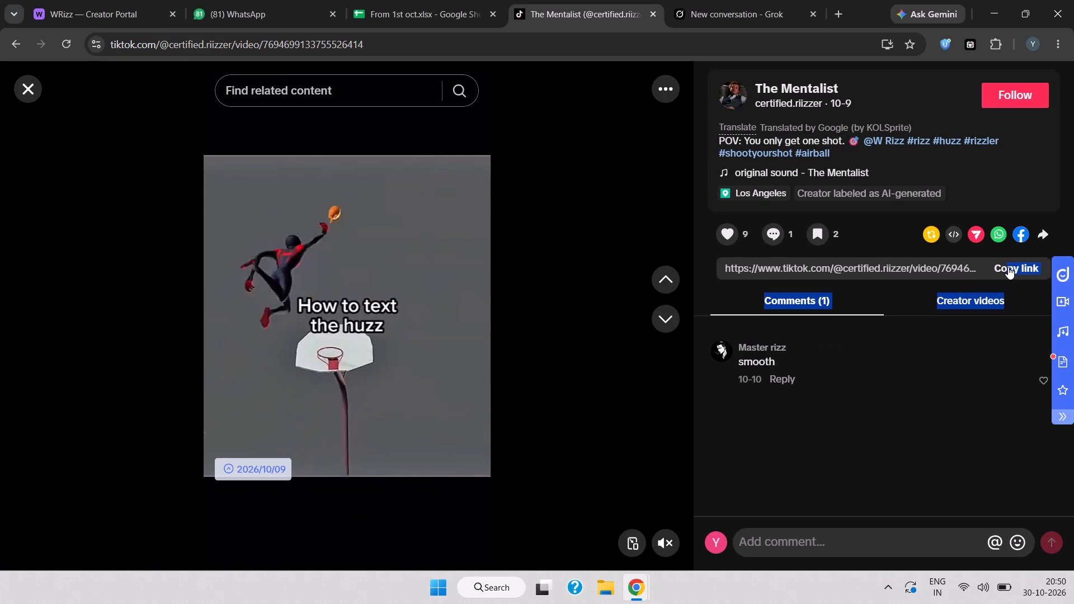
pyautogui.click(1020, 284)
pyautogui.click(996, 264)
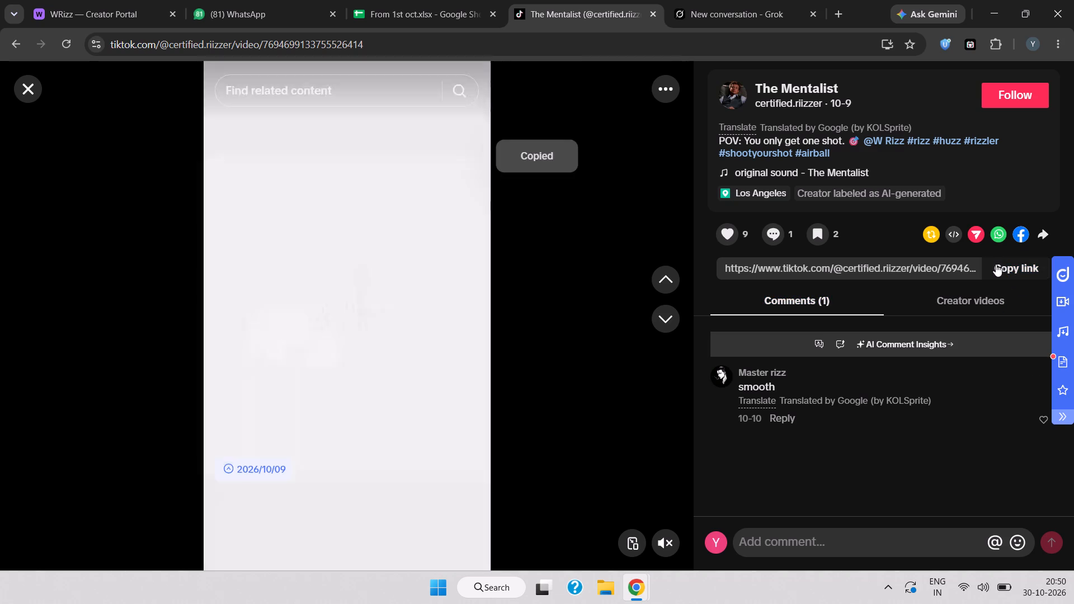
pyautogui.click(704, 527)
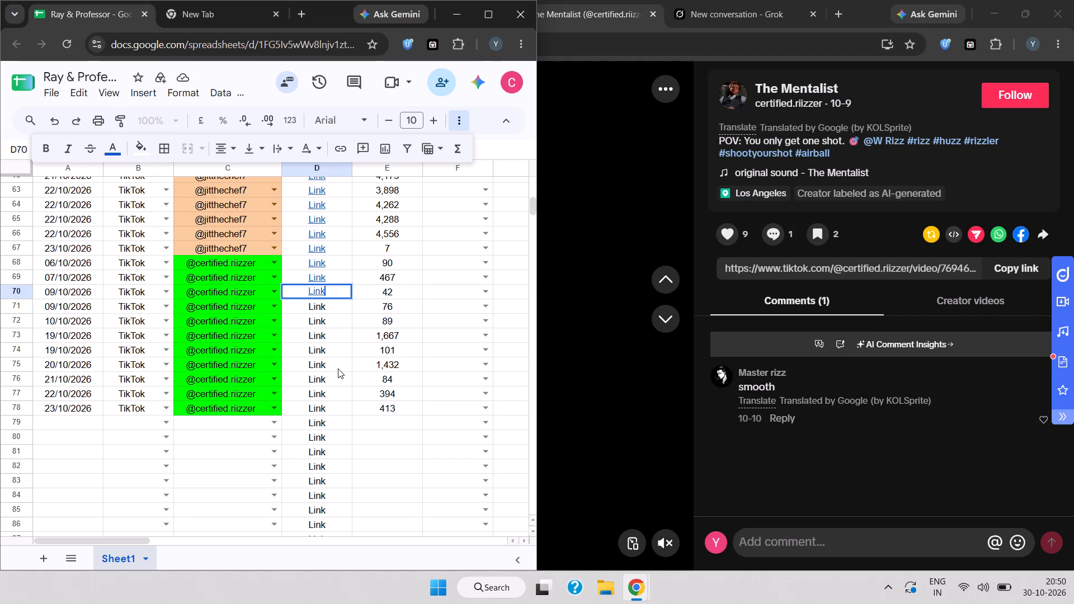
pyautogui.rightClick(329, 309)
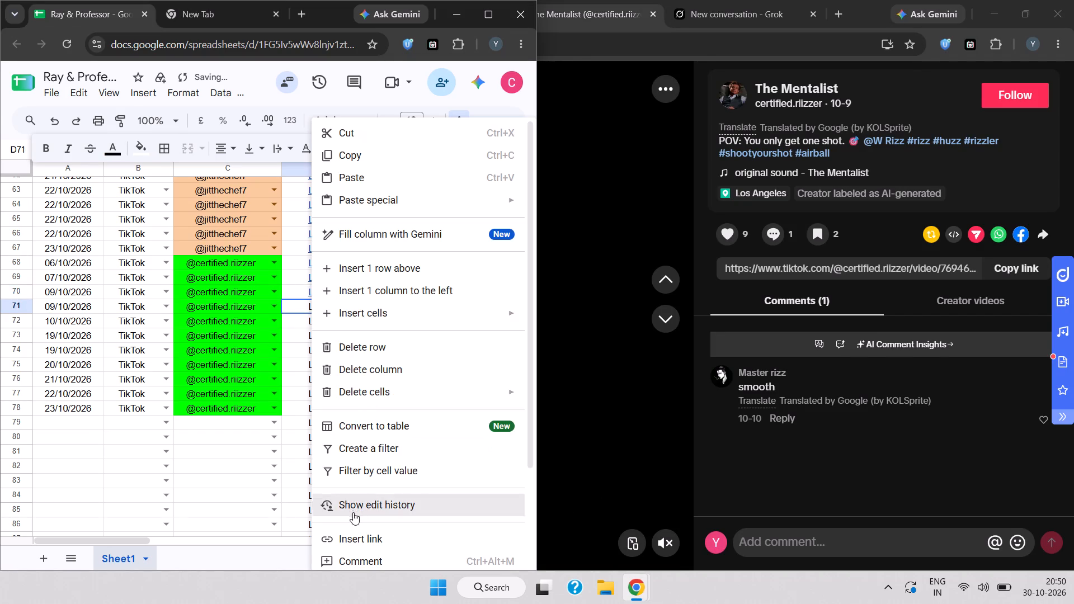
pyautogui.click(351, 536)
pyautogui.hotkey('ctrl', 'v')
pyautogui.press('Return')
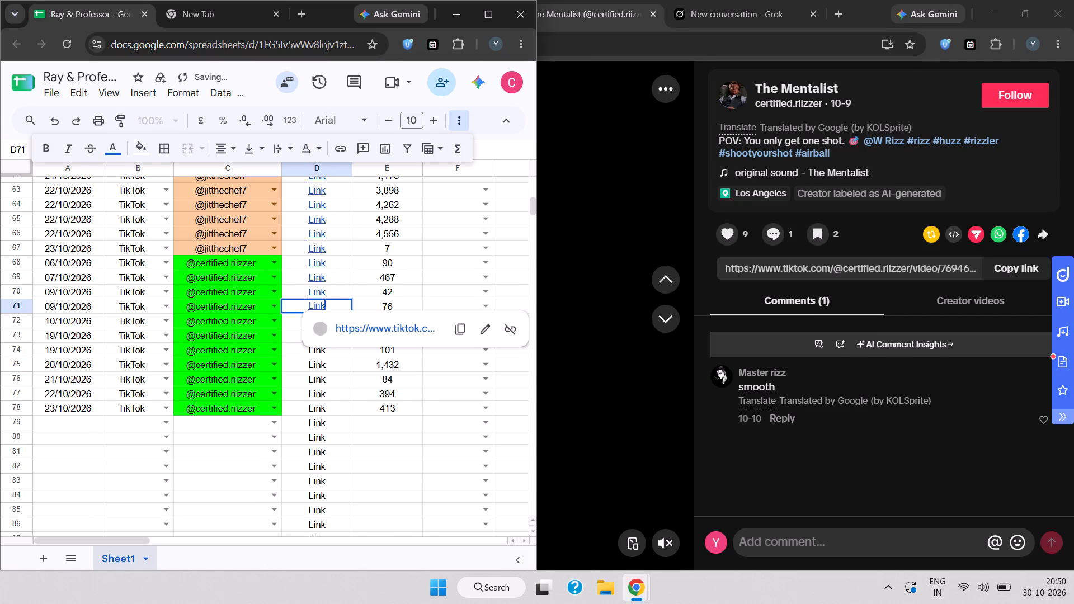
# Copy the link of the 10/10/2026 TikTok video from the profile and hyperlink the Link text in cell D72 to it.
pyautogui.click(805, 460)
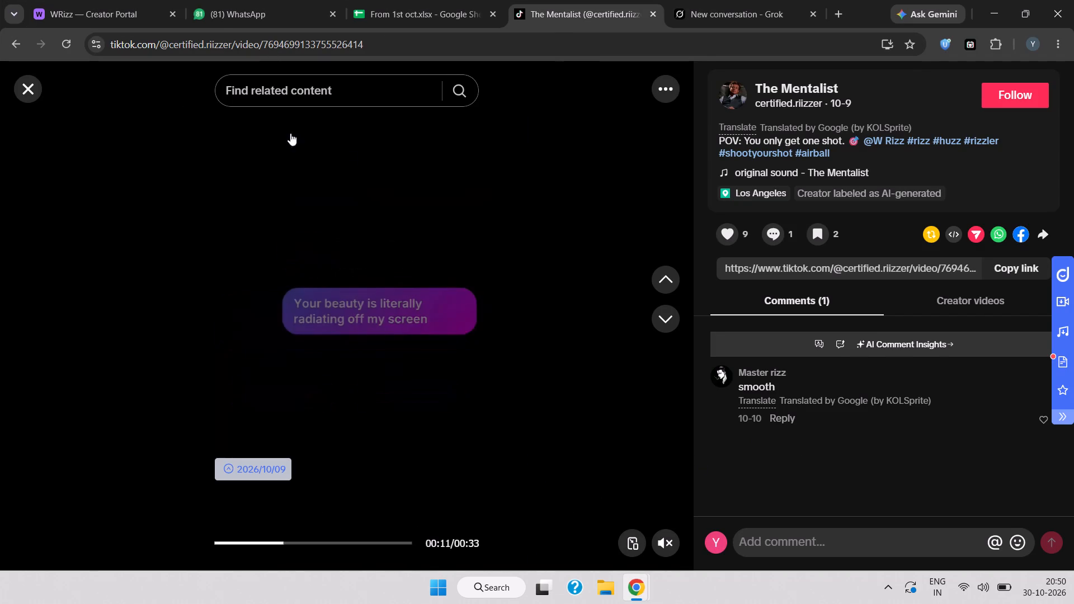
pyautogui.click(15, 93)
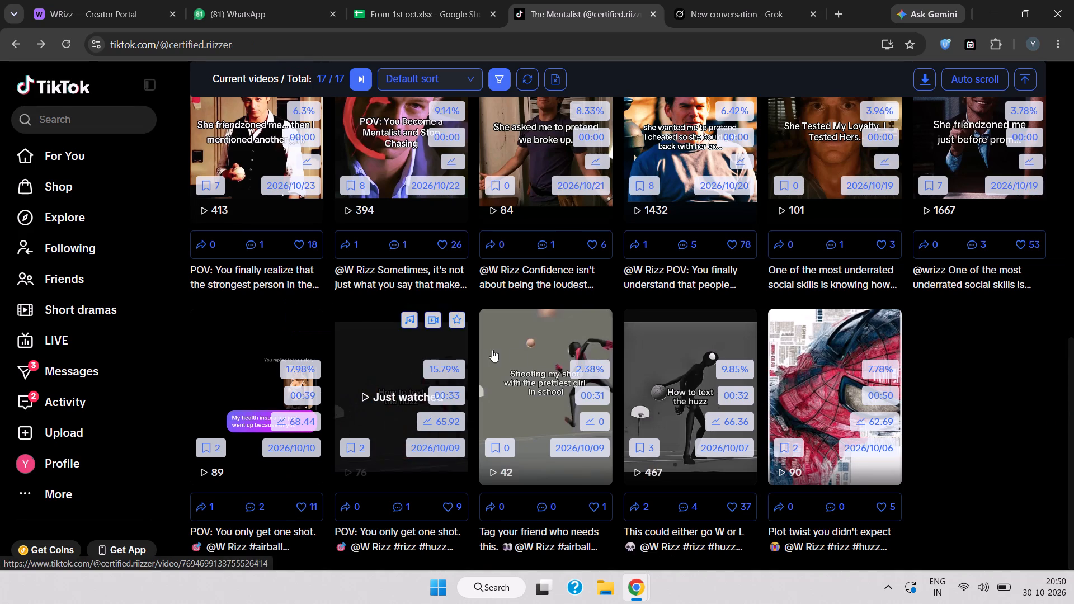
pyautogui.scroll(1, 538, 348)
pyautogui.click(253, 408)
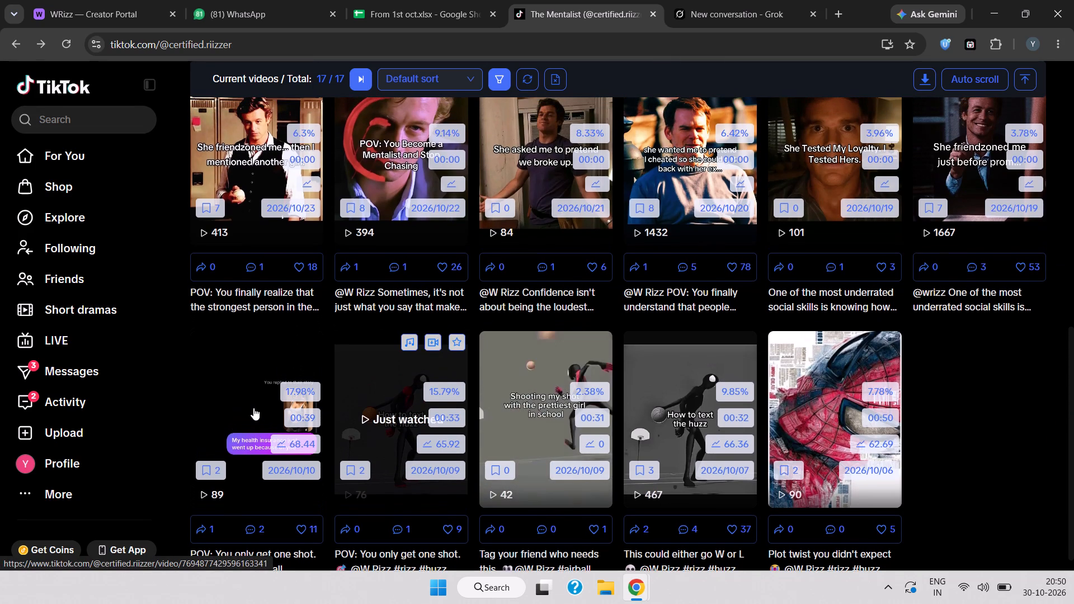
pyautogui.click(1011, 262)
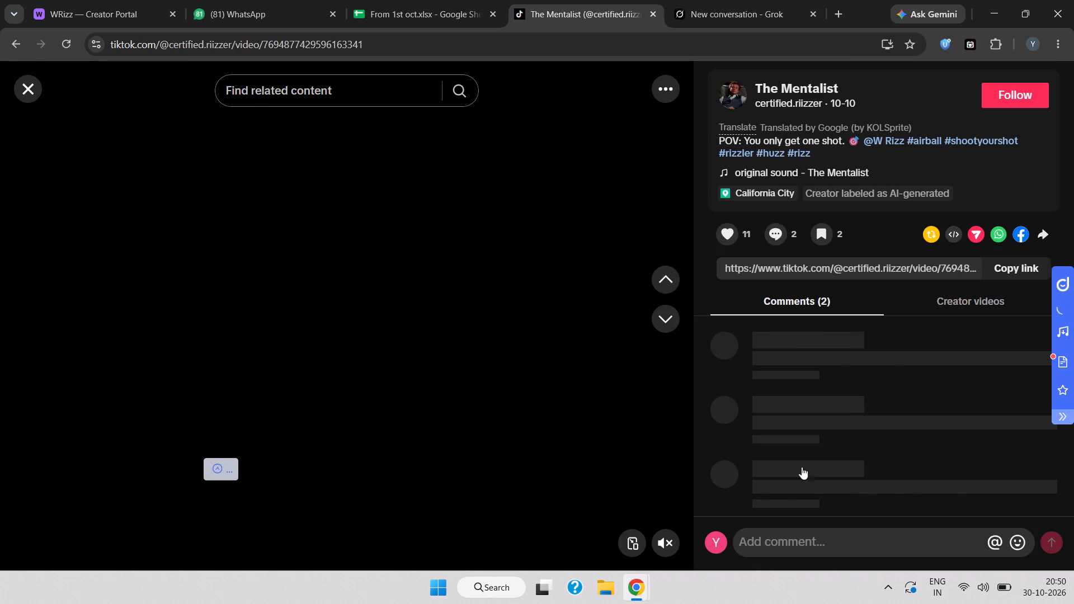
pyautogui.click(690, 543)
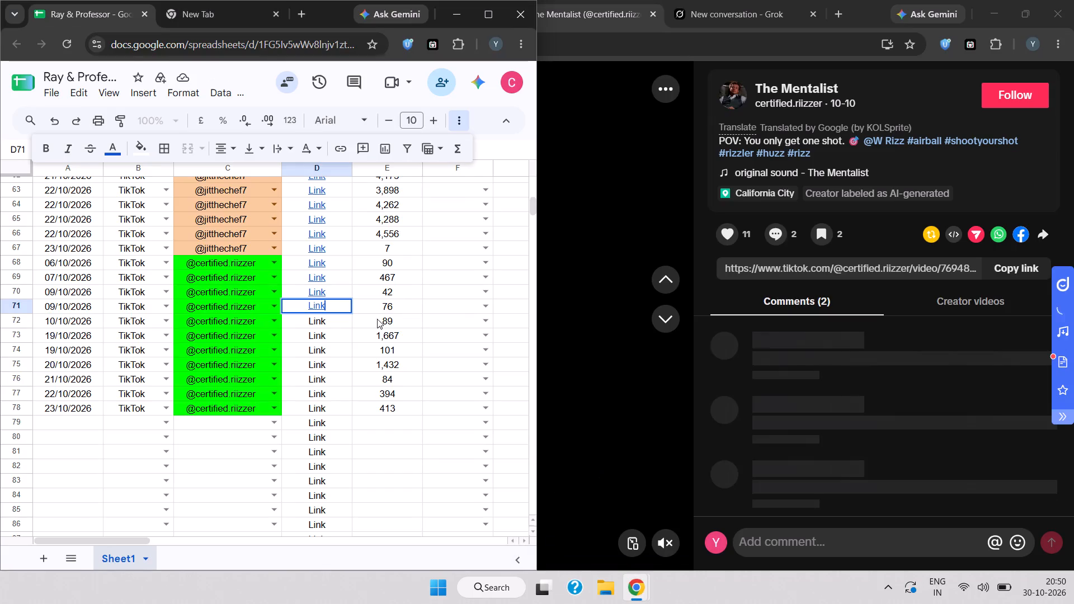
pyautogui.rightClick(329, 323)
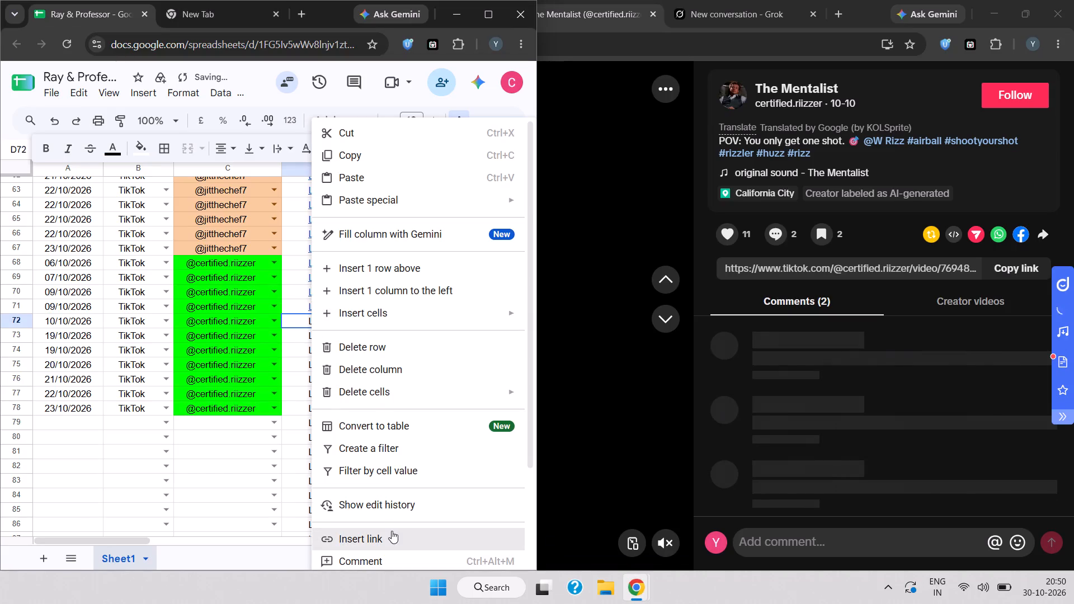
pyautogui.click(392, 530)
pyautogui.hotkey('ctrl', 'v')
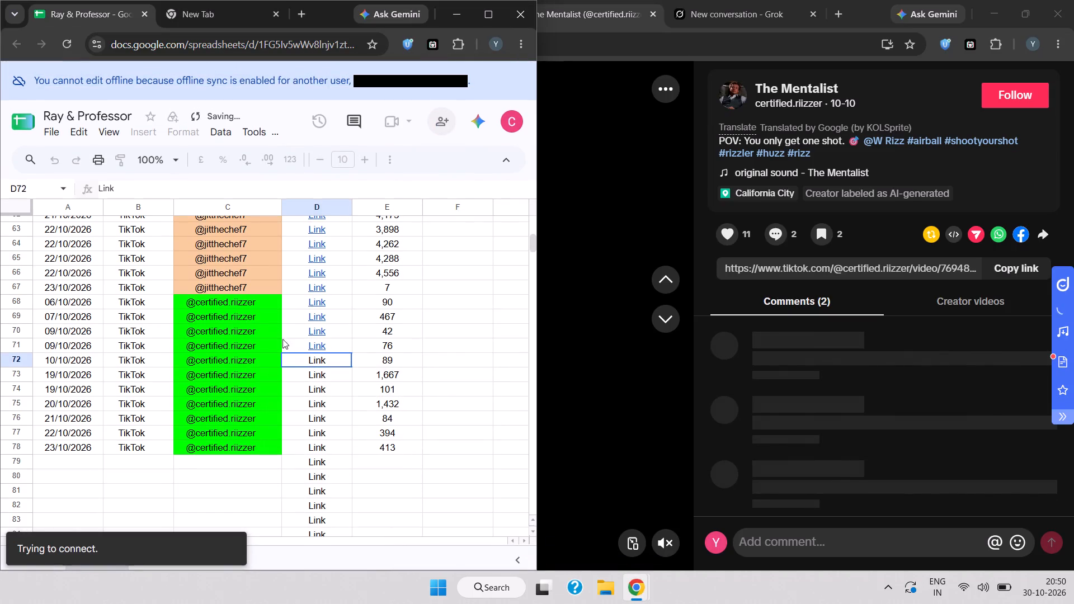
pyautogui.rightClick(332, 363)
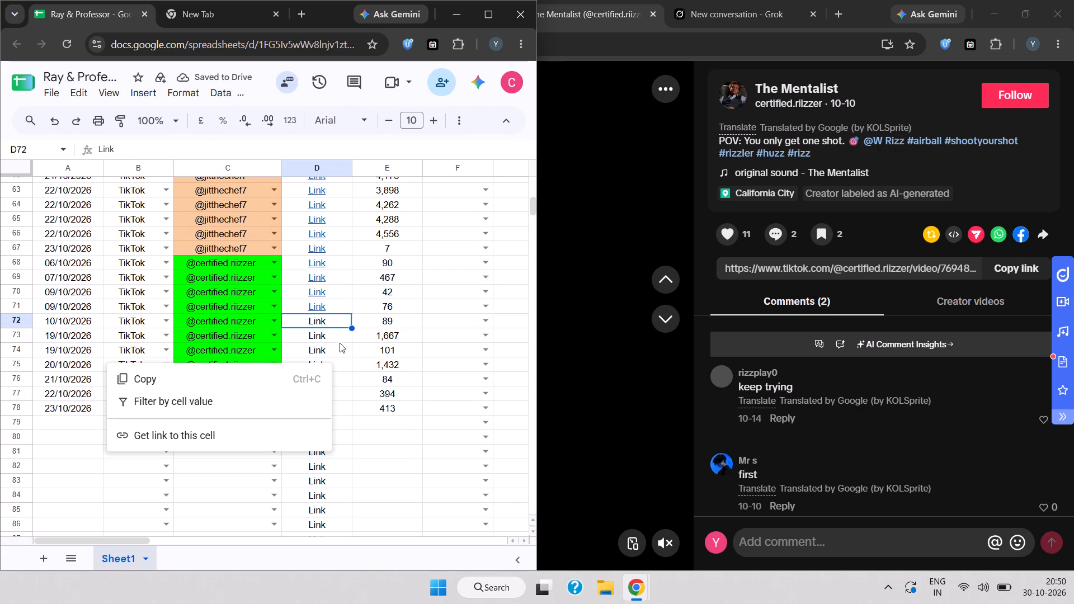
pyautogui.rightClick(331, 321)
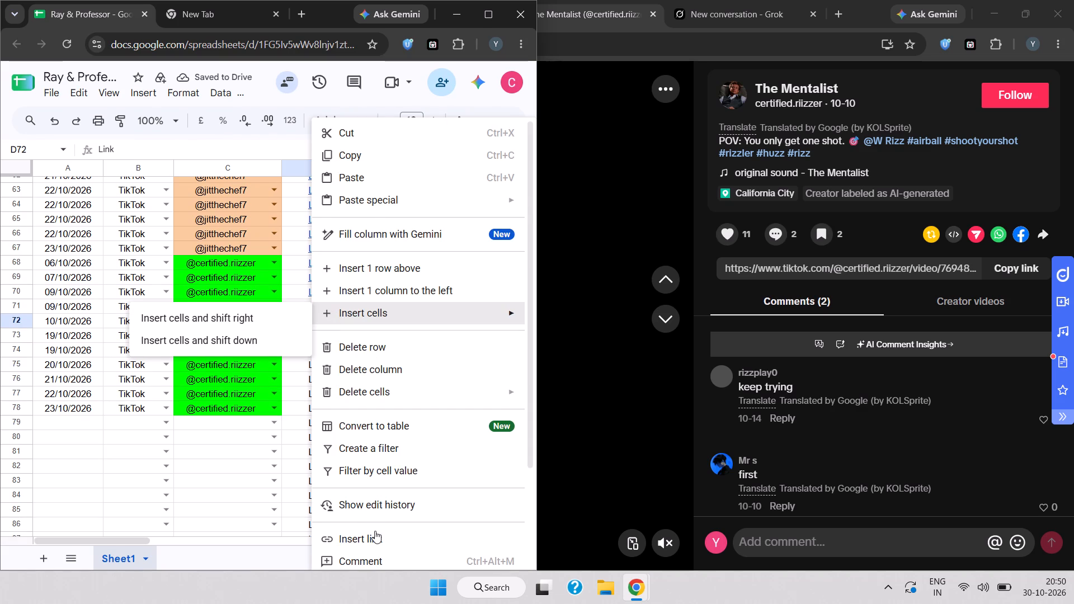
pyautogui.click(375, 531)
pyautogui.hotkey('ctrl', 'v')
pyautogui.press('Return')
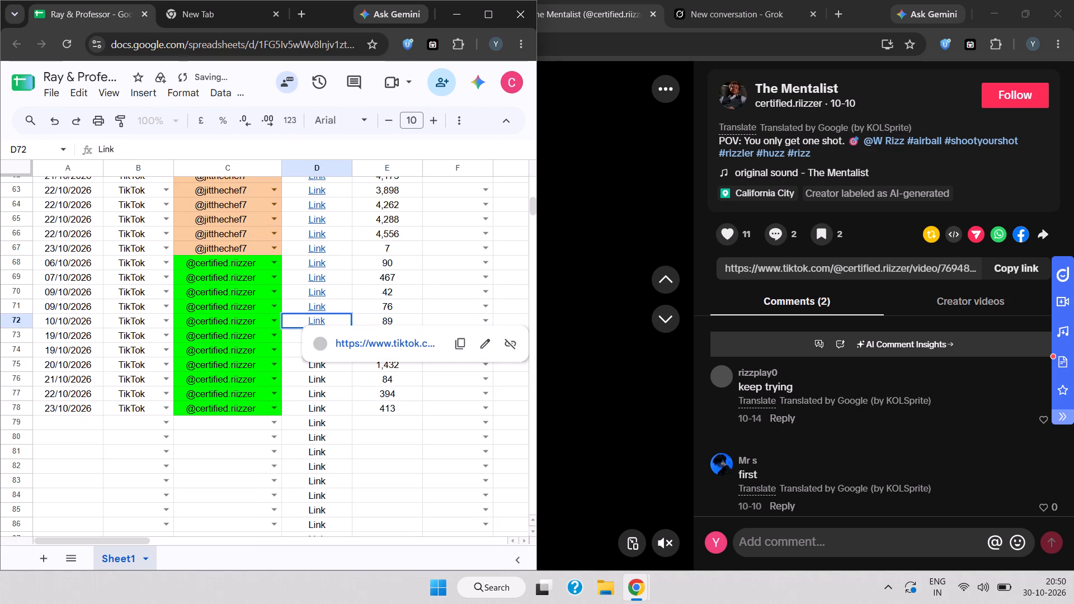
# Copy the link of the 19/10/2026 "She friendzoned me just before prom" TikTok post and hyperlink the Link text in cell D73 to it.
pyautogui.click(863, 553)
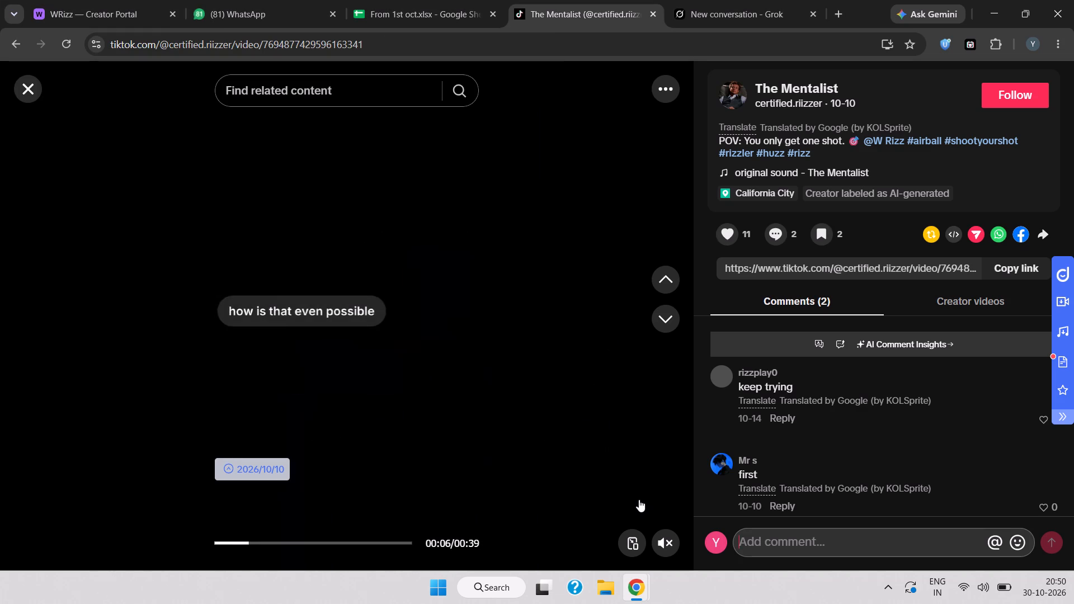
pyautogui.click(684, 514)
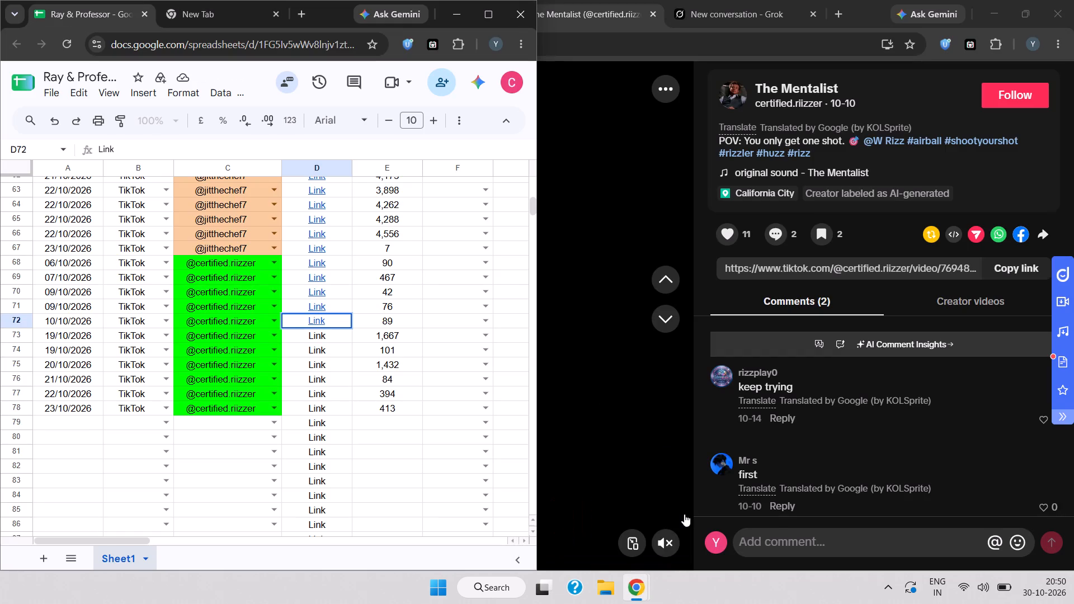
pyautogui.click(636, 586)
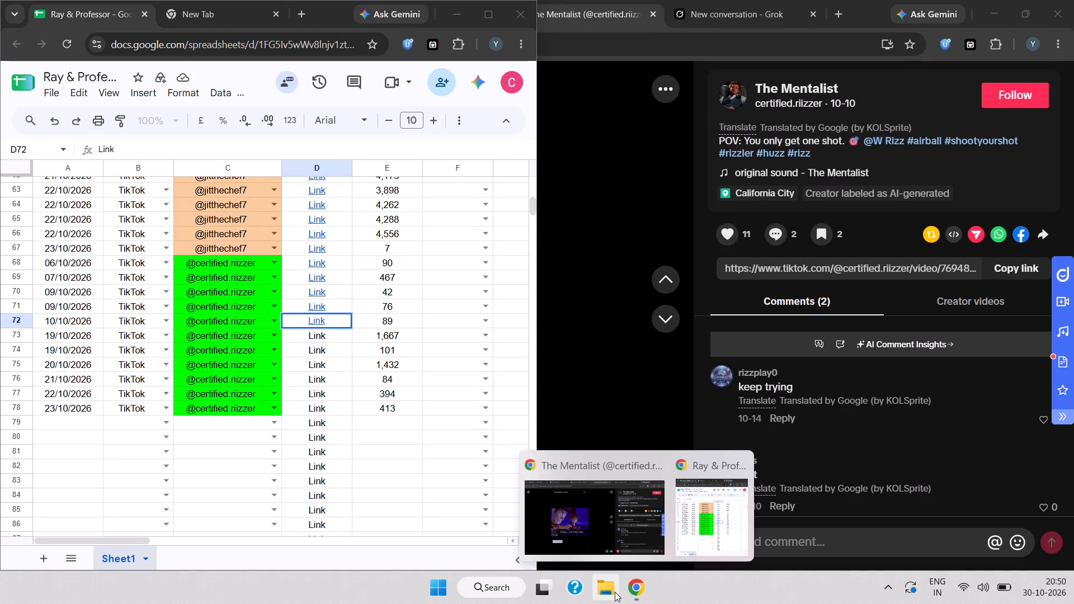
pyautogui.click(898, 460)
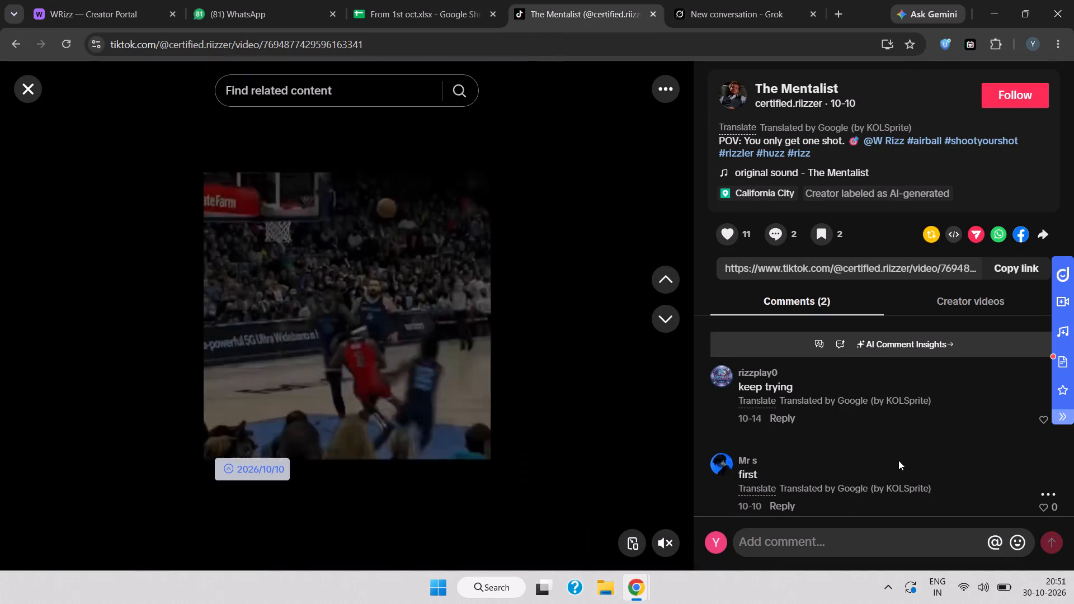
pyautogui.click(31, 86)
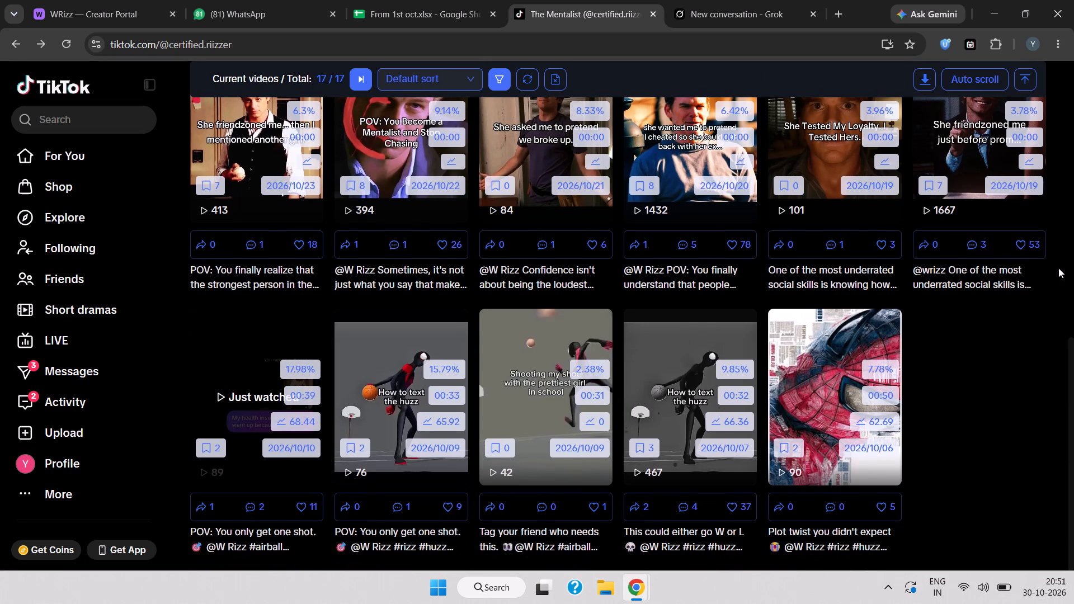
pyautogui.click(981, 228)
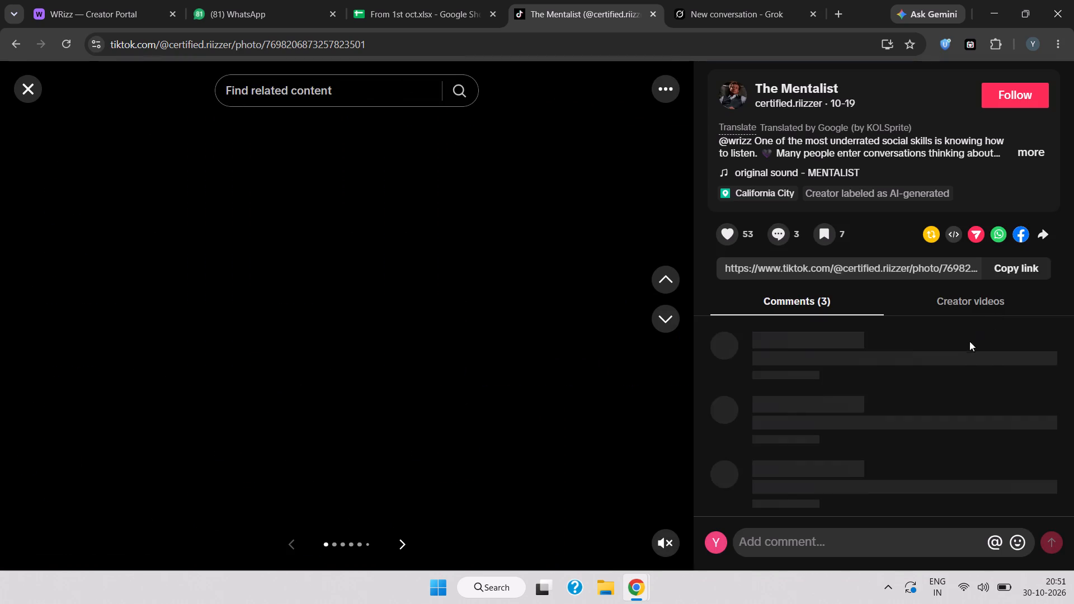
pyautogui.click(1004, 260)
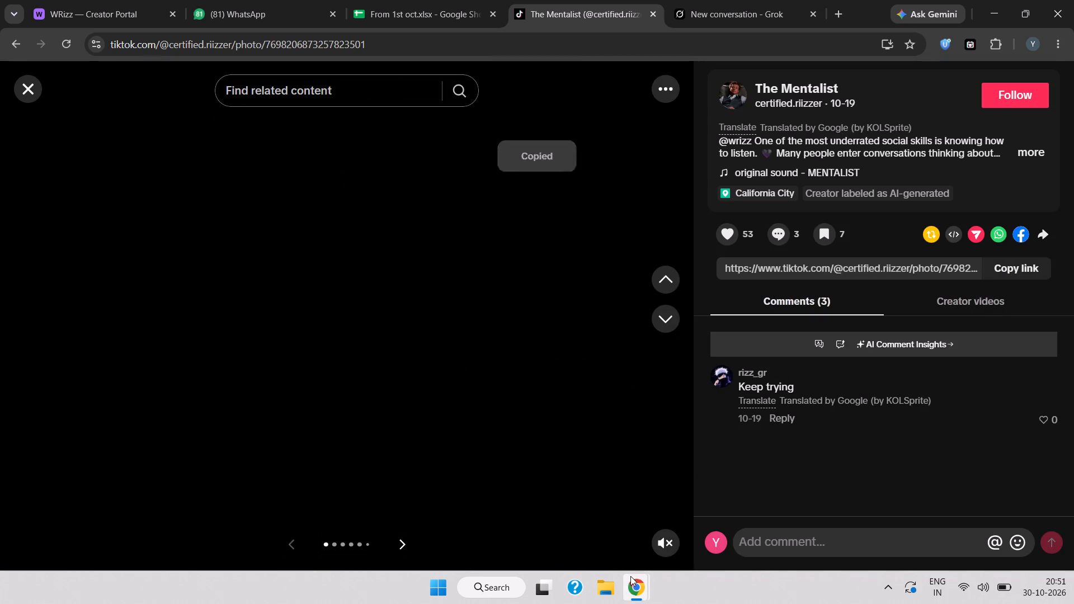
pyautogui.click(693, 528)
pyautogui.rightClick(321, 337)
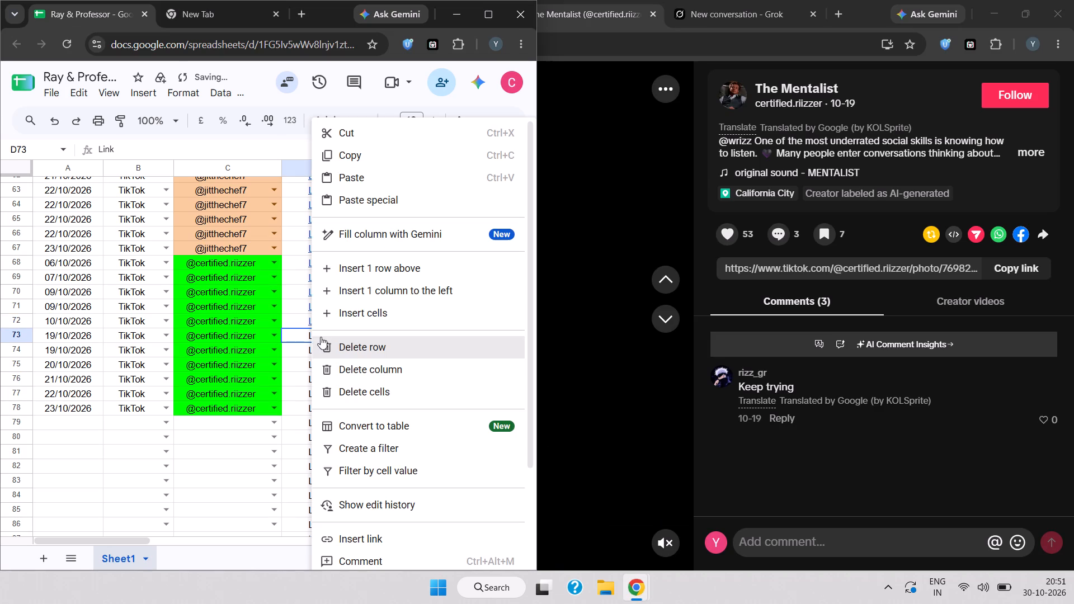
pyautogui.click(358, 540)
pyautogui.hotkey('ctrl', 'v')
pyautogui.press('Return')
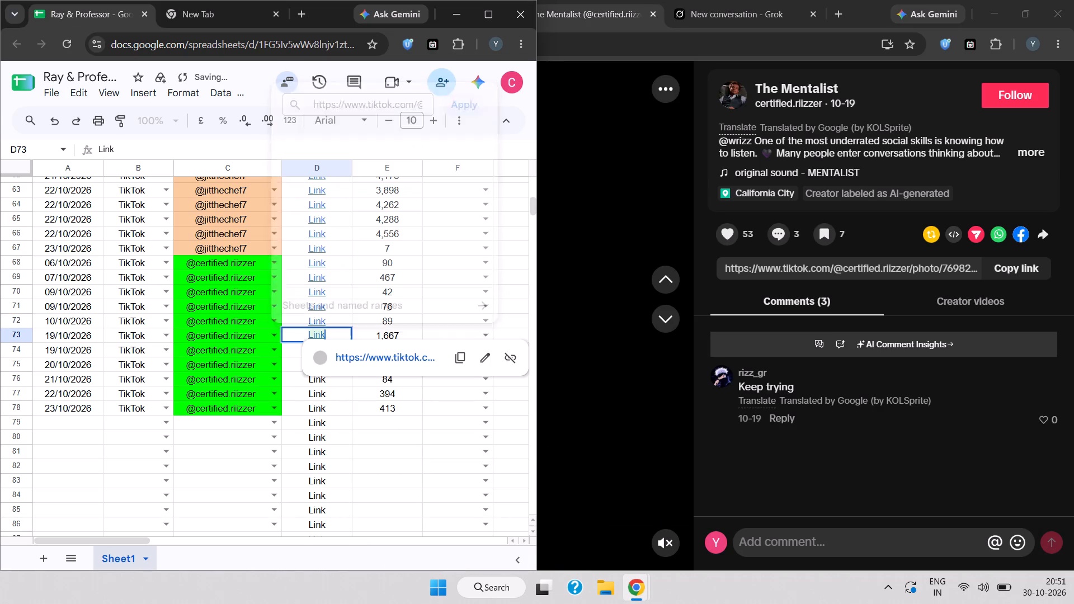
# Copy the link of the 19/10/2026 "She Tested My Loyalty" TikTok post and hyperlink the Link text in cell D74 to it.
pyautogui.click(868, 481)
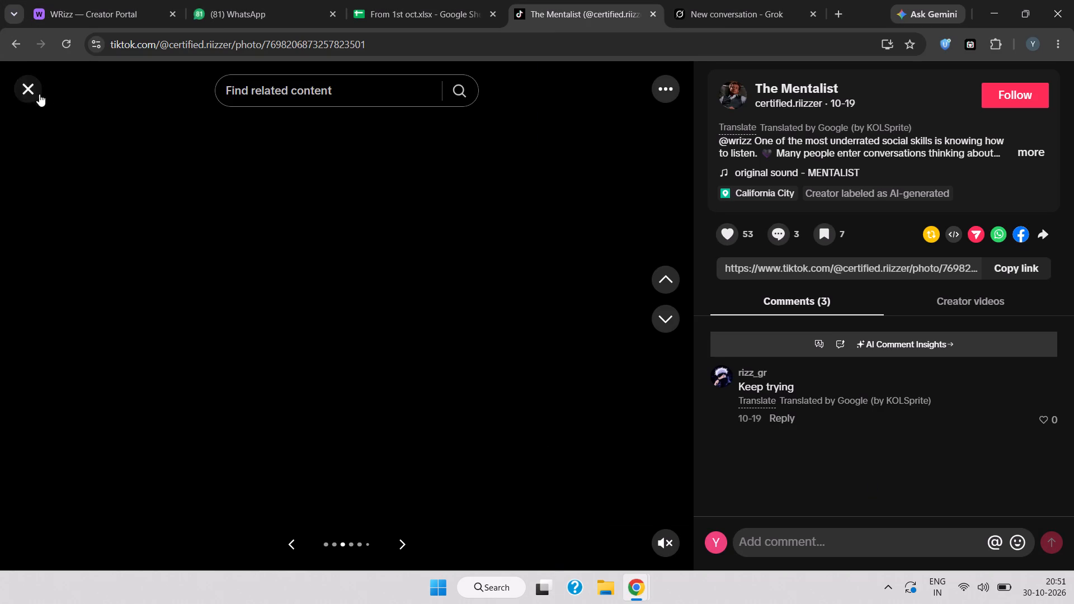
pyautogui.click(24, 86)
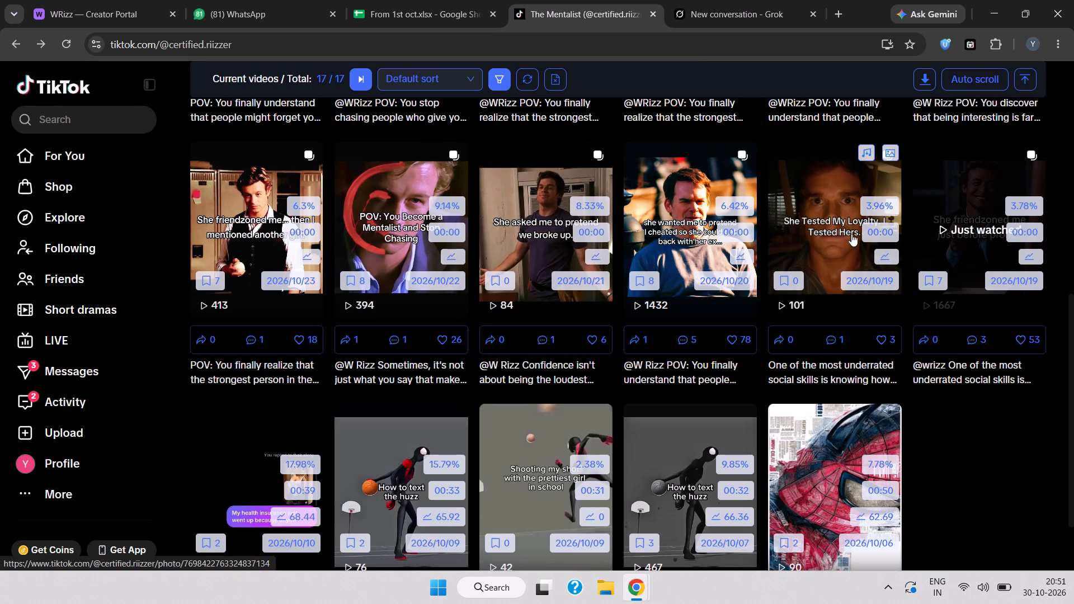
pyautogui.rightClick(848, 225)
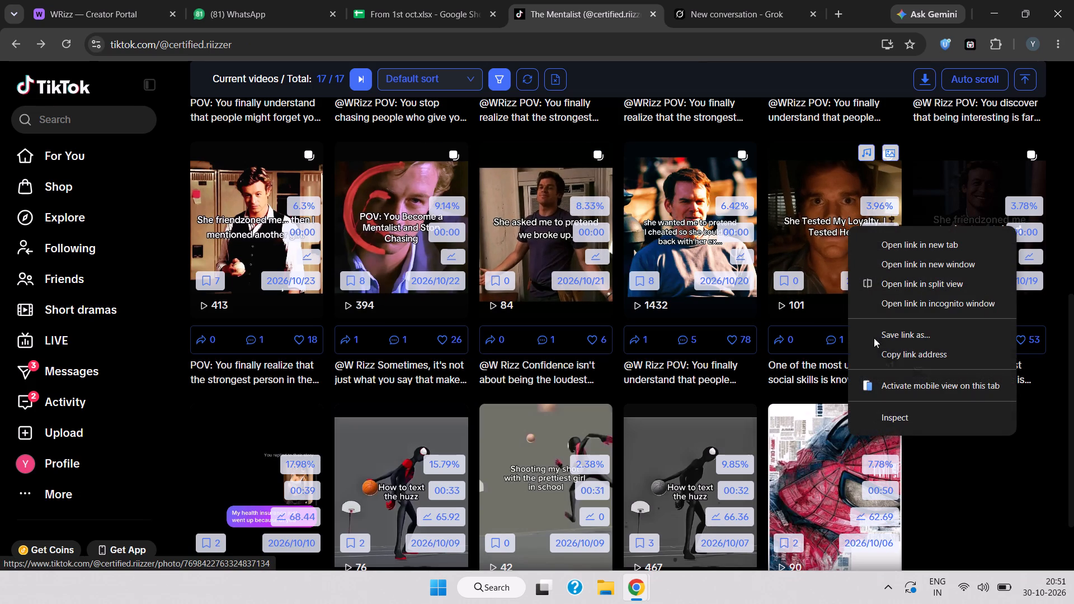
pyautogui.click(785, 248)
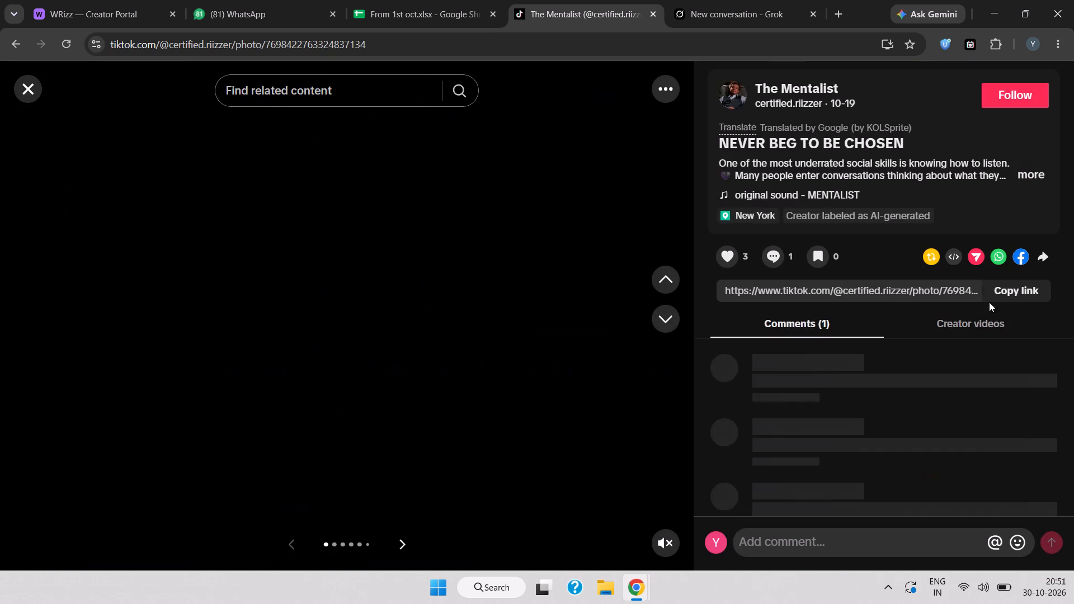
pyautogui.click(998, 301)
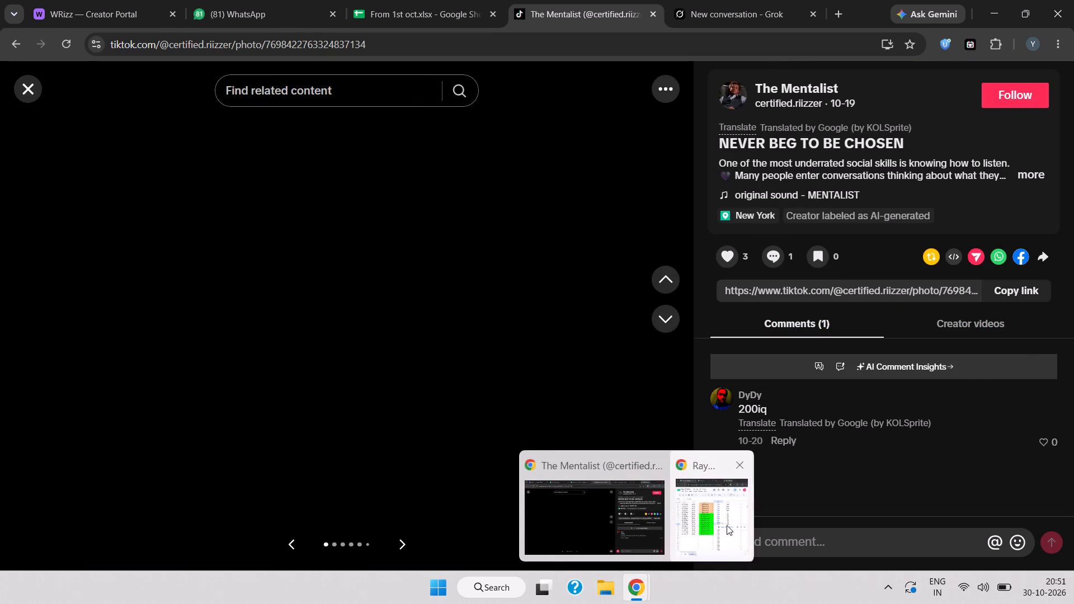
pyautogui.click(727, 525)
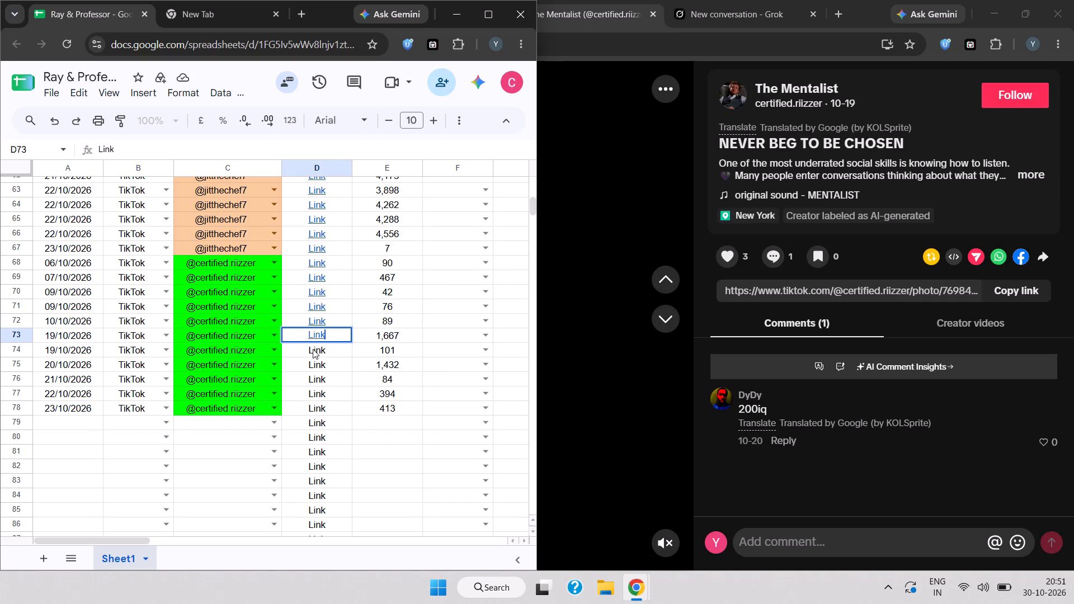
pyautogui.rightClick(313, 349)
pyautogui.click(355, 534)
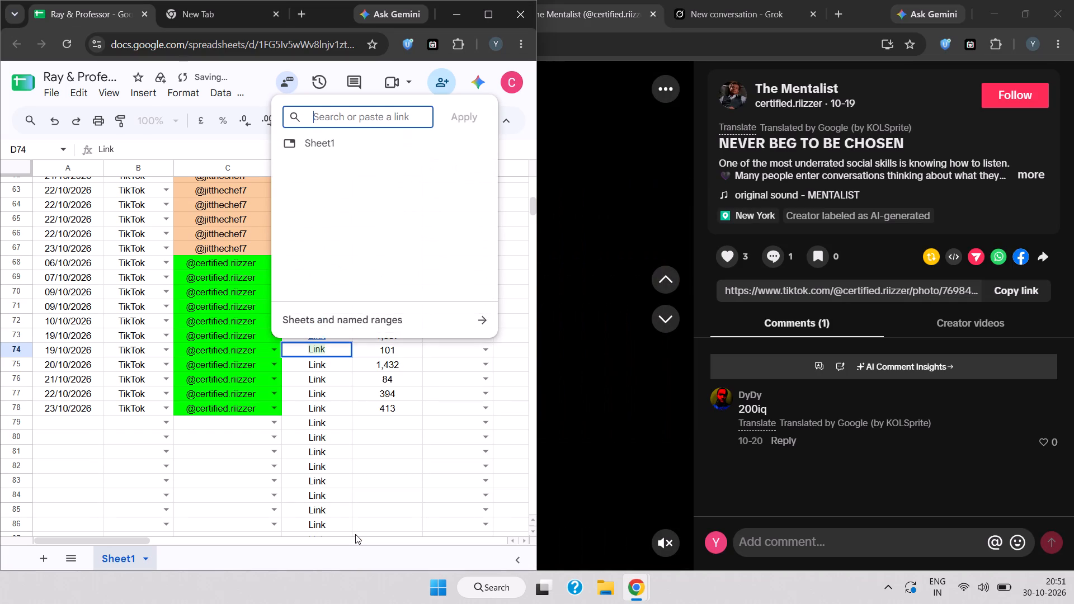
pyautogui.hotkey('ctrl', 'v')
pyautogui.press('Return')
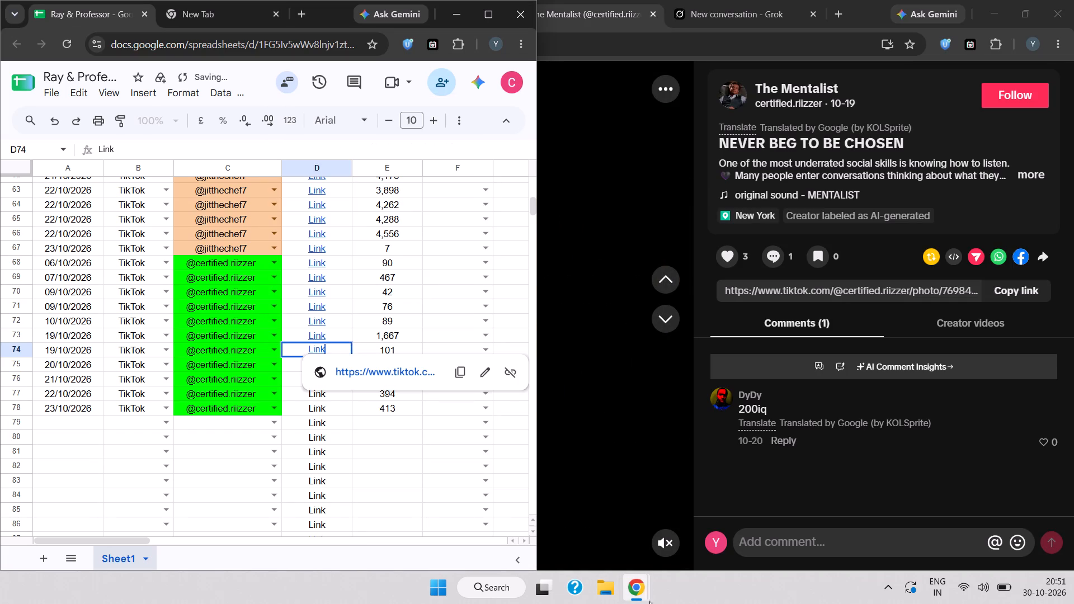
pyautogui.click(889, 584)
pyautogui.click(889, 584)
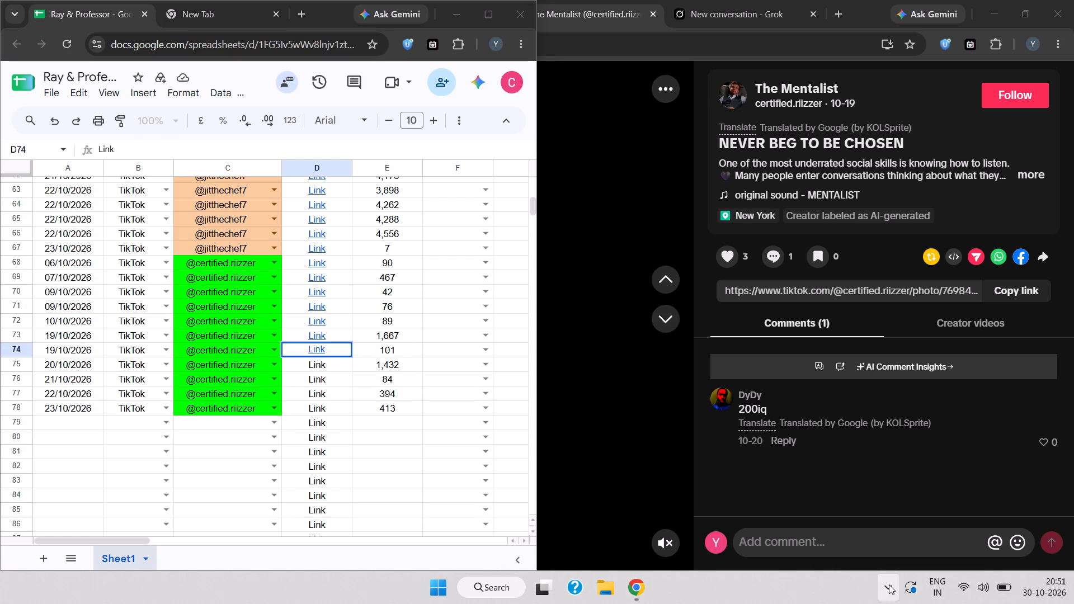
# Copy the link of the 20/10/2026 "she wanted me to pretend I cheated" TikTok post and hyperlink the Link text in cell D75 to it.
pyautogui.click(856, 490)
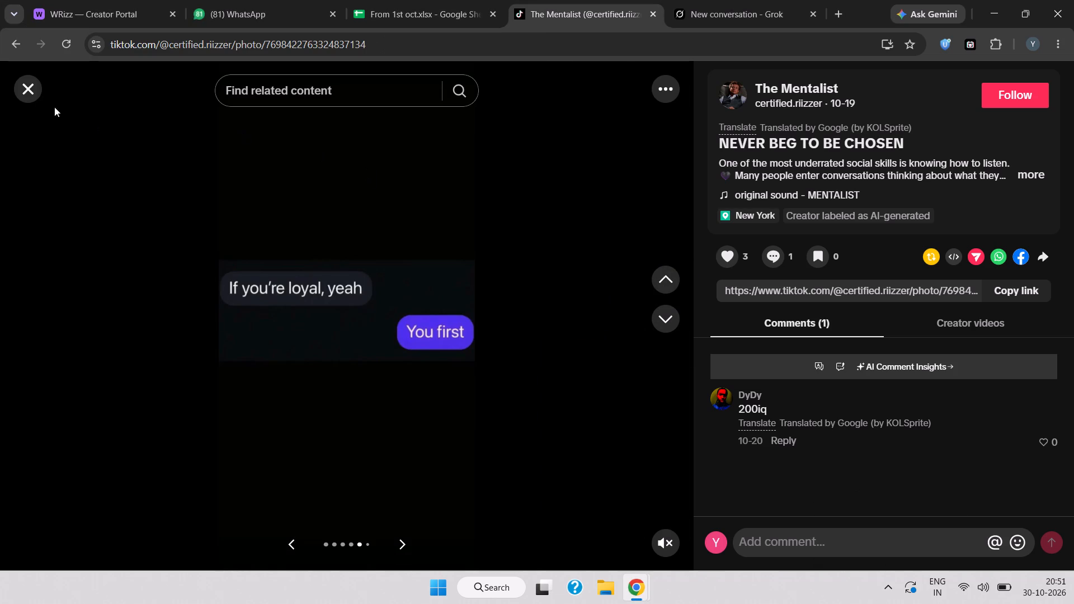
pyautogui.click(31, 96)
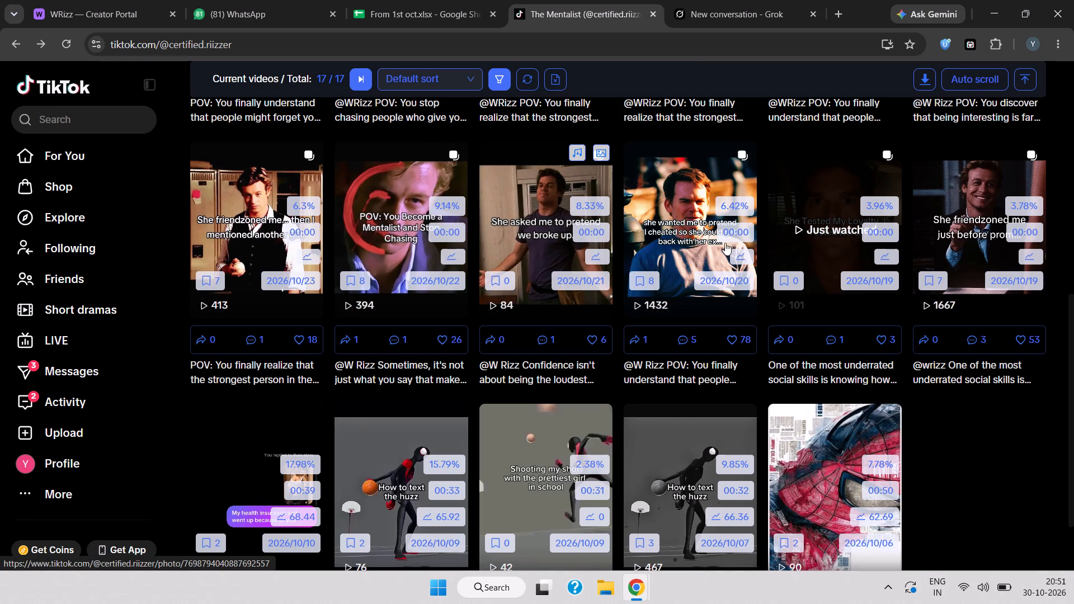
pyautogui.click(687, 231)
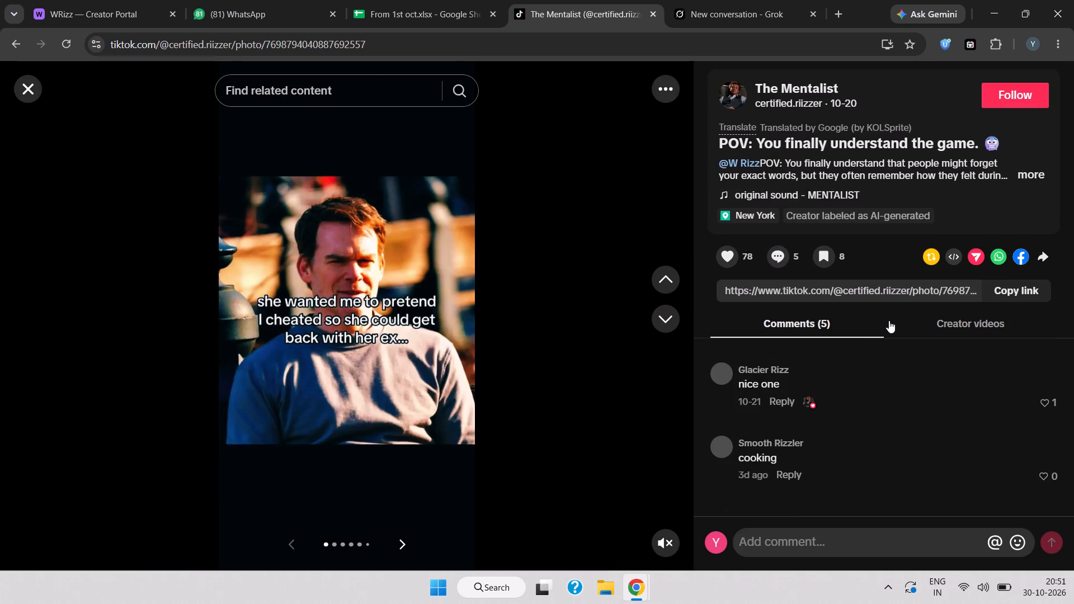
pyautogui.click(990, 292)
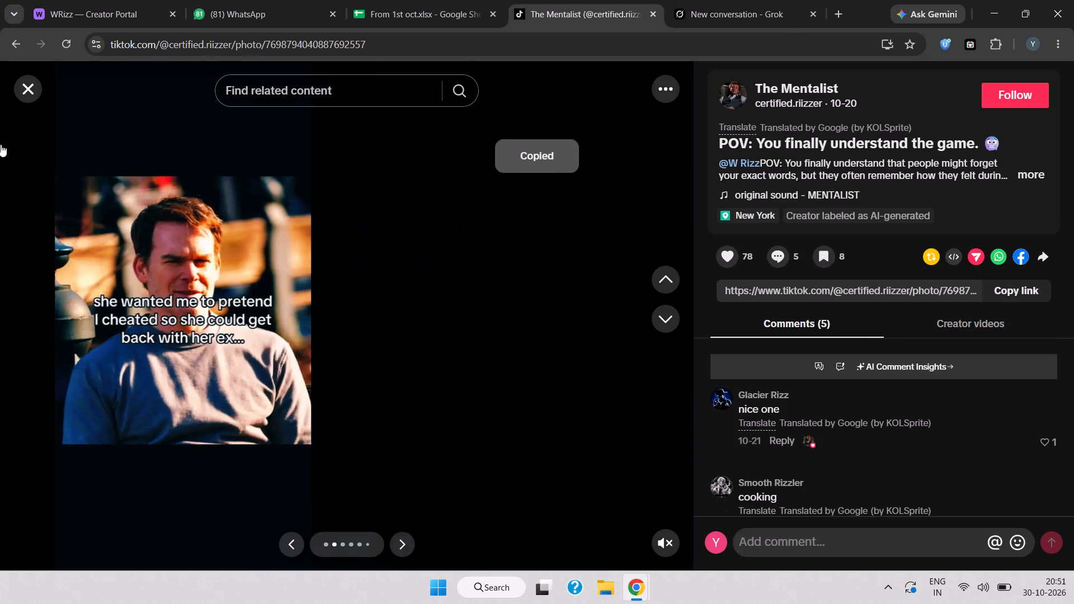
pyautogui.click(37, 94)
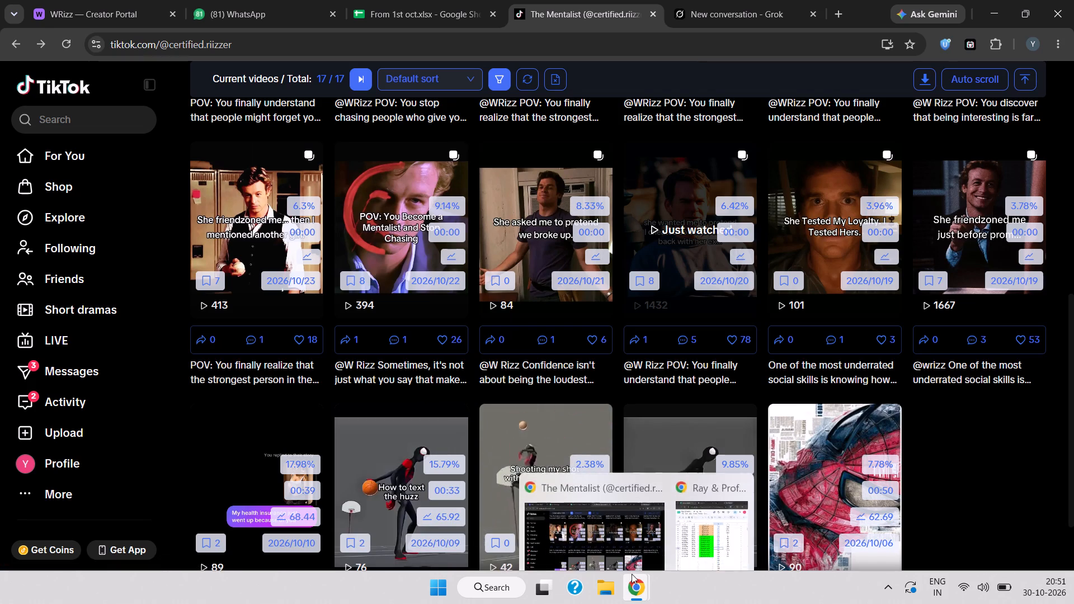
pyautogui.click(708, 520)
pyautogui.rightClick(332, 364)
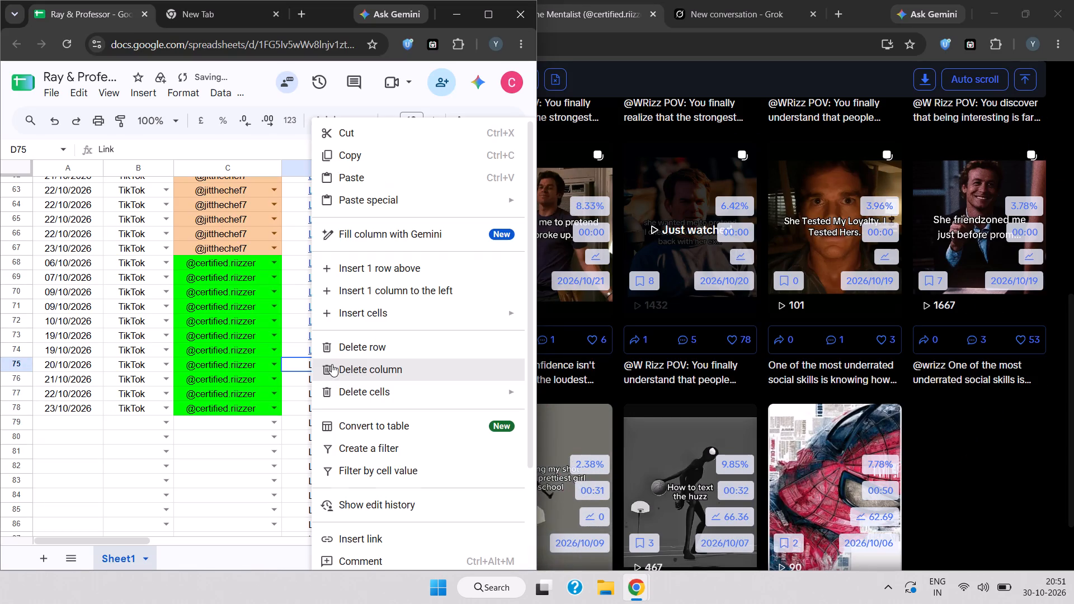
pyautogui.click(371, 542)
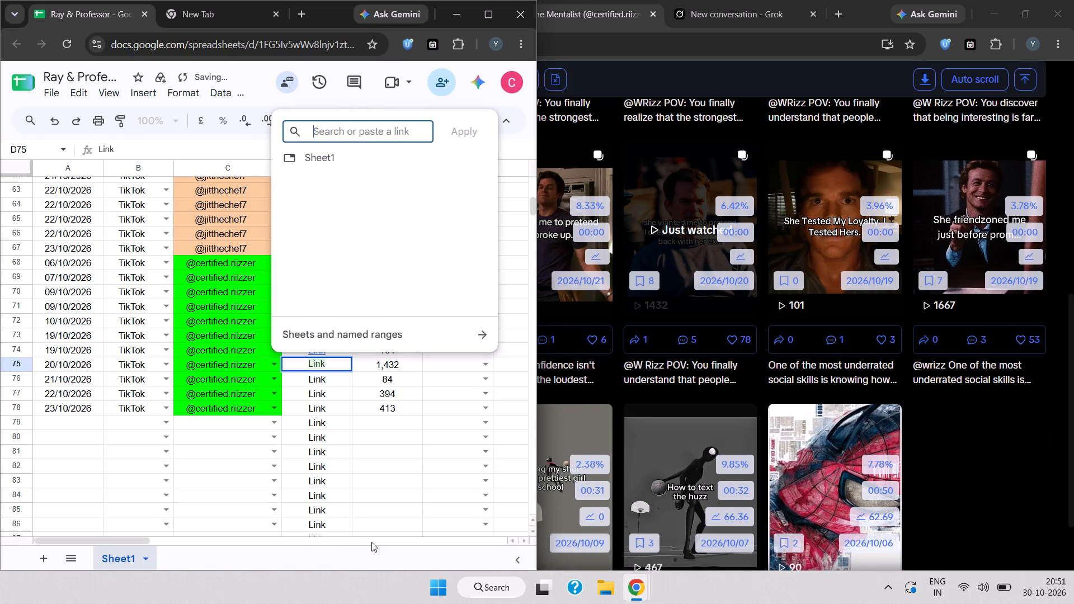
pyautogui.hotkey('ctrl', 'v')
pyautogui.press('Return')
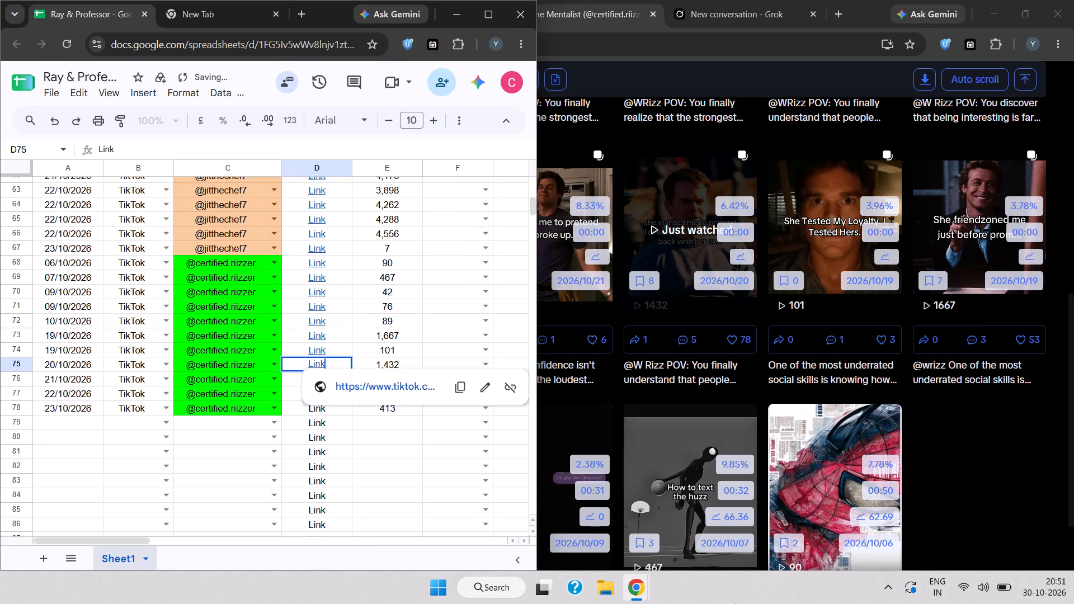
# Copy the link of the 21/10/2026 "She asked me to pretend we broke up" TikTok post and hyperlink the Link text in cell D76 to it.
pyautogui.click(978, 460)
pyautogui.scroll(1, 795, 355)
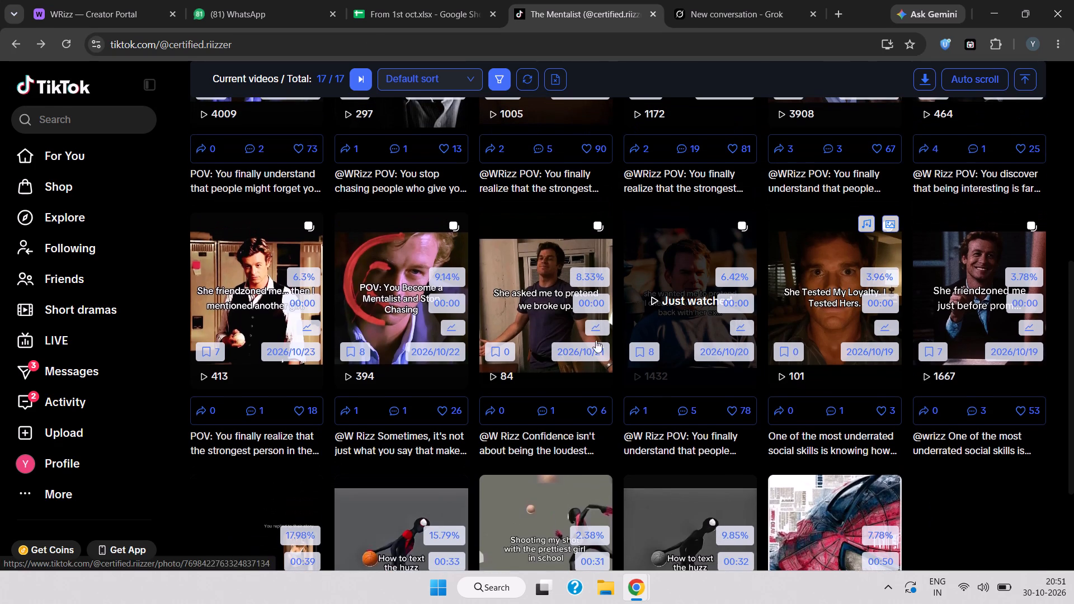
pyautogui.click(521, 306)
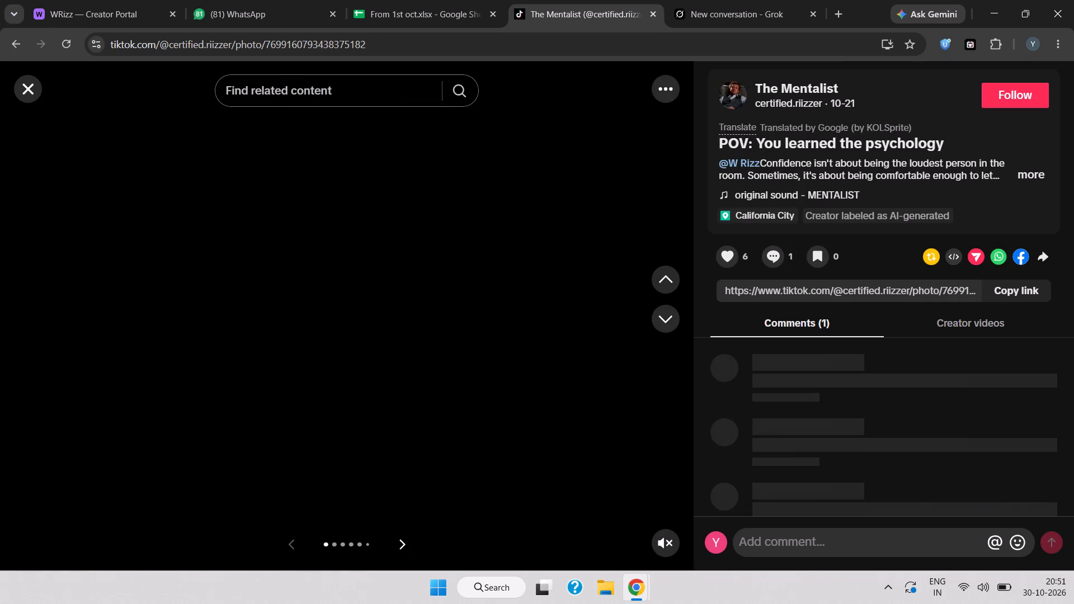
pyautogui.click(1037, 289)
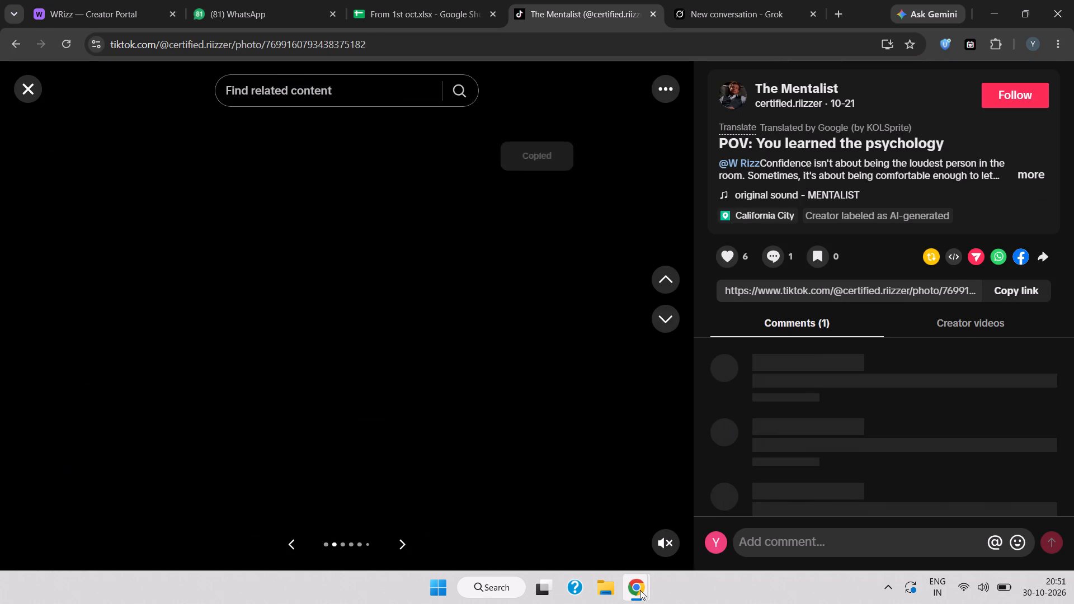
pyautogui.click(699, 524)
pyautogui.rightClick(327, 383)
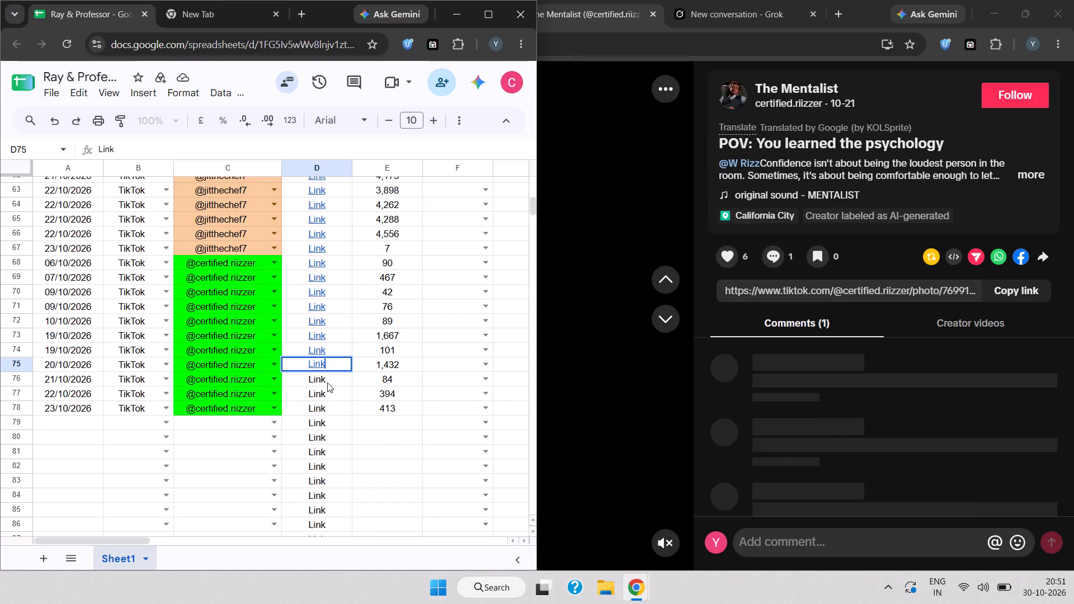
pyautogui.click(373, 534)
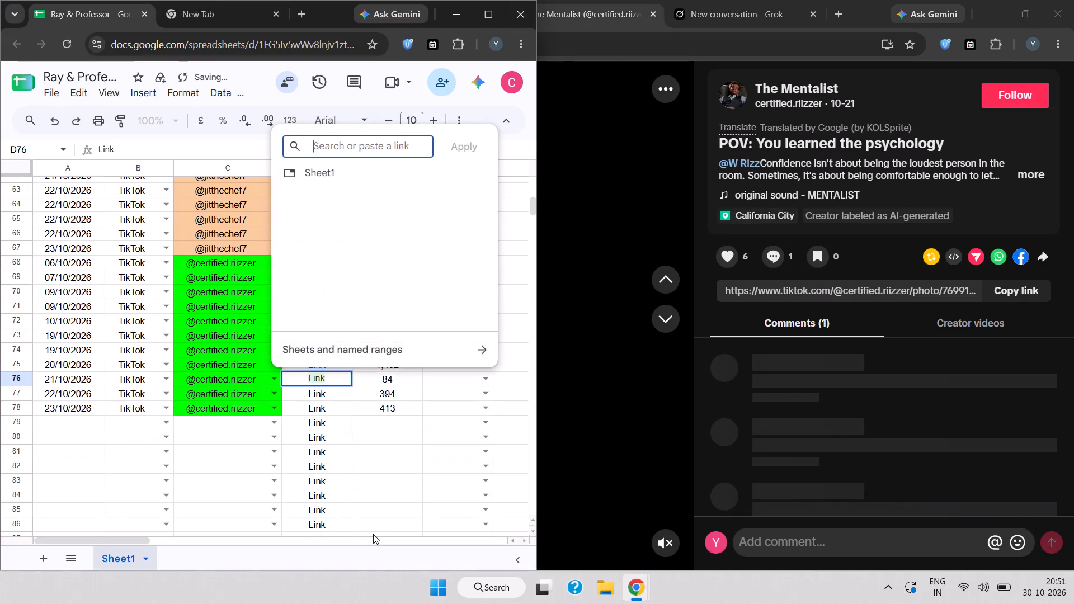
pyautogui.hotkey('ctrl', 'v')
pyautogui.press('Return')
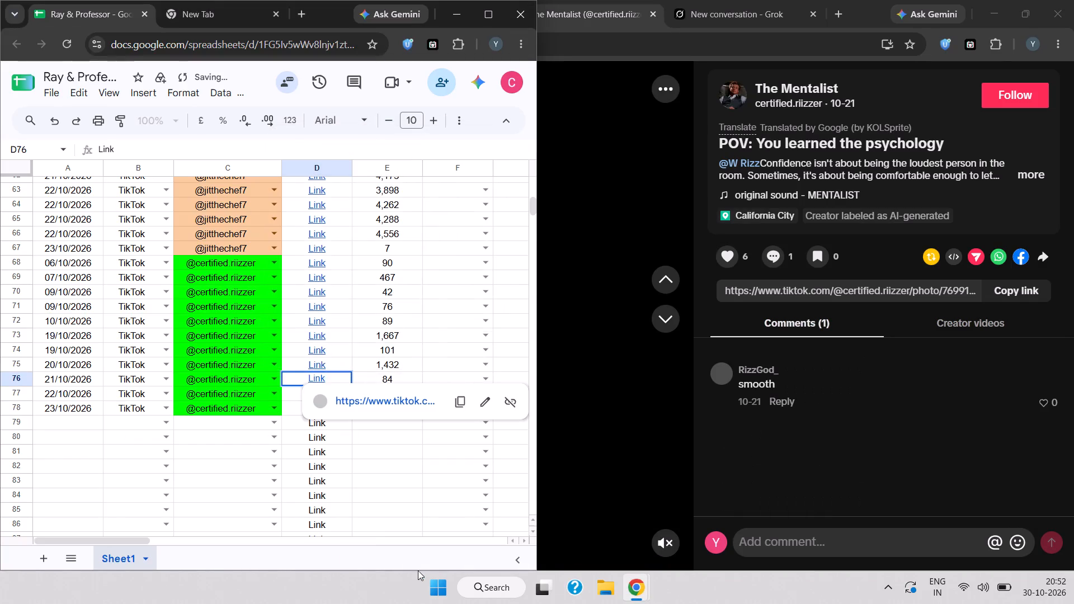
# Copy the link of the 22/10/2026 "POV: You Become a Mentalist and Stop Chasing" TikTok post and hyperlink the Link text in cell D76 to it.
pyautogui.click(821, 496)
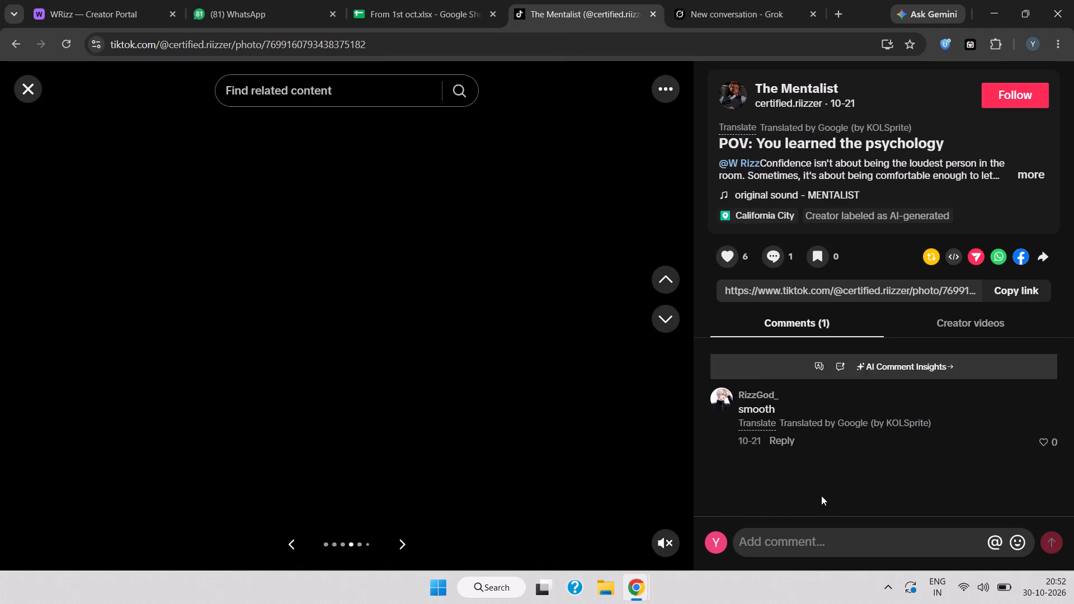
pyautogui.click(25, 88)
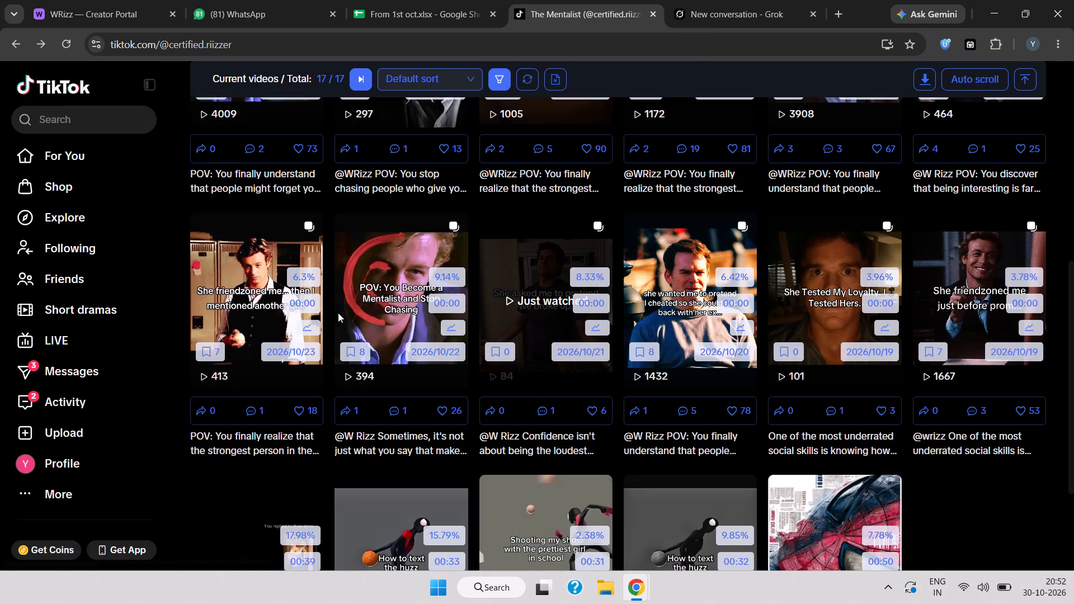
pyautogui.click(379, 299)
pyautogui.click(1030, 303)
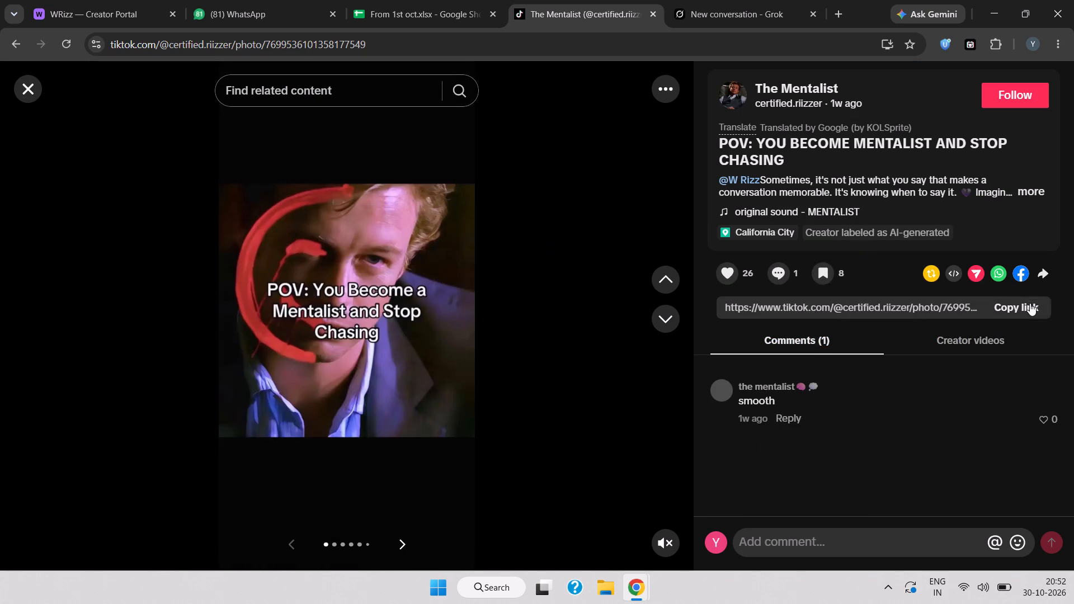
pyautogui.click(682, 517)
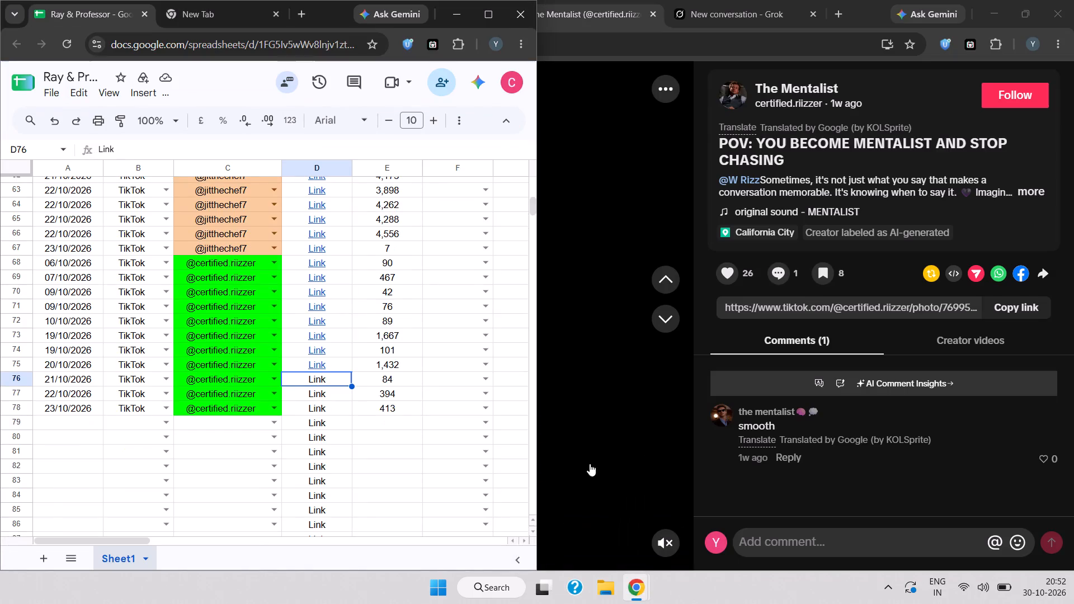
pyautogui.rightClick(312, 375)
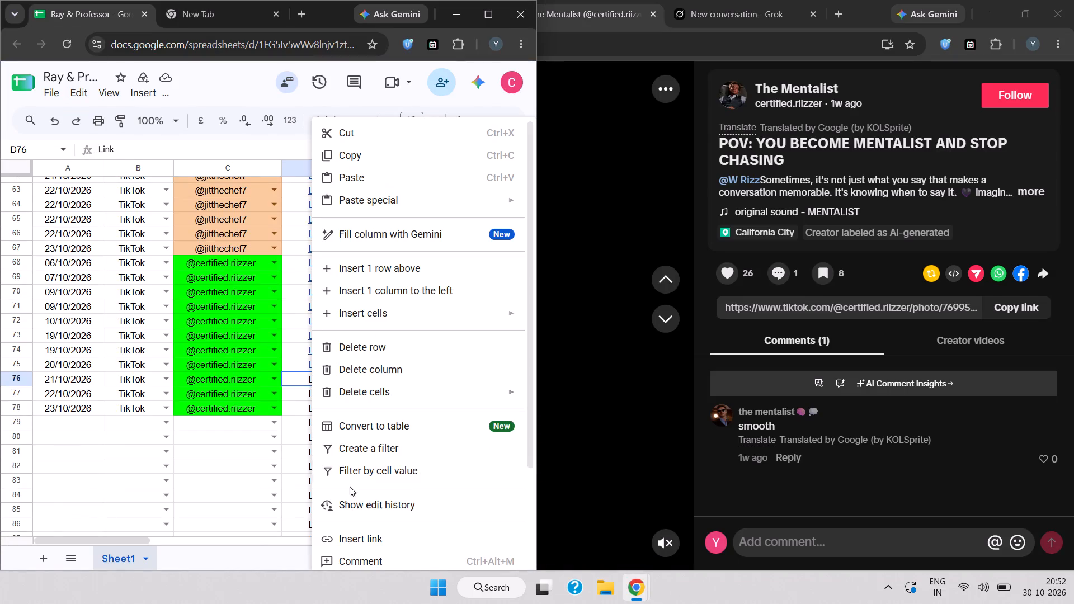
pyautogui.click(362, 526)
pyautogui.click(364, 531)
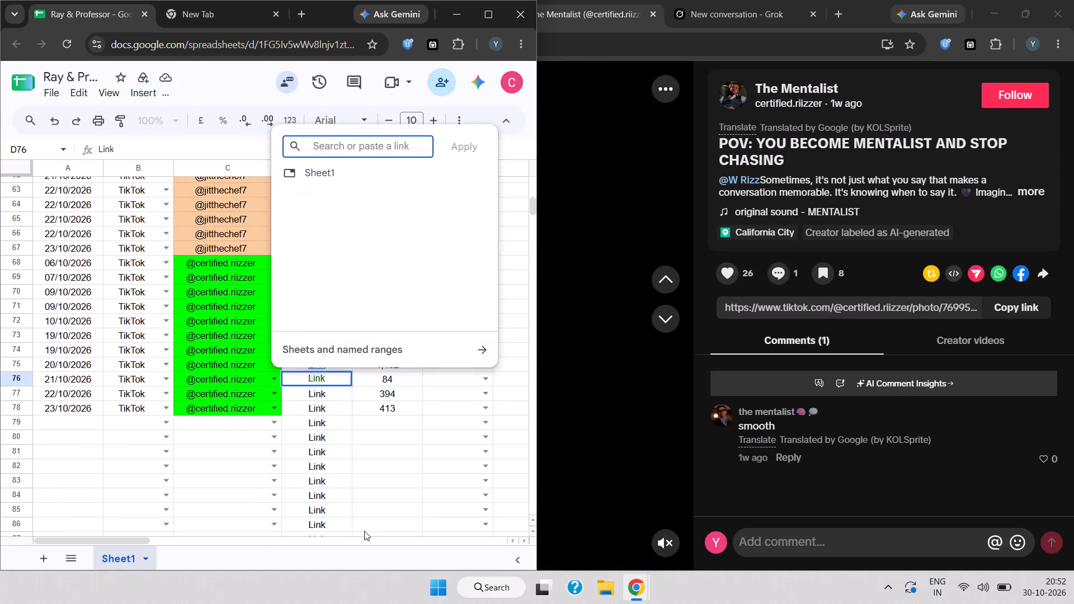
pyautogui.hotkey('ctrl', 'v')
pyautogui.press('Return')
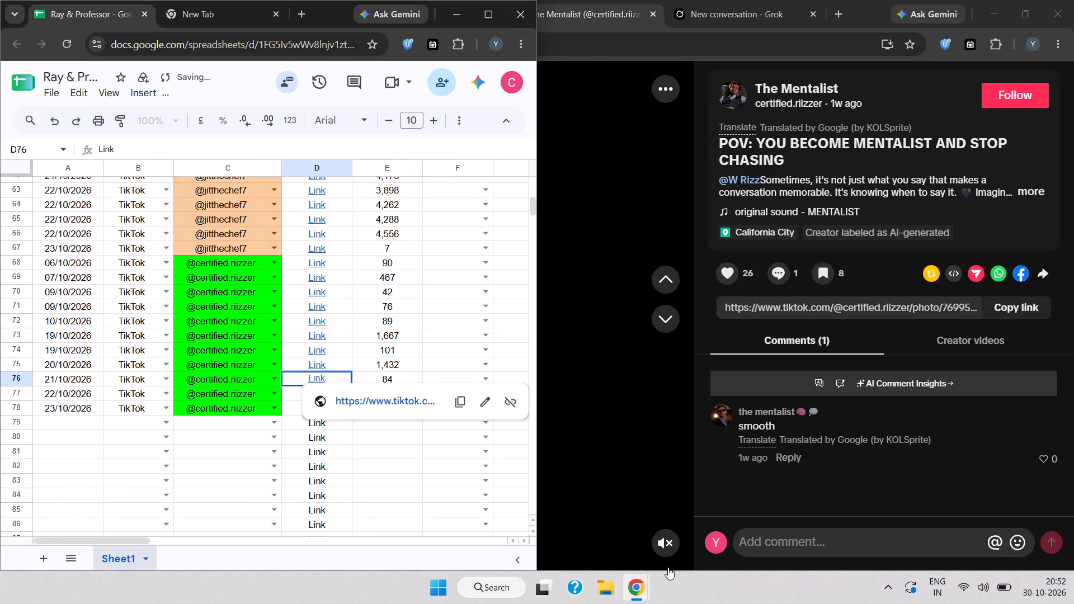
# Copy the link of the 23/10/2026 "She friendzoned me" TikTok post and hyperlink the Link text in cell D78 to it.
pyautogui.click(800, 516)
pyautogui.click(25, 84)
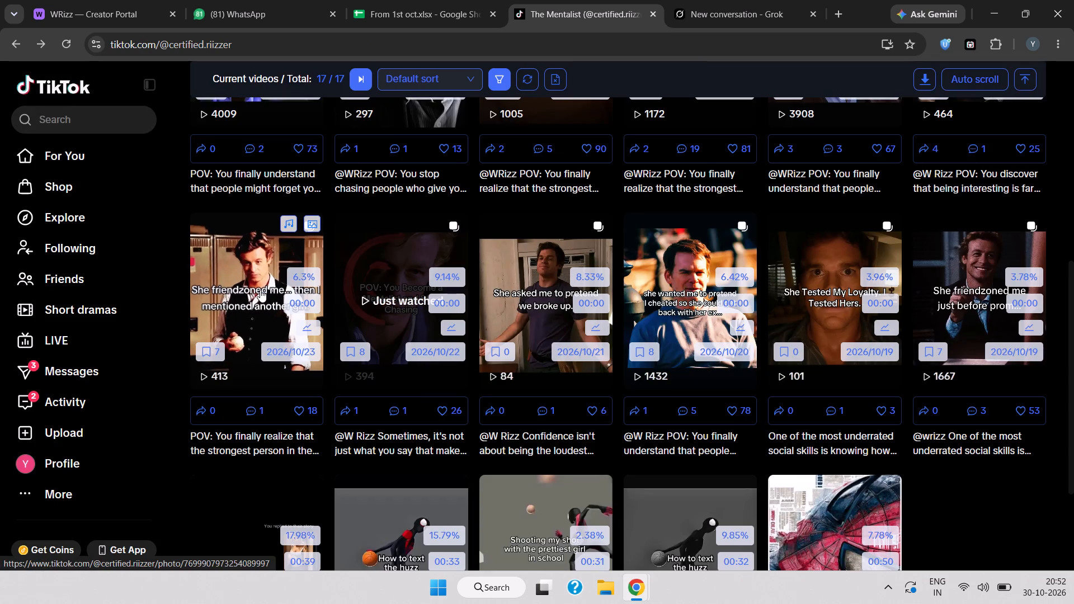
pyautogui.click(260, 290)
pyautogui.click(997, 287)
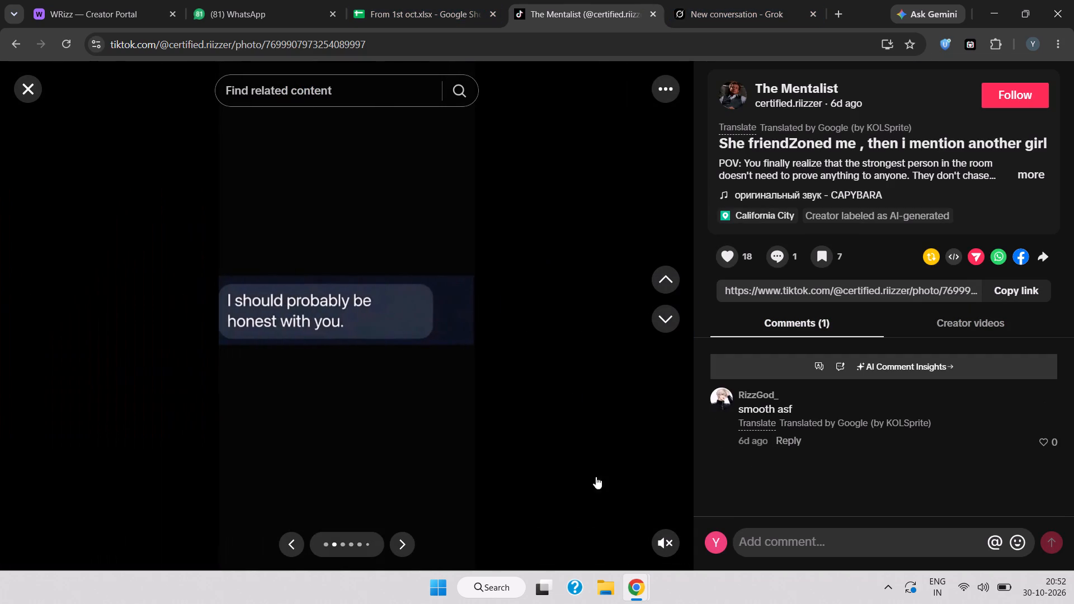
pyautogui.moveTo(732, 469); pyautogui.dragTo(720, 501)
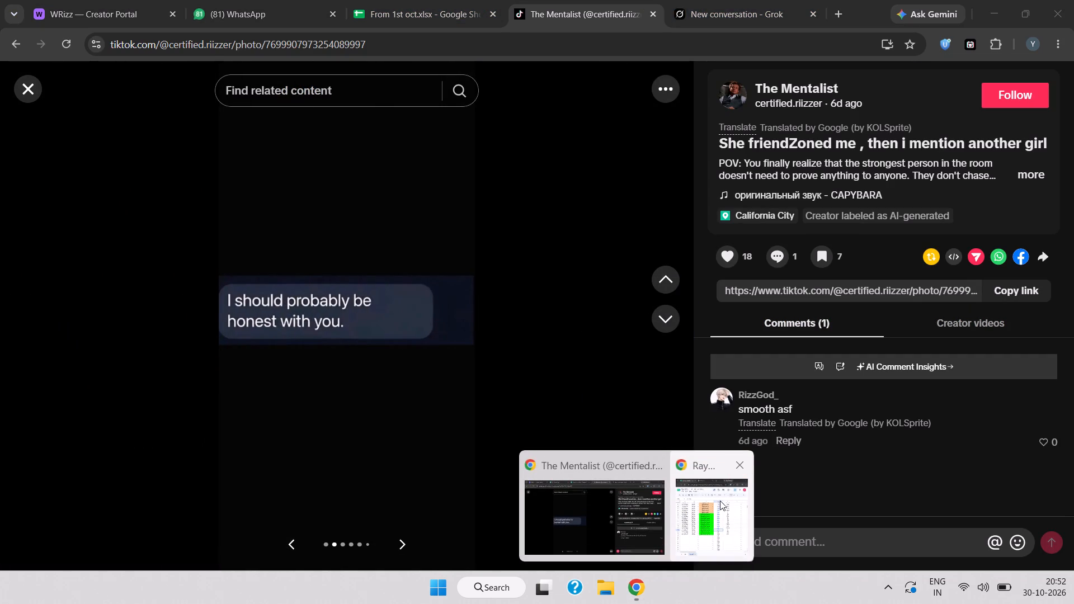
pyautogui.moveTo(720, 501); pyautogui.dragTo(719, 504)
pyautogui.click(719, 504)
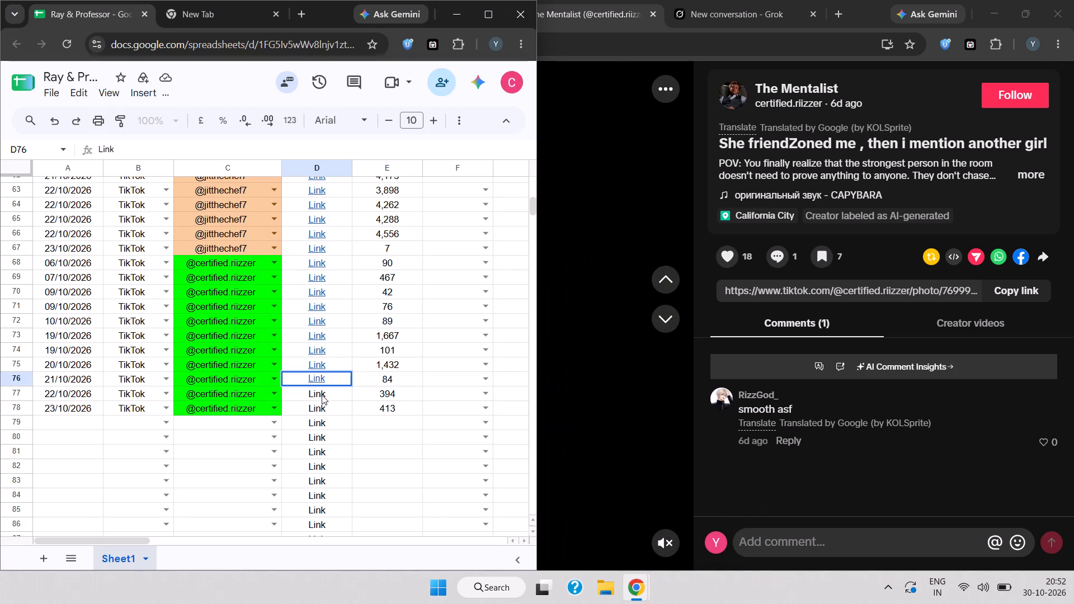
pyautogui.rightClick(324, 405)
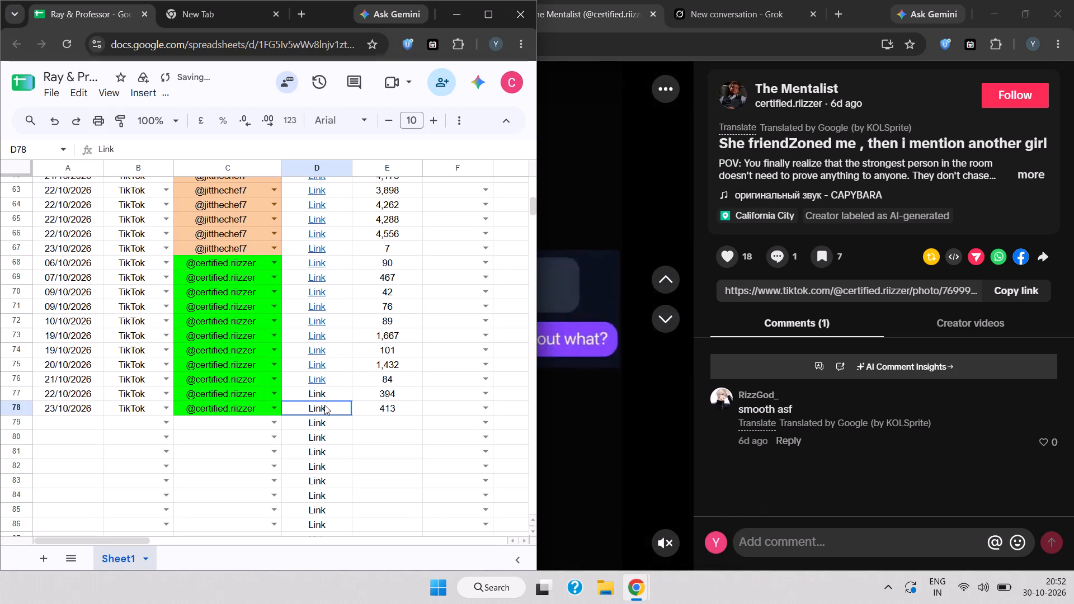
pyautogui.rightClick(324, 405)
pyautogui.click(366, 540)
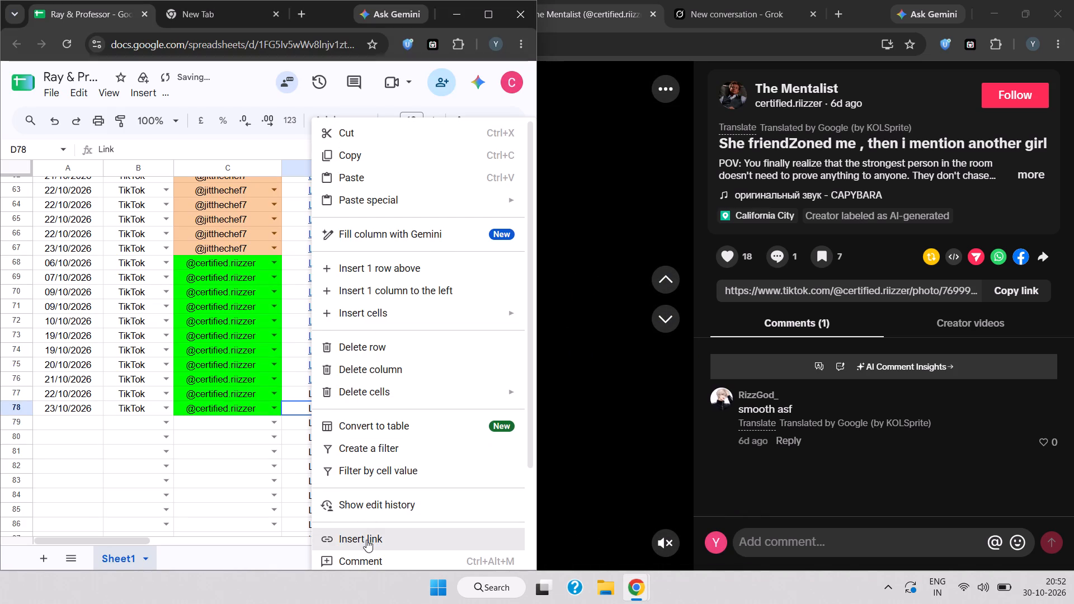
pyautogui.hotkey('ctrl', 'v')
pyautogui.press('Return')
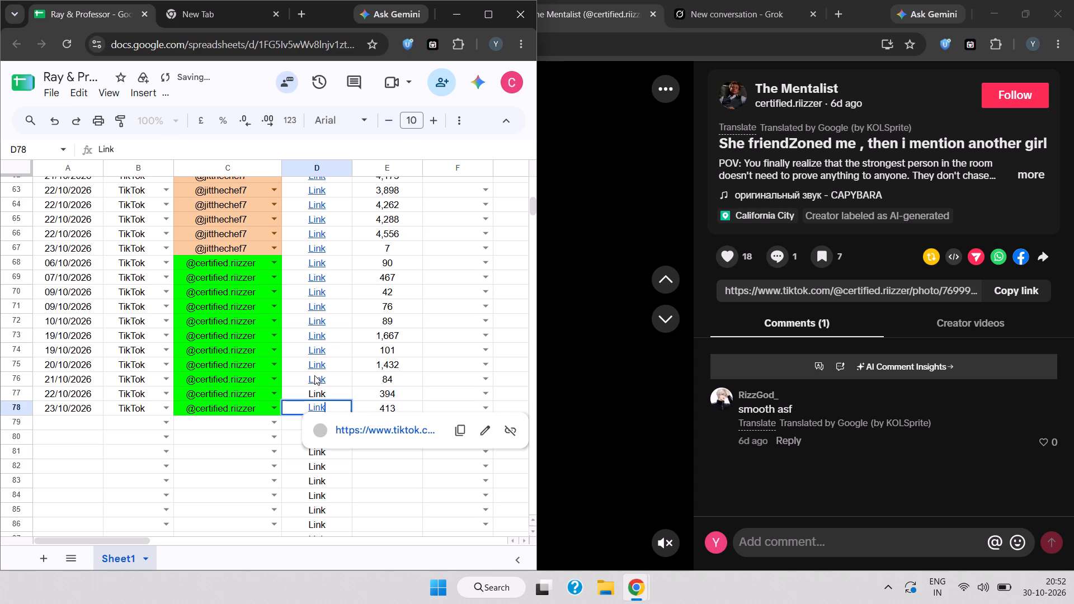
# Copy the link of the 21/10/2026 "She asked me to pretend we broke up" TikTok post and replace the hyperlink in cell D76 with it.
pyautogui.click(818, 463)
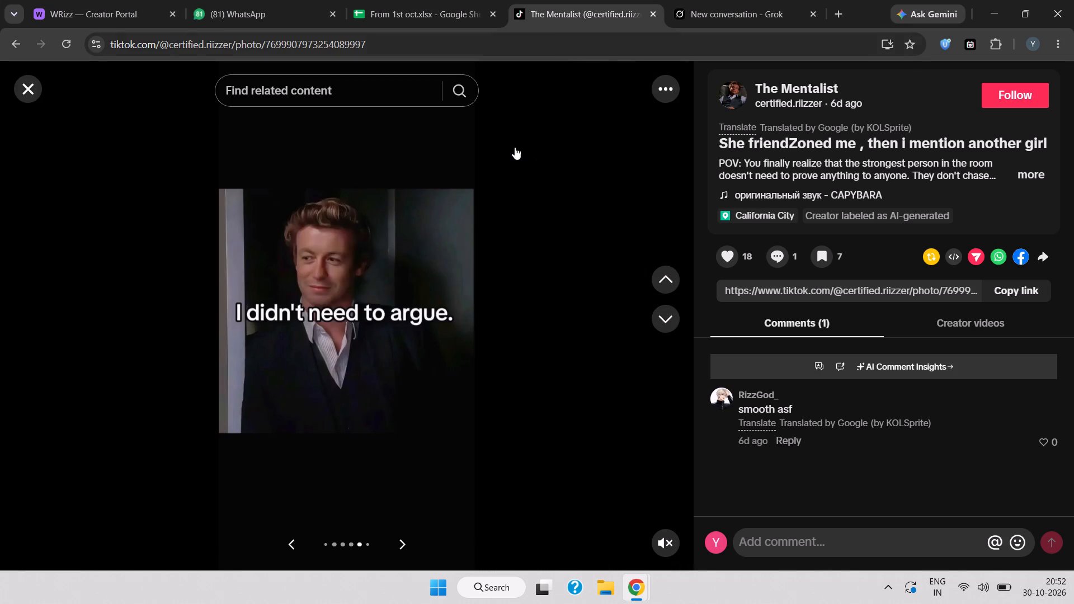
pyautogui.click(35, 89)
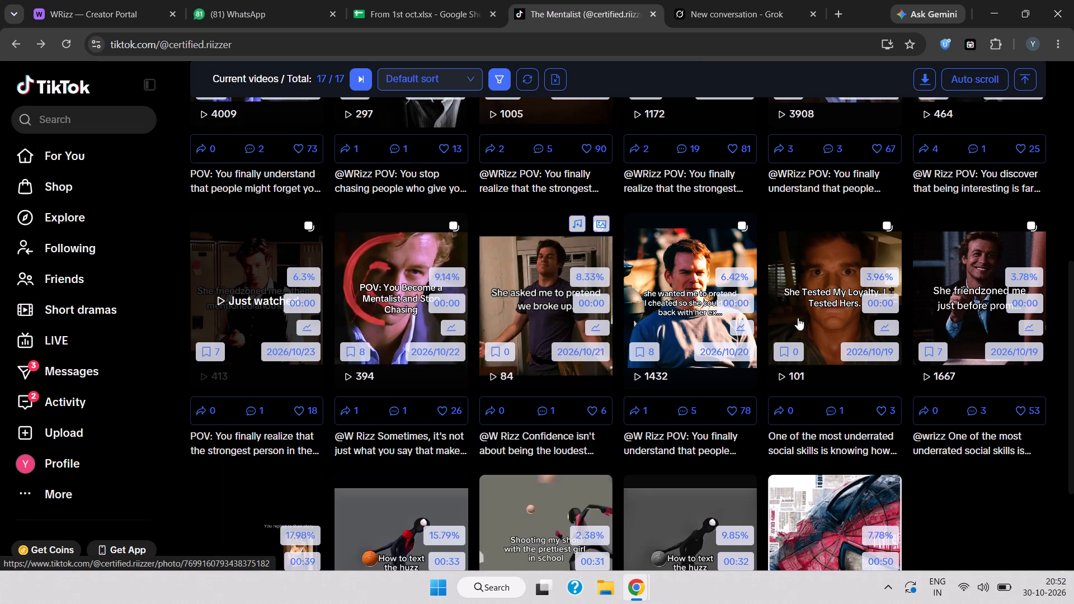
pyautogui.scroll(1, 889, 334)
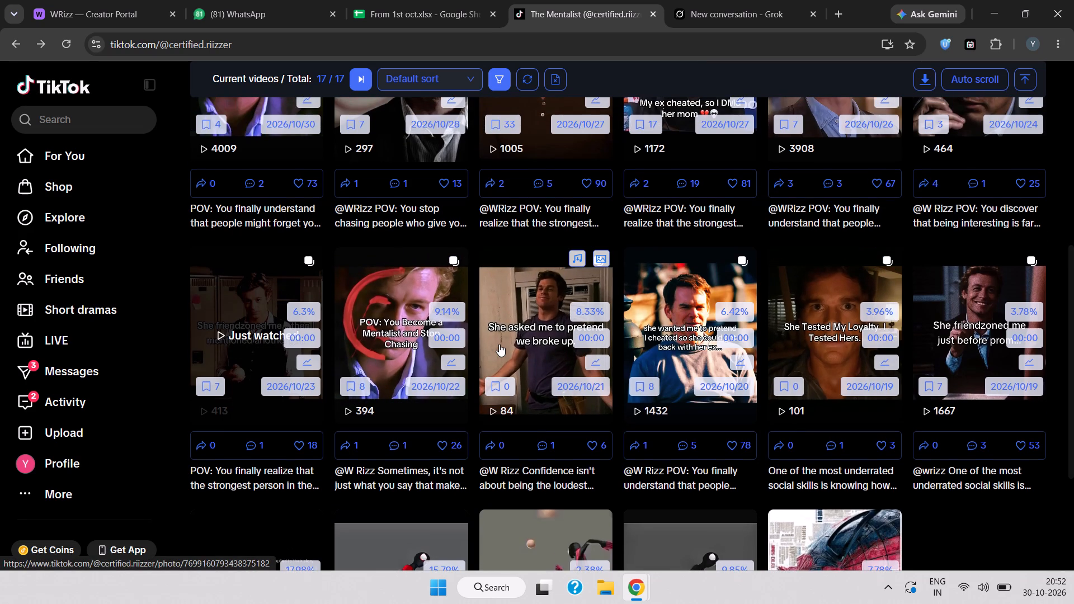
pyautogui.click(499, 344)
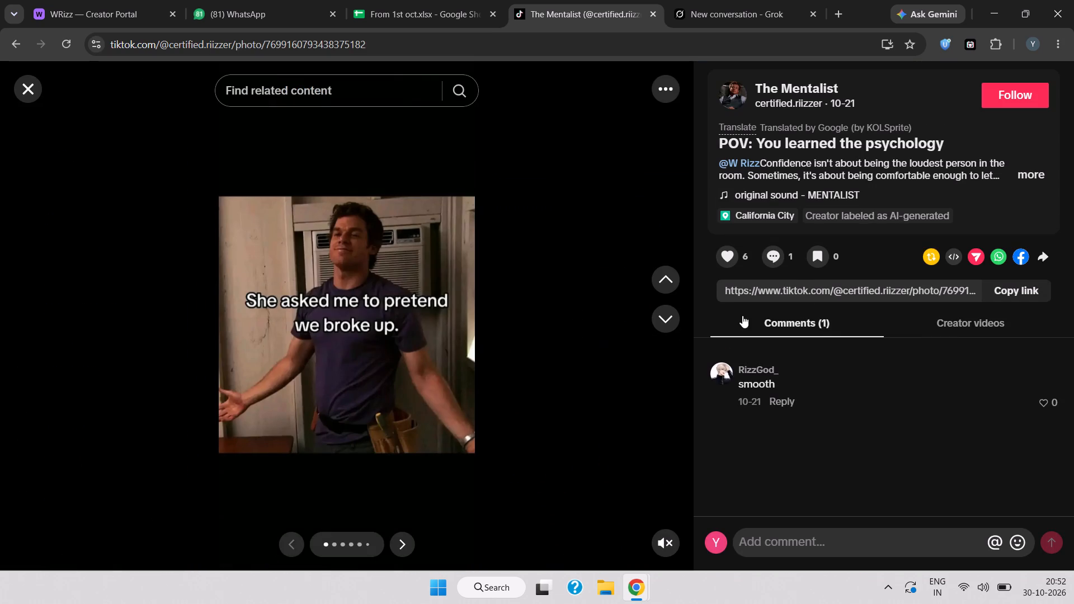
pyautogui.click(1031, 292)
pyautogui.click(649, 577)
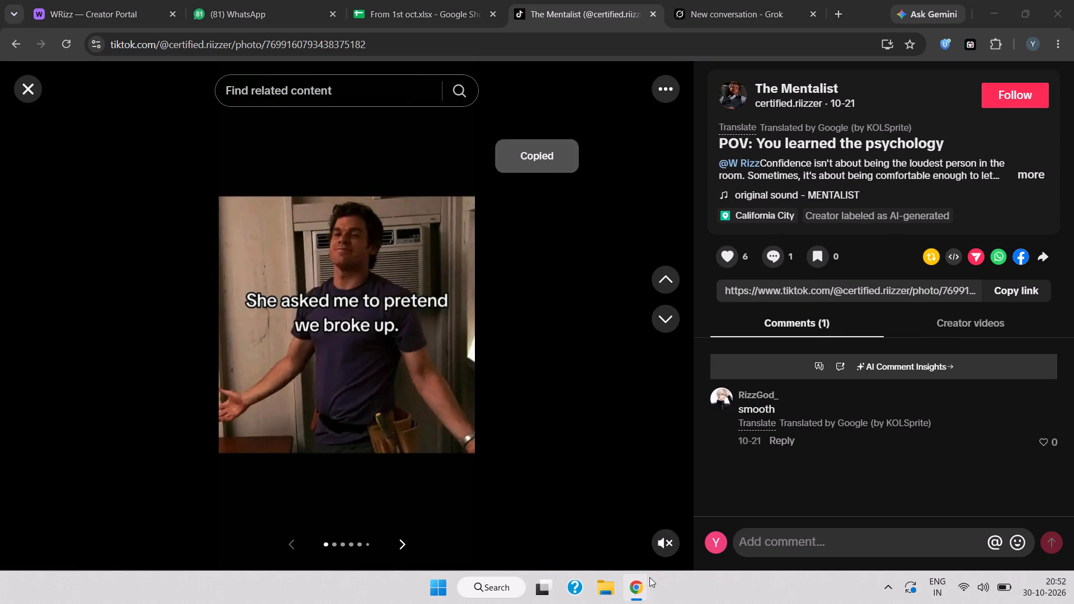
pyautogui.click(698, 522)
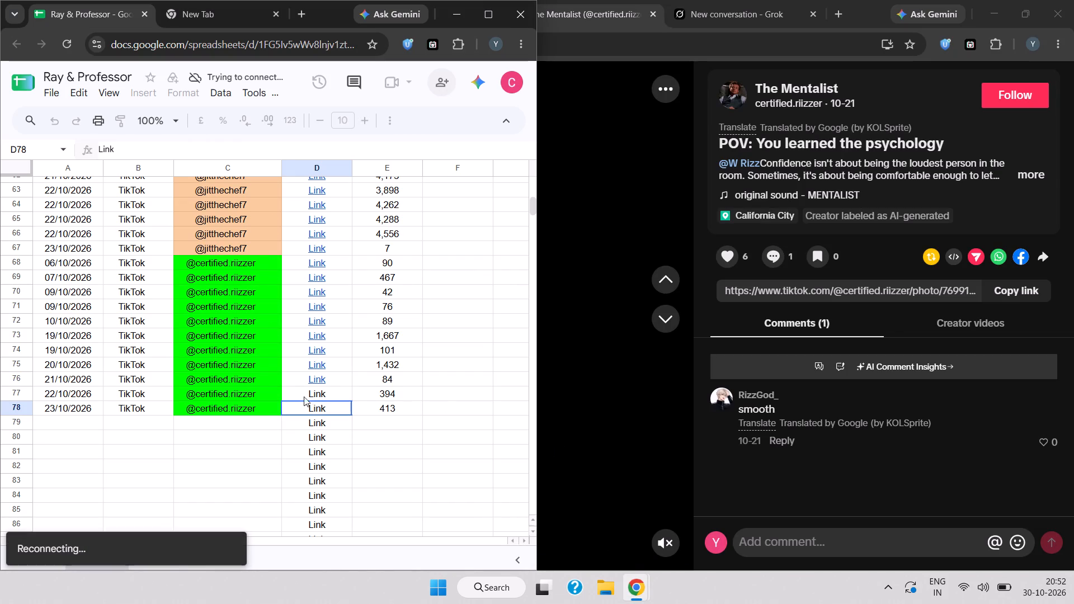
pyautogui.rightClick(319, 381)
pyautogui.rightClick(342, 376)
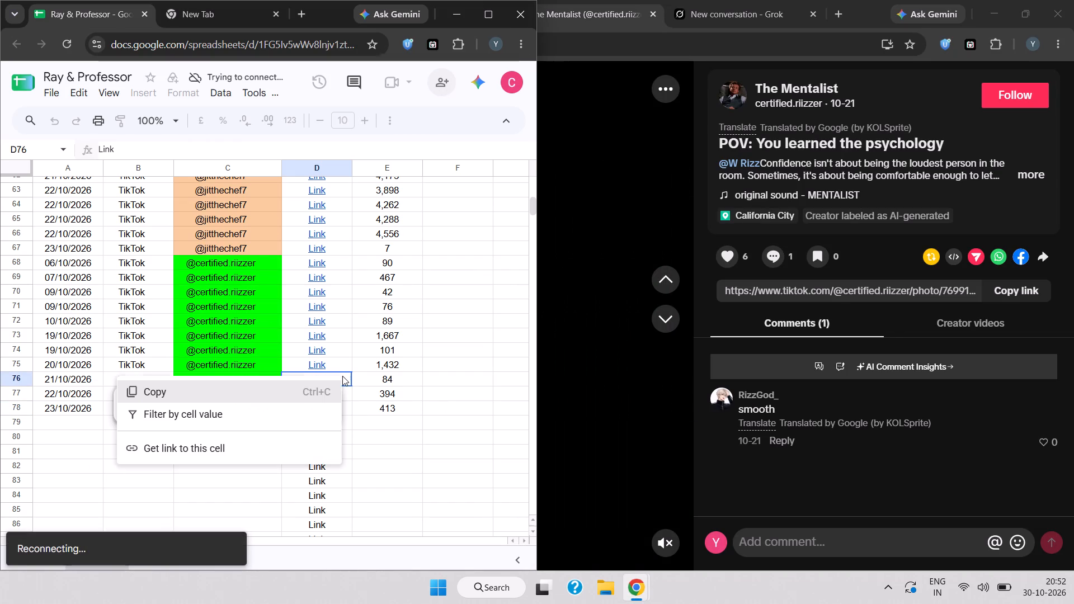
pyautogui.rightClick(343, 381)
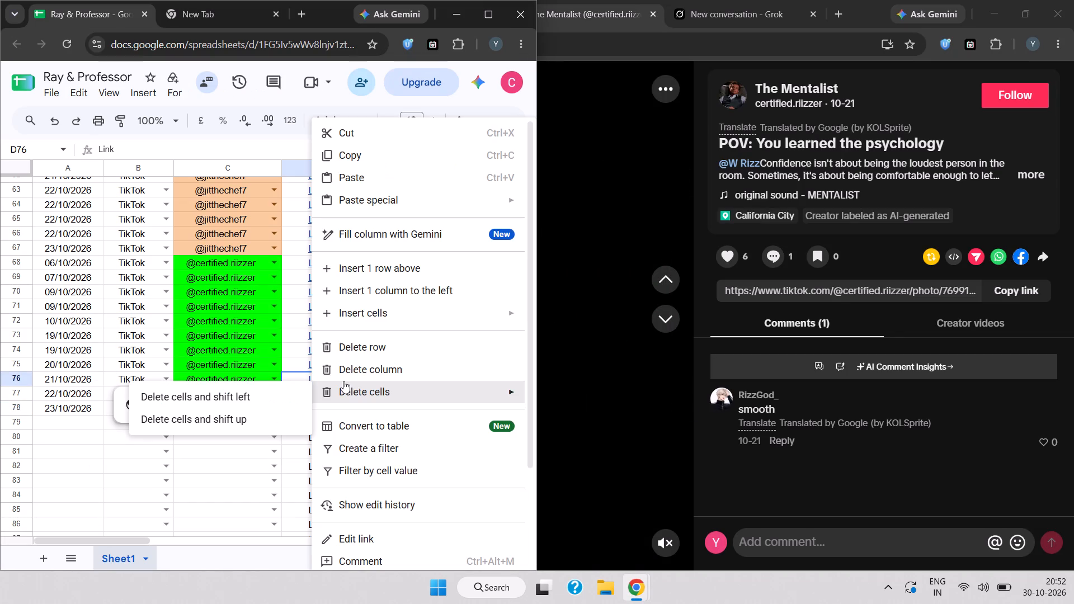
pyautogui.click(307, 381)
pyautogui.rightClick(339, 380)
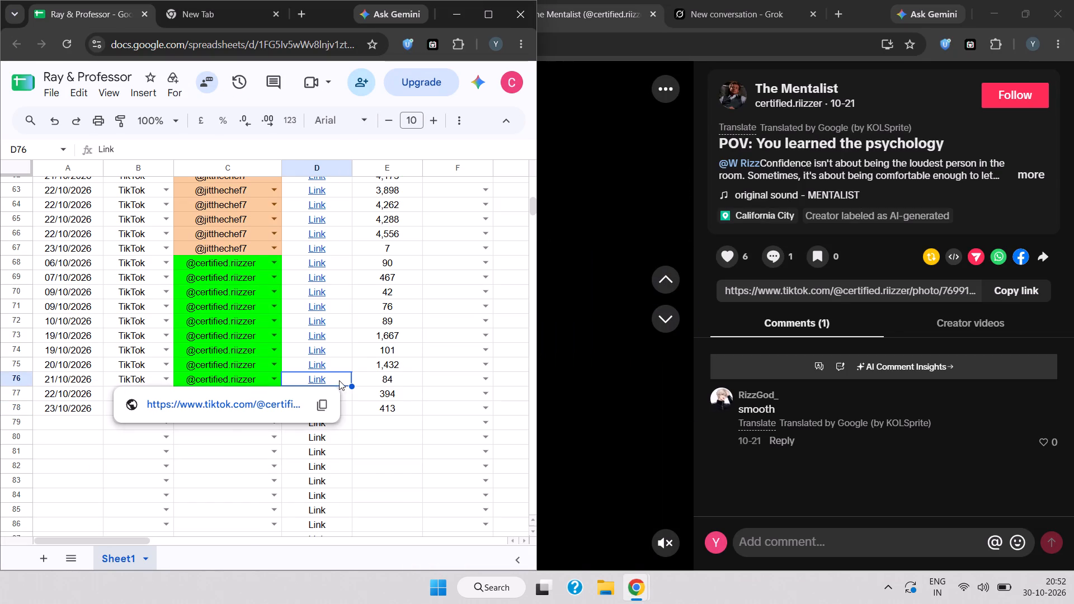
pyautogui.click(348, 537)
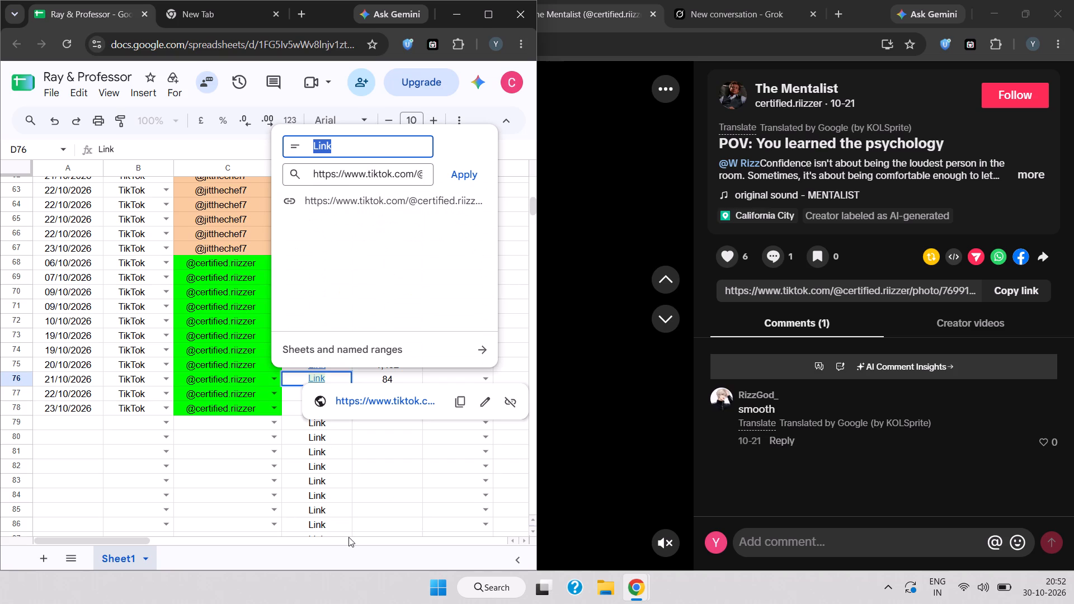
pyautogui.click(385, 169)
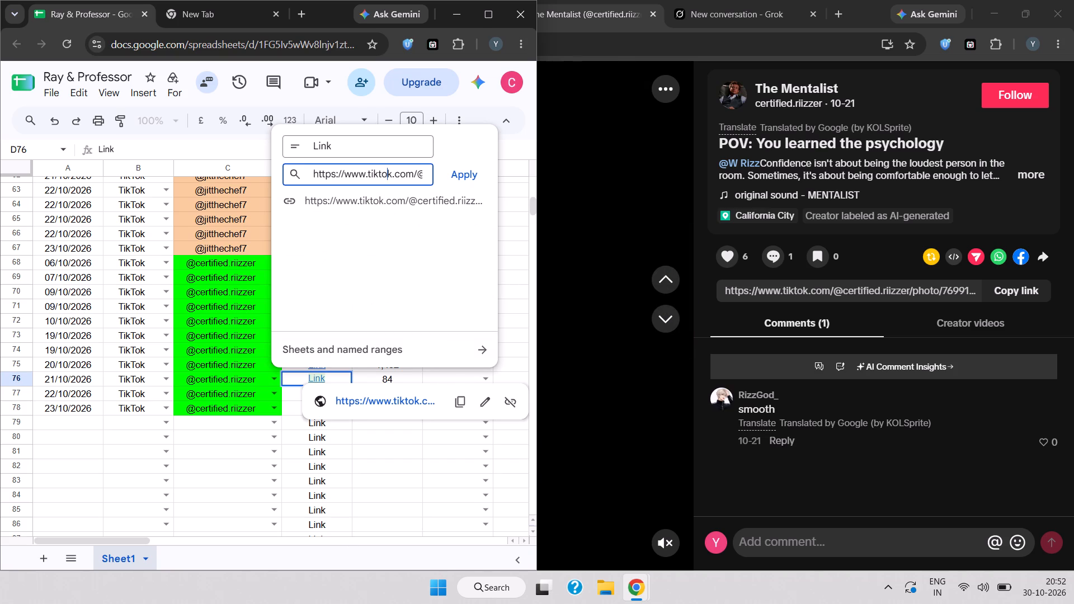
pyautogui.hotkey('ctrl', 'a')
pyautogui.hotkey('ctrl', 'v')
pyautogui.click(464, 174)
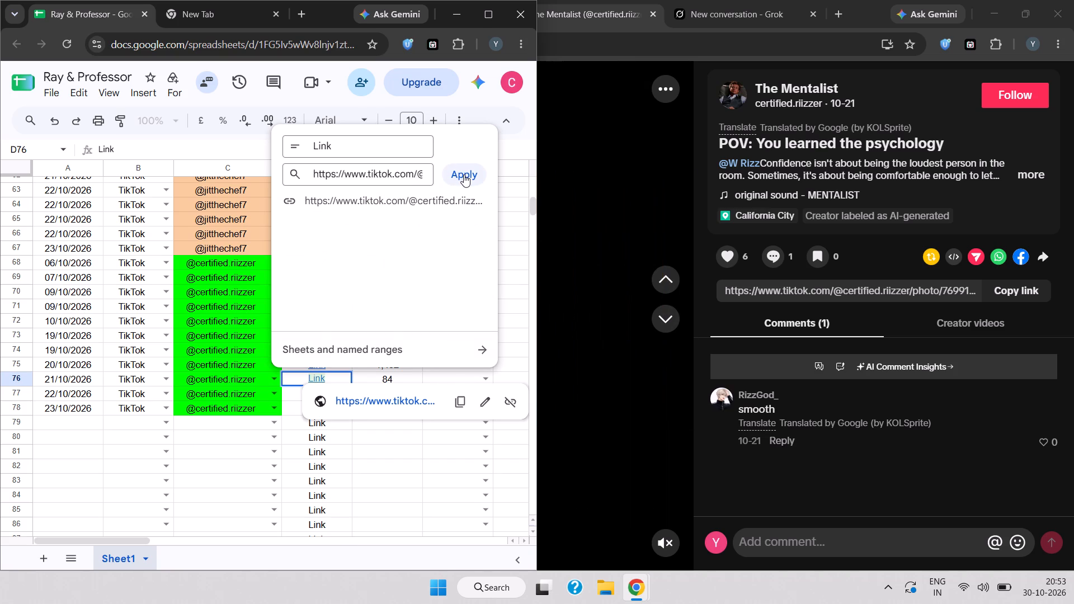
# Copy the link of the 22/10/2026 "POV: You Become a Mentalist and Stop Chasing" TikTok post and hyperlink the Link text in cell D77 to it.
pyautogui.click(292, 398)
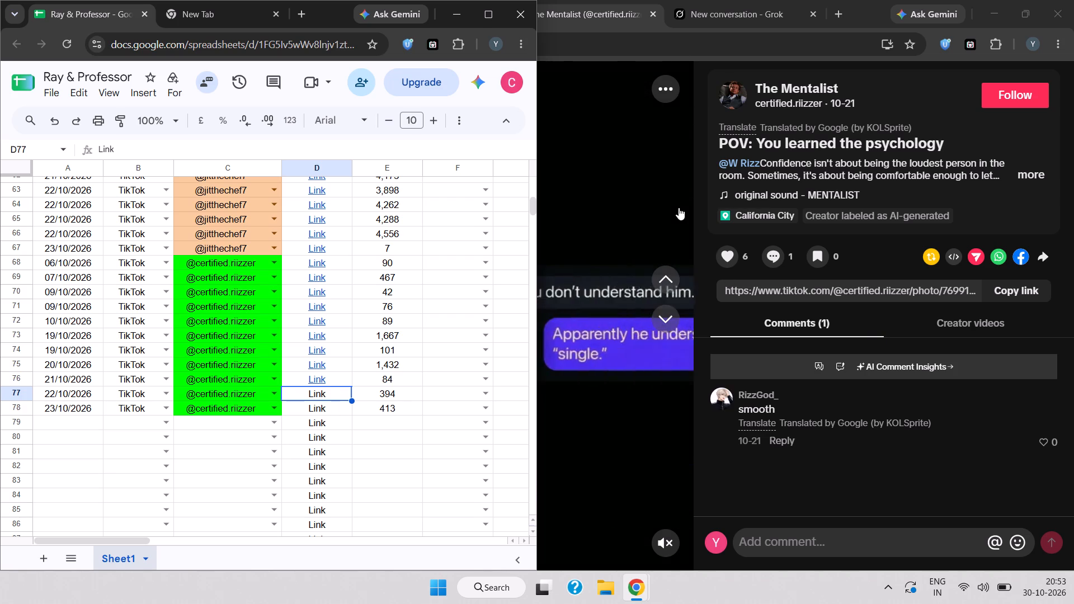
pyautogui.click(868, 248)
pyautogui.click(19, 91)
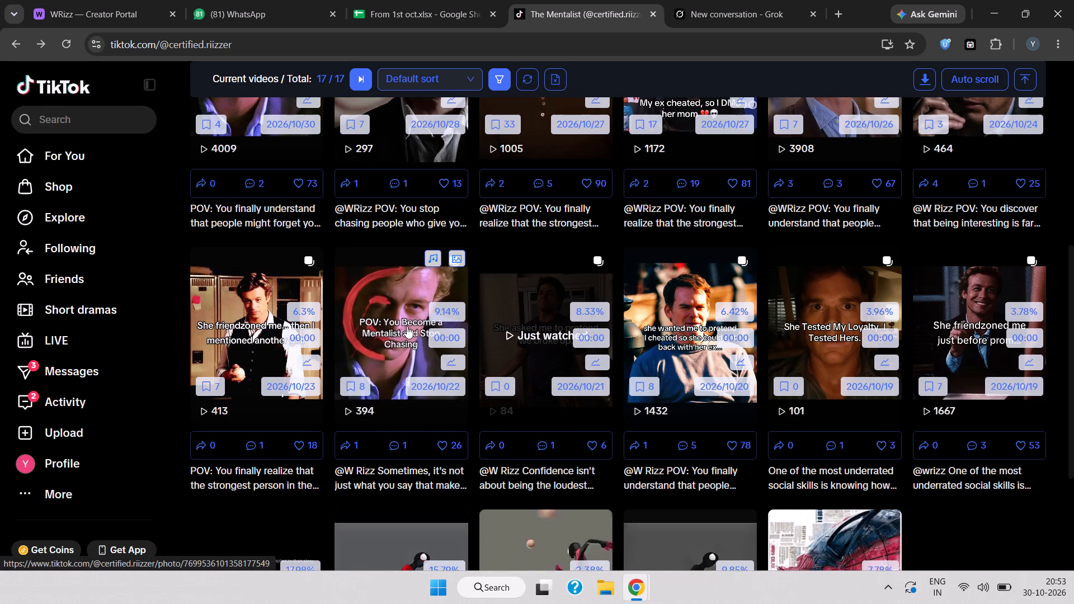
pyautogui.click(392, 326)
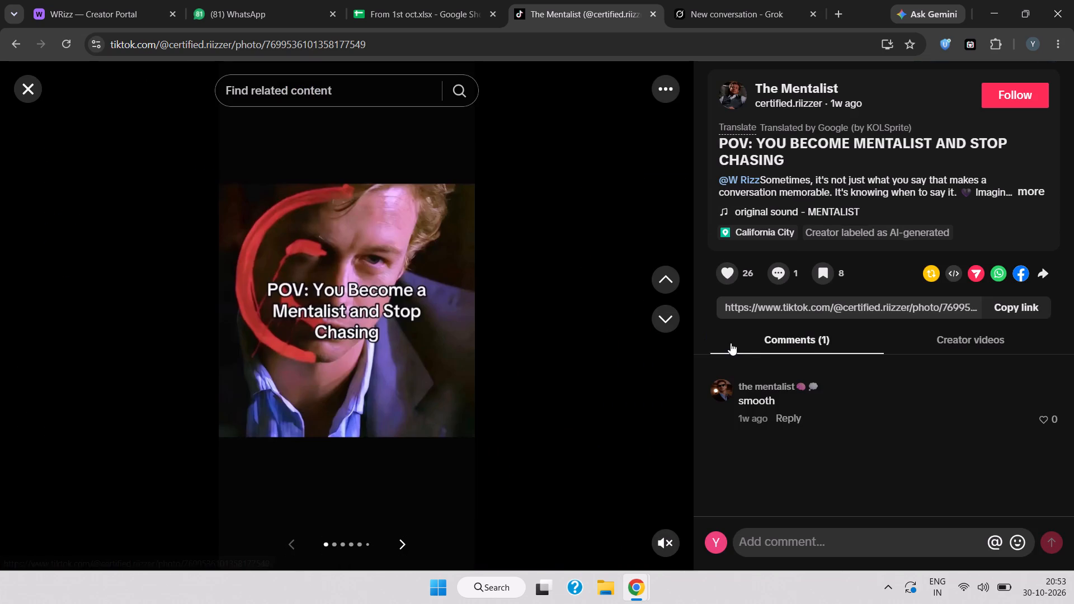
pyautogui.click(1011, 310)
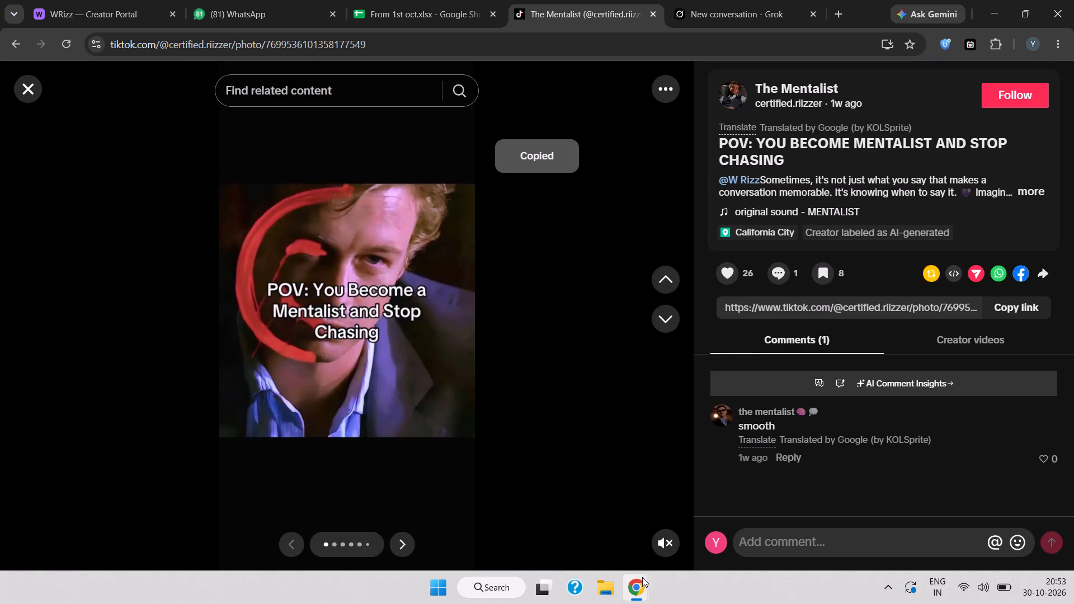
pyautogui.click(642, 587)
pyautogui.click(706, 522)
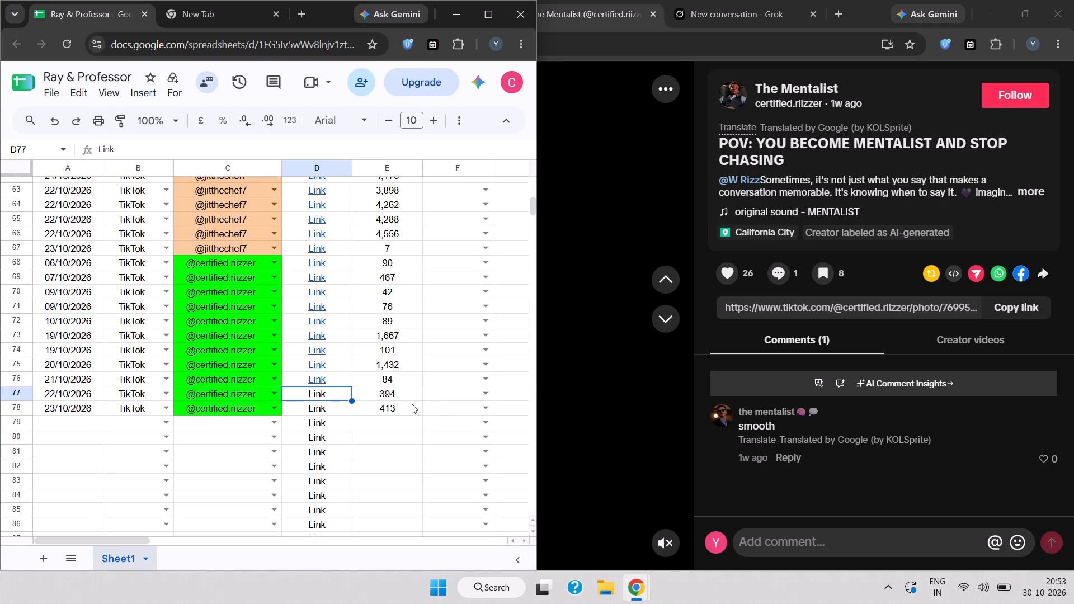
pyautogui.rightClick(332, 394)
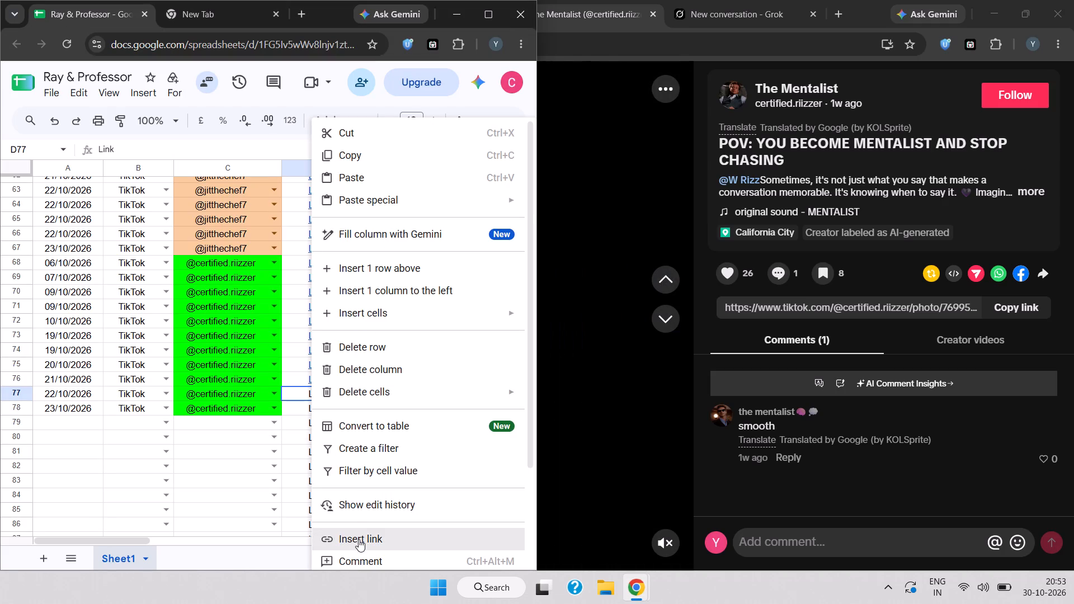
pyautogui.click(359, 539)
pyautogui.hotkey('ctrl', 'v')
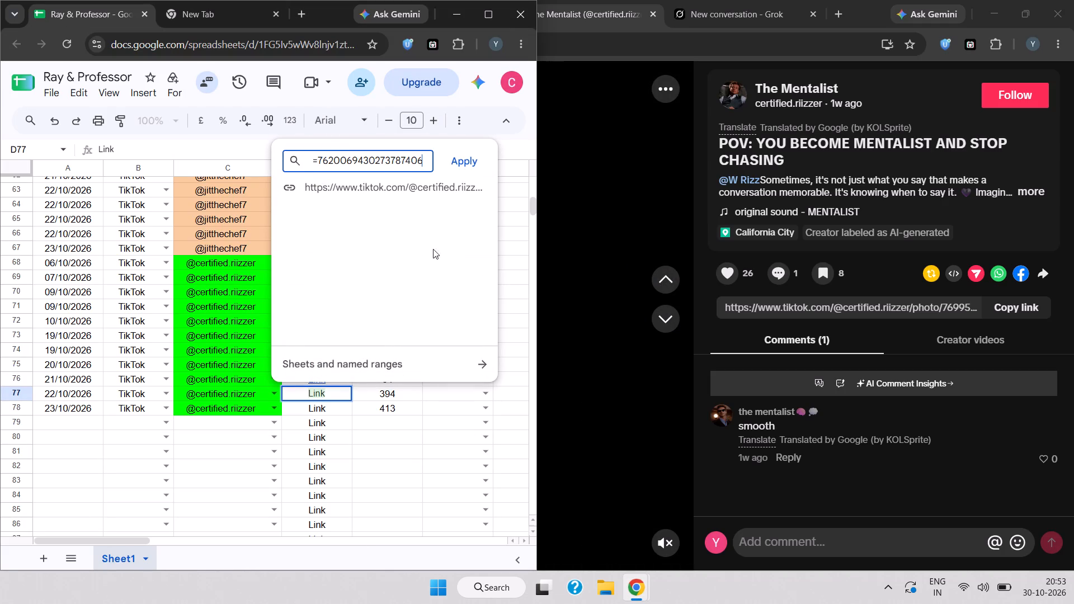
pyautogui.click(452, 163)
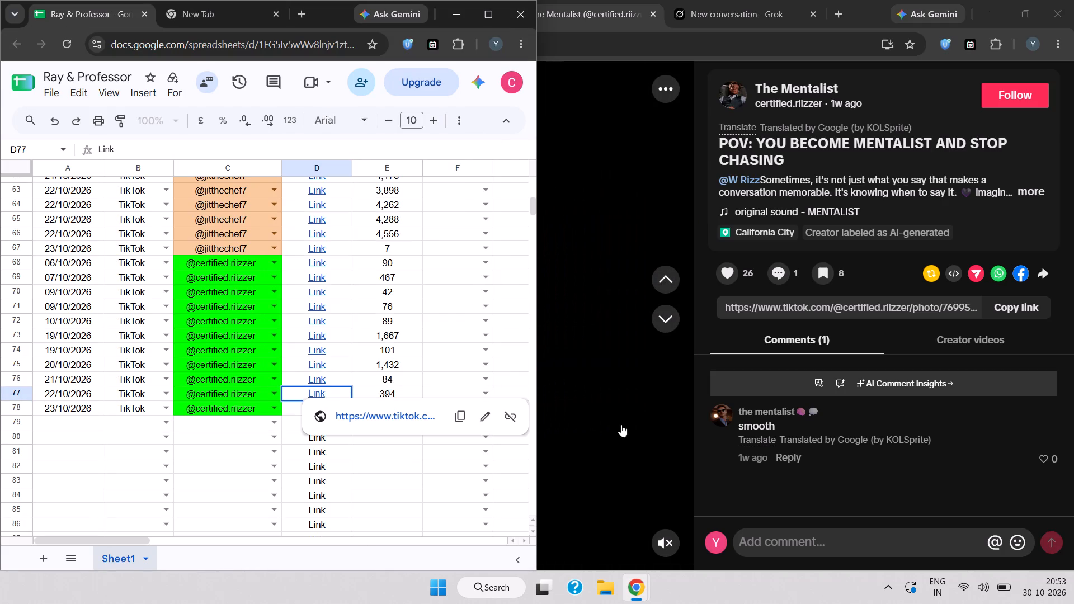
# Copy the link of the 23/10/2026 "She friendzoned me" TikTok post and hyperlink the Link text in cell D78 to it.
pyautogui.click(880, 469)
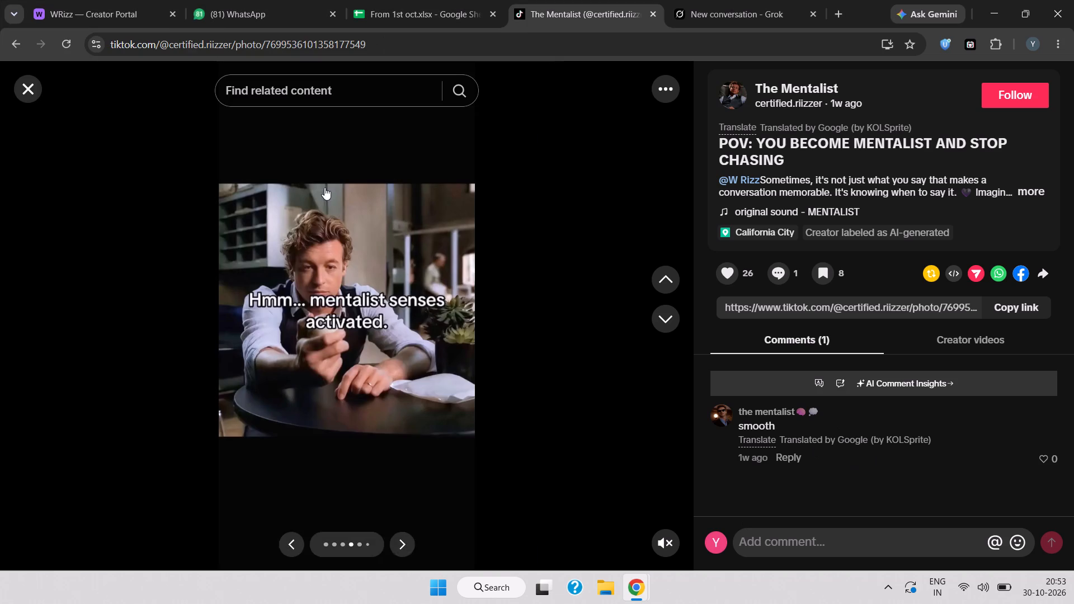
pyautogui.click(22, 88)
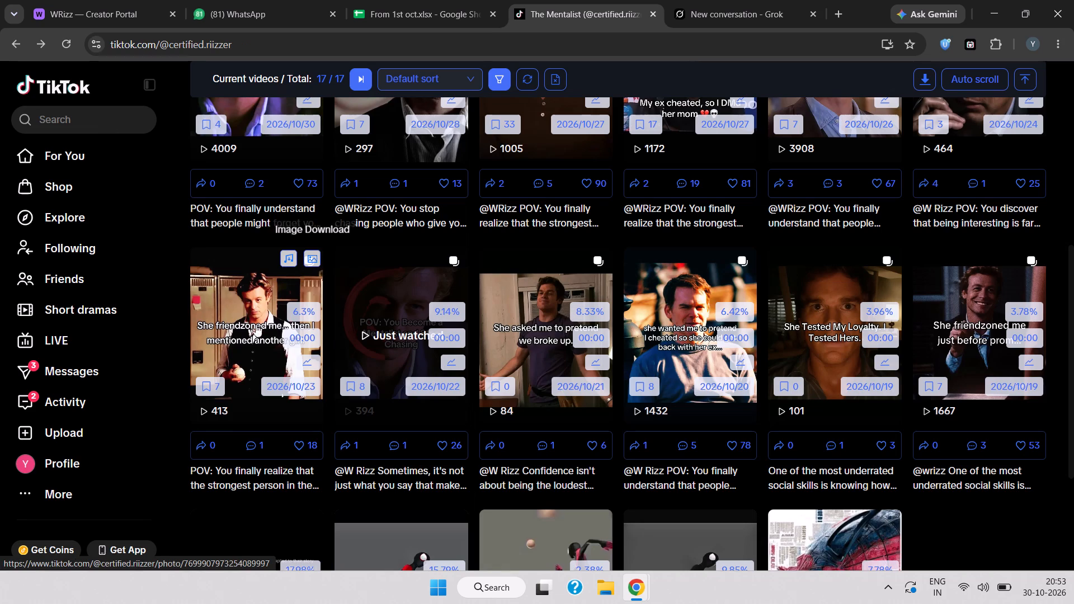
pyautogui.click(236, 312)
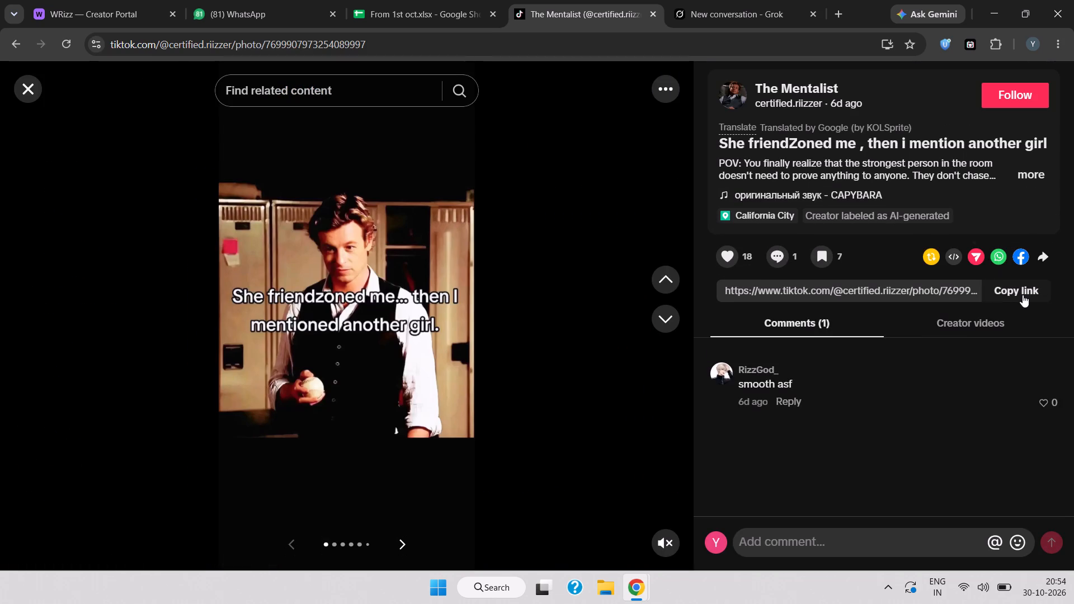
pyautogui.click(1023, 296)
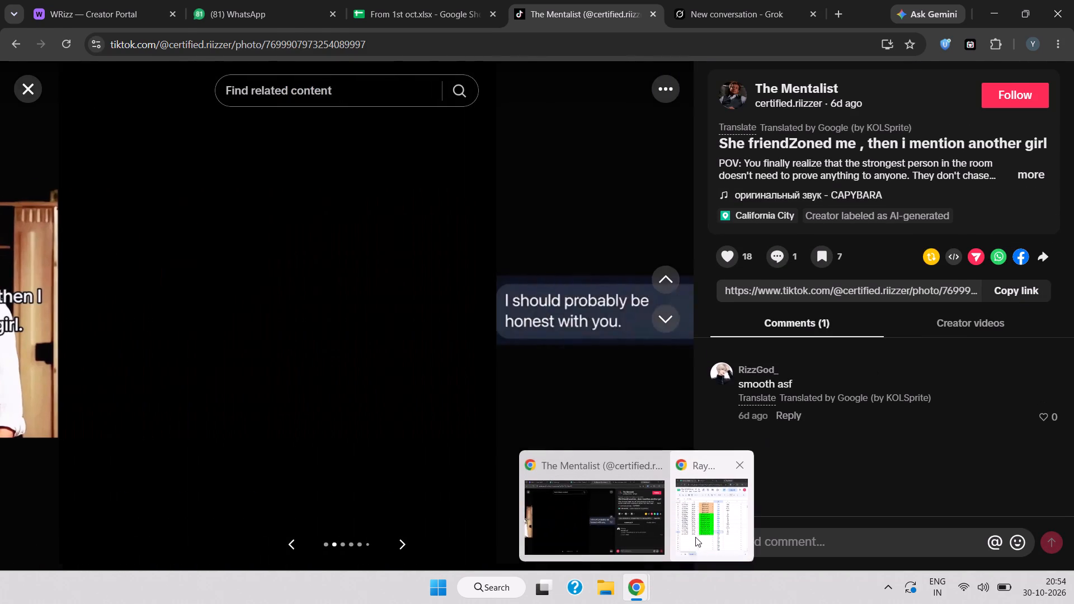
pyautogui.click(701, 532)
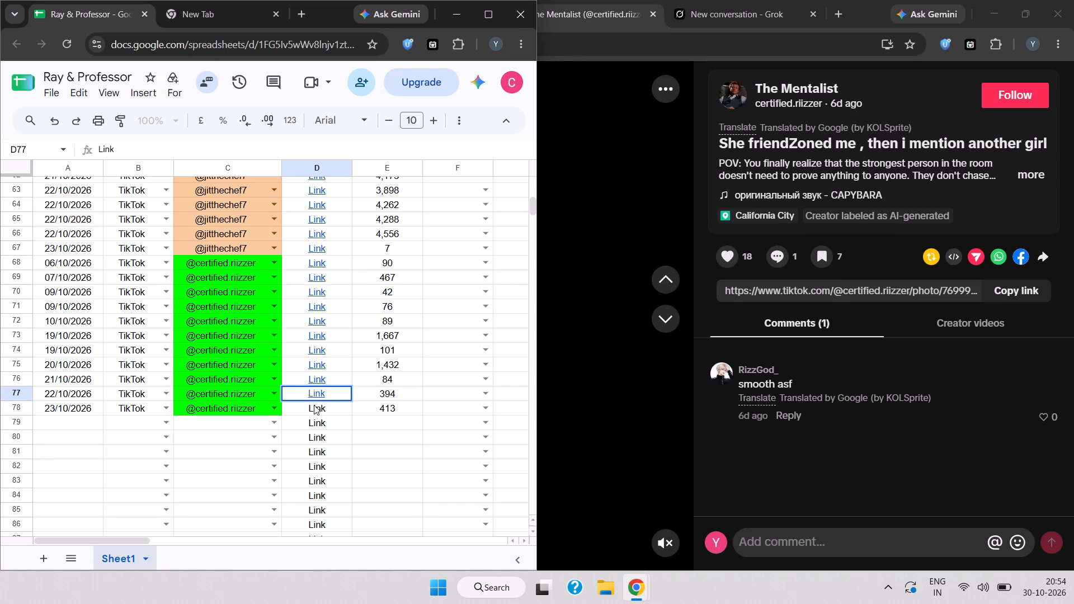
pyautogui.rightClick(314, 405)
pyautogui.click(355, 548)
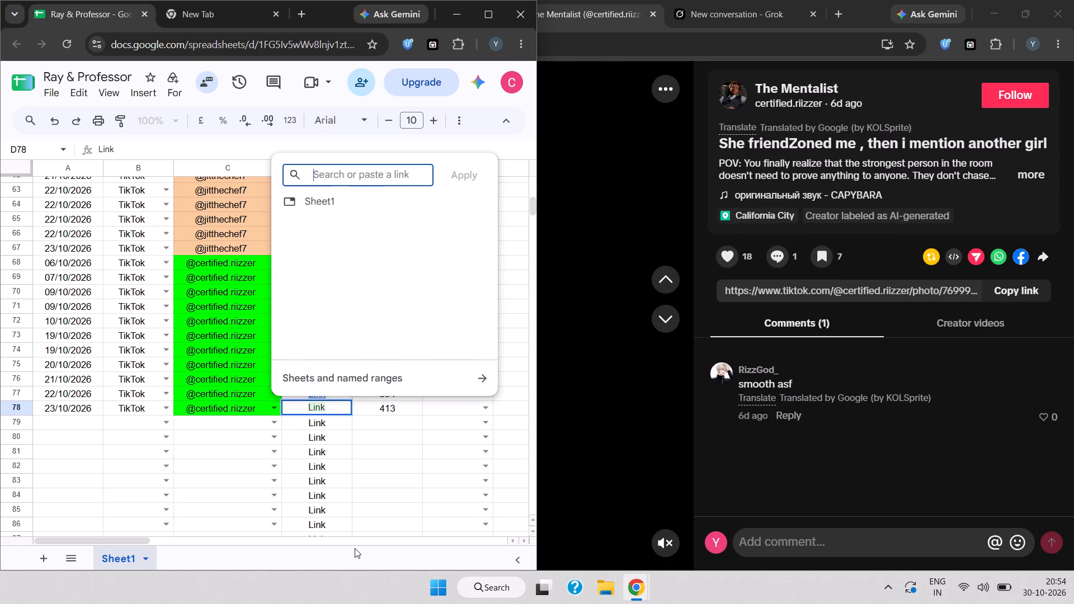
pyautogui.hotkey('ctrl', 'v')
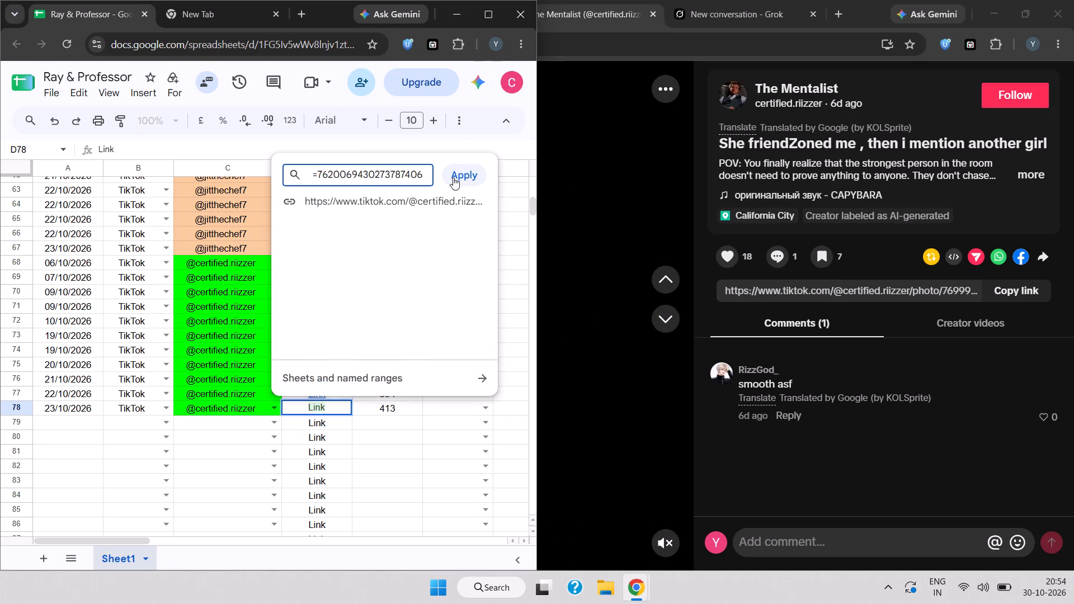
pyautogui.click(453, 177)
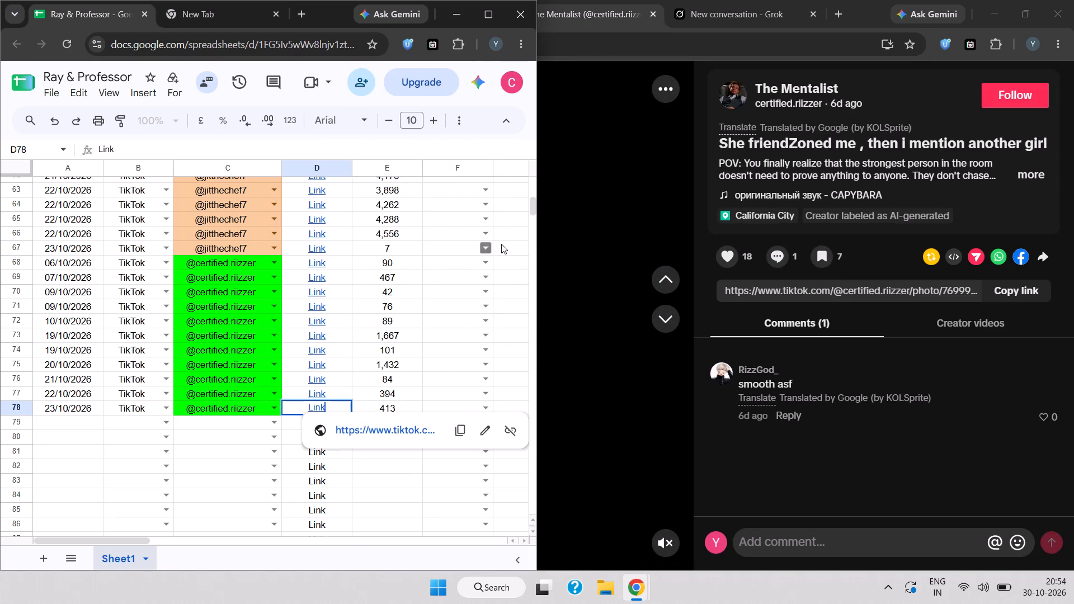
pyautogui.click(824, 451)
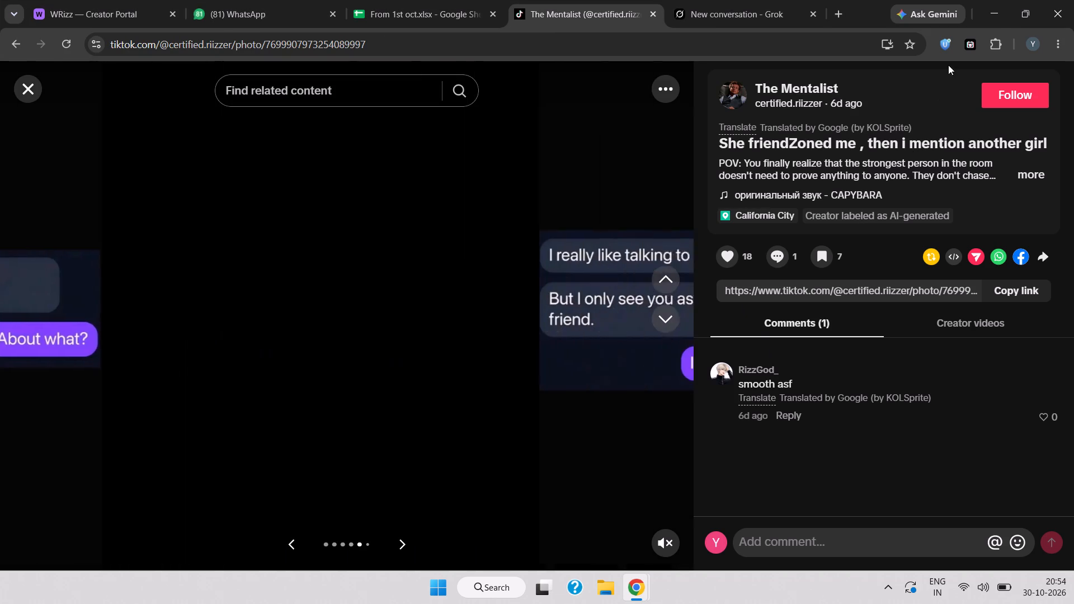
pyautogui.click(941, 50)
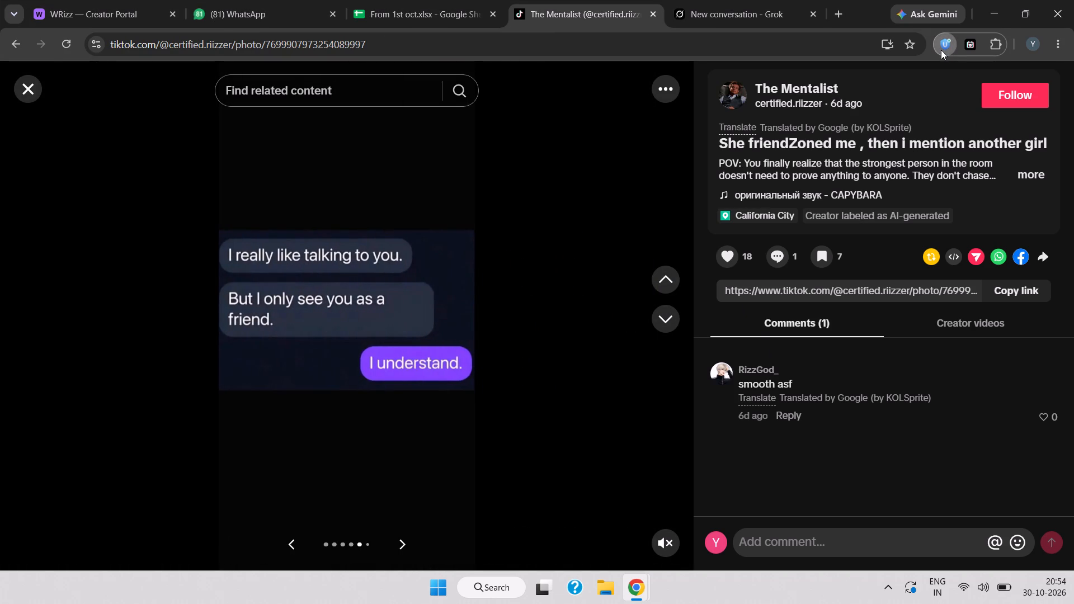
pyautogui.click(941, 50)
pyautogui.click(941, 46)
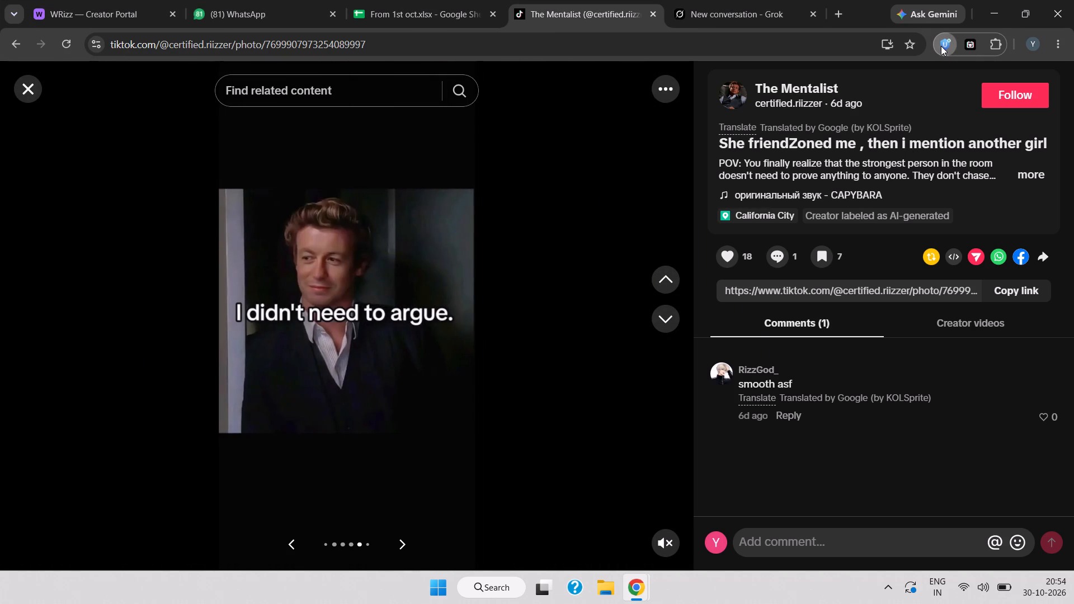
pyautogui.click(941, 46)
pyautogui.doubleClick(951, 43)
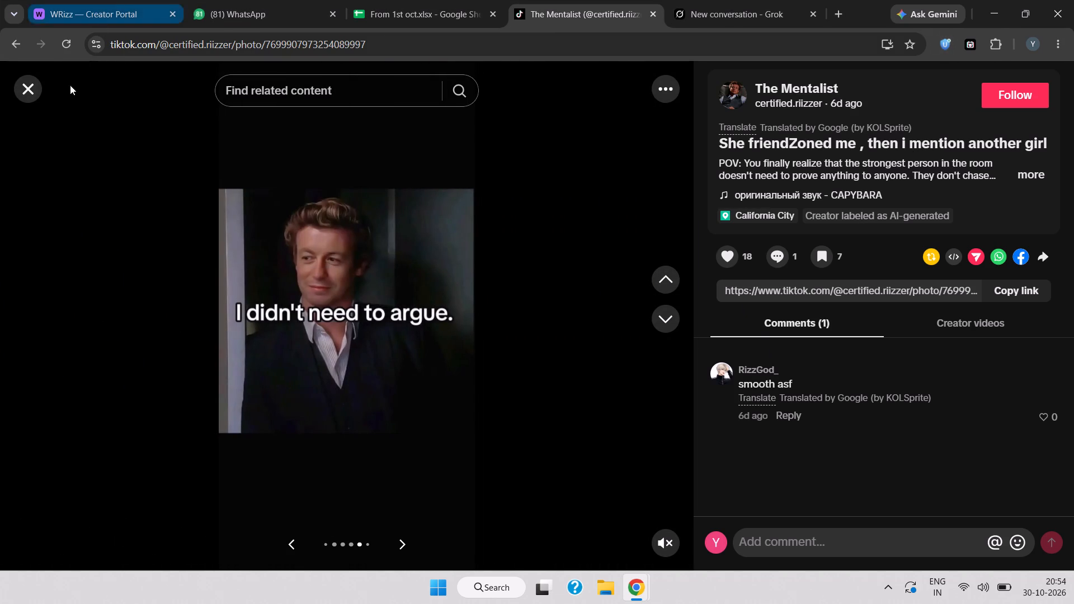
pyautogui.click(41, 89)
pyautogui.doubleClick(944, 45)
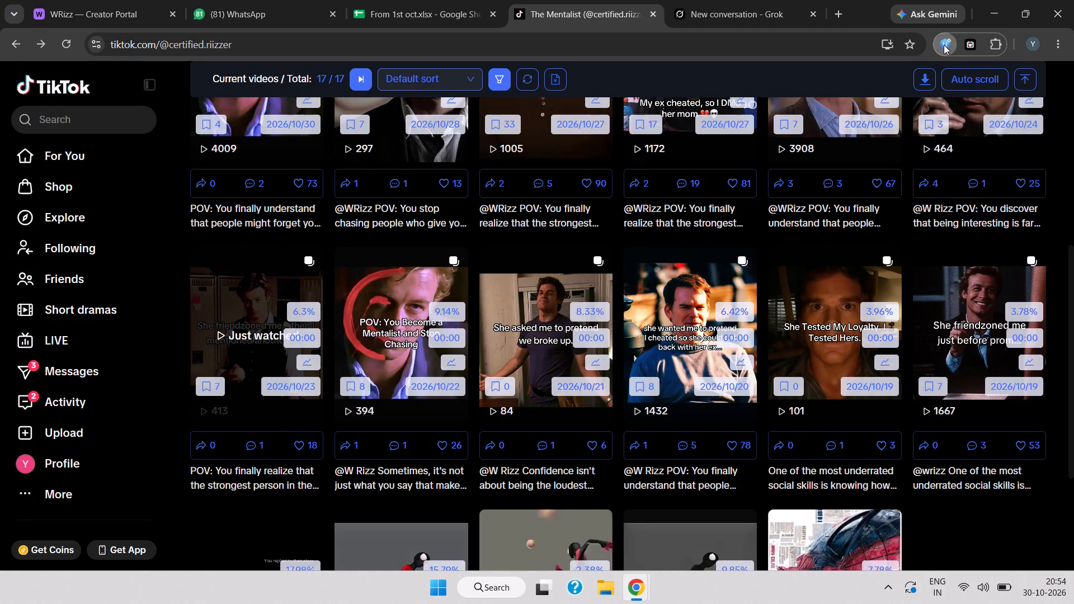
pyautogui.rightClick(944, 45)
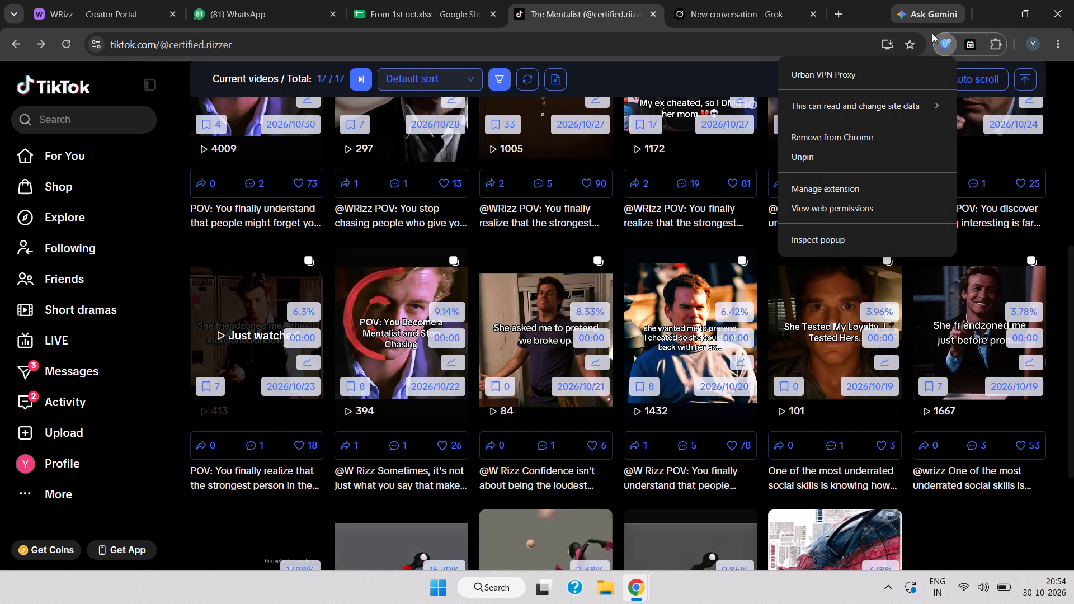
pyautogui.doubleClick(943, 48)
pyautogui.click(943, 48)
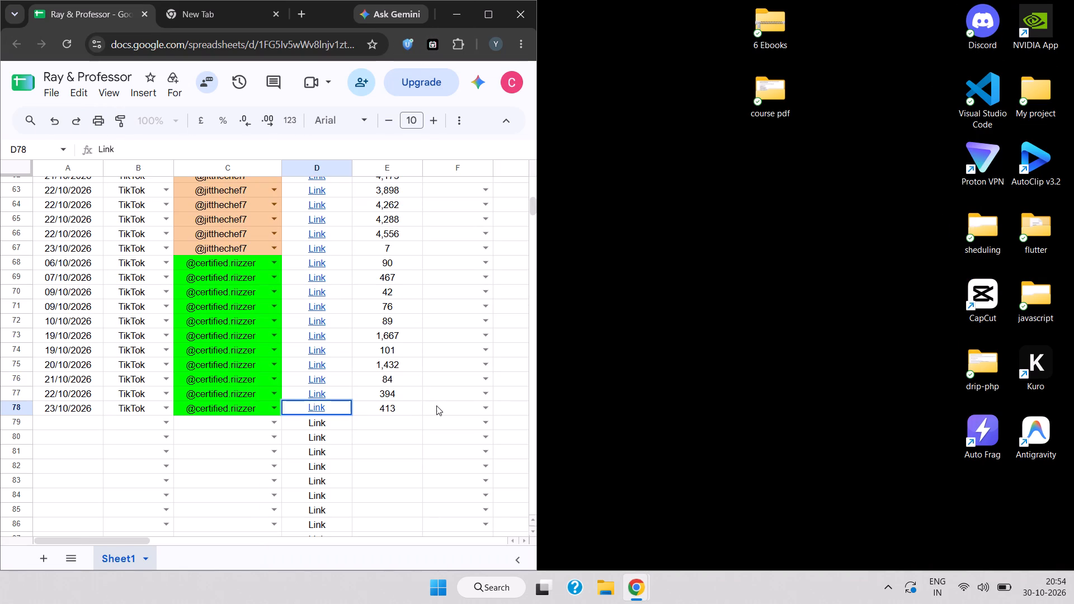
pyautogui.click(436, 405)
pyautogui.click(450, 18)
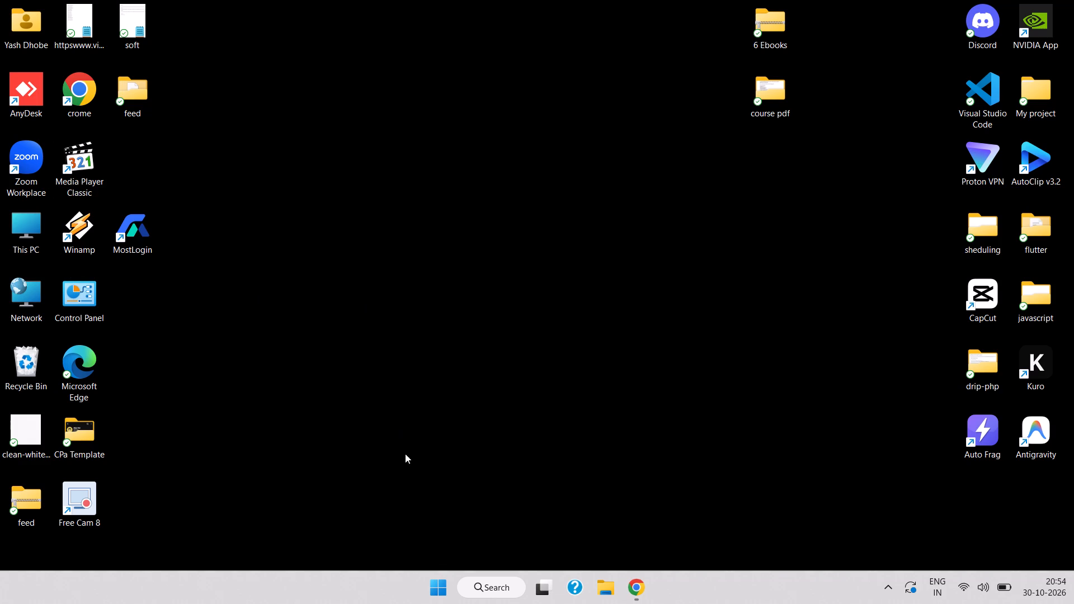
# Put the computer to sleep.
pyautogui.click(440, 582)
pyautogui.click(629, 542)
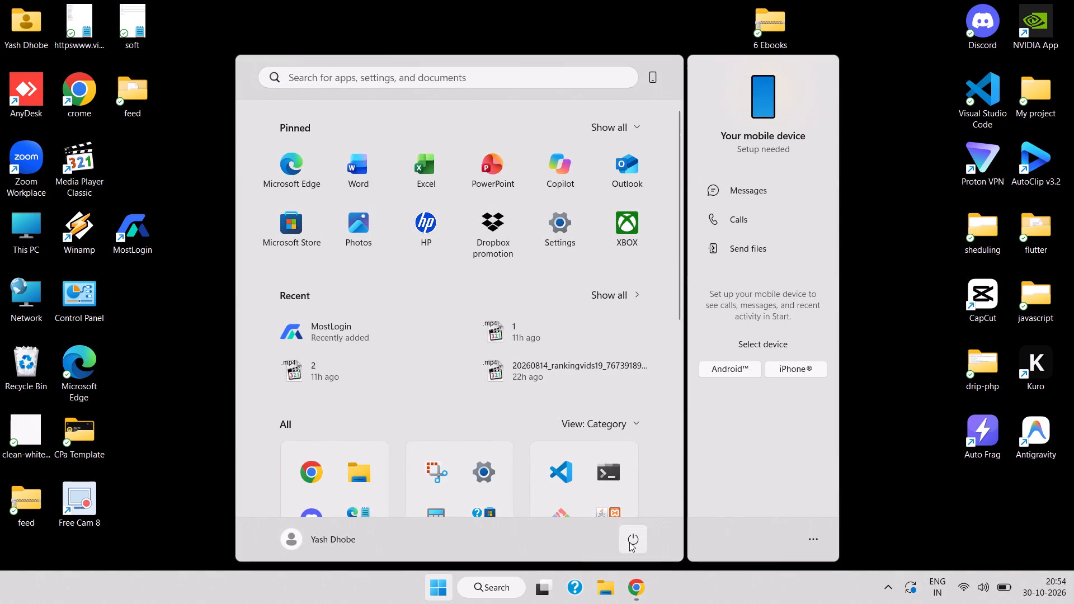
pyautogui.click(623, 469)
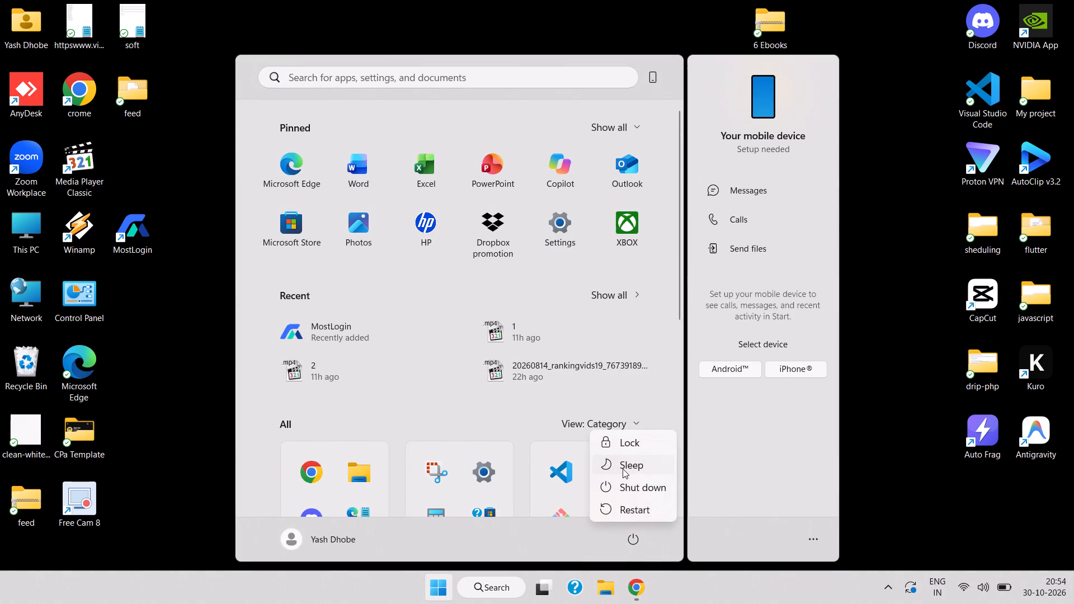